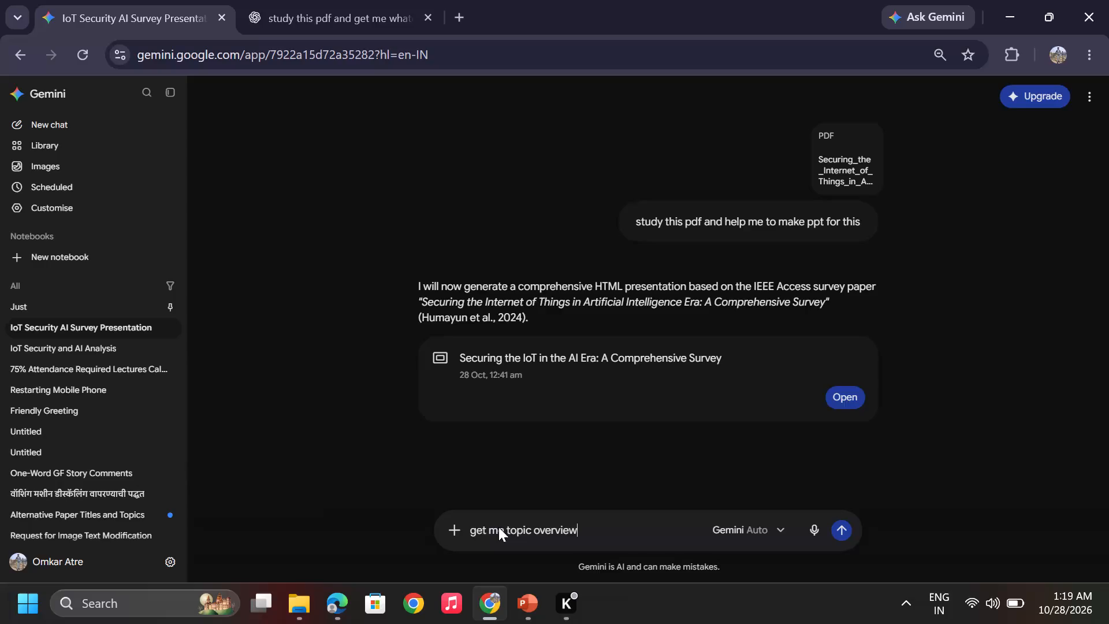
Switch to the PowerPoint synopsis presentation and review the abstract and keywords on the Topic Overview slide.
click(534, 618)
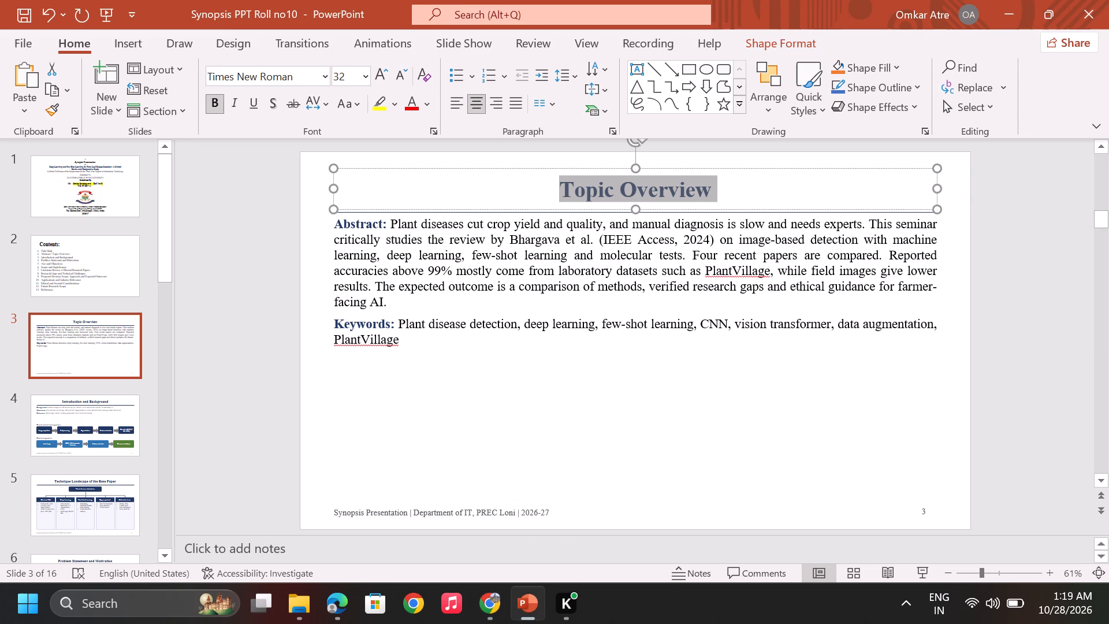
click(452, 339)
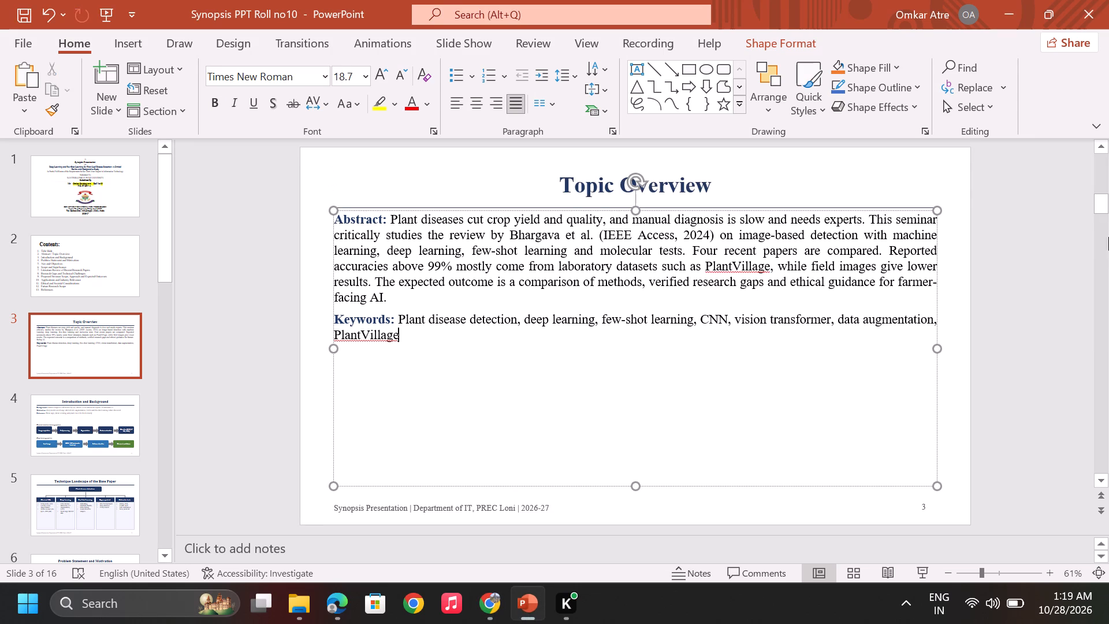
click(1065, 229)
click(889, 267)
key(BackSpace)
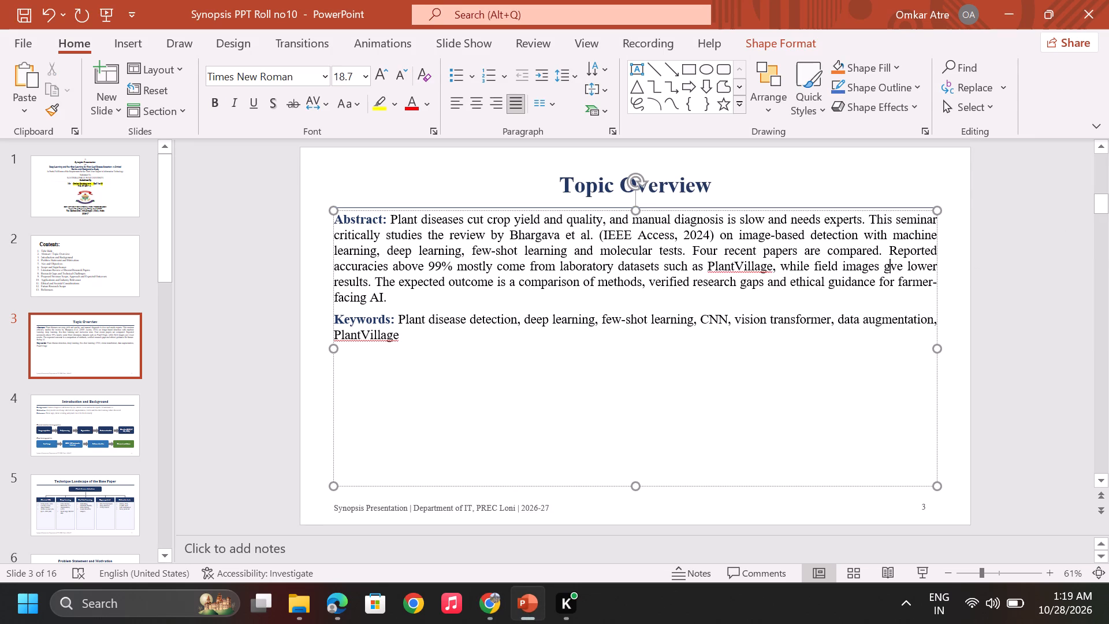
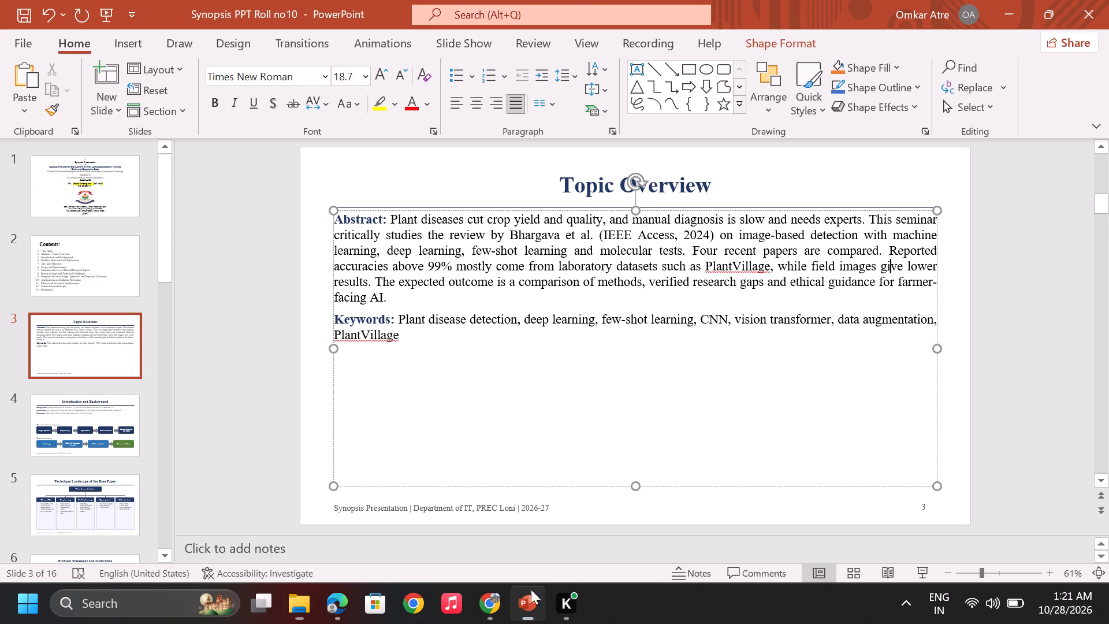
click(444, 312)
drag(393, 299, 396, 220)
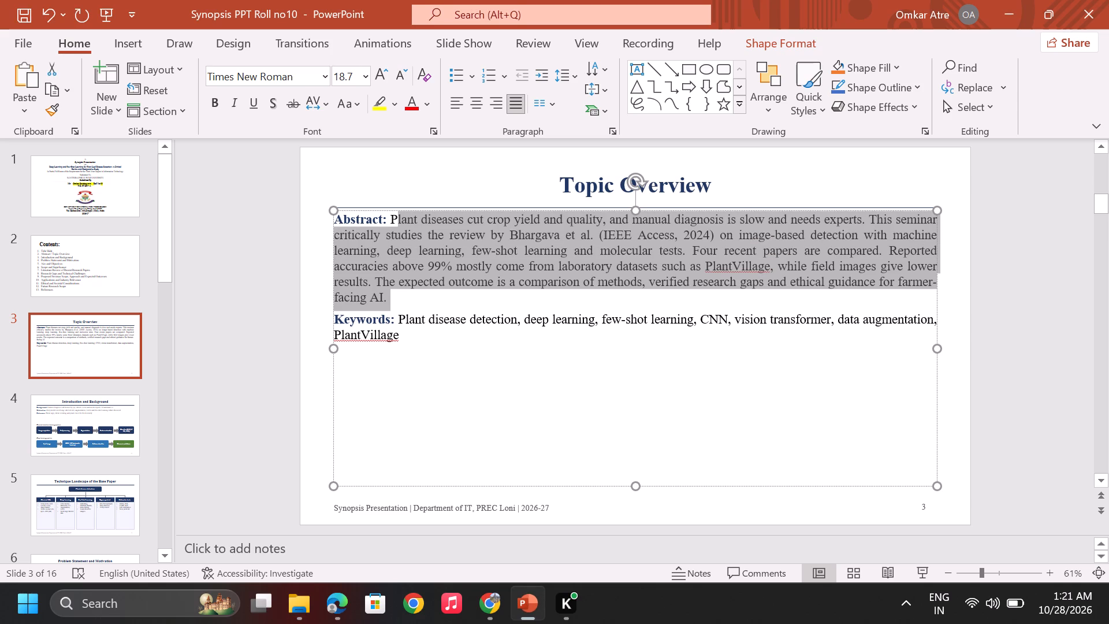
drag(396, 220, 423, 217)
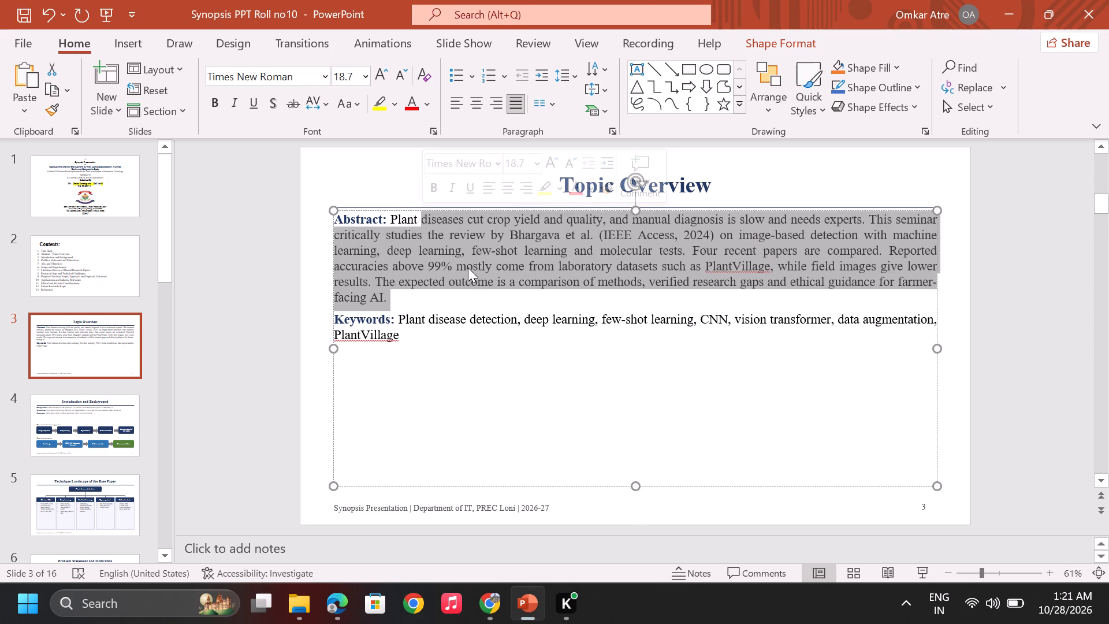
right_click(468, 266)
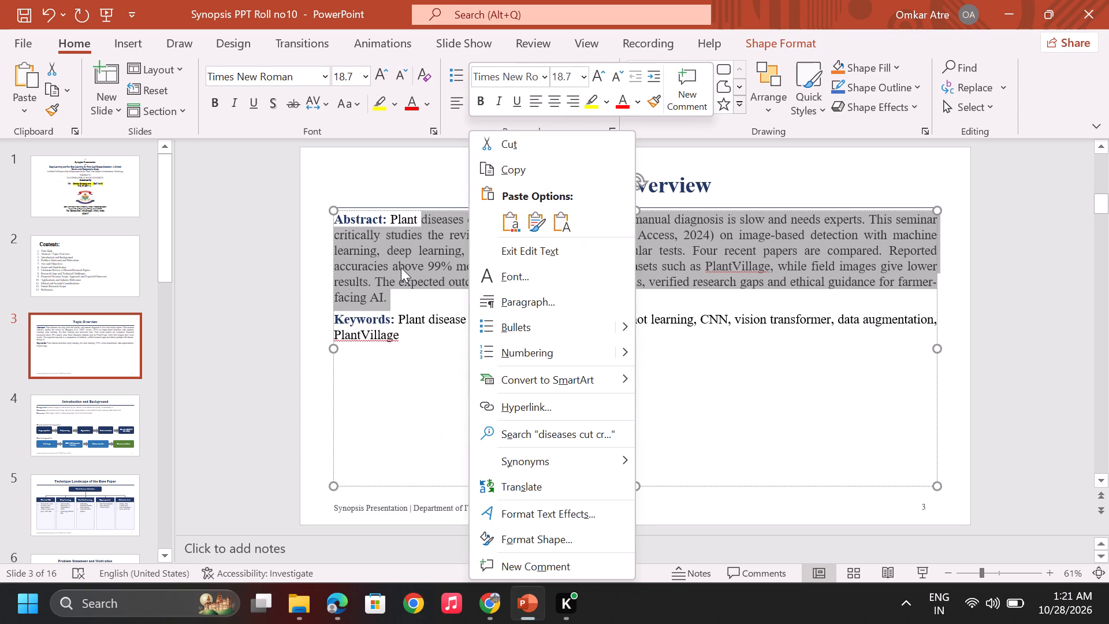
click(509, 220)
Return to the PDF in Chrome and copy a shorter abstract passage, from its beginning through "physical security threats on the IoT".
key(alt+Tab)
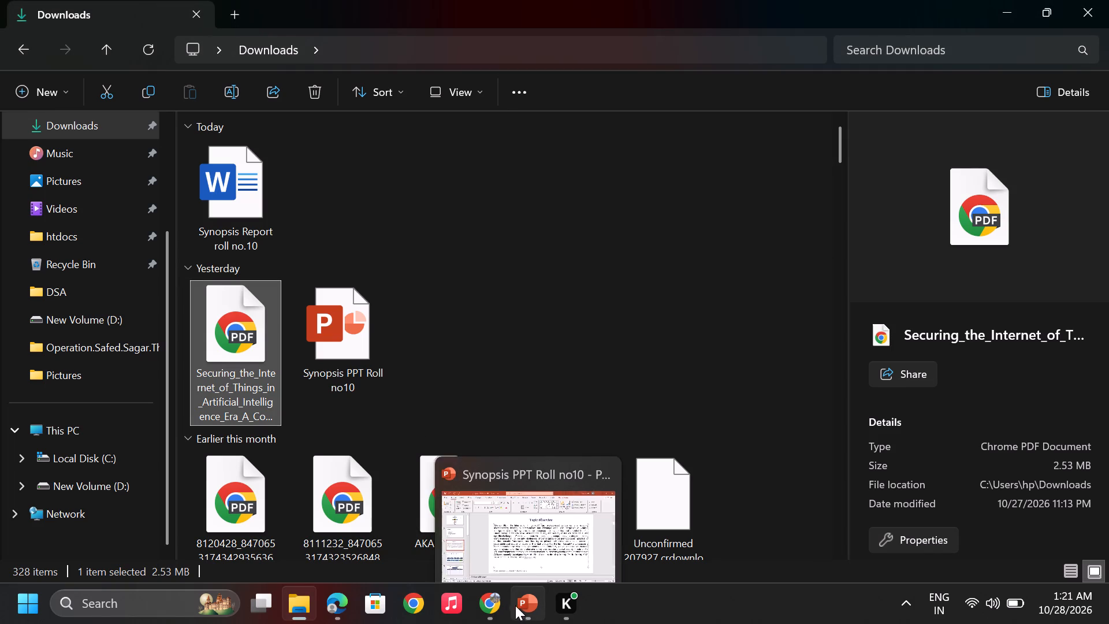
click(496, 597)
click(404, 287)
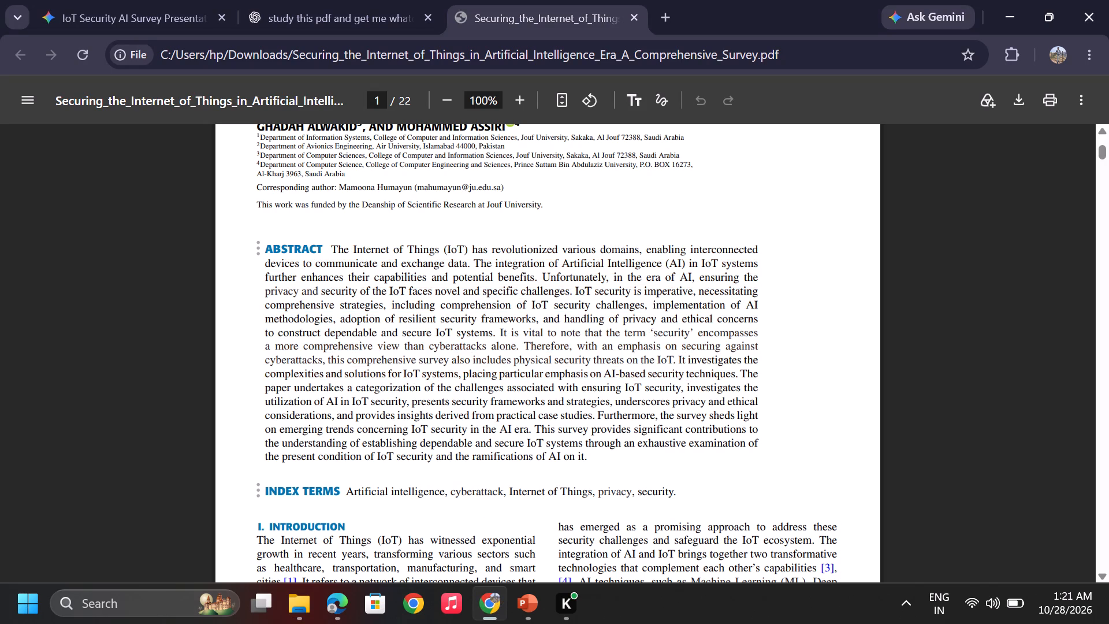
drag(332, 248, 533, 387)
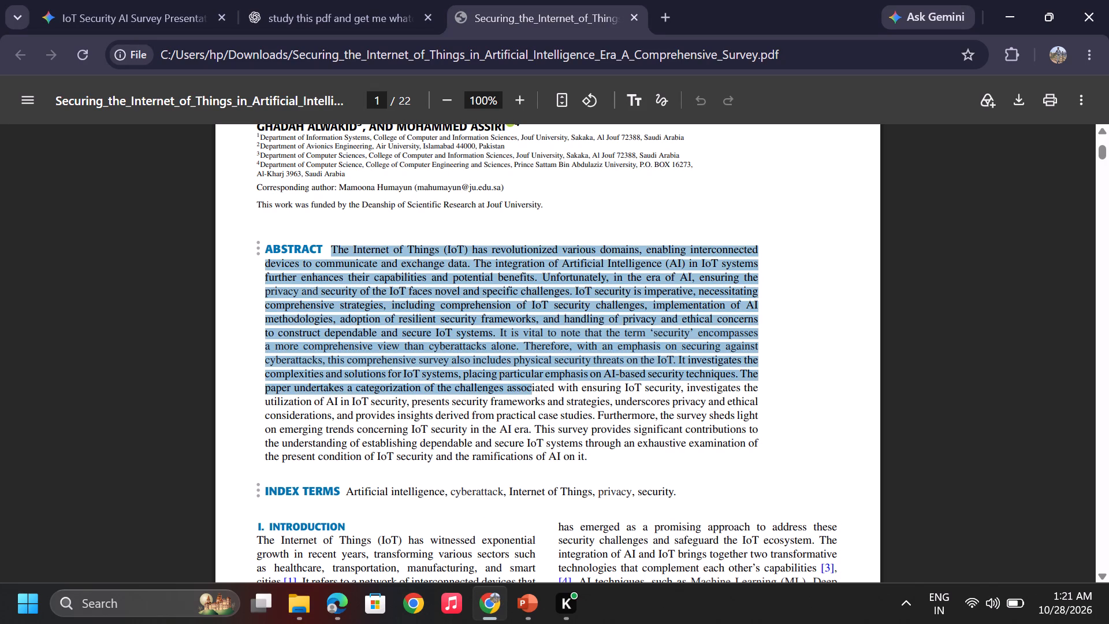
drag(533, 387, 672, 360)
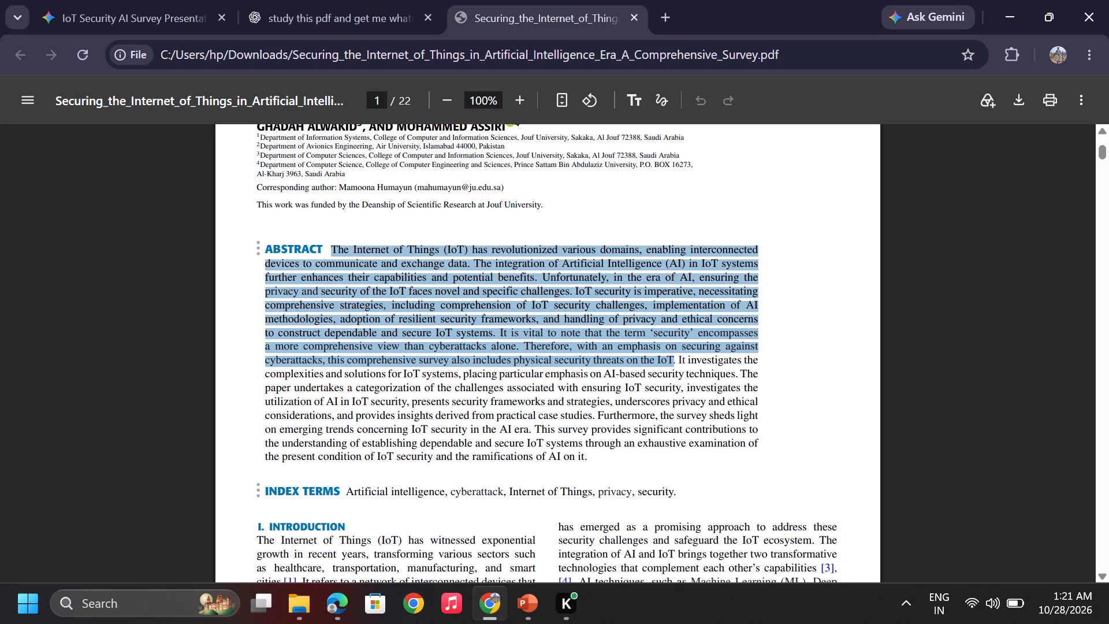
drag(672, 360, 673, 360)
right_click(605, 325)
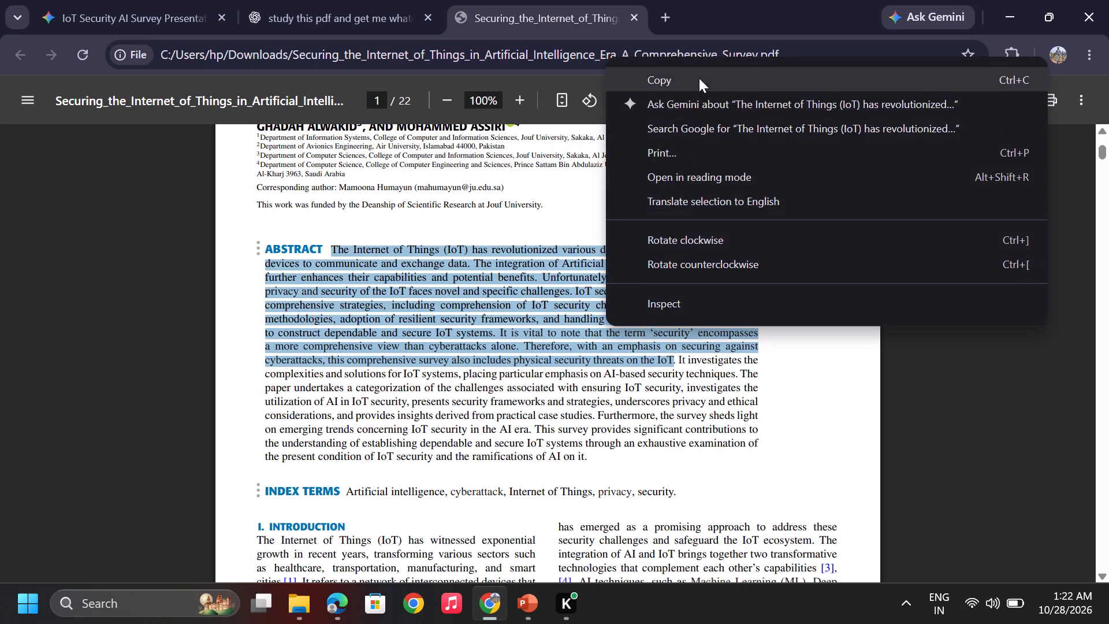
click(699, 78)
Back in PowerPoint, replace all text after "Abstract:" with the shorter passage and put "Keywords:" on its own paragraph.
key(alt+Tab)
click(535, 623)
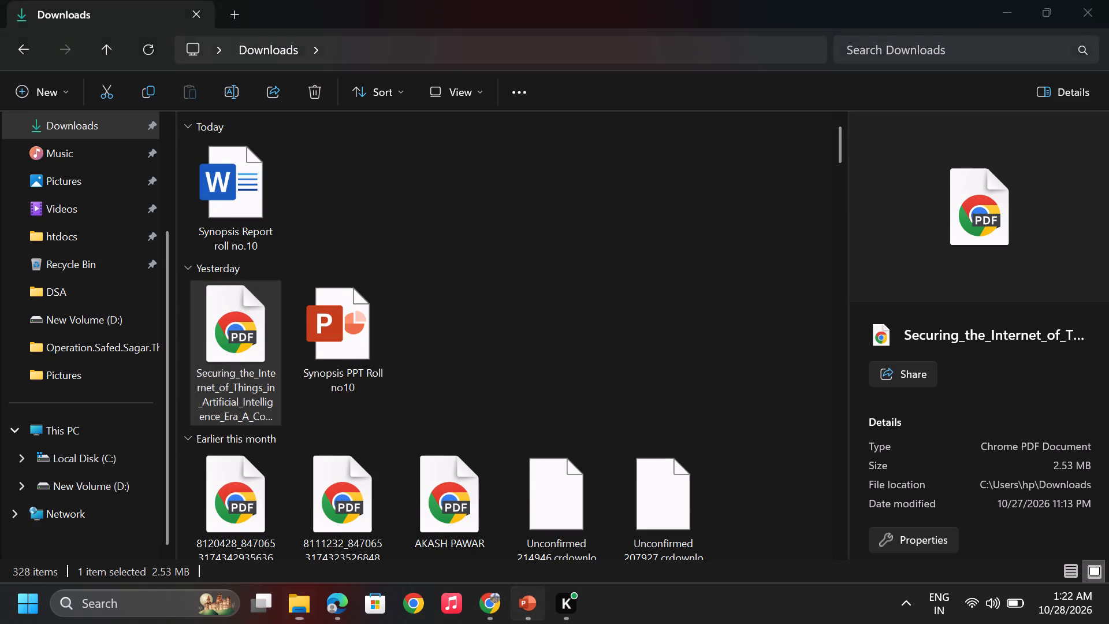
click(526, 388)
drag(521, 409, 492, 365)
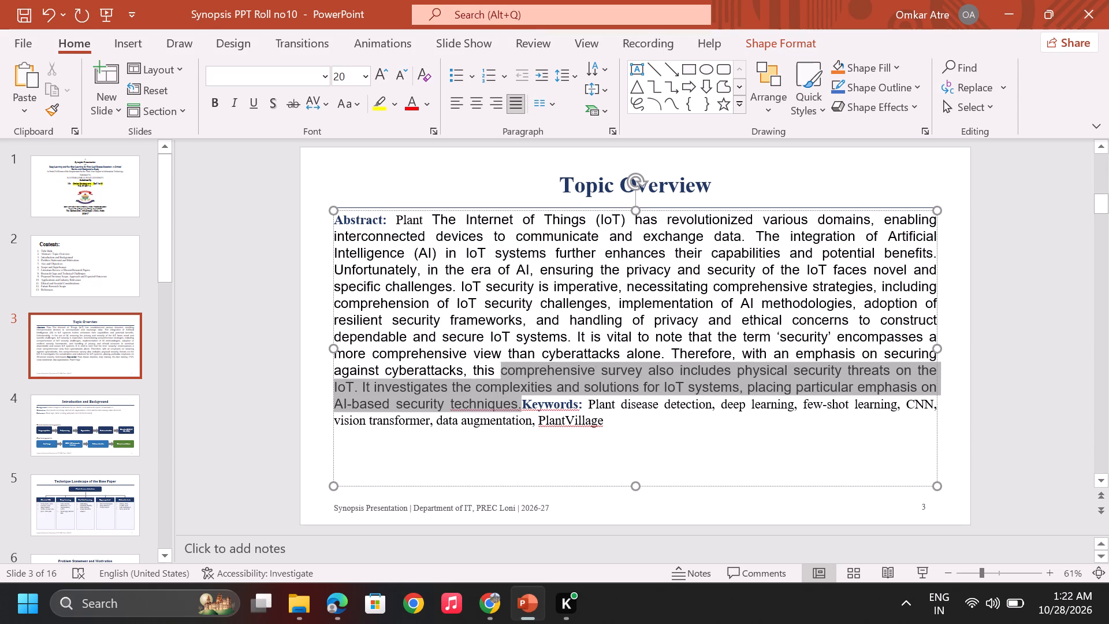
drag(492, 365, 397, 214)
right_click(414, 234)
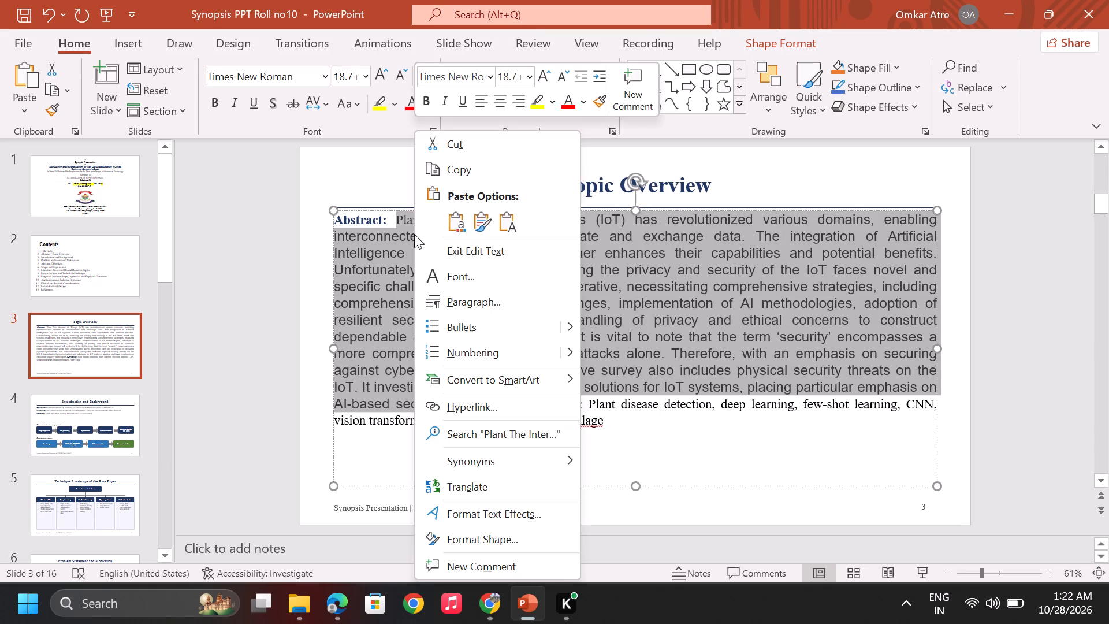
scroll(509, 366, down, 6)
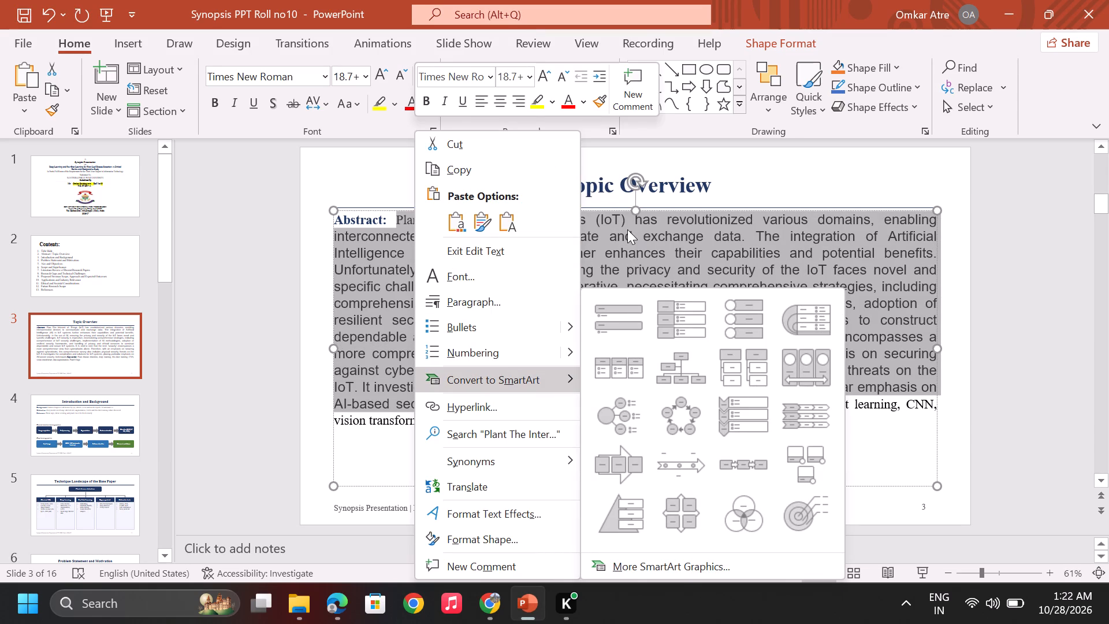
click(448, 221)
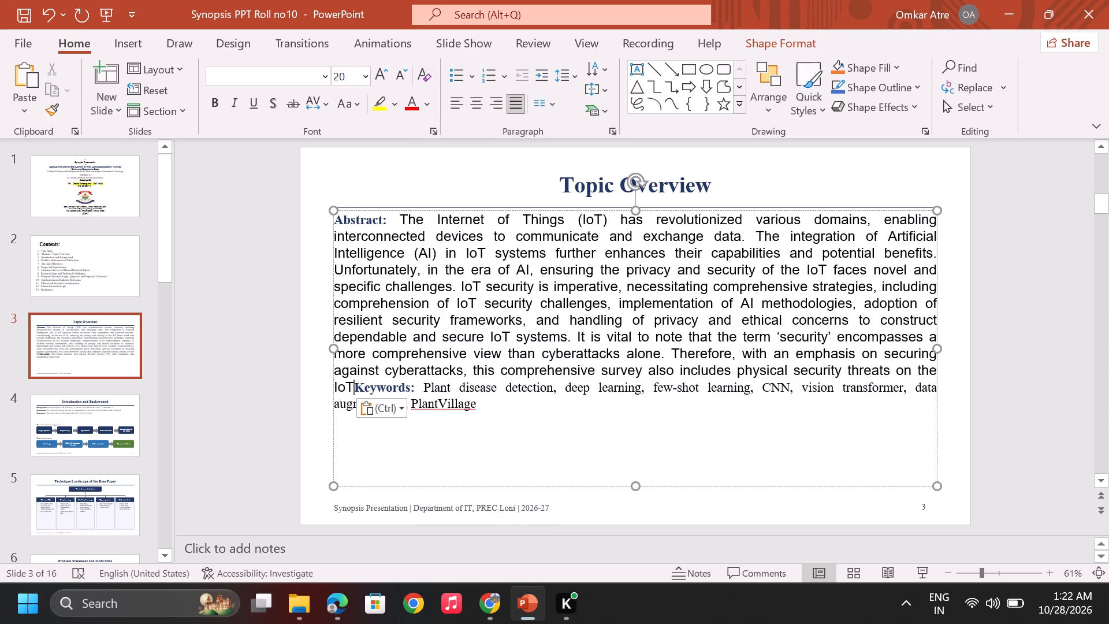
key(Return)
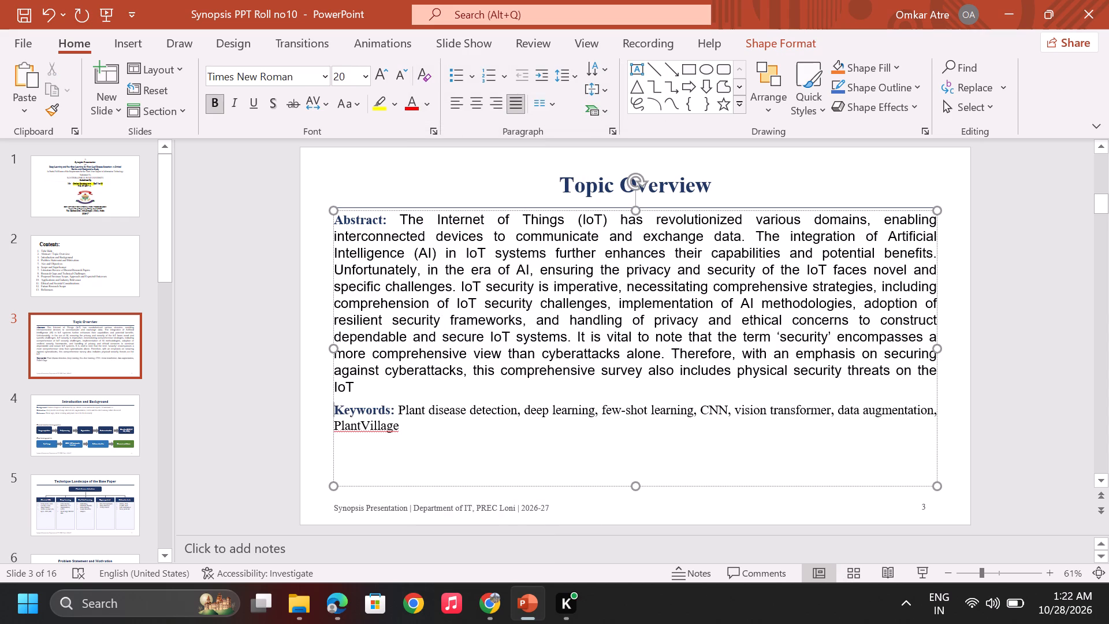
Copy the Keywords text's formatting onto the pasted abstract text with Format Painter.
click(441, 411)
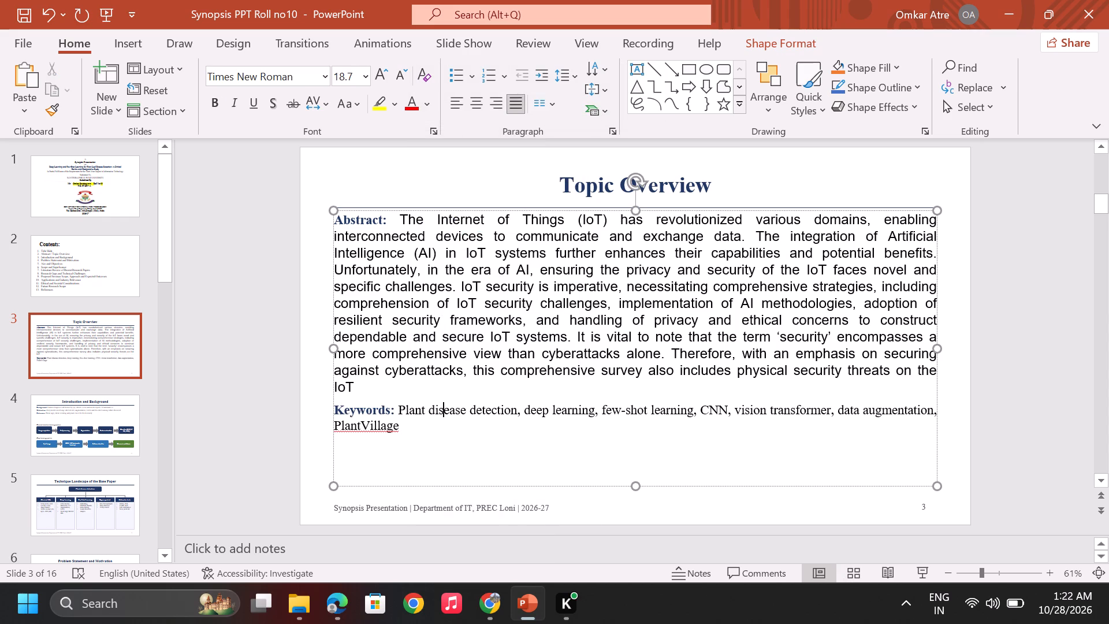
click(50, 108)
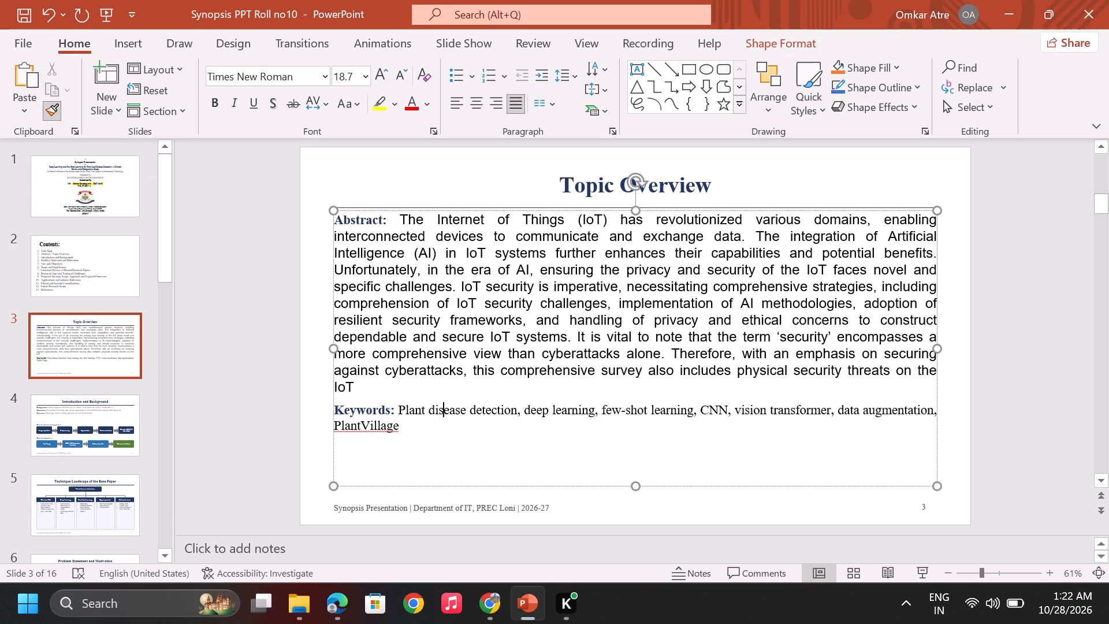
drag(363, 392, 399, 213)
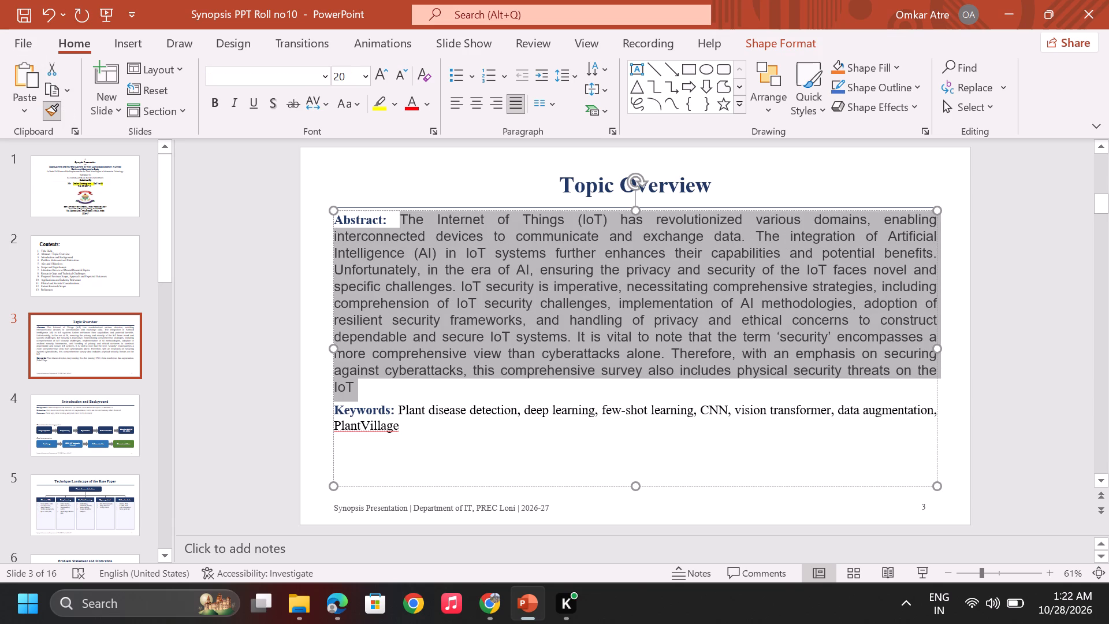
drag(399, 213, 399, 213)
click(493, 283)
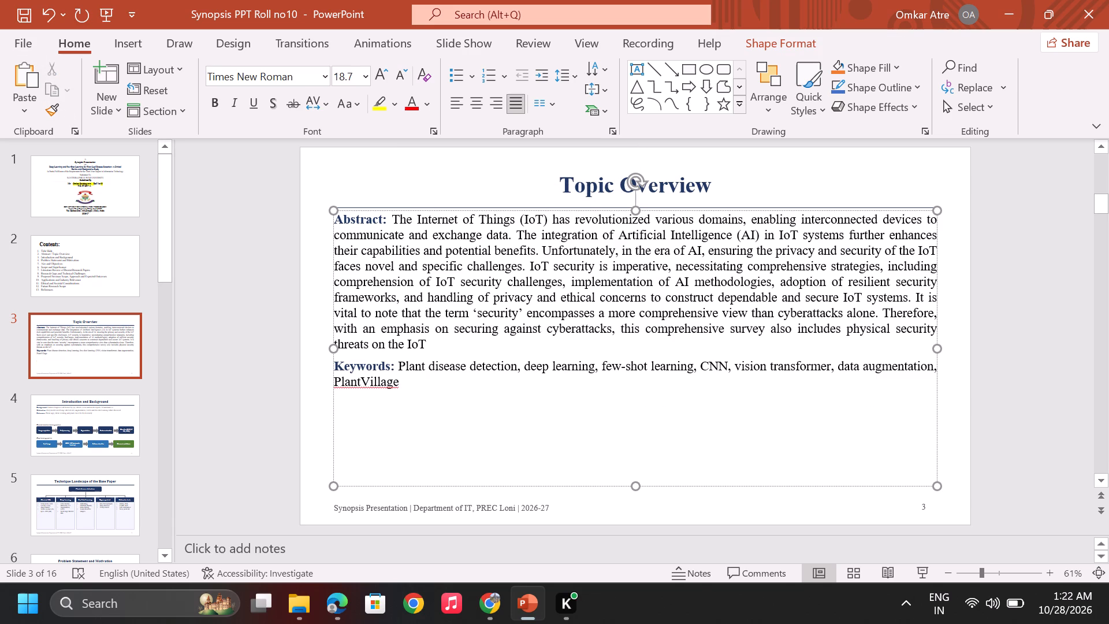
Check the PDF text following the abstract, and delete the whole plant disease Keywords paragraph from the Topic Overview slide.
key(alt+Tab)
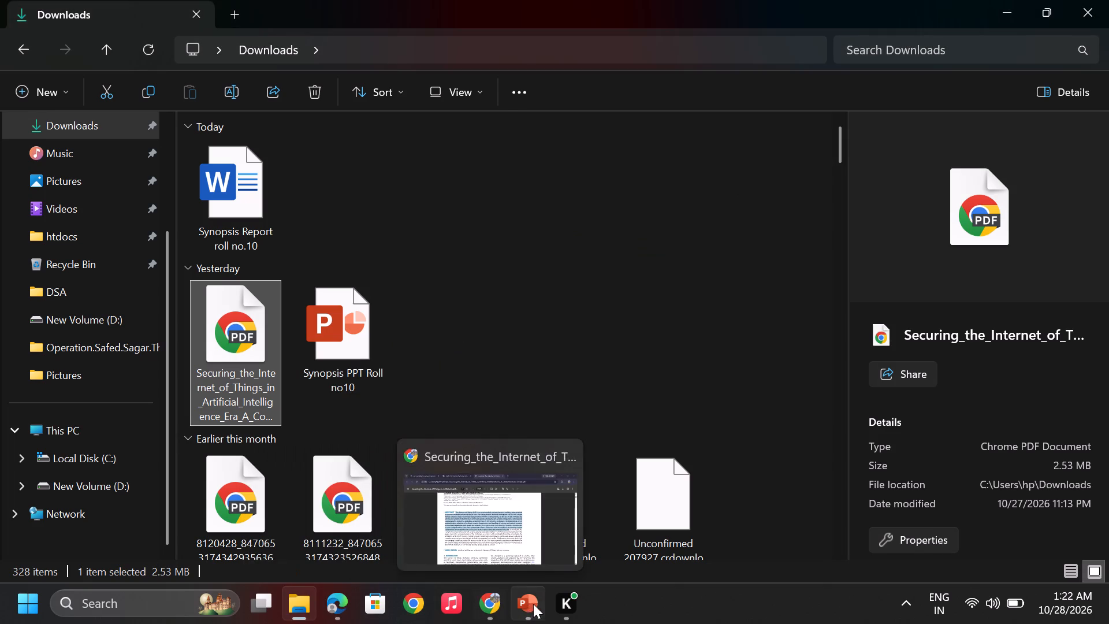
click(487, 605)
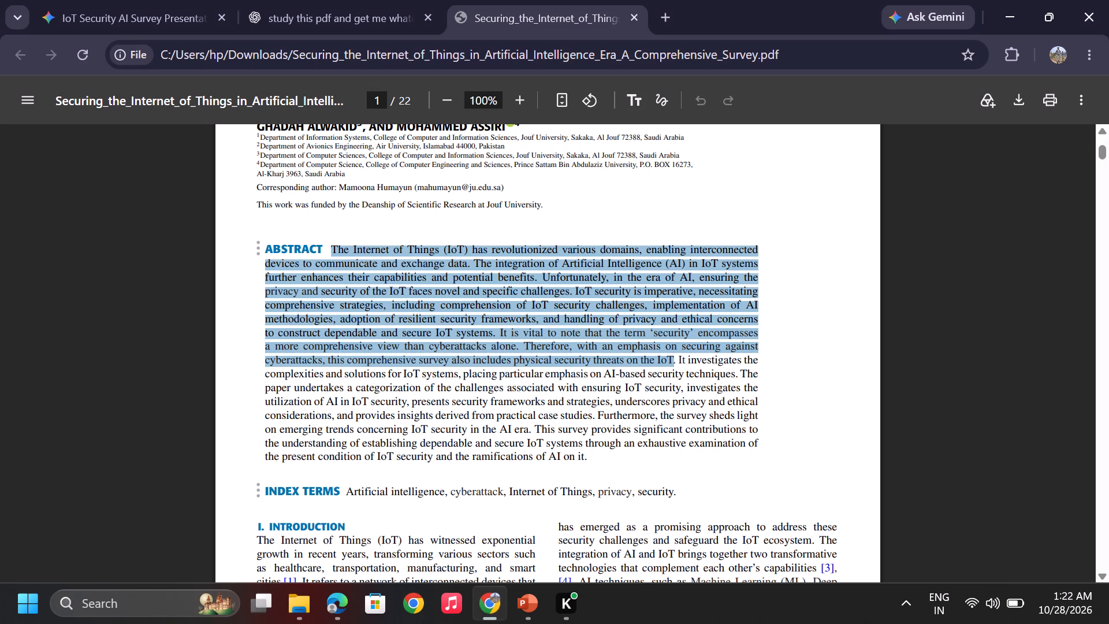
click(454, 373)
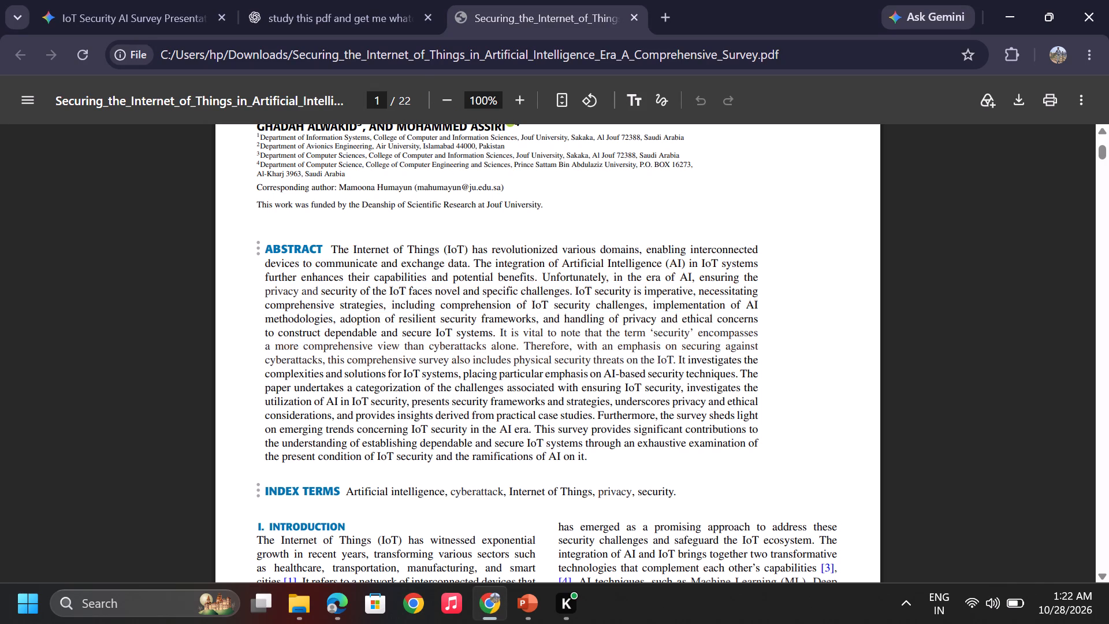
scroll(369, 480, down, 4)
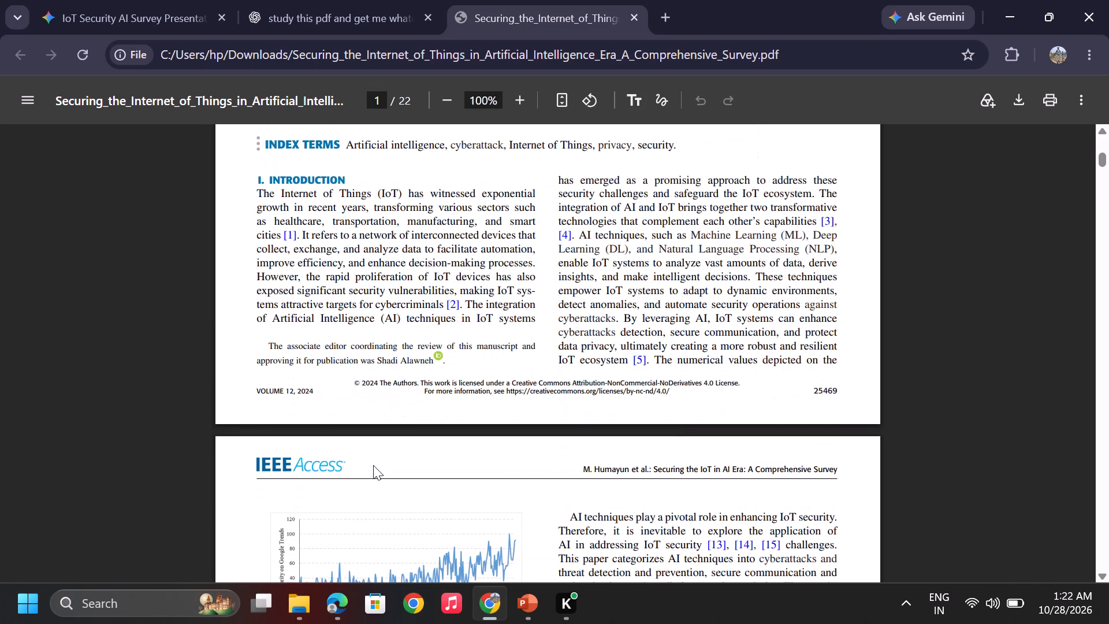
key(alt+Tab)
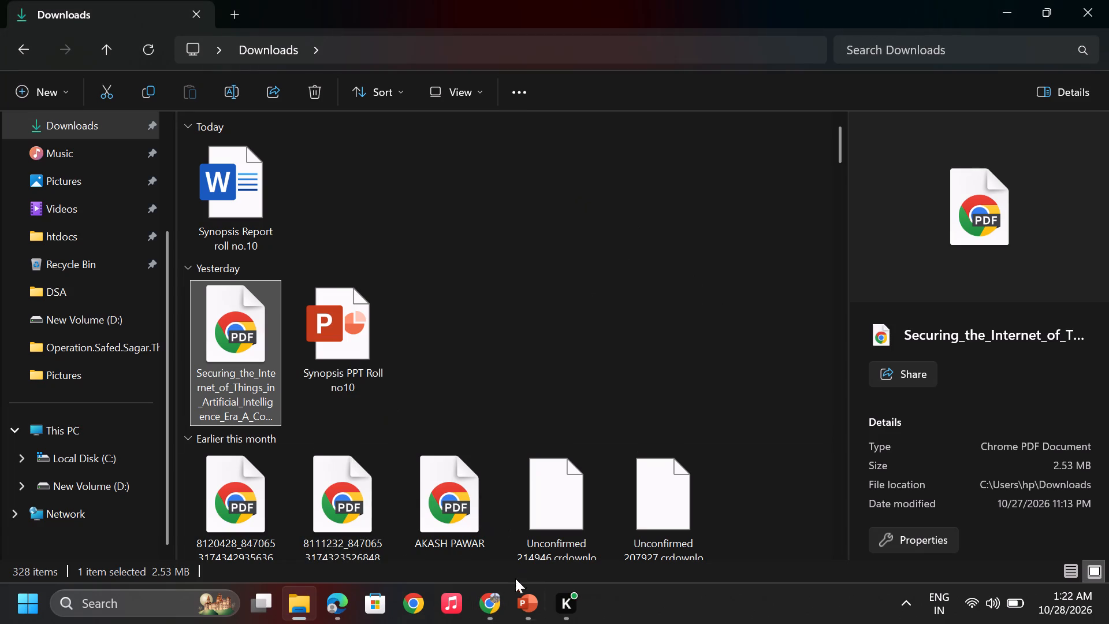
click(527, 600)
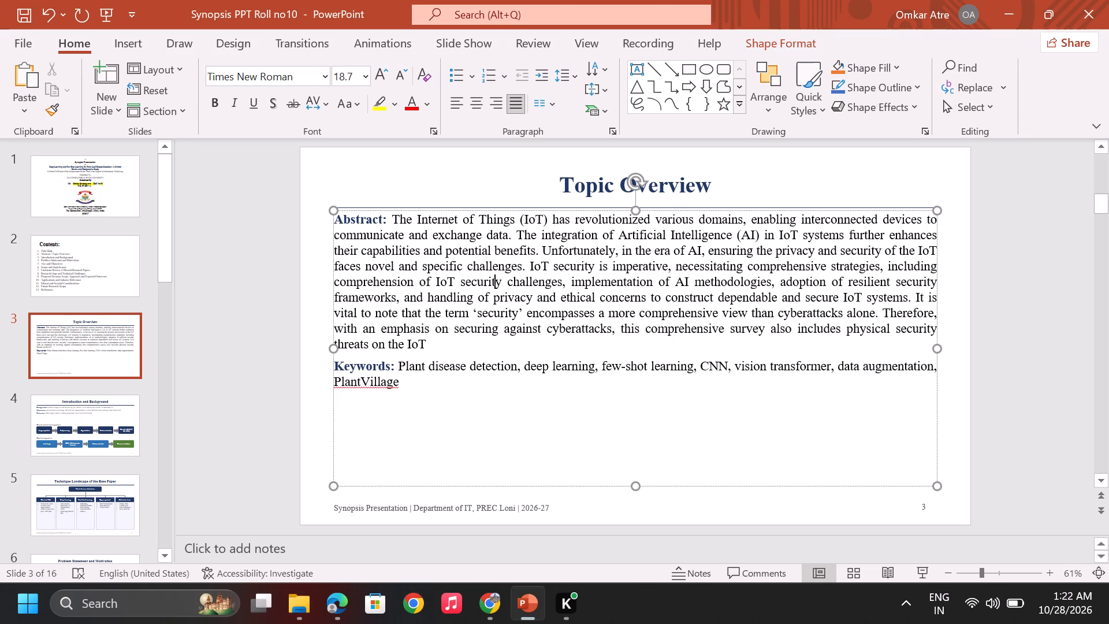
drag(408, 387, 357, 362)
key(BackSpace)
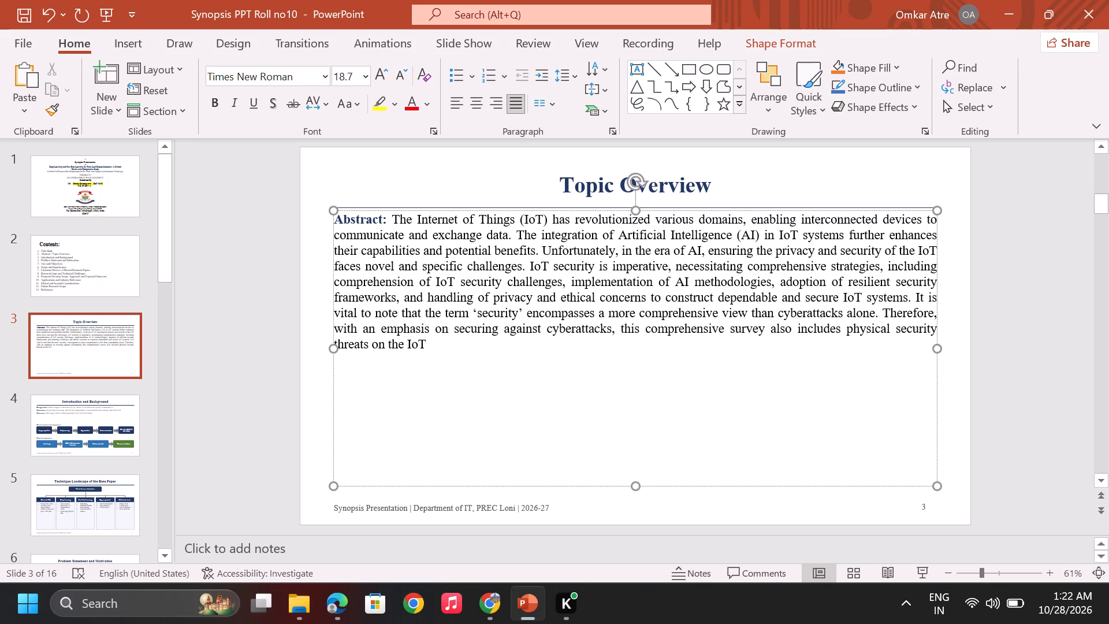
Check the Introduction and Background slide, and skim the survey PDF in Chrome through its section on AI techniques for IoT security.
click(94, 434)
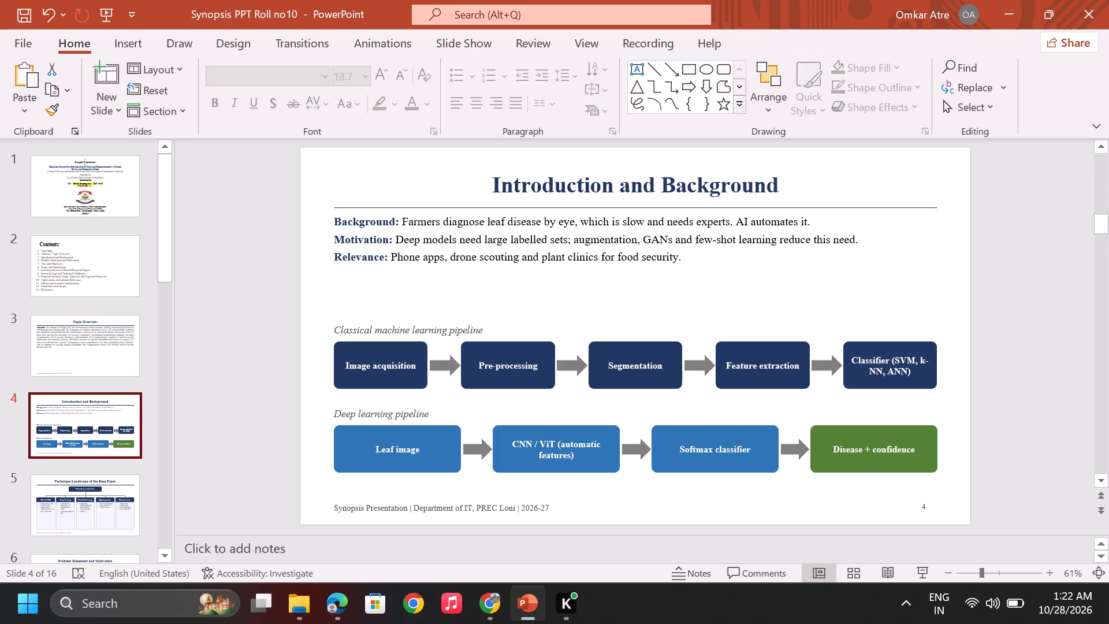
key(alt+Tab)
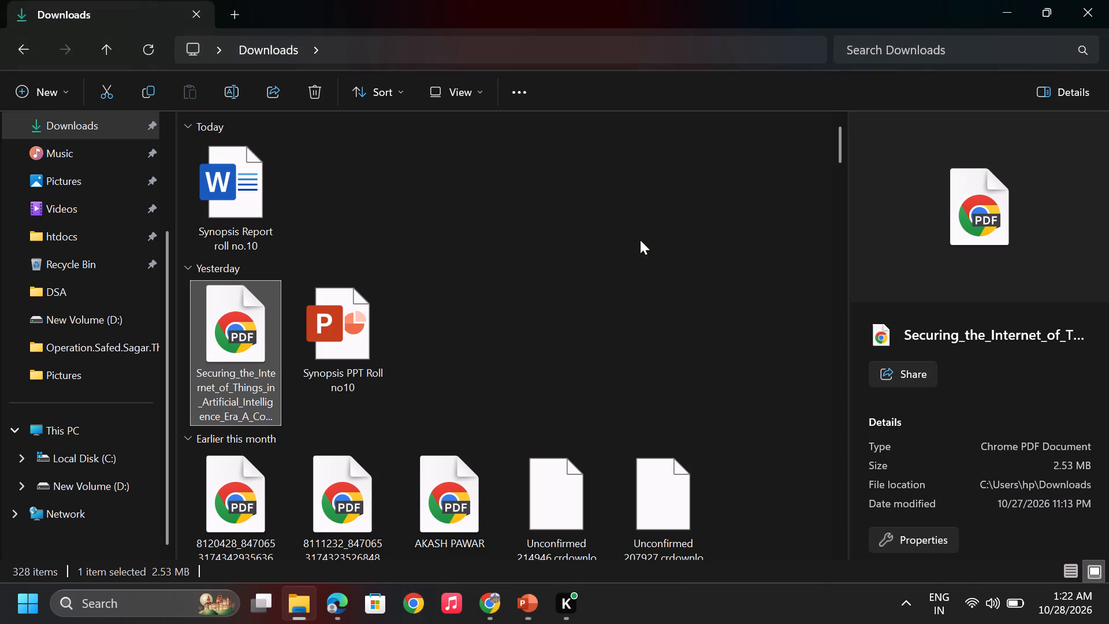
click(480, 603)
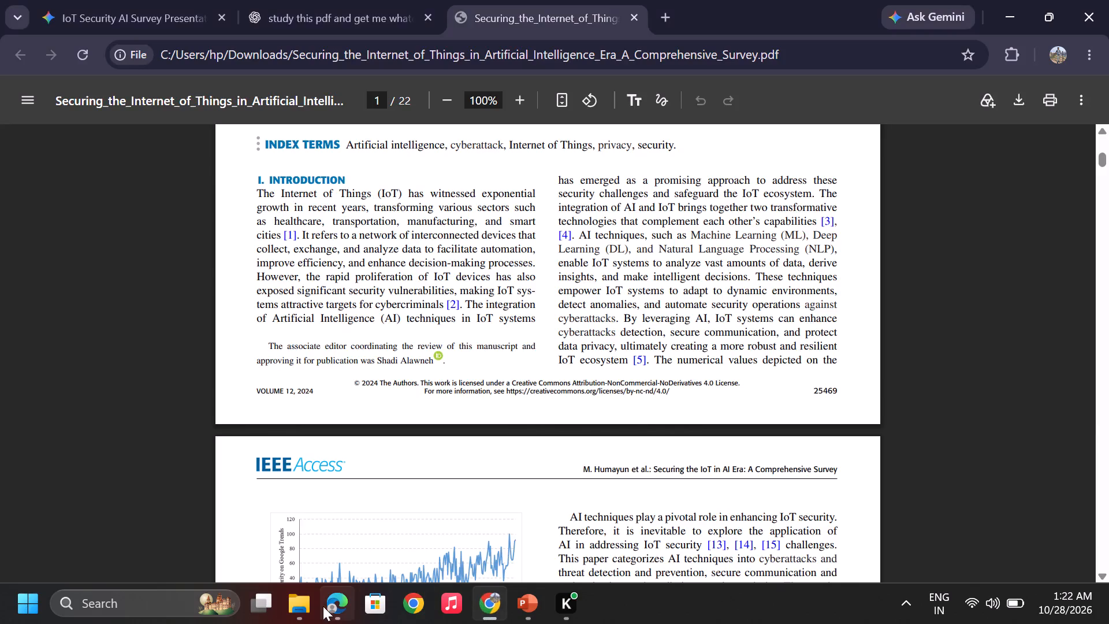
click(323, 606)
click(529, 607)
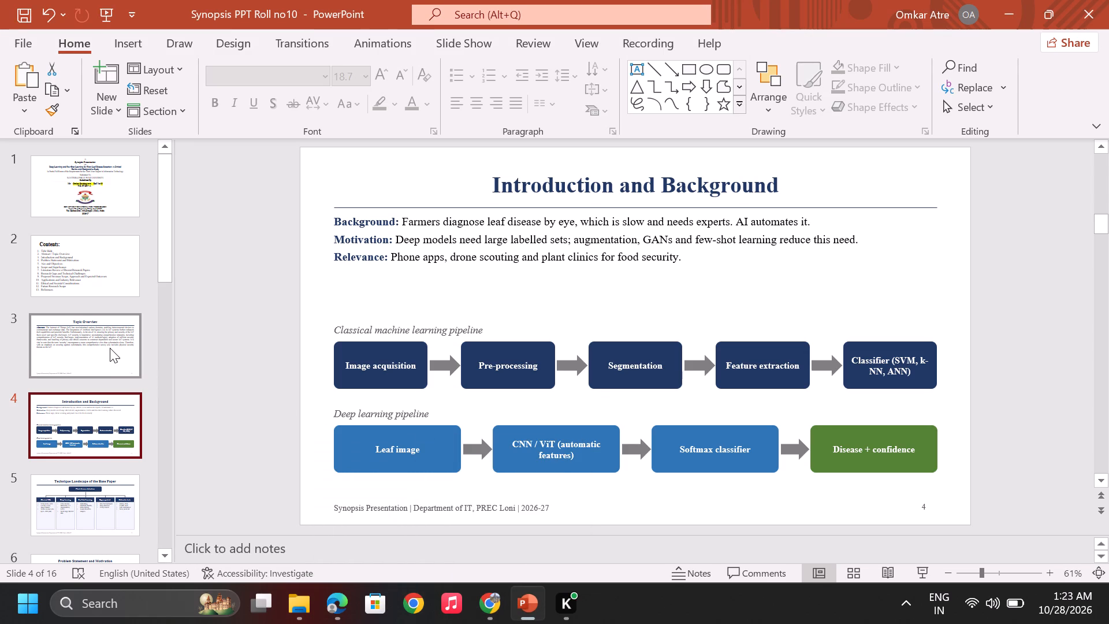
click(482, 605)
scroll(489, 375, down, 6)
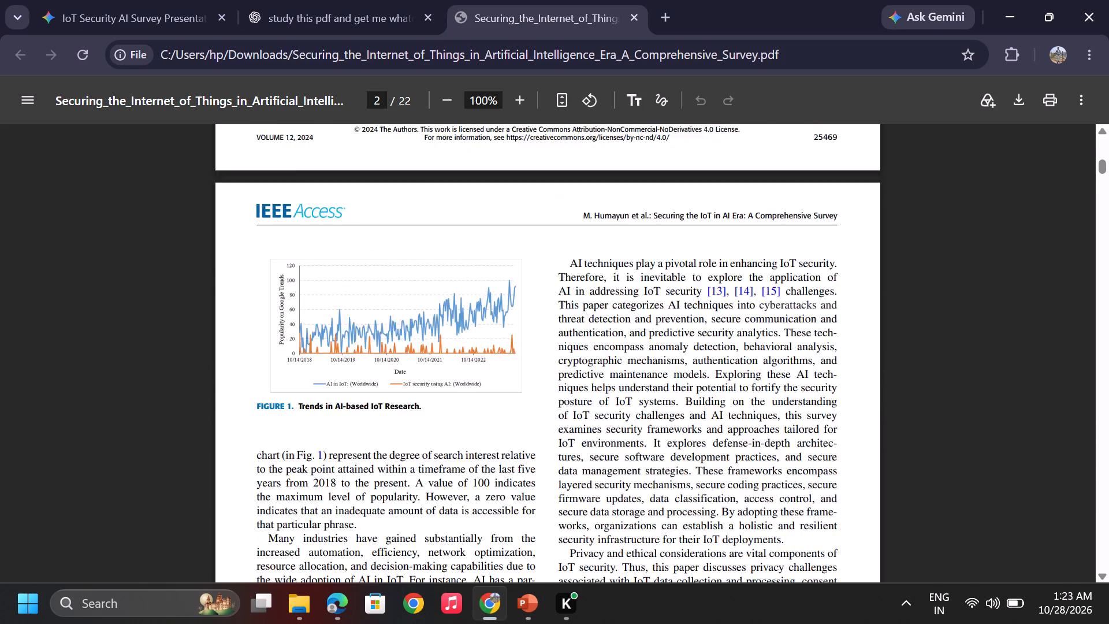
scroll(489, 375, down, 17)
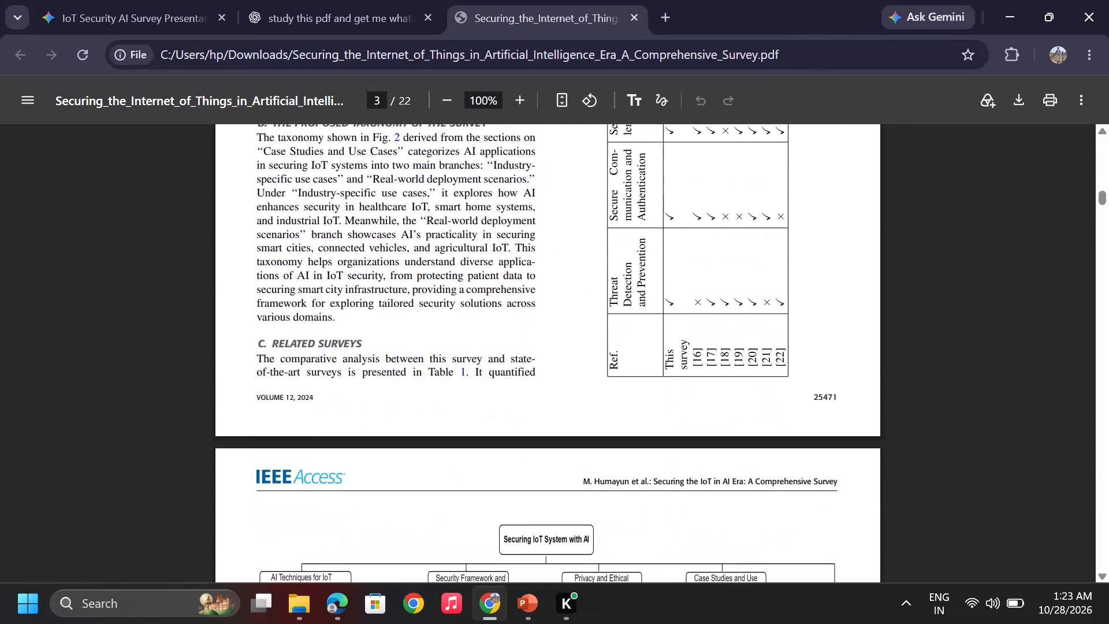
scroll(489, 375, down, 10)
scroll(489, 374, up, 1)
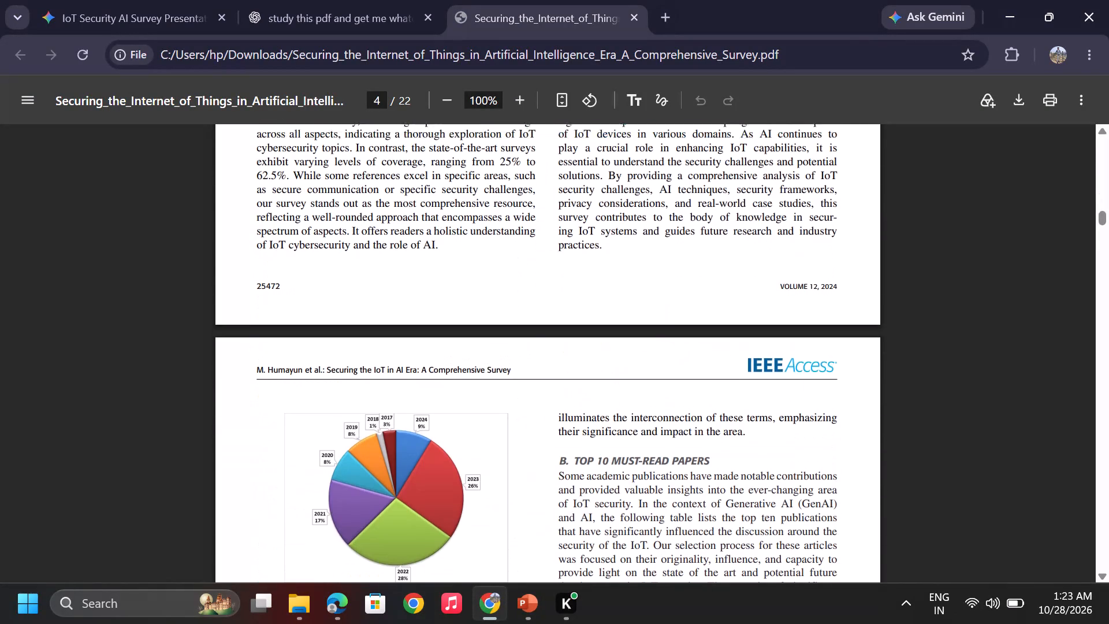
scroll(489, 374, up, 1)
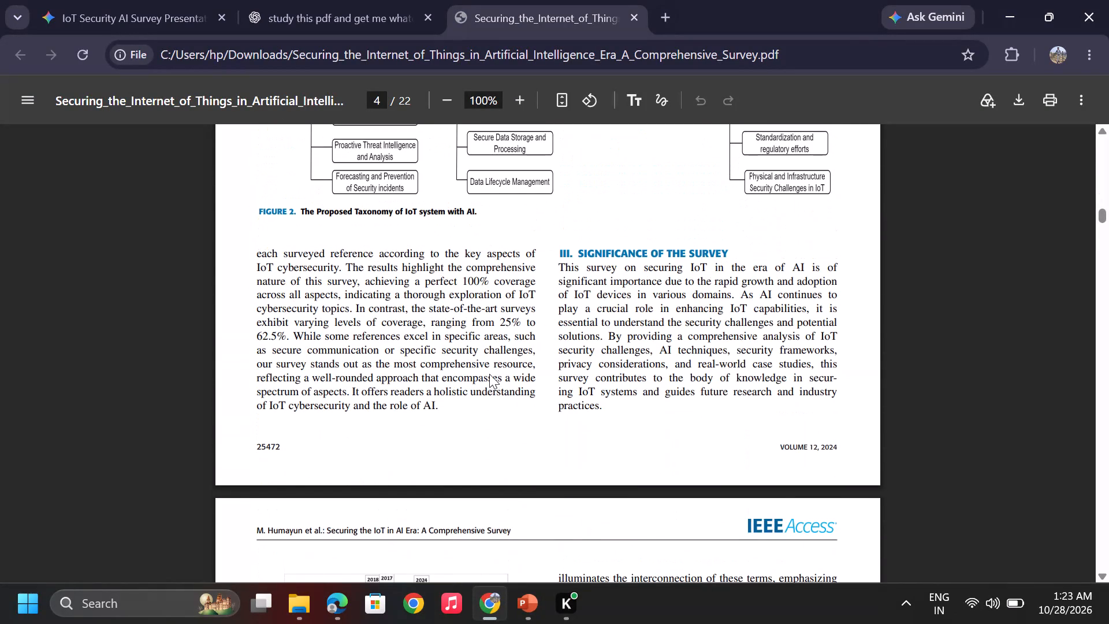
scroll(489, 374, down, 10)
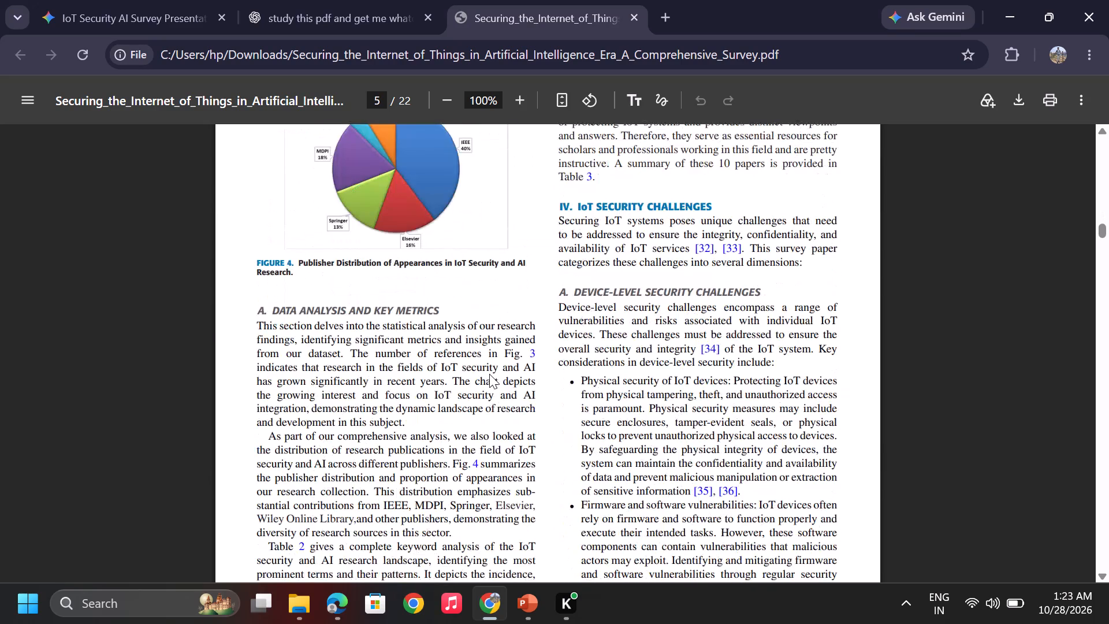
scroll(489, 374, down, 12)
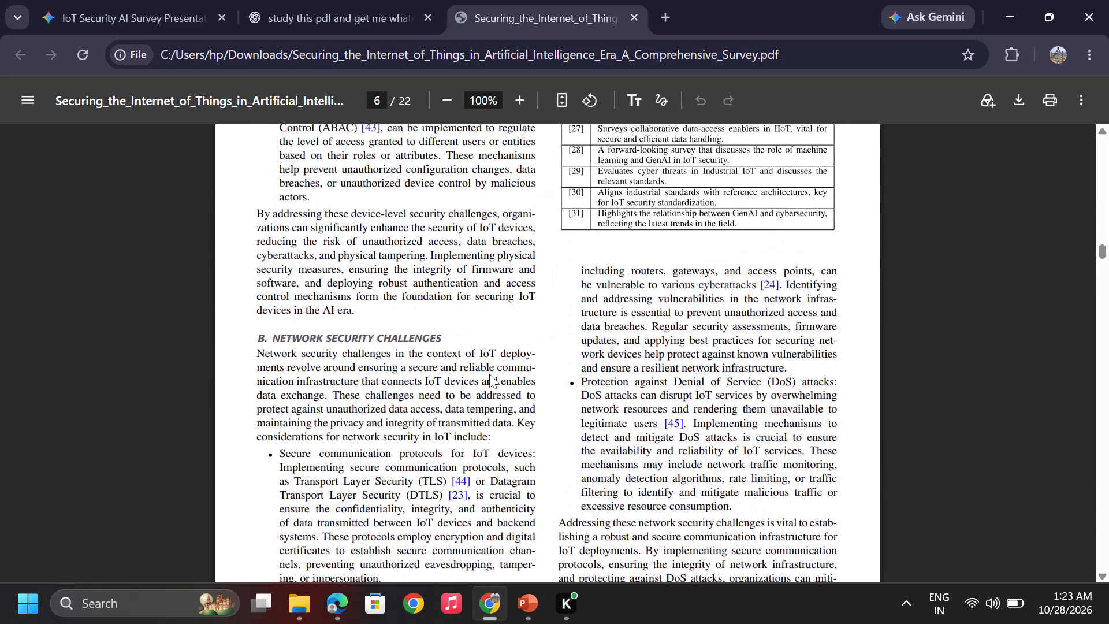
scroll(489, 374, down, 14)
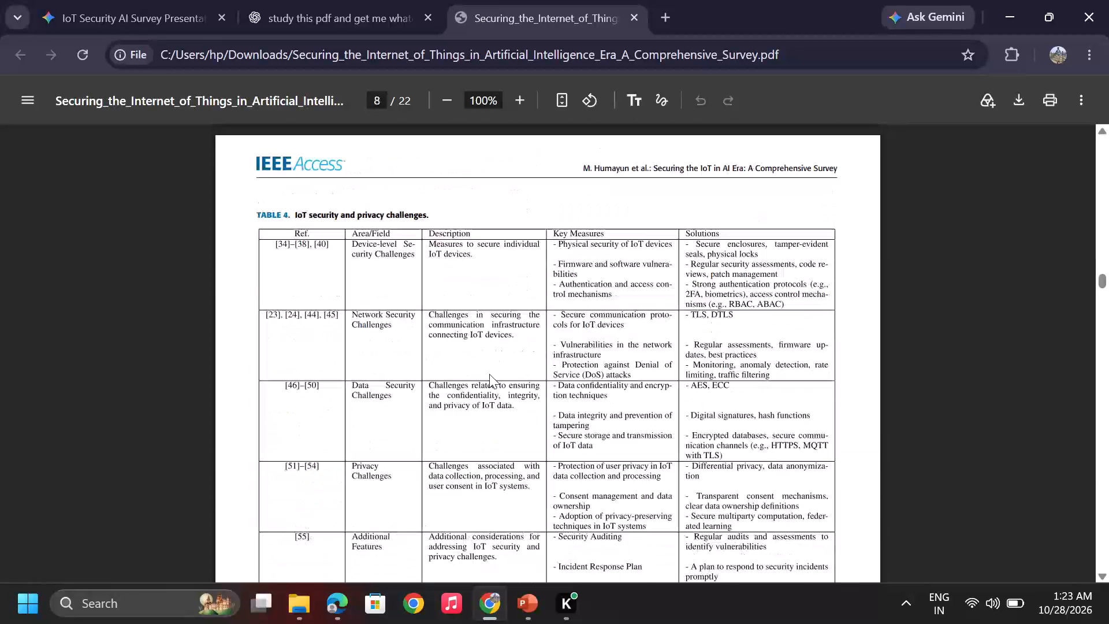
scroll(489, 374, down, 12)
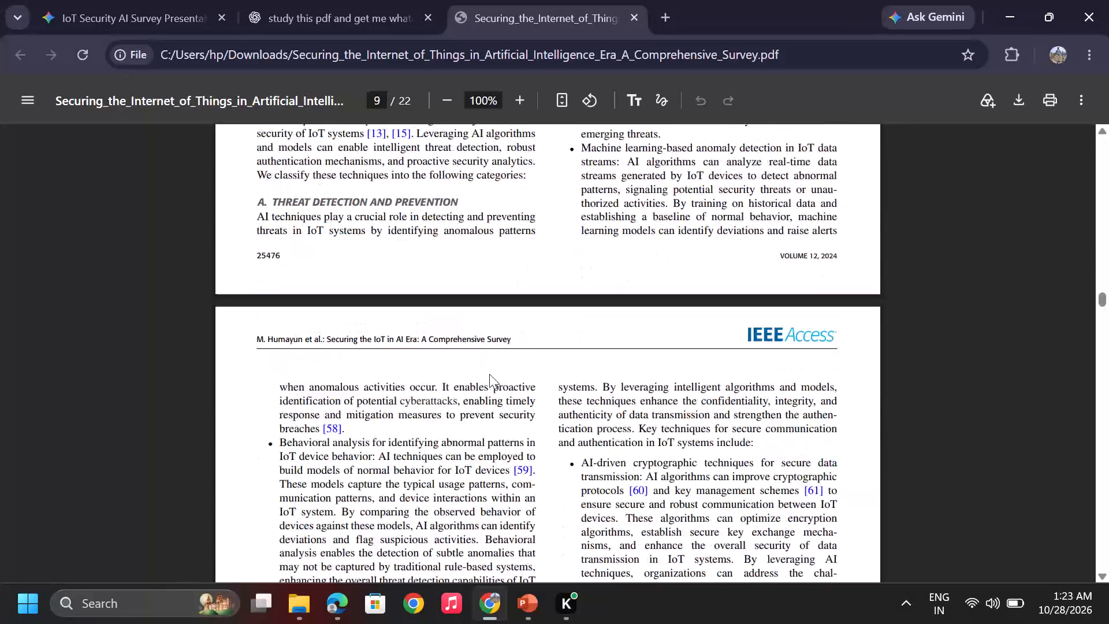
scroll(491, 370, up, 6)
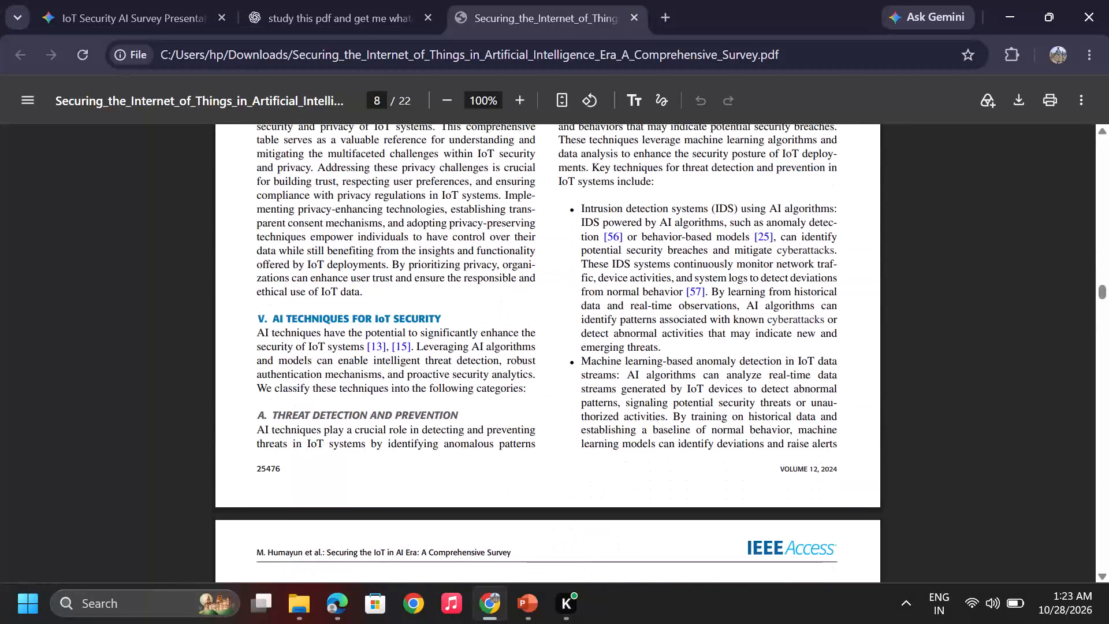
Search the PDF for "intro" and copy the Introduction text from "The Internet of Things (IoT) has witnessed" through "safeguard the IoT ecosystem.".
key(ctrl+f)
text(intro)
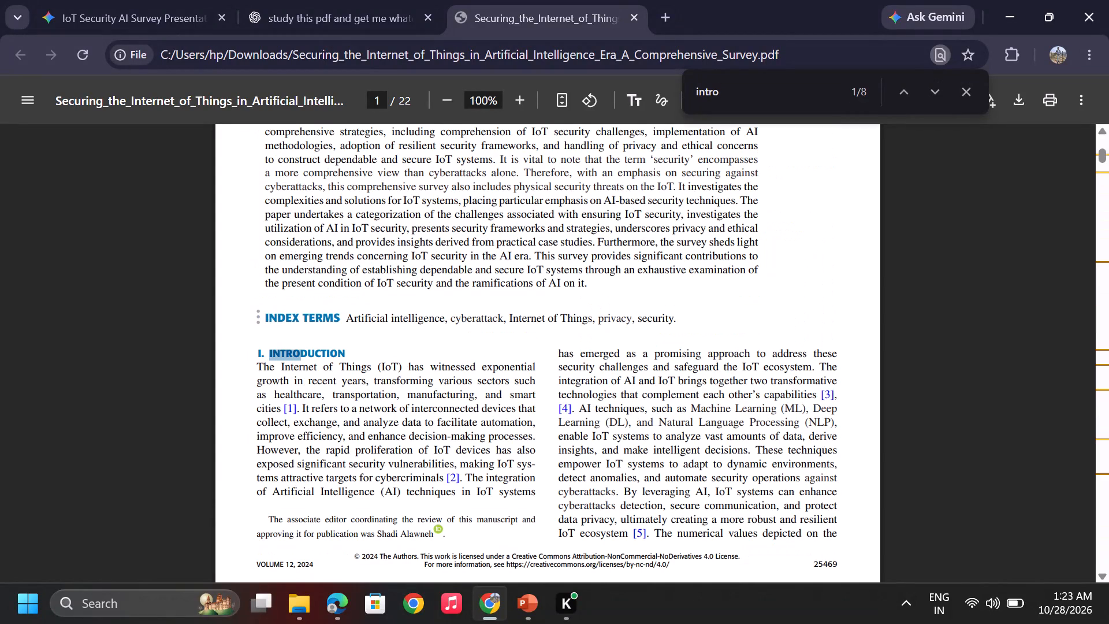
click(905, 86)
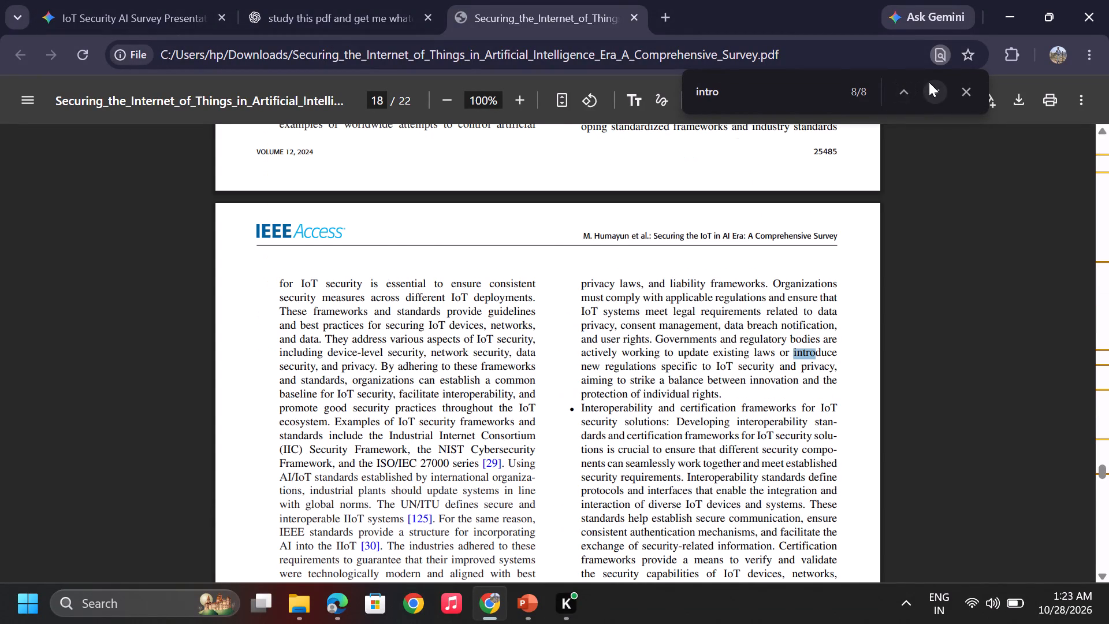
click(934, 86)
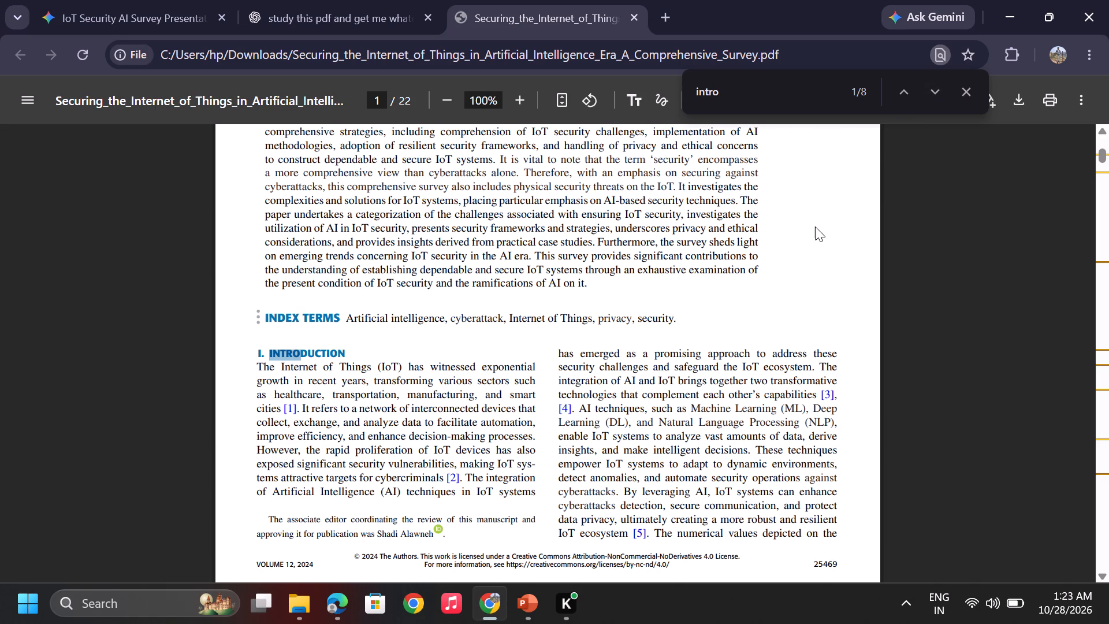
click(575, 365)
drag(255, 366, 322, 408)
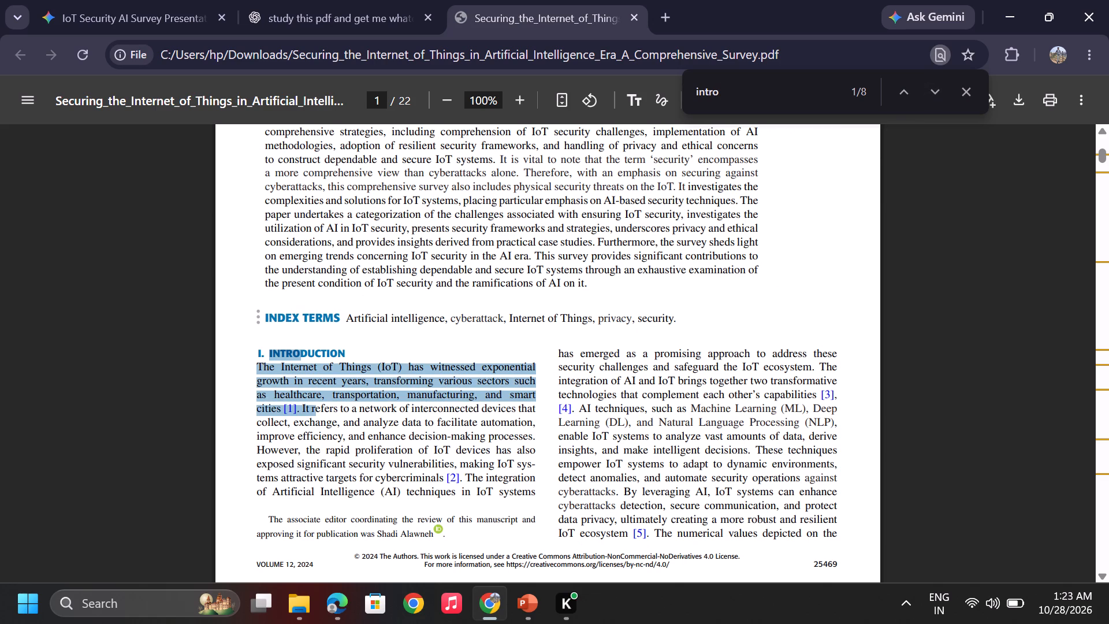
drag(322, 408, 460, 464)
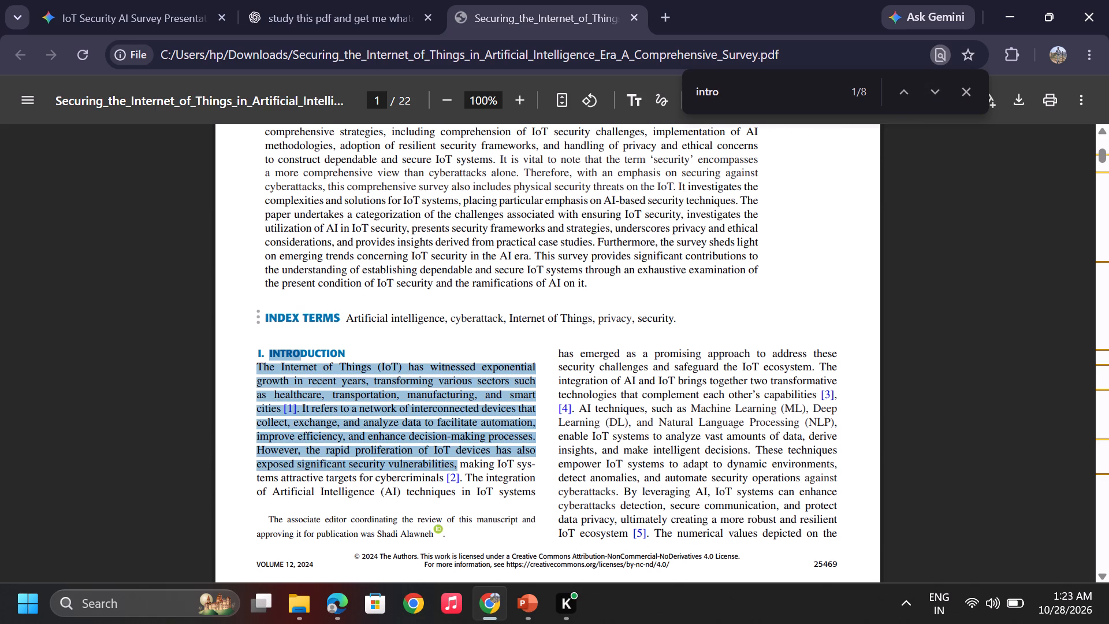
drag(460, 464, 506, 486)
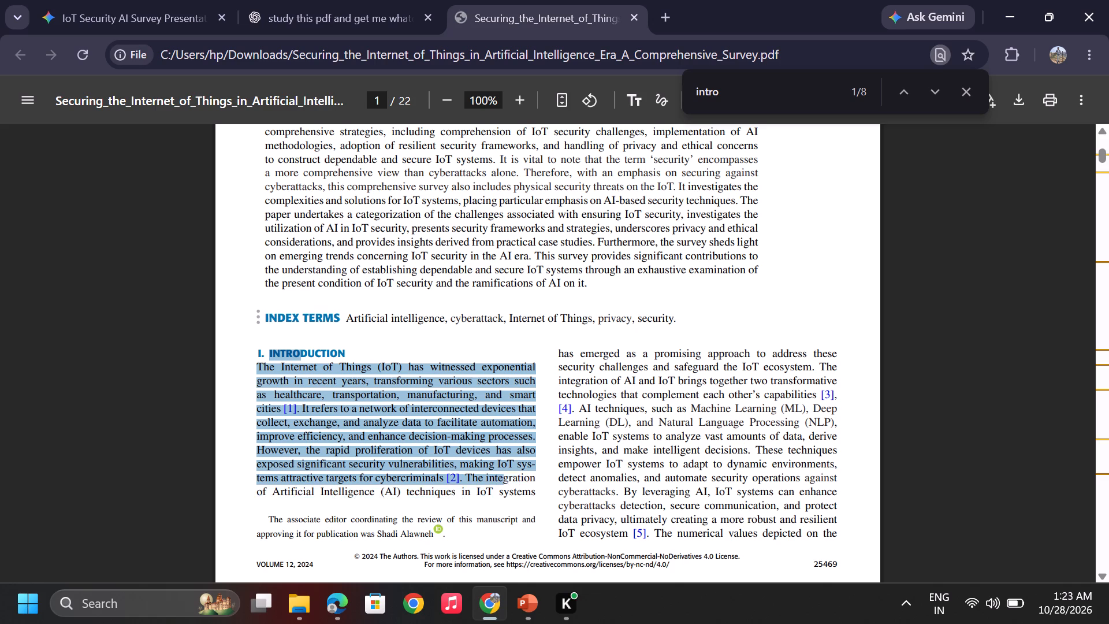
drag(506, 486, 788, 363)
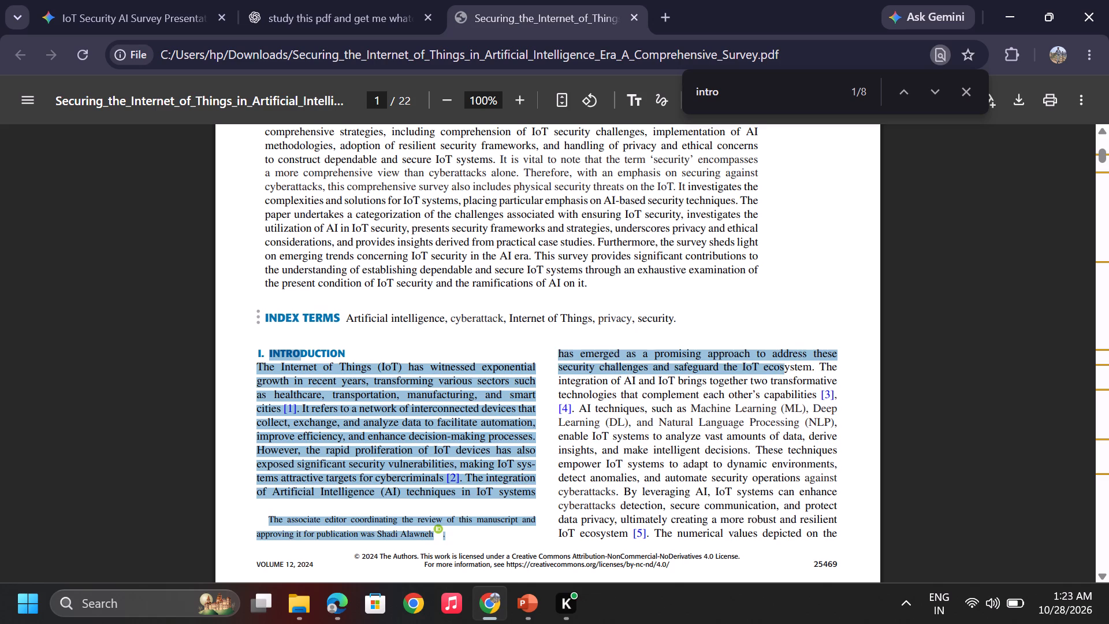
drag(788, 363, 815, 368)
key(ctrl+c)
Compare the Introduction and Background slide in PowerPoint with the introduction on the first two pages of the PDF in Chrome.
key(alt+Tab)
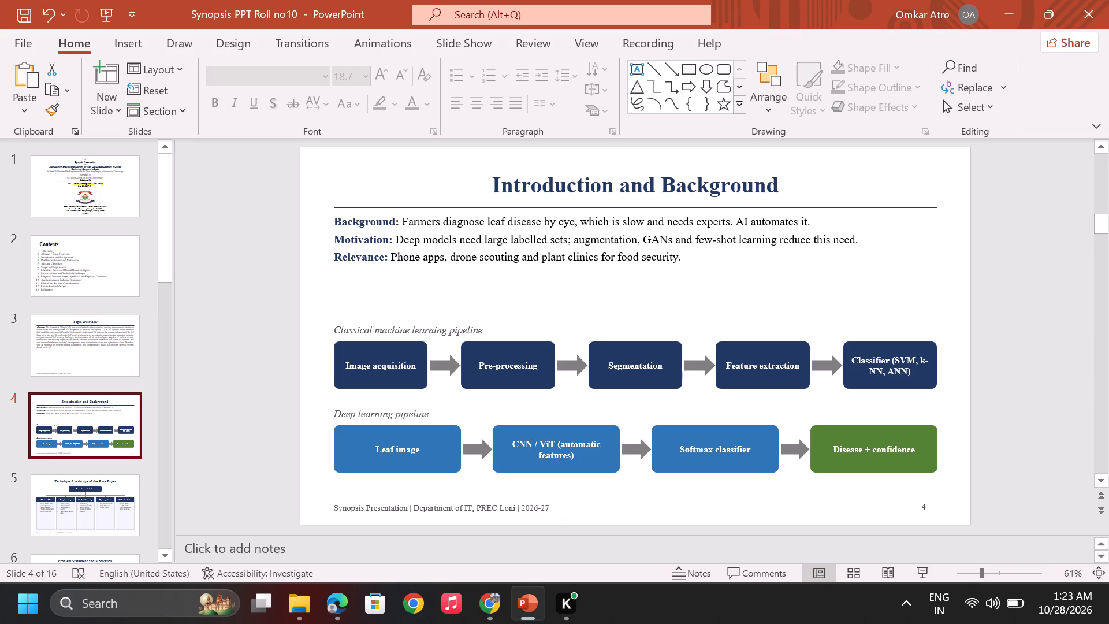
key(alt+Tab)
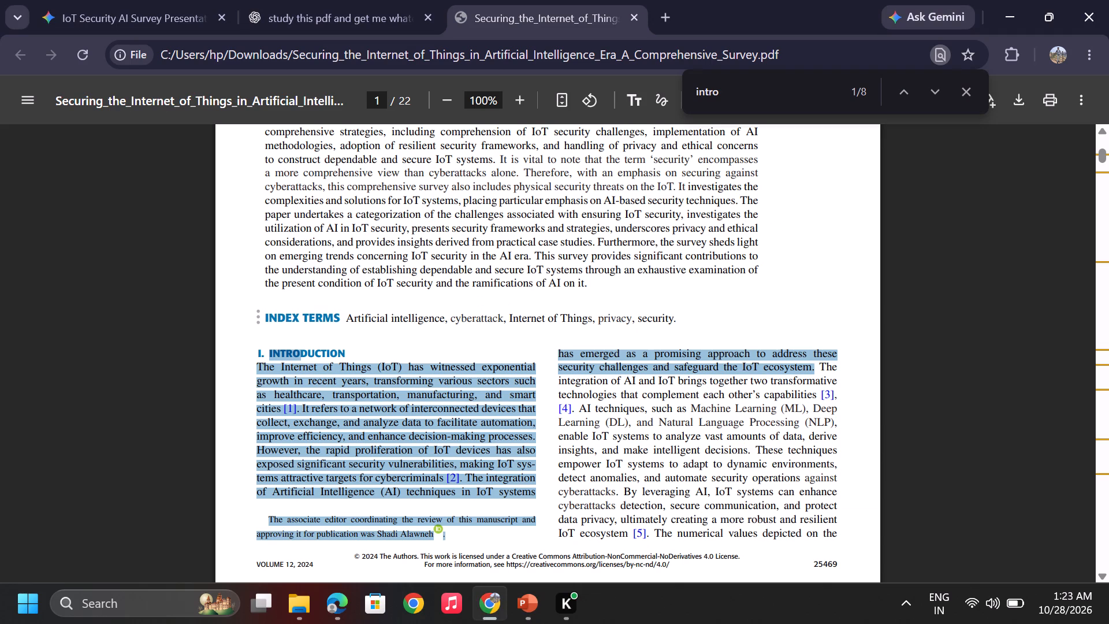
scroll(596, 402, down, 7)
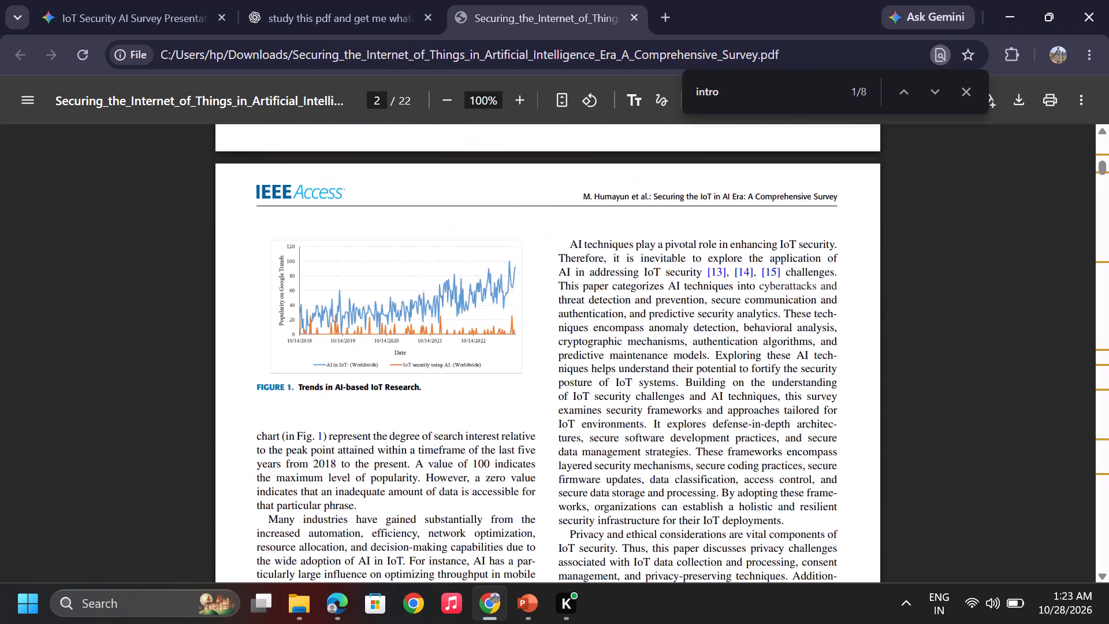
scroll(596, 402, down, 3)
scroll(596, 402, up, 13)
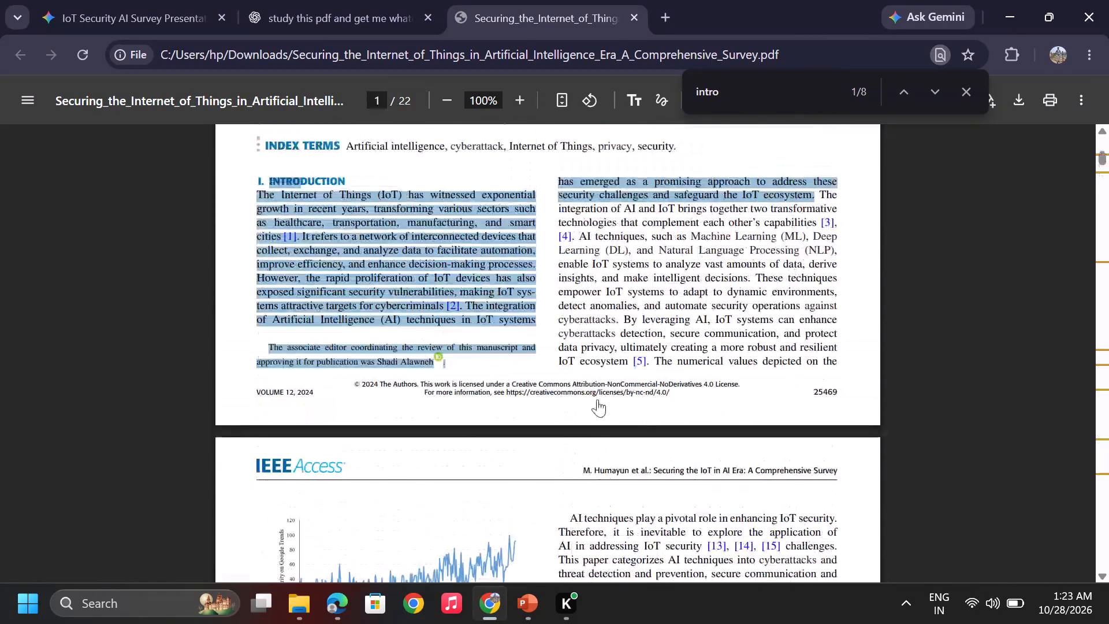
scroll(597, 399, down, 7)
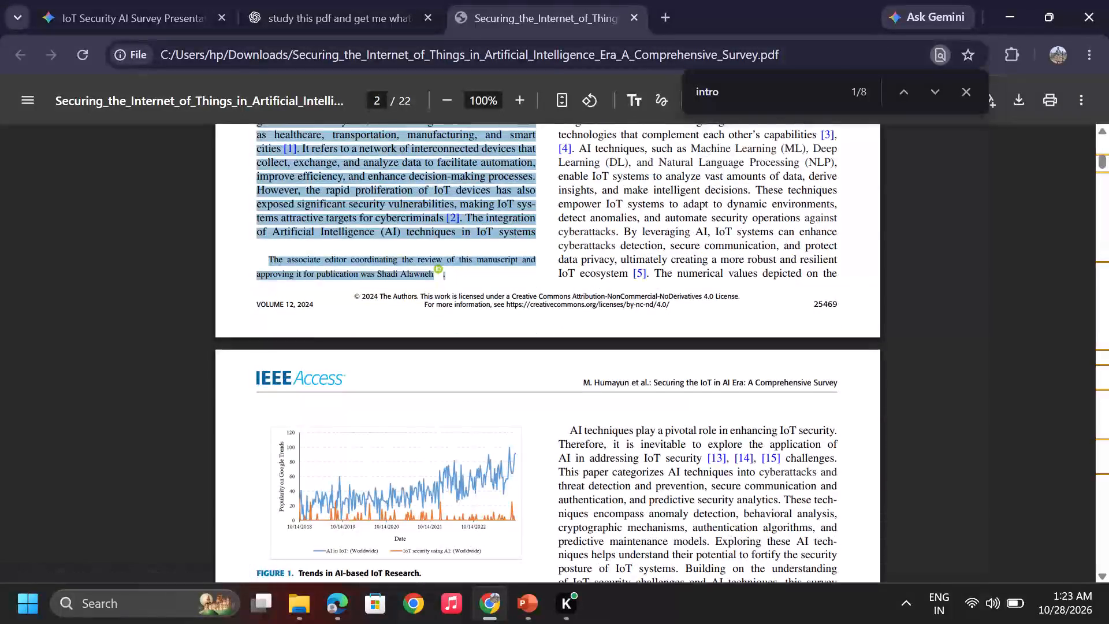
scroll(598, 398, down, 2)
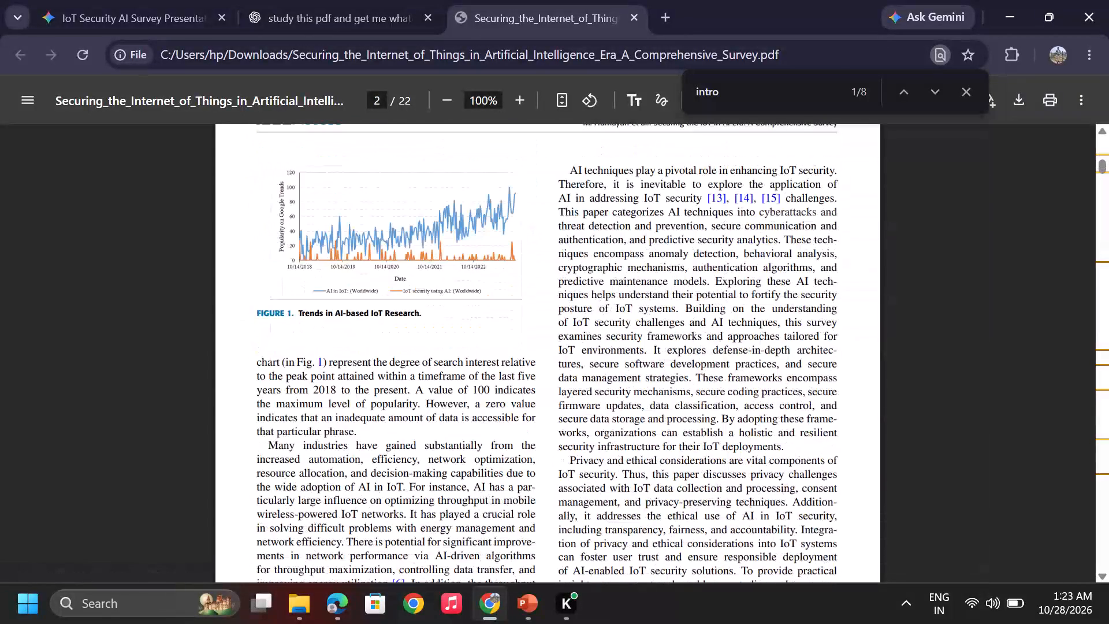
key(alt+Tab)
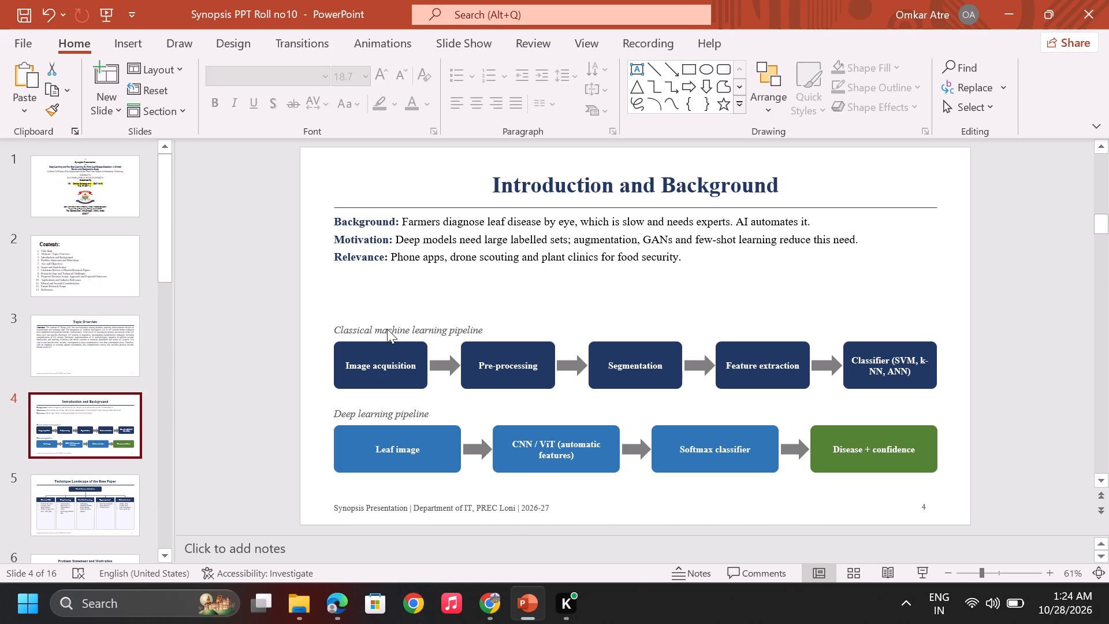
key(alt+Tab)
scroll(416, 321, up, 7)
key(alt+Tab)
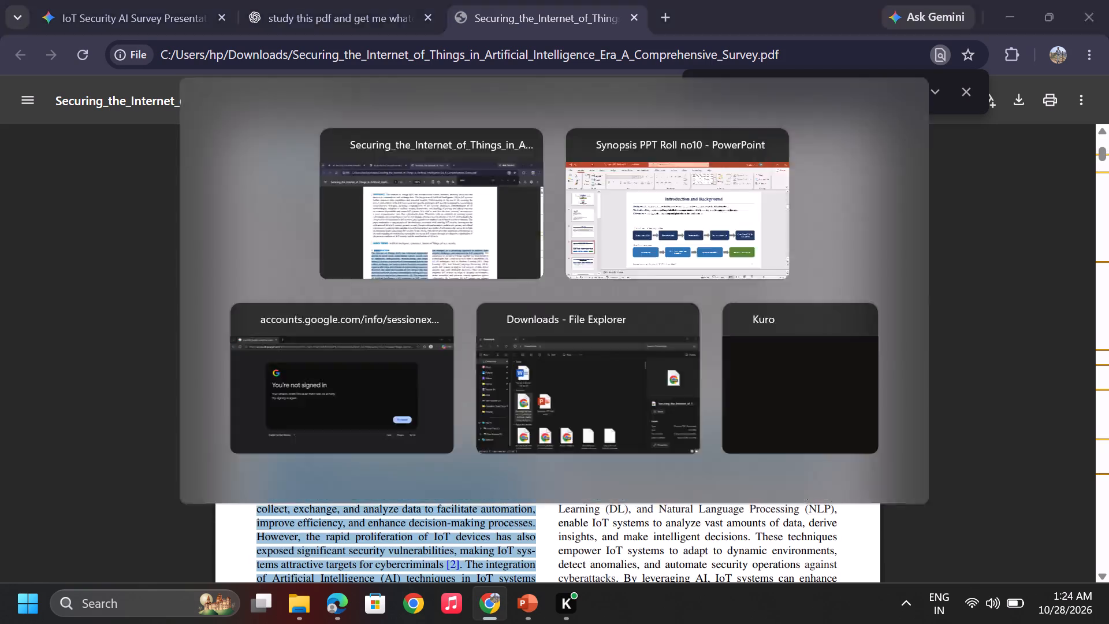
Review the Technique Landscape slide, the slide thumbnails through Scope and Significance, and the Contents slide in PowerPoint.
click(76, 495)
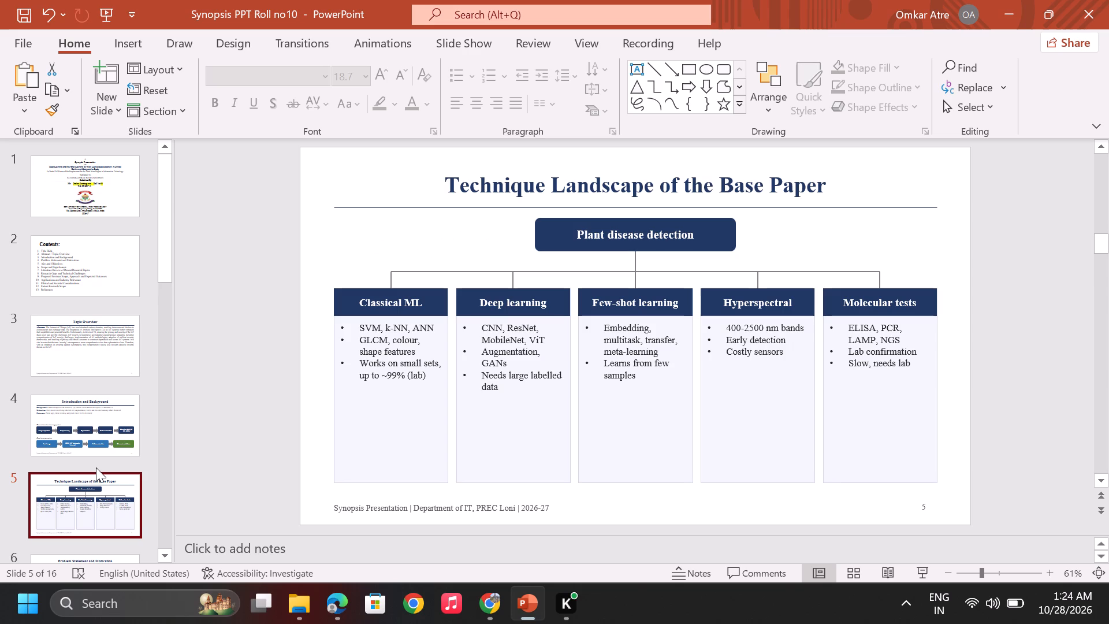
scroll(91, 433, down, 3)
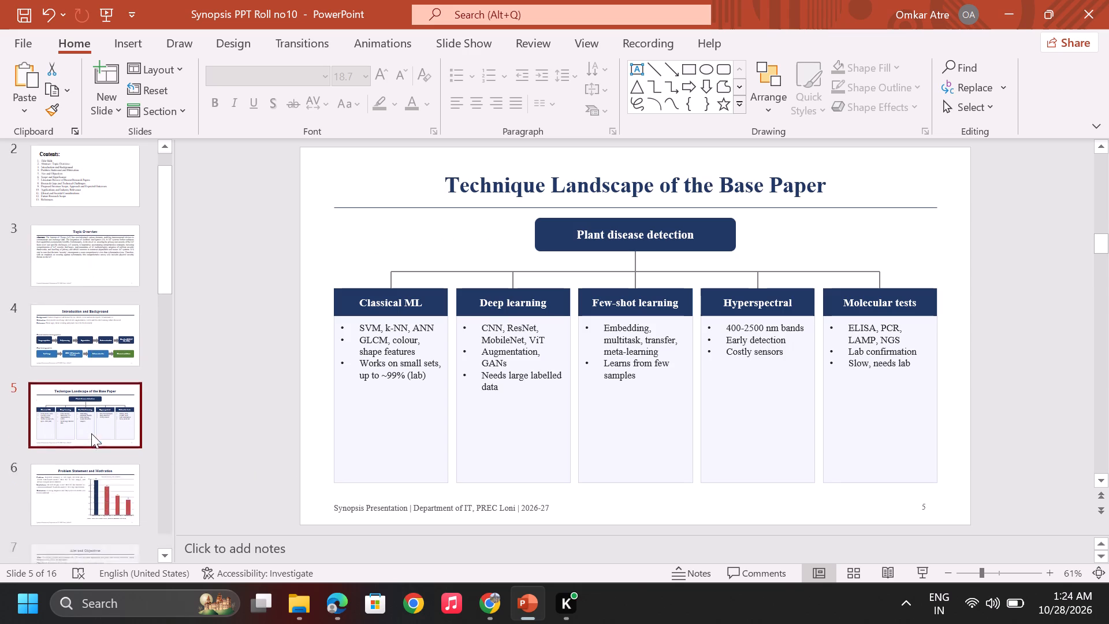
scroll(91, 433, down, 8)
scroll(107, 398, up, 5)
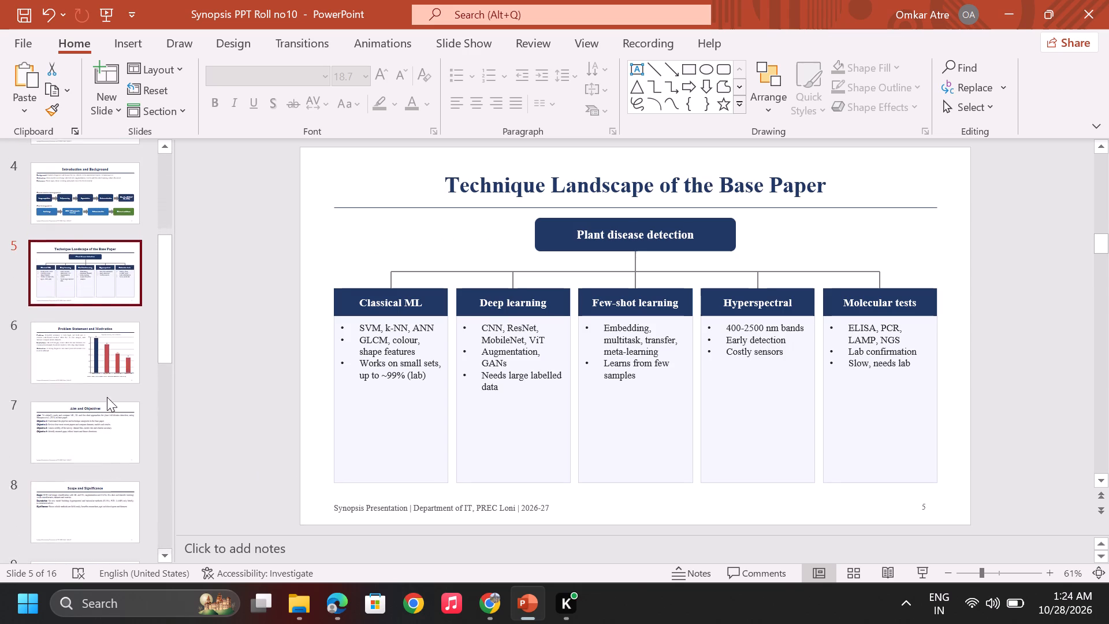
scroll(119, 374, up, 2)
scroll(100, 232, up, 4)
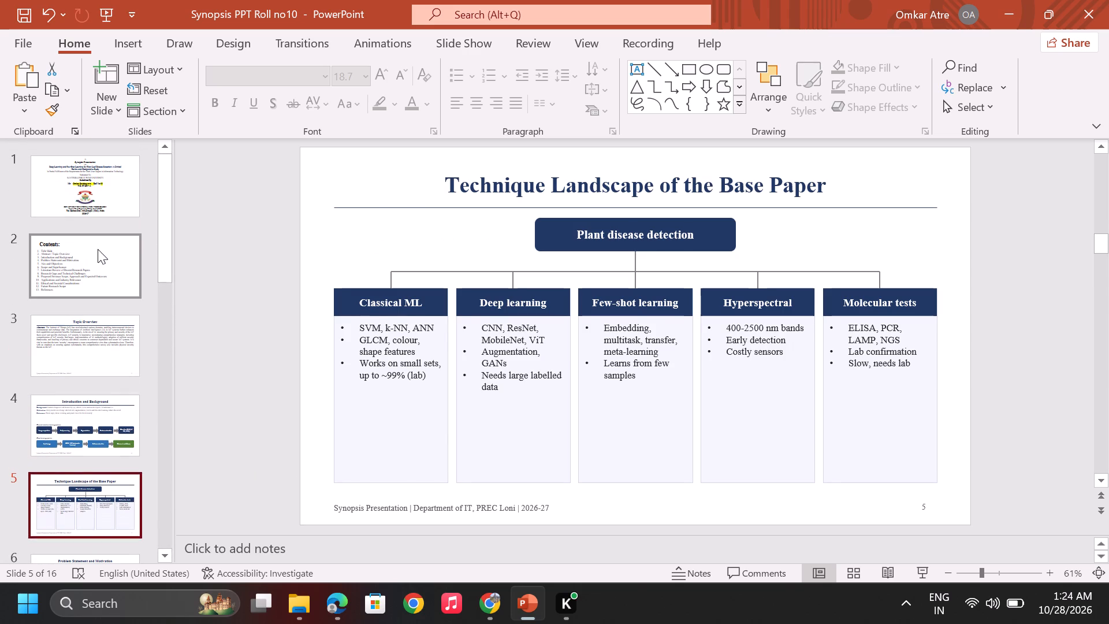
click(98, 253)
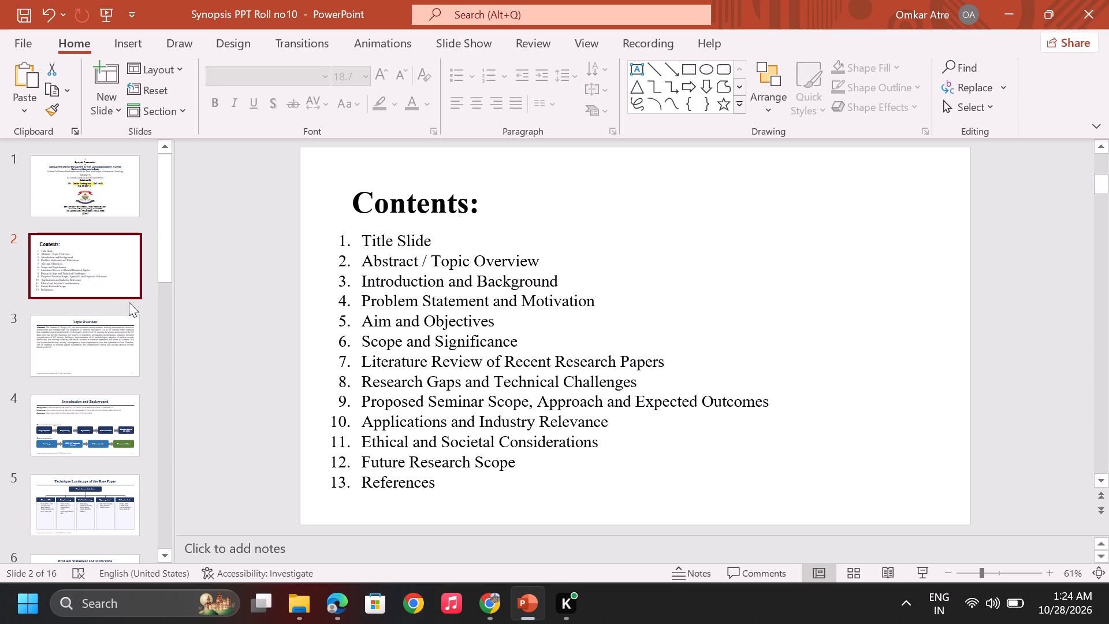
Look through the deck's slides, viewing Problem Statement and Motivation, Introduction and Background, Topic Overview and Technique Landscape of the Base Paper.
scroll(180, 315, down, 15)
scroll(143, 324, down, 15)
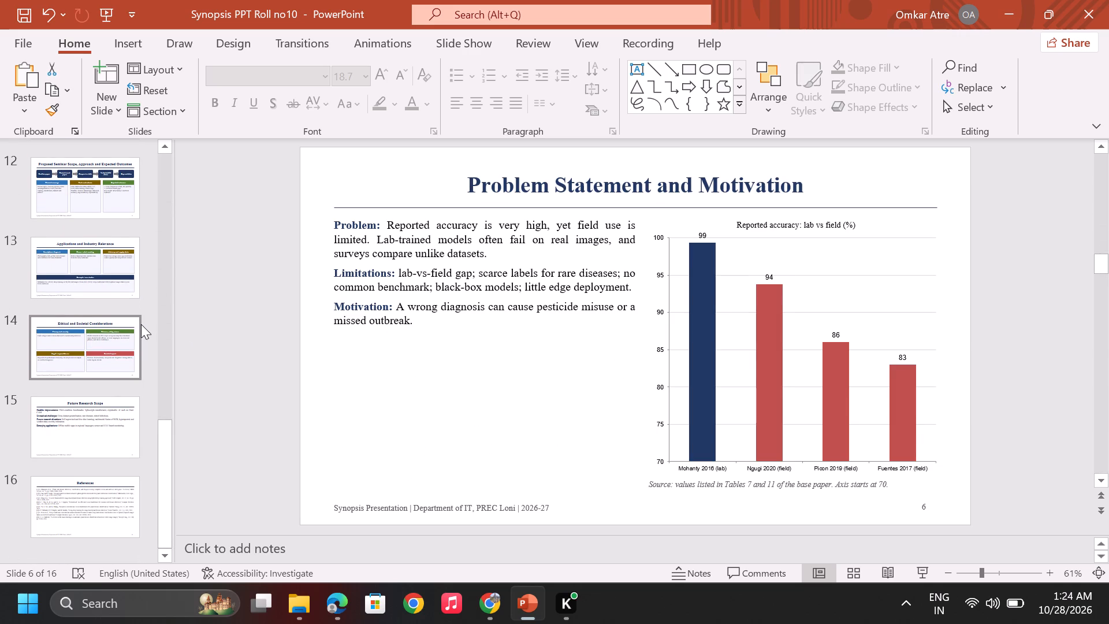
scroll(141, 324, up, 20)
scroll(139, 309, up, 1)
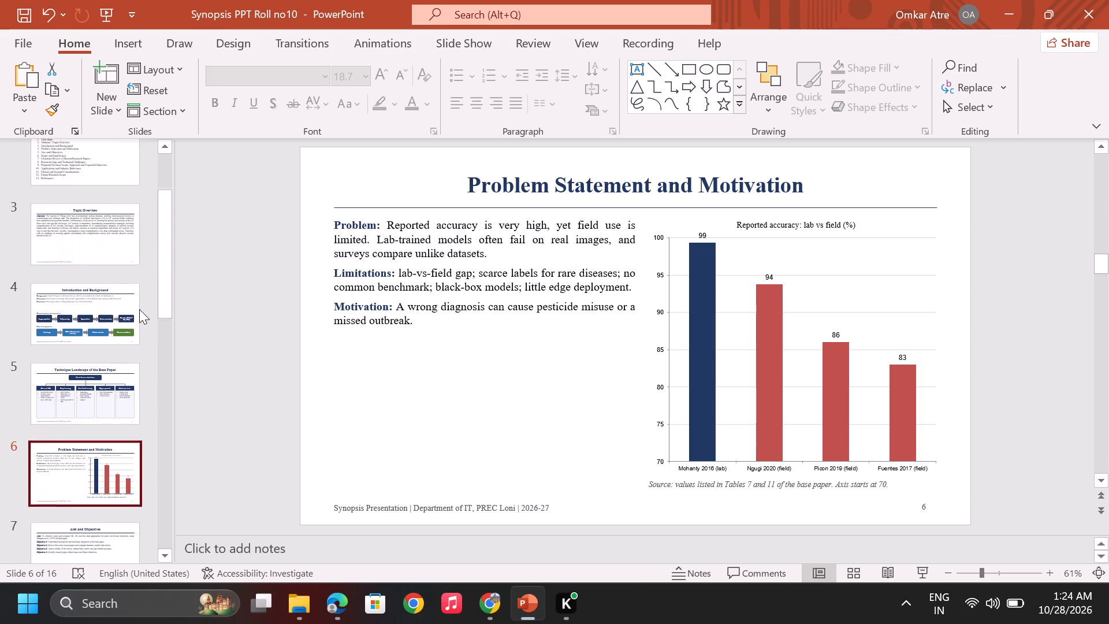
scroll(139, 309, down, 2)
click(98, 246)
scroll(101, 275, up, 2)
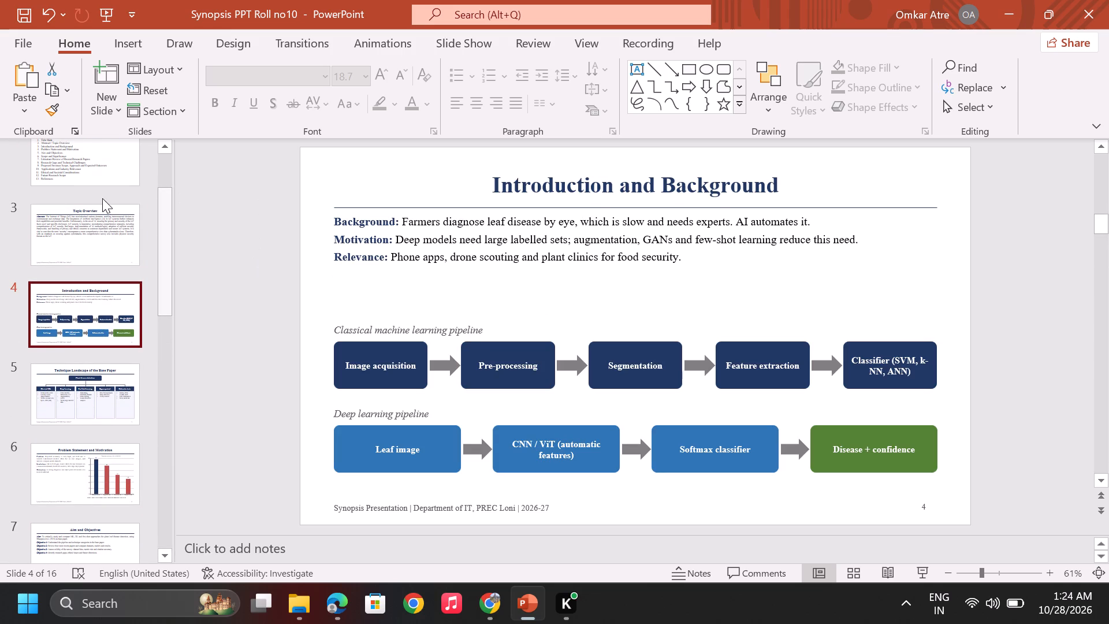
click(101, 225)
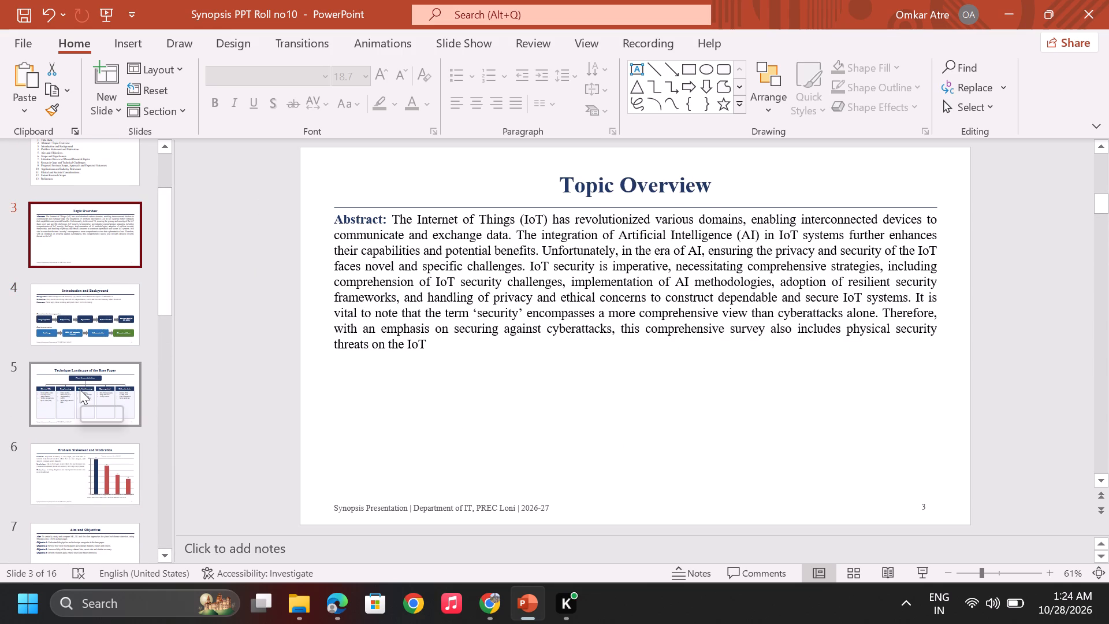
click(80, 389)
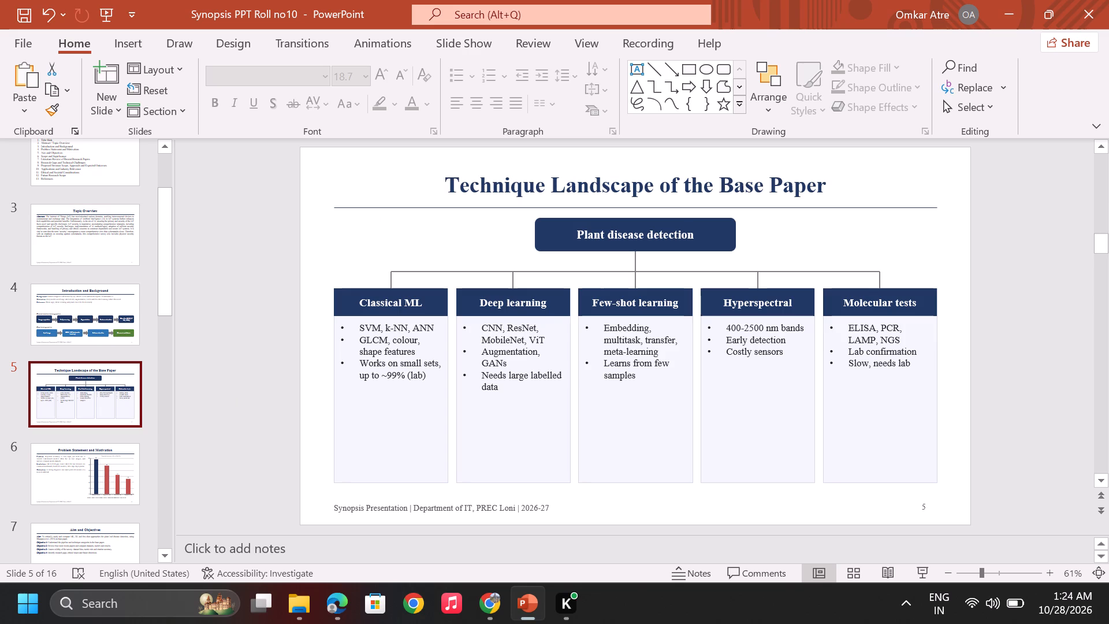
On the Introduction and Background slide, delete the Deep learning pipeline's Disease + confidence and Softmax classifier boxes with the arrows leading to them.
click(131, 312)
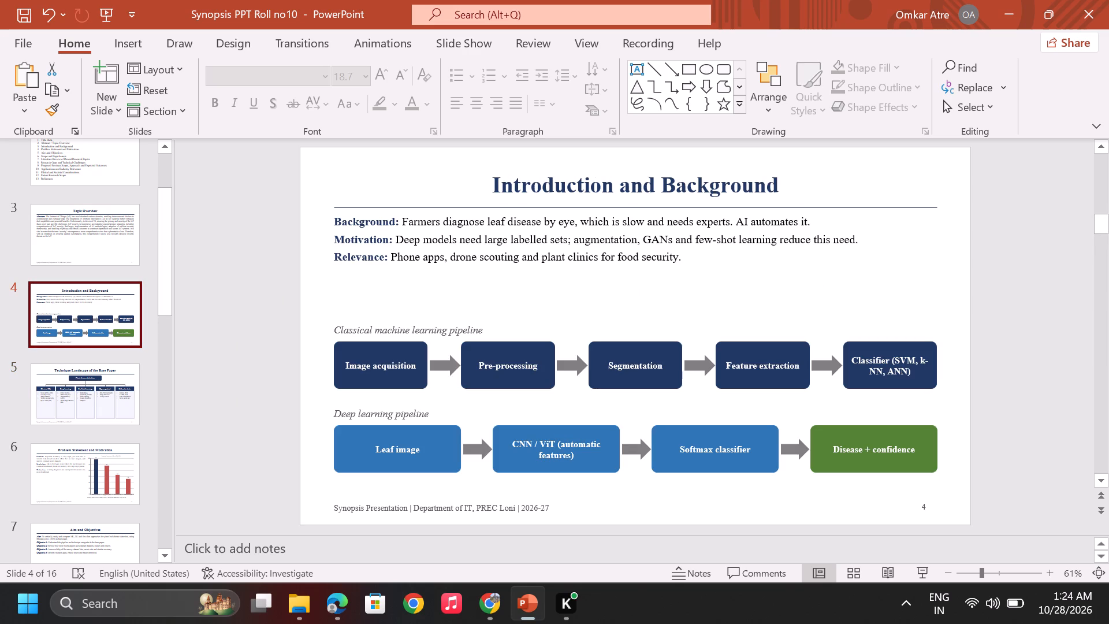
click(842, 455)
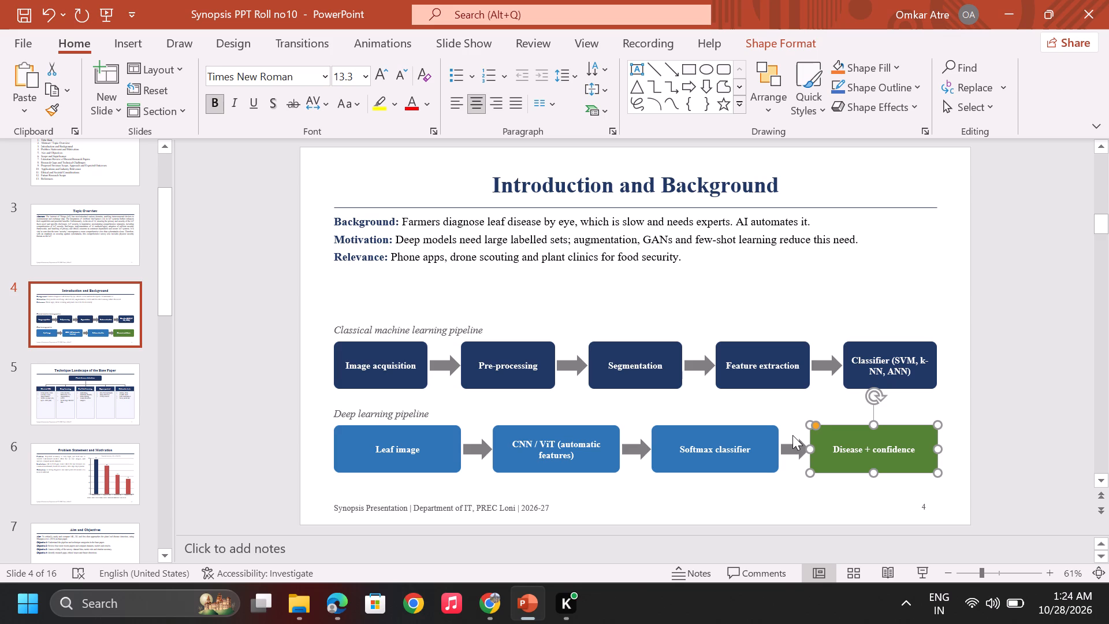
key(Delete)
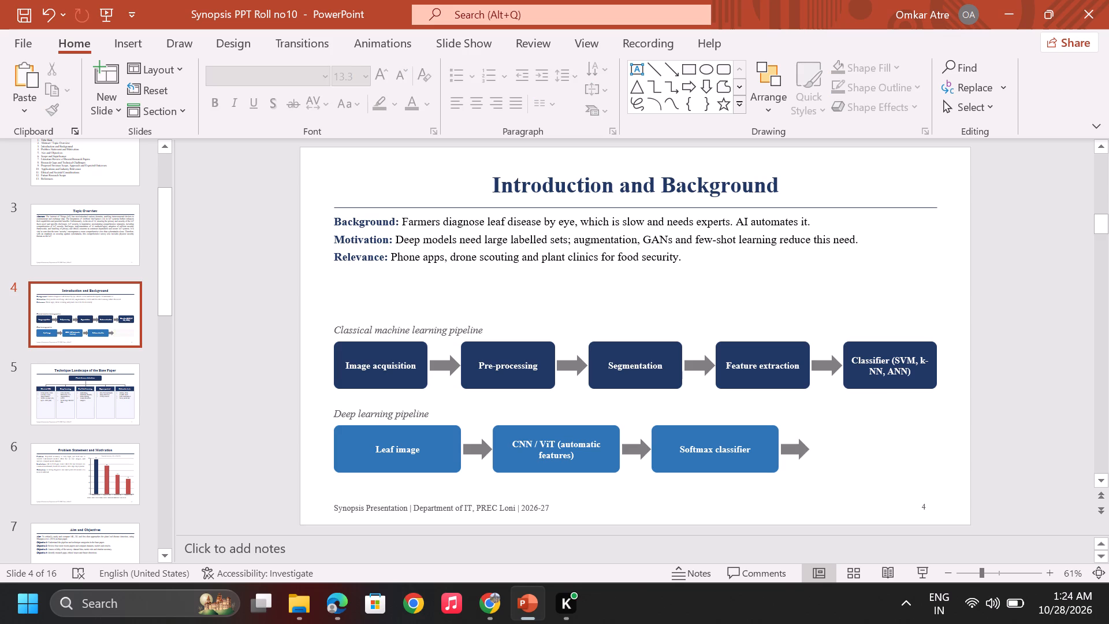
click(695, 441)
key(Delete)
click(787, 451)
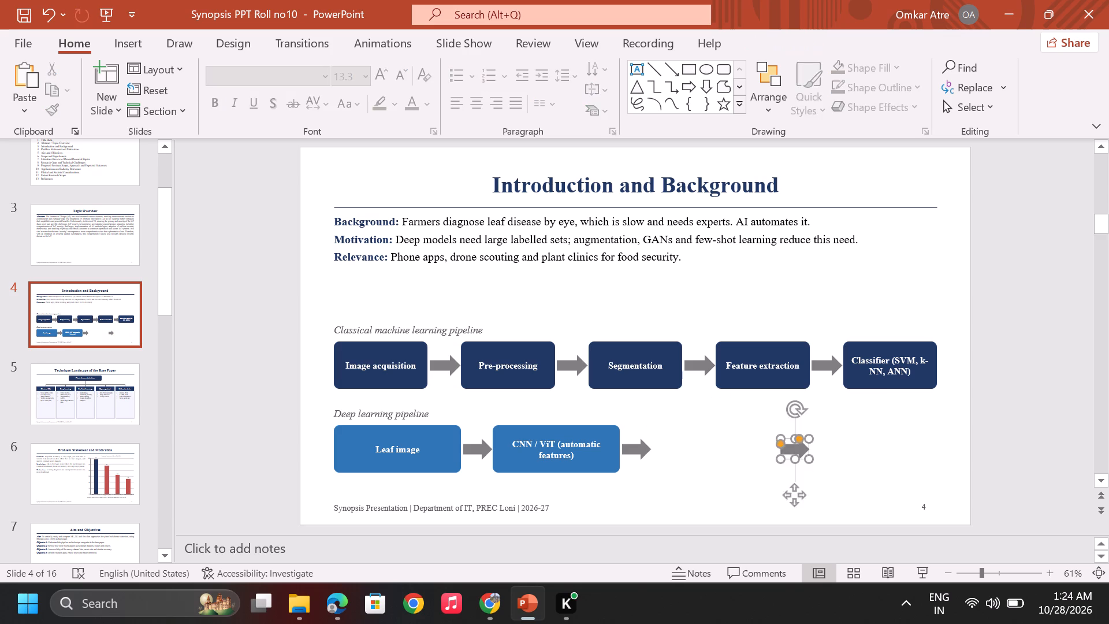
key(Delete)
click(595, 446)
key(Delete)
click(631, 448)
key(Delete)
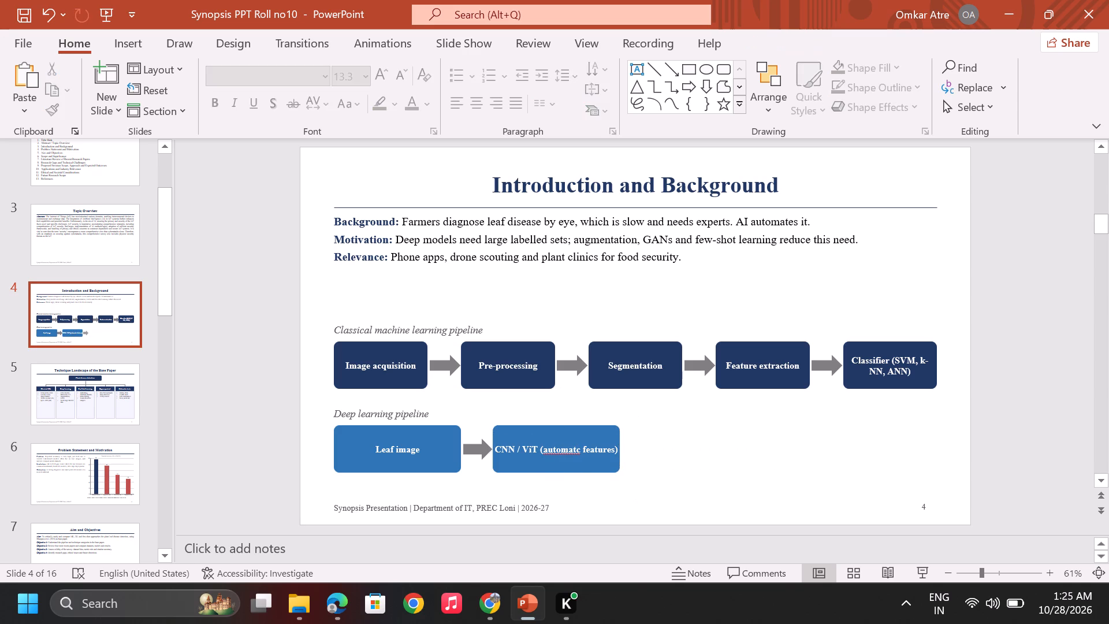
Delete the CNN / ViT and Leaf image boxes, the arrow between them, and the Deep learning pipeline caption.
click(561, 449)
key(Delete)
click(541, 436)
key(Delete)
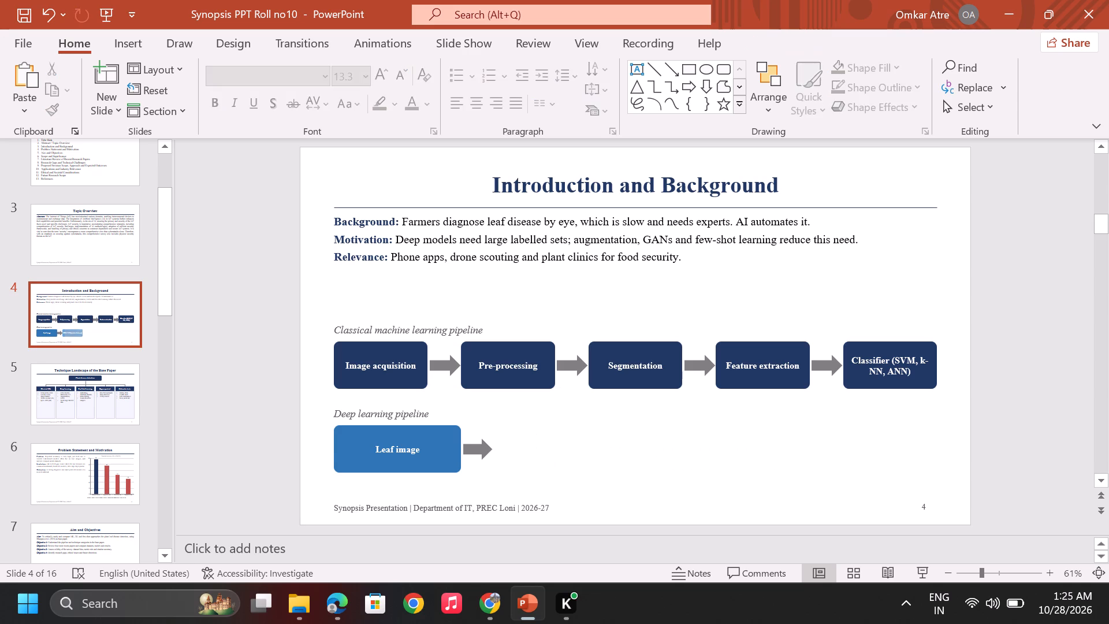
click(441, 437)
key(Delete)
click(415, 413)
click(440, 414)
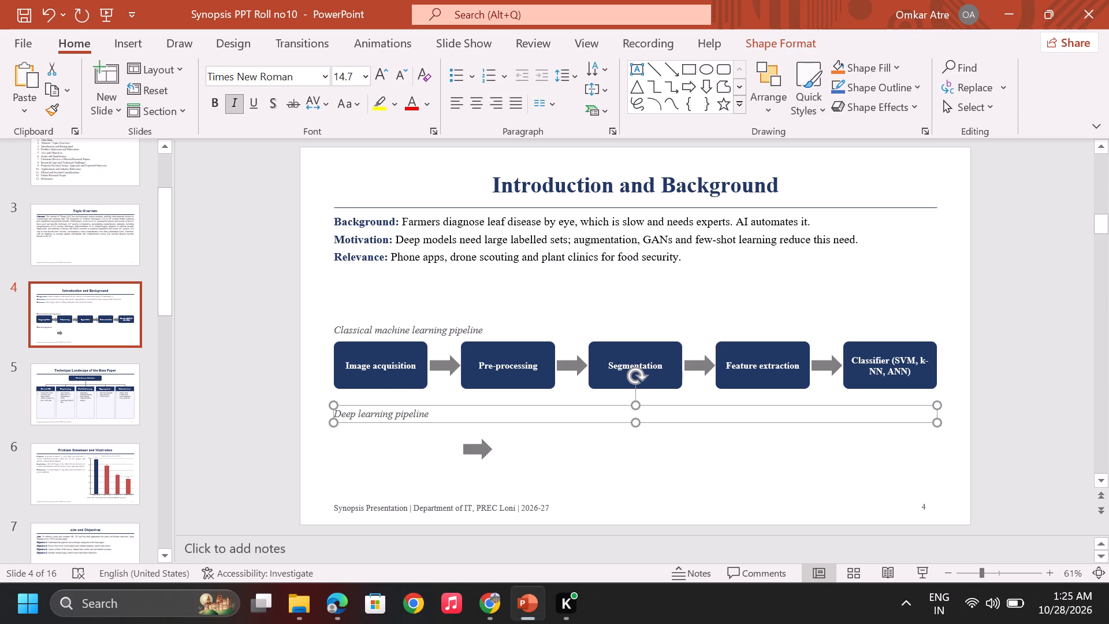
key(Delete)
click(474, 448)
key(Delete)
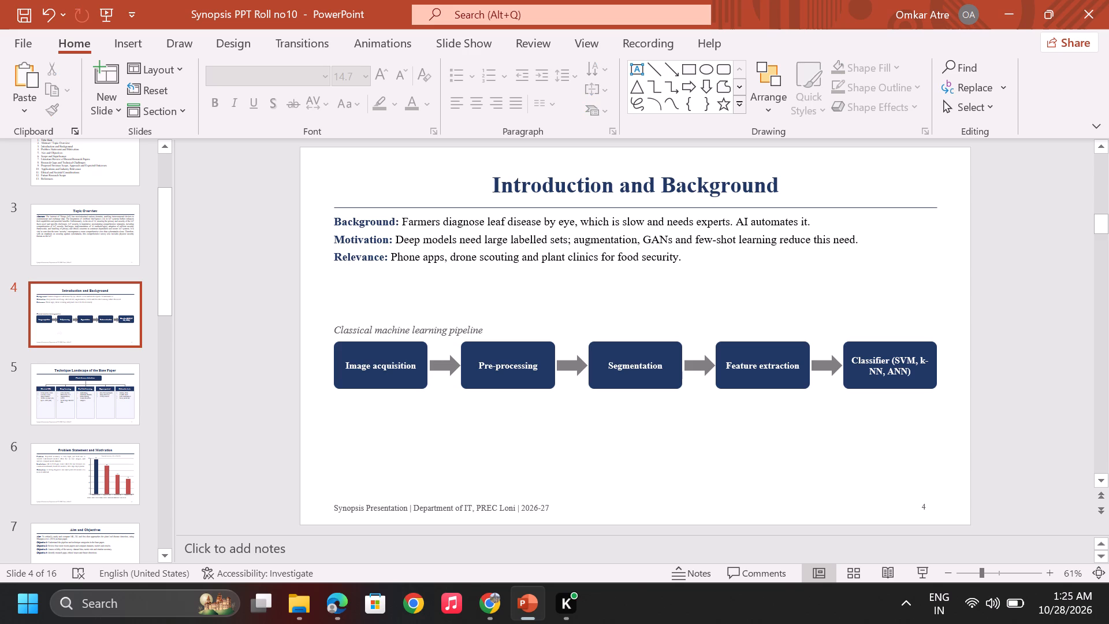
Review the survey PDF in Chrome from the Introduction through the contributions, Table 1 and the taxonomy figure, and return to PowerPoint.
key(alt+Tab)
scroll(573, 441, down, 6)
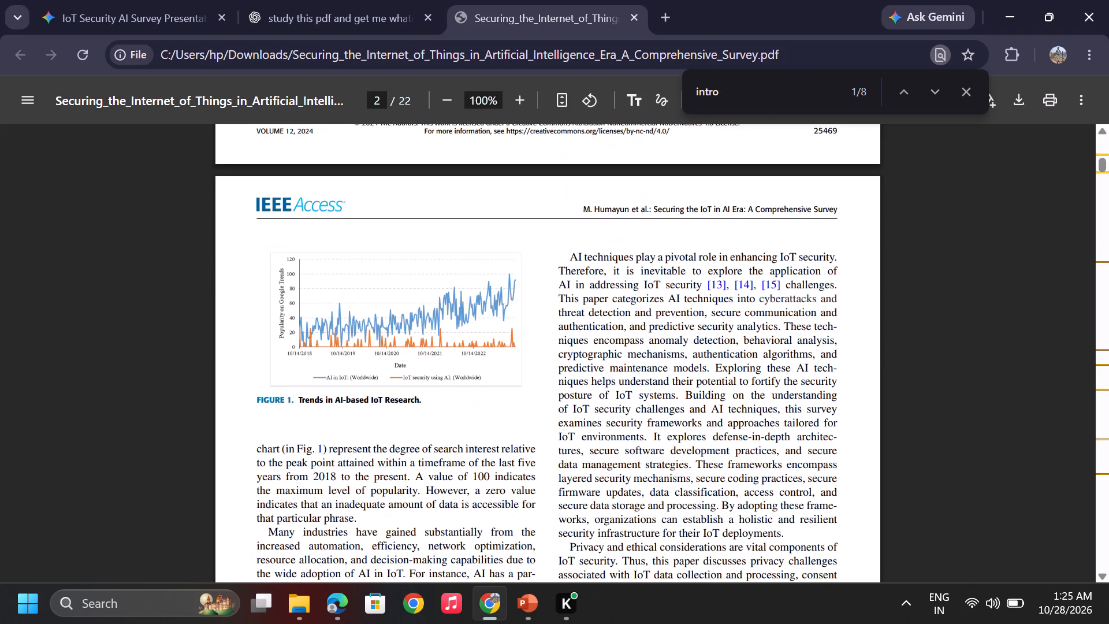
scroll(573, 441, down, 20)
scroll(575, 439, up, 5)
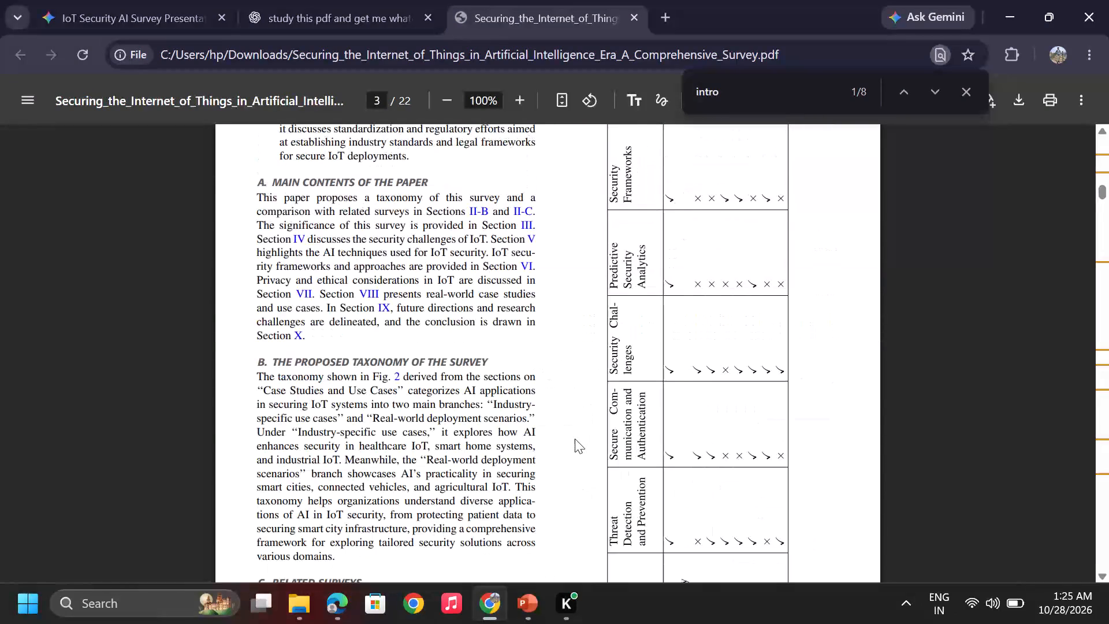
scroll(575, 439, up, 6)
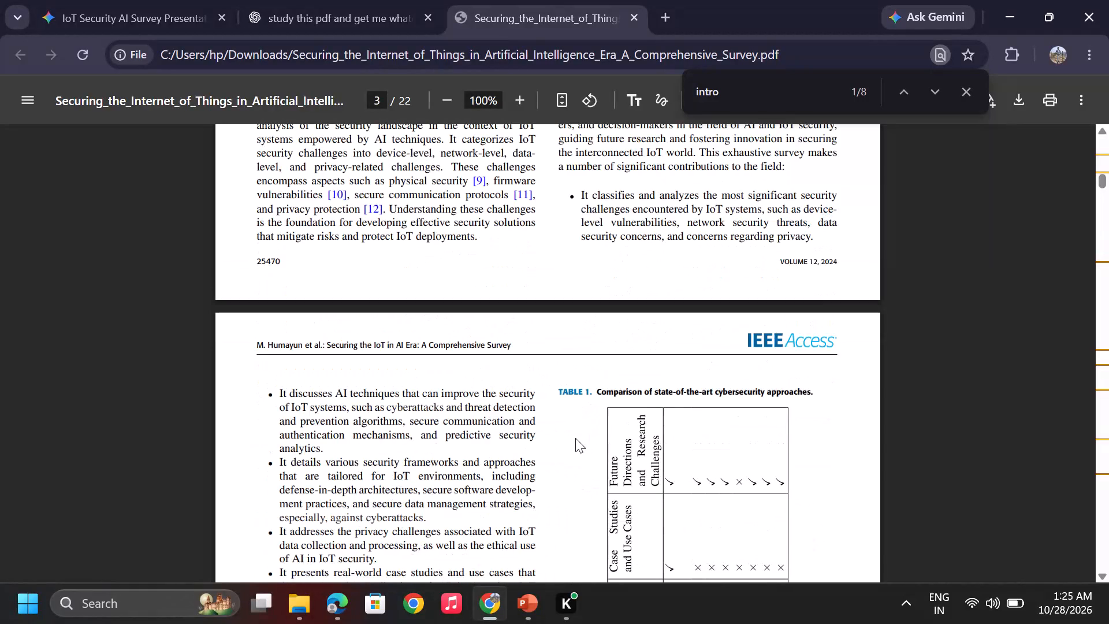
scroll(575, 438, down, 10)
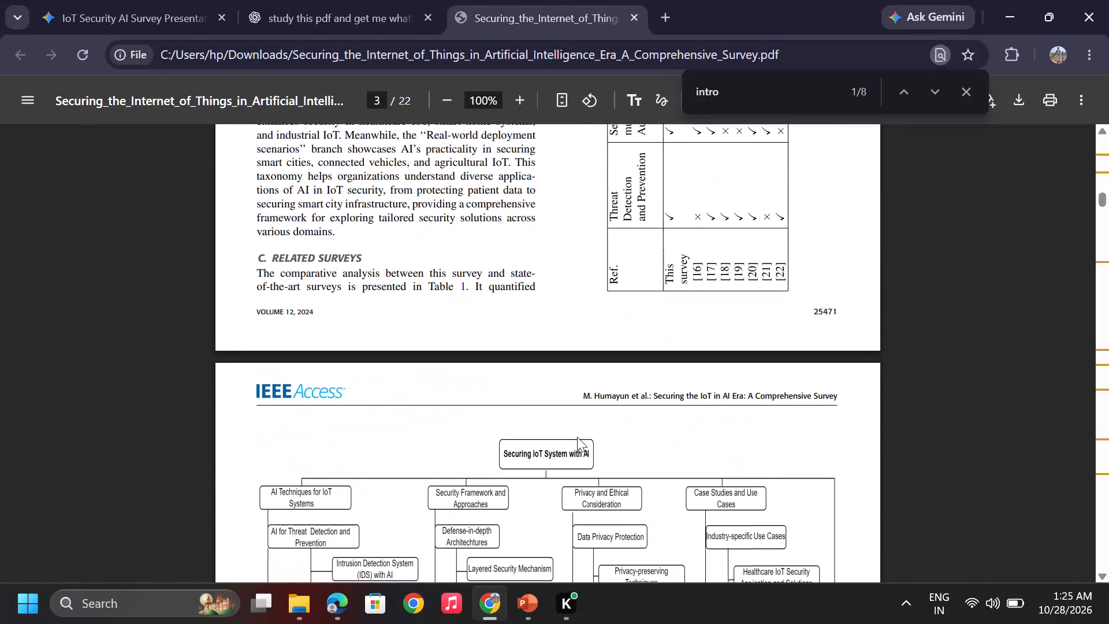
scroll(578, 437, down, 2)
scroll(580, 434, up, 14)
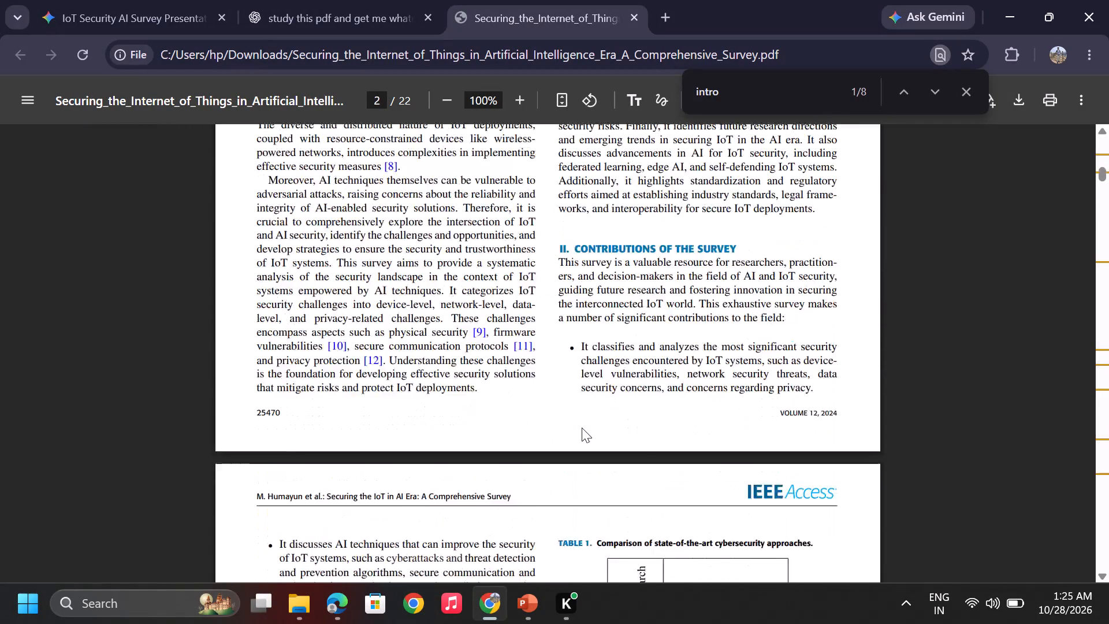
scroll(582, 428, up, 13)
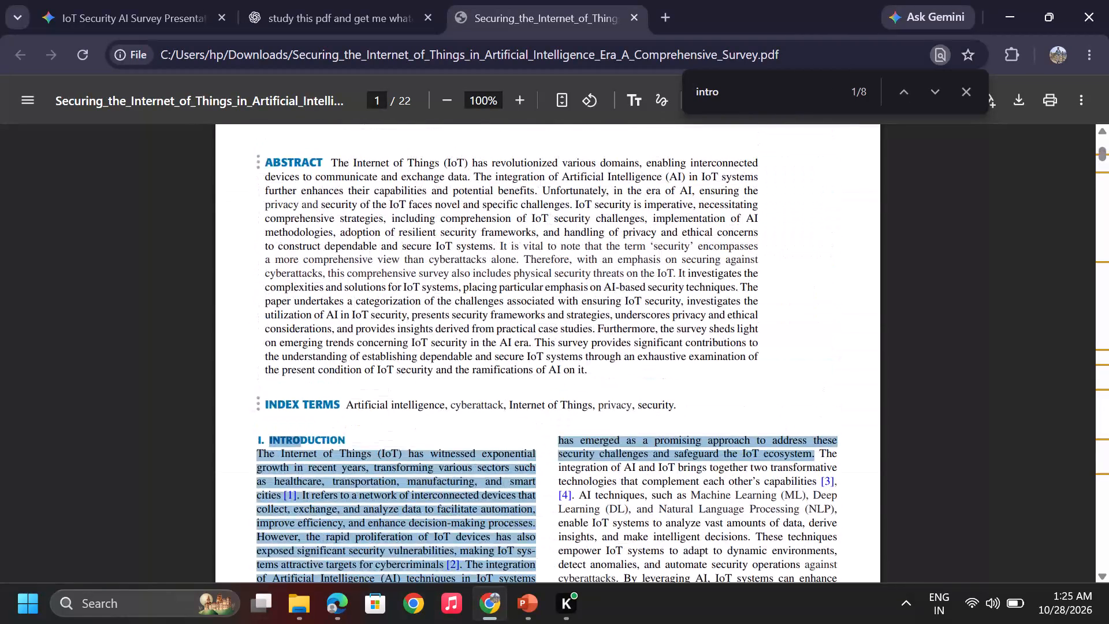
click(559, 471)
scroll(557, 470, down, 2)
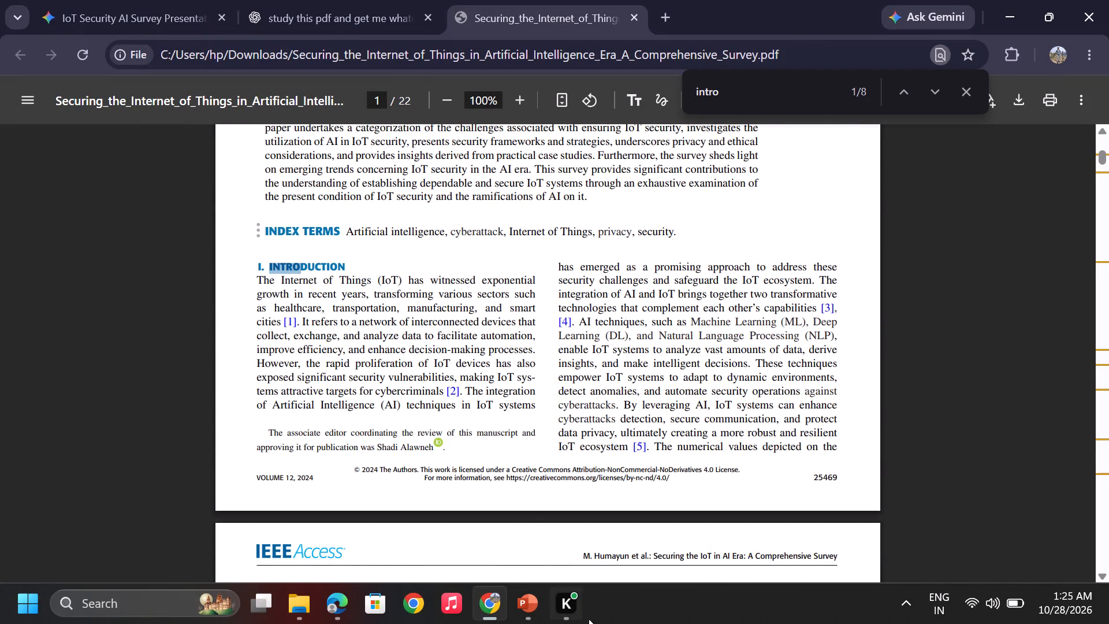
scroll(524, 460, up, 2)
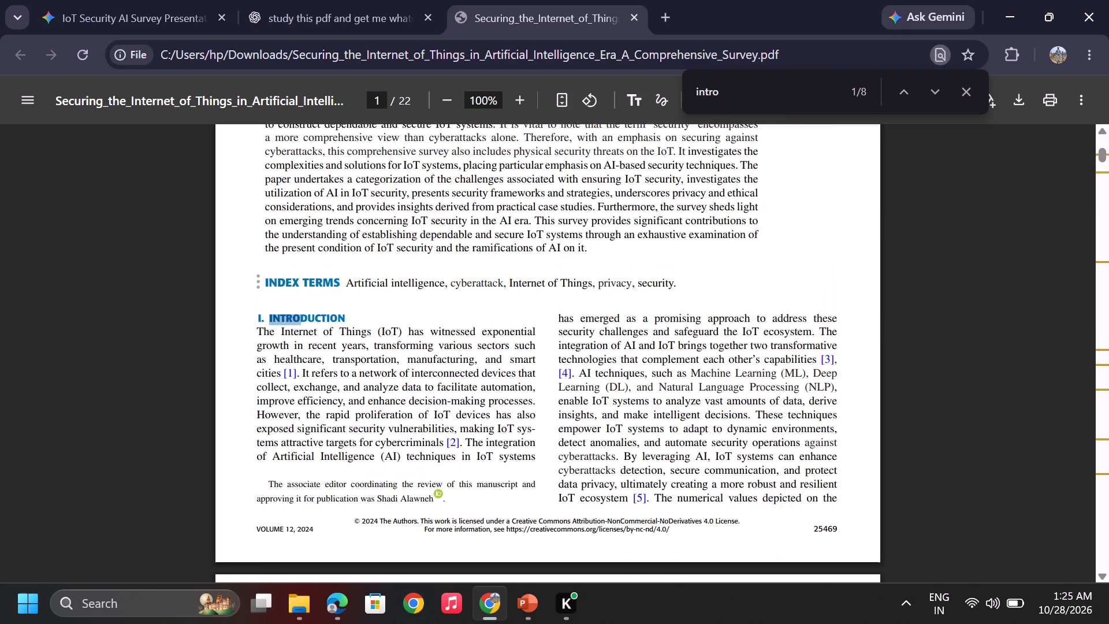
key(alt+Tab)
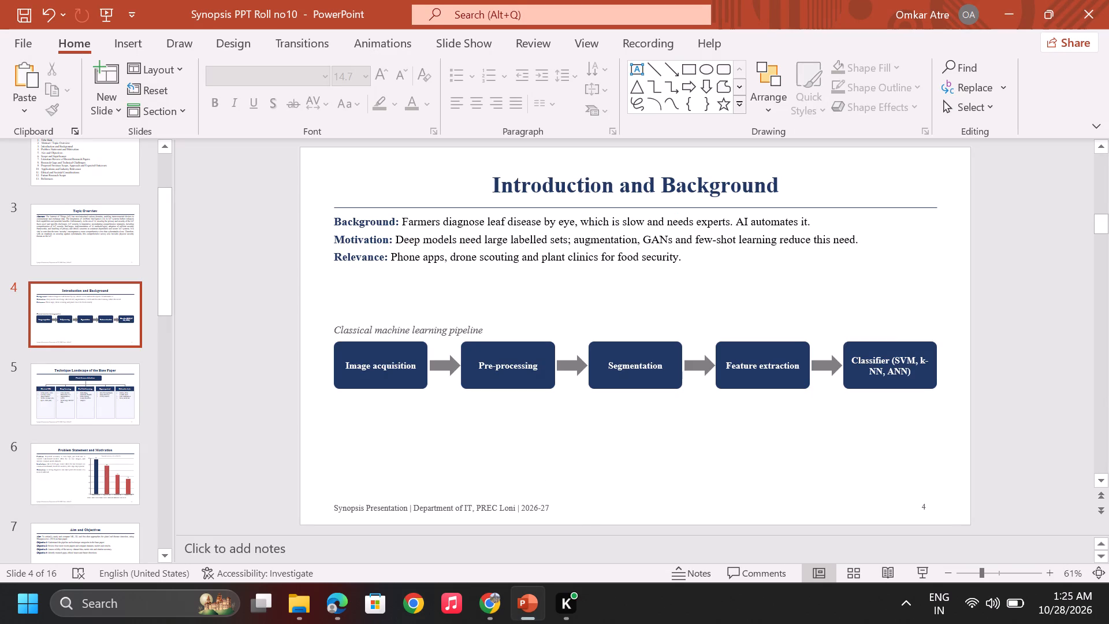
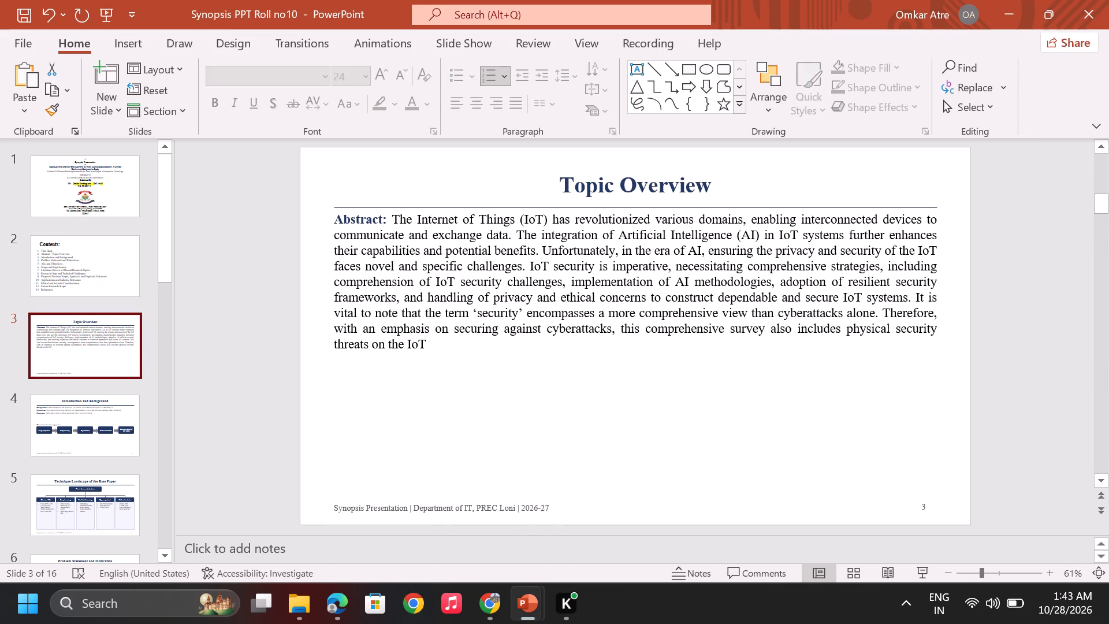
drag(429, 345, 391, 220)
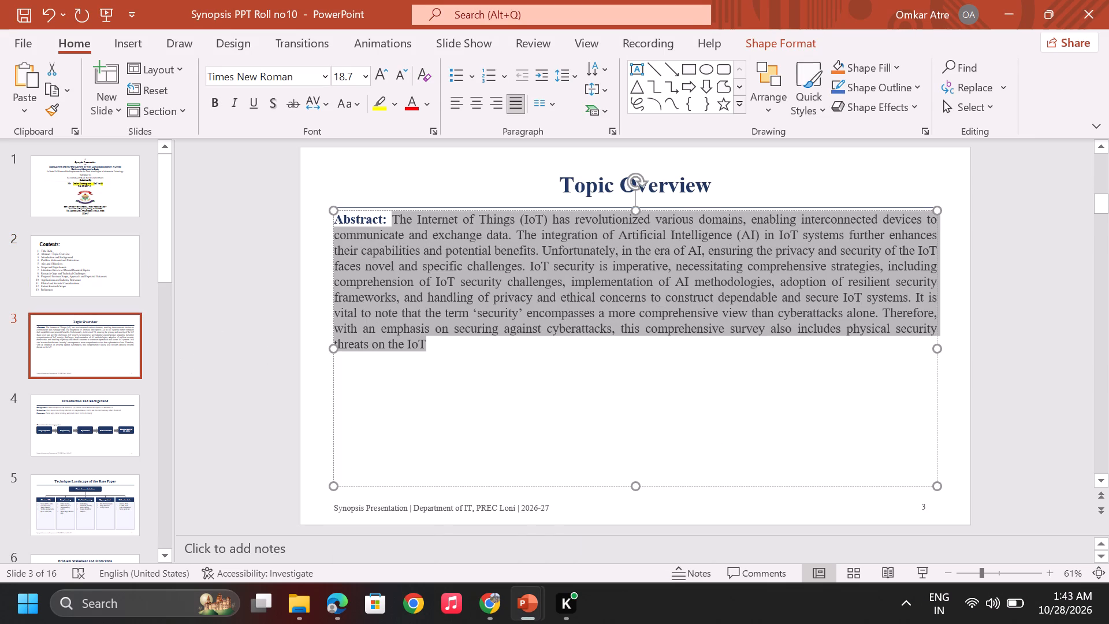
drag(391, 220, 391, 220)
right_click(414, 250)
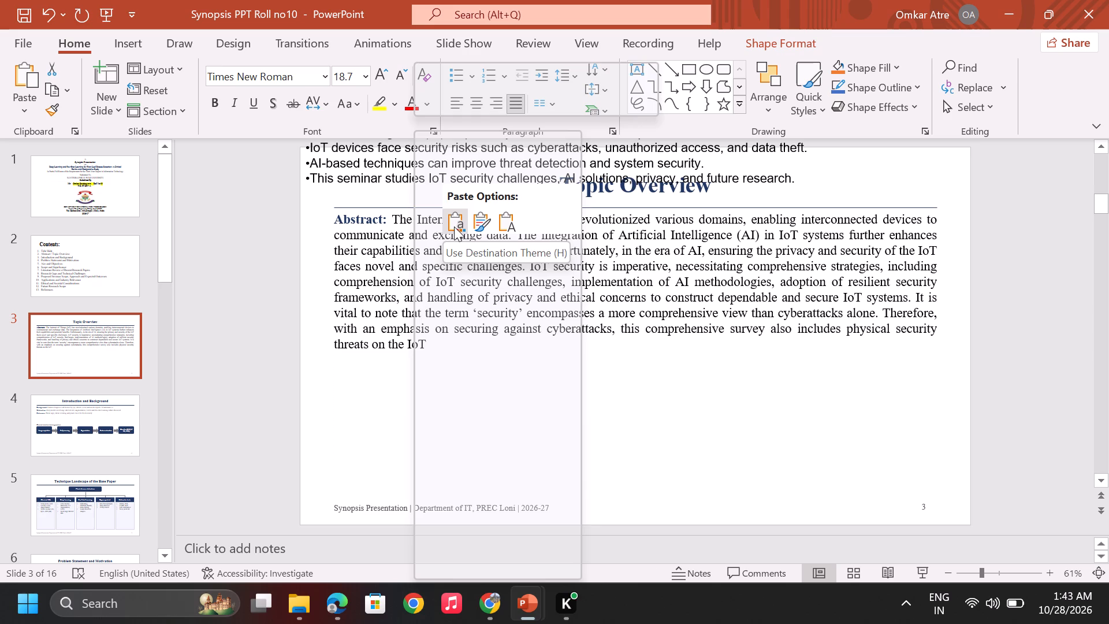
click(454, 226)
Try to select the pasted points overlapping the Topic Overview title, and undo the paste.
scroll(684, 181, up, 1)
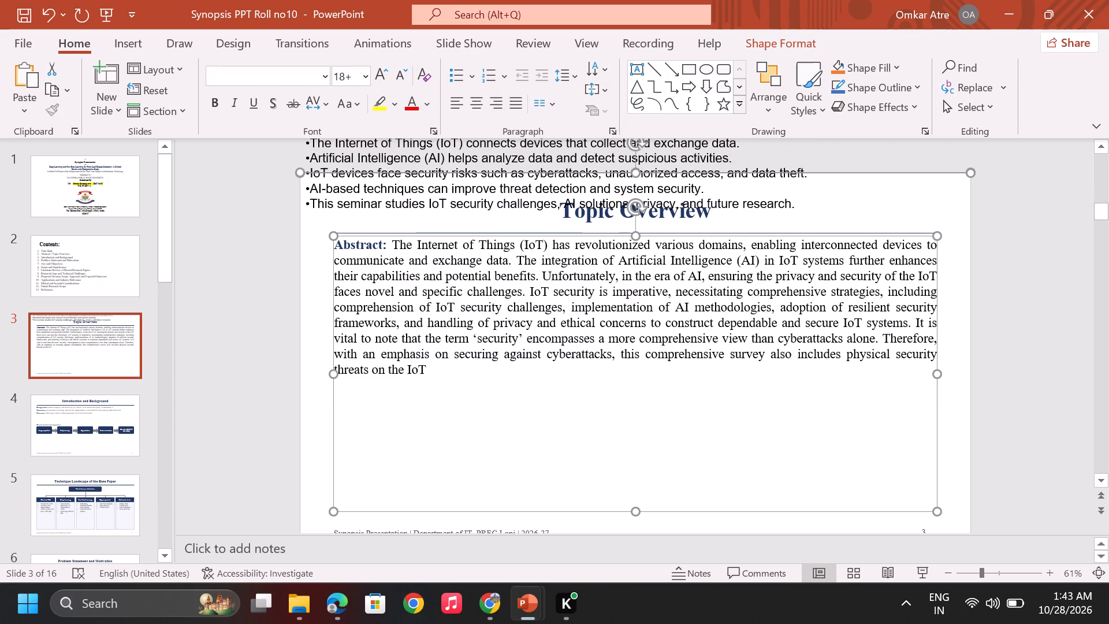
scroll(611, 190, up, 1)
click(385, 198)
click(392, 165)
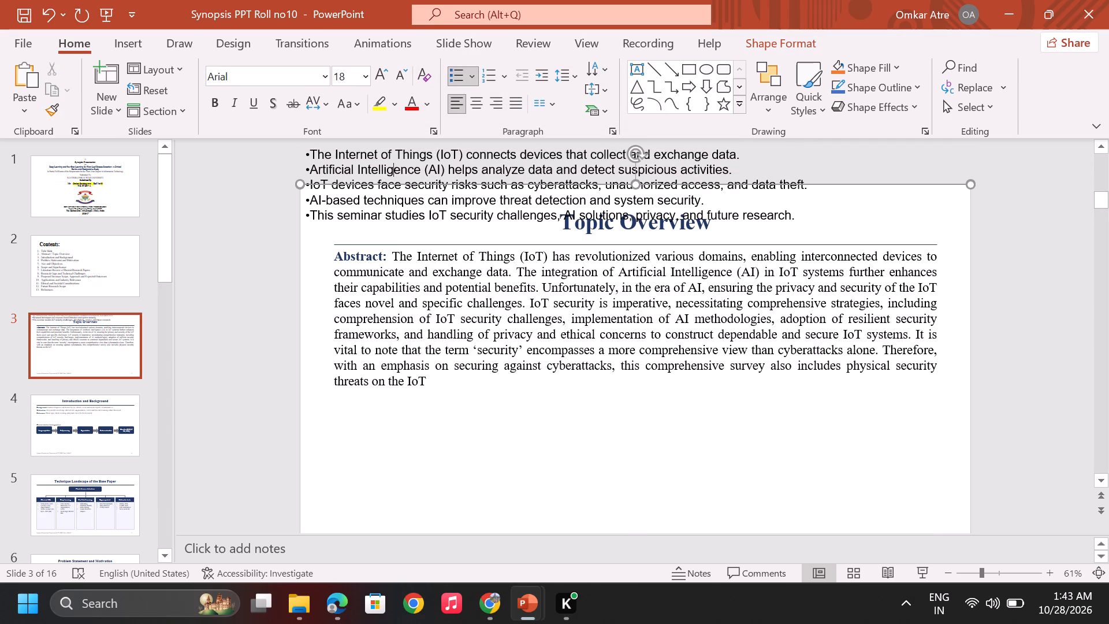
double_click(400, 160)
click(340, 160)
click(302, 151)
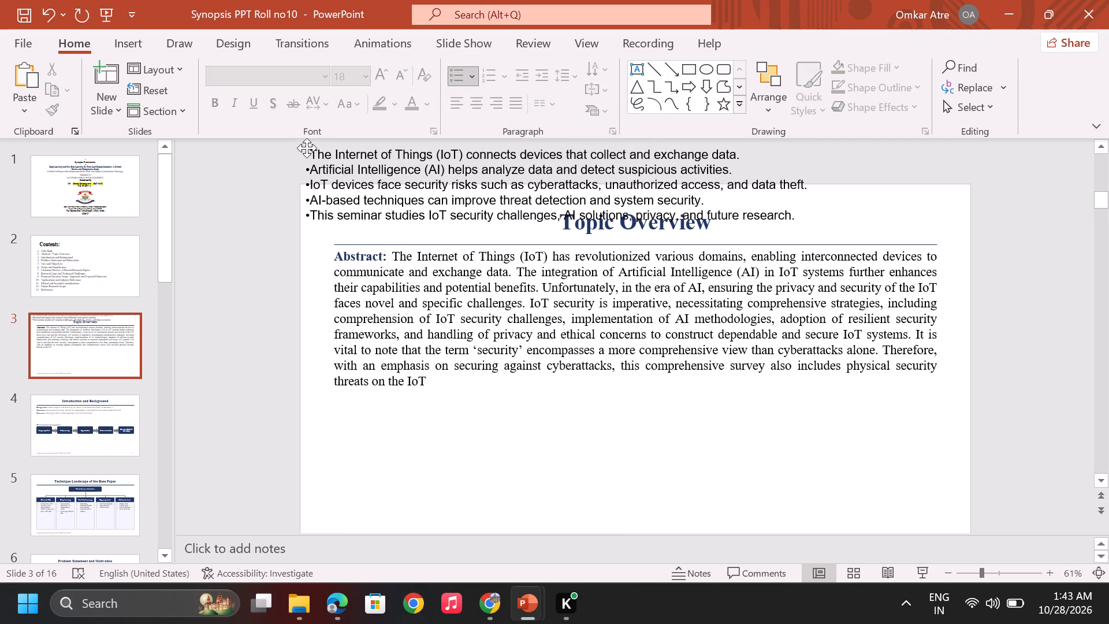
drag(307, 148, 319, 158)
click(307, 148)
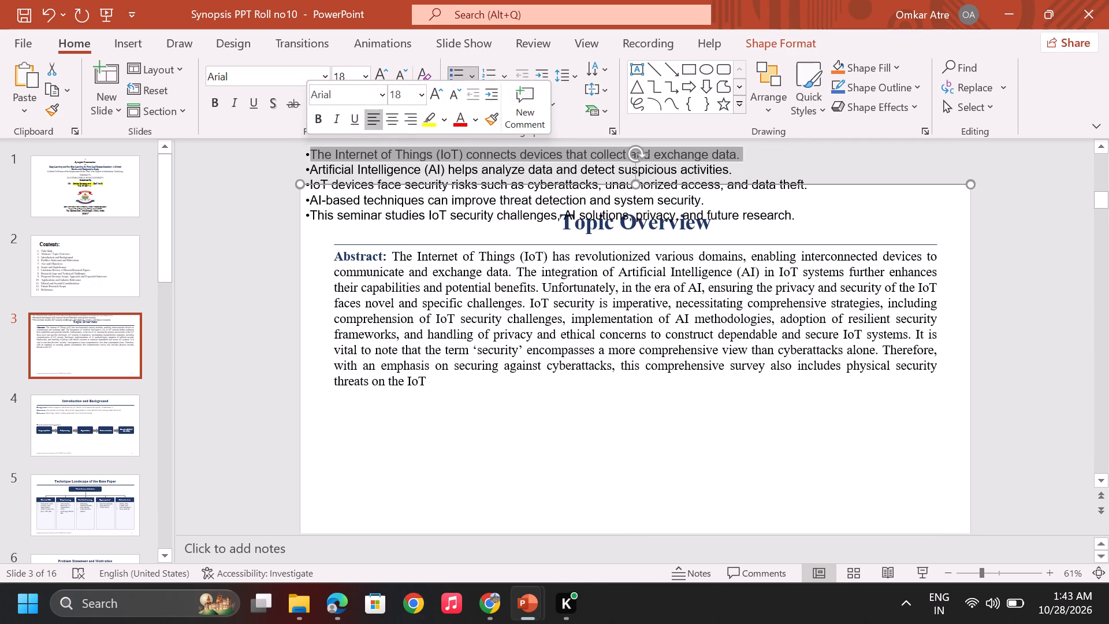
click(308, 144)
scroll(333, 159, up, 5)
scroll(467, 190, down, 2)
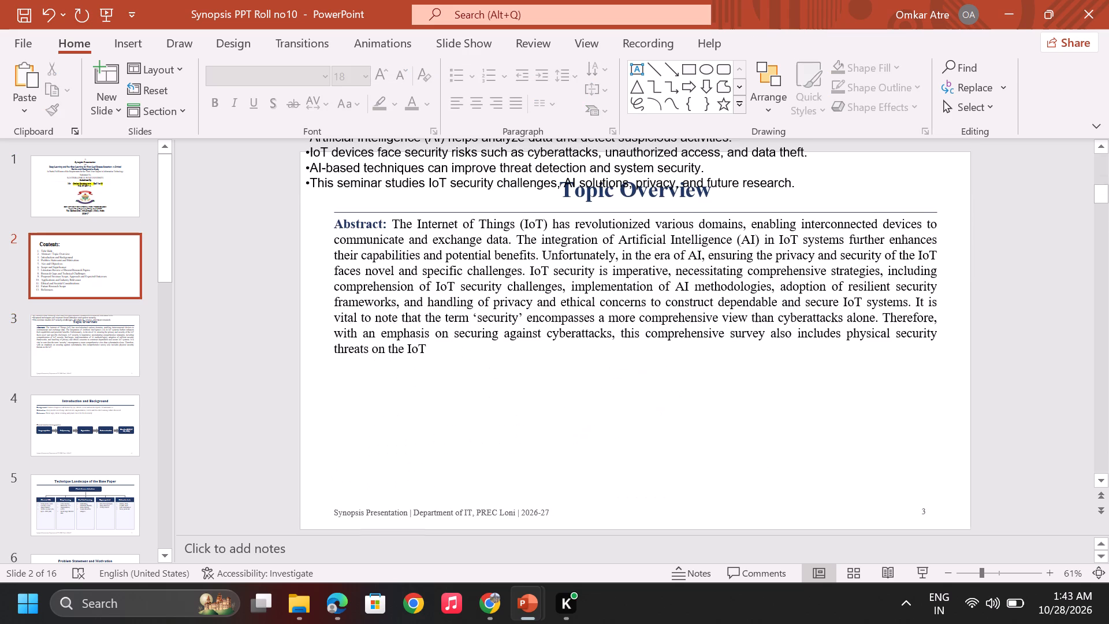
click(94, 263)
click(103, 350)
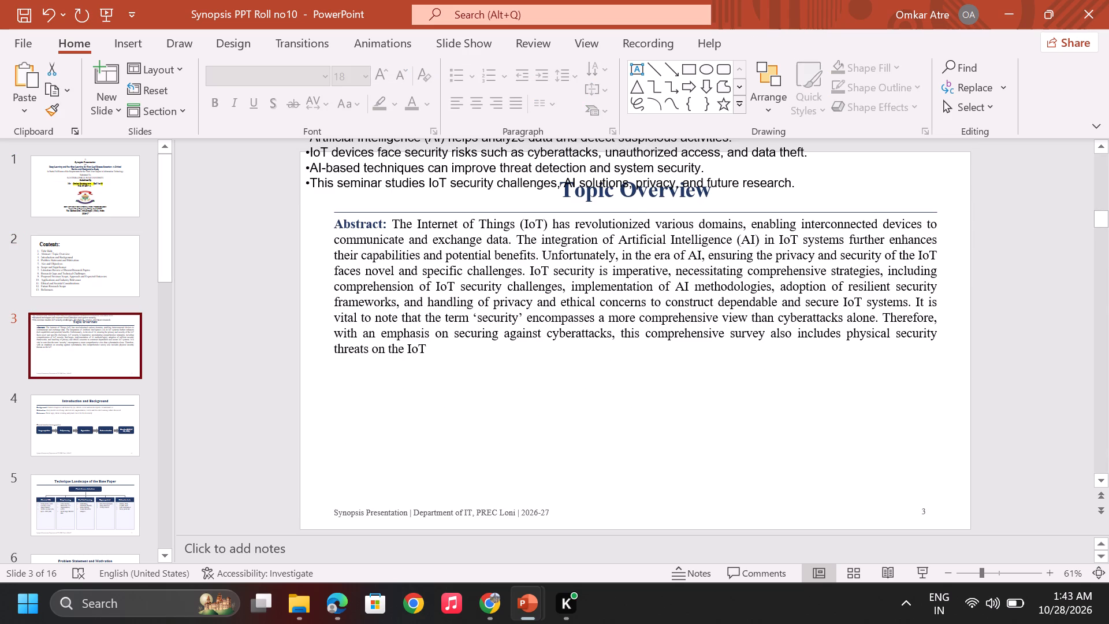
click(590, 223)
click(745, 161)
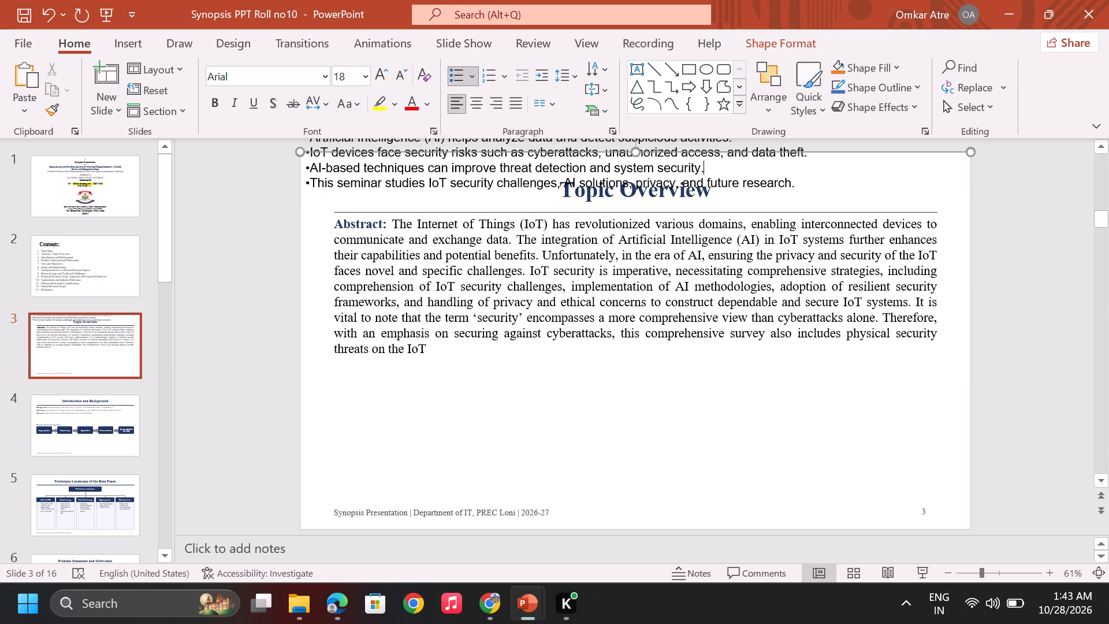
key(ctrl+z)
Paste the copied points onto the Topic Overview slide again, with the insertion point at the end of the abstract text.
click(626, 306)
right_click(502, 359)
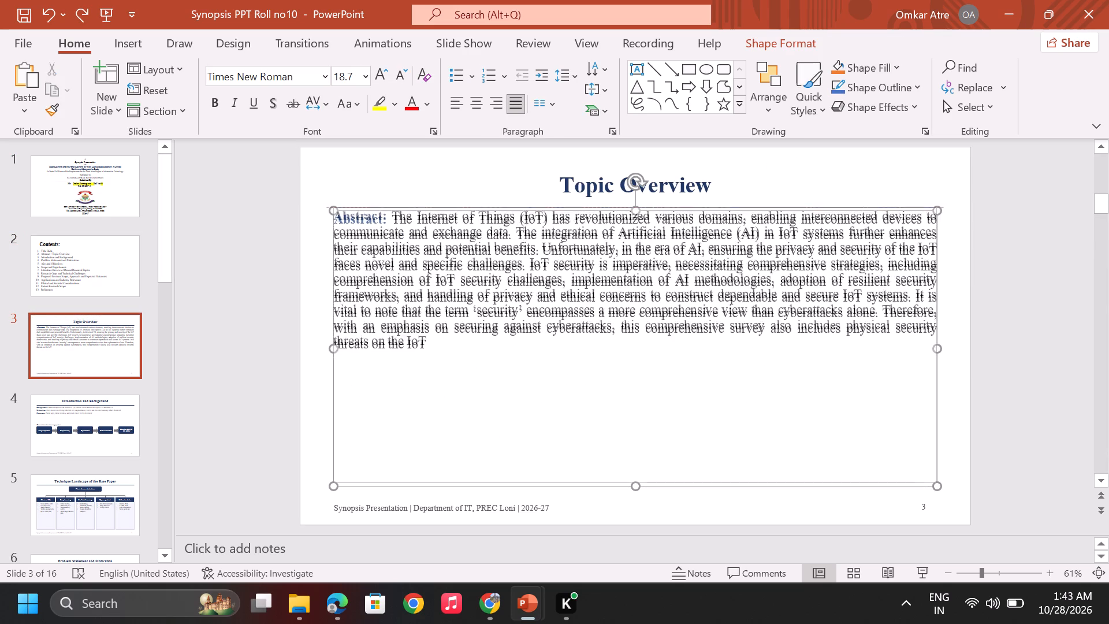
click(440, 348)
key(space)
right_click(436, 345)
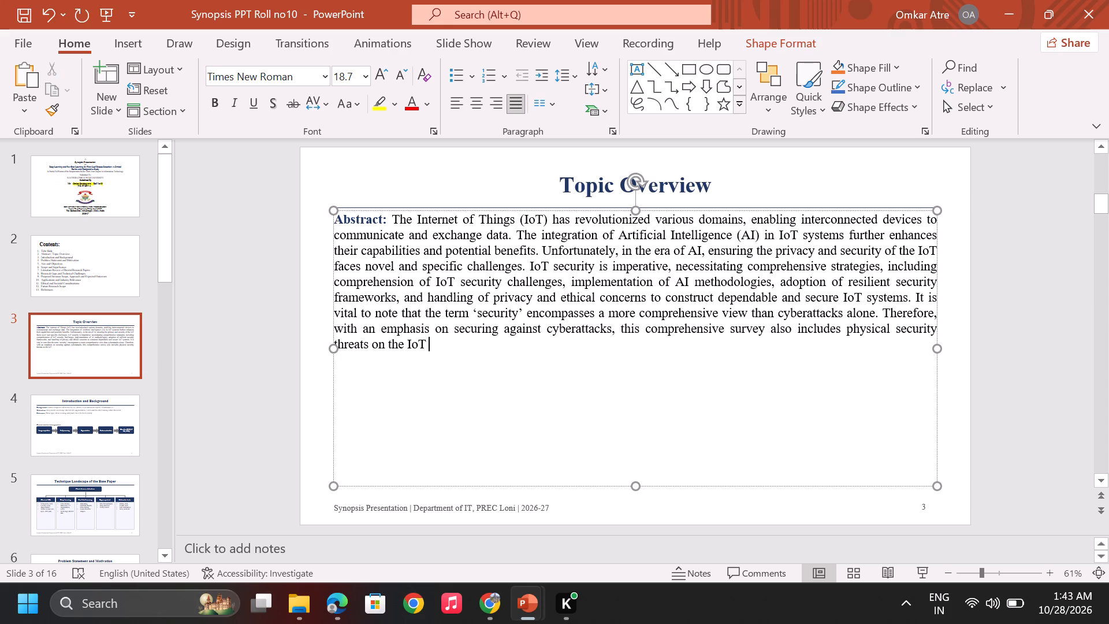
click(475, 224)
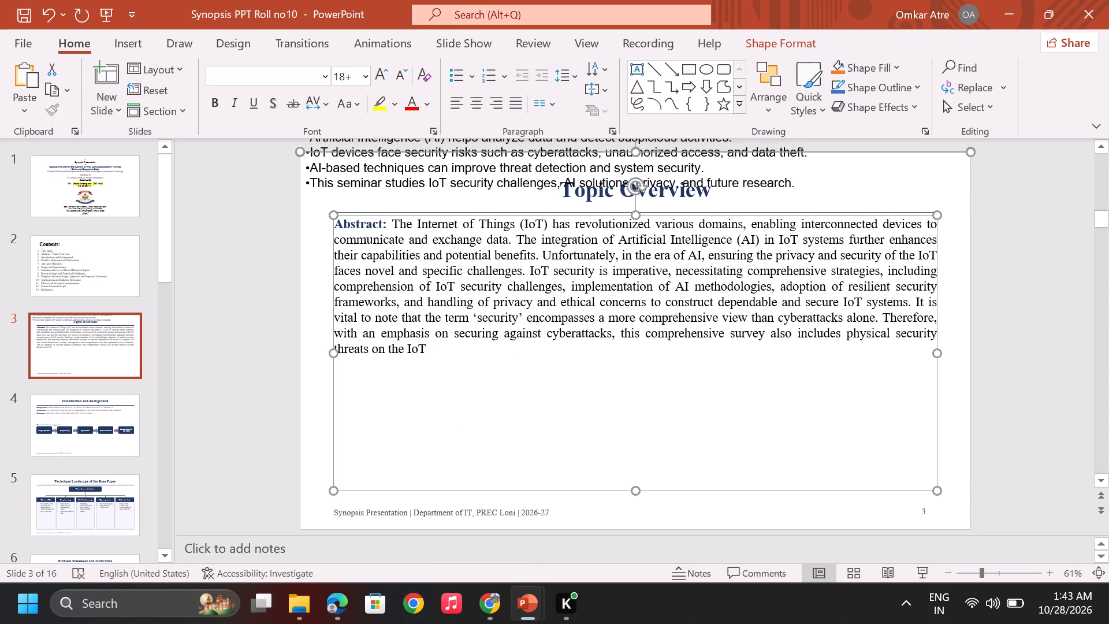
Move all five pasted points into the abstract text box, placing them after "comprehension of".
click(604, 173)
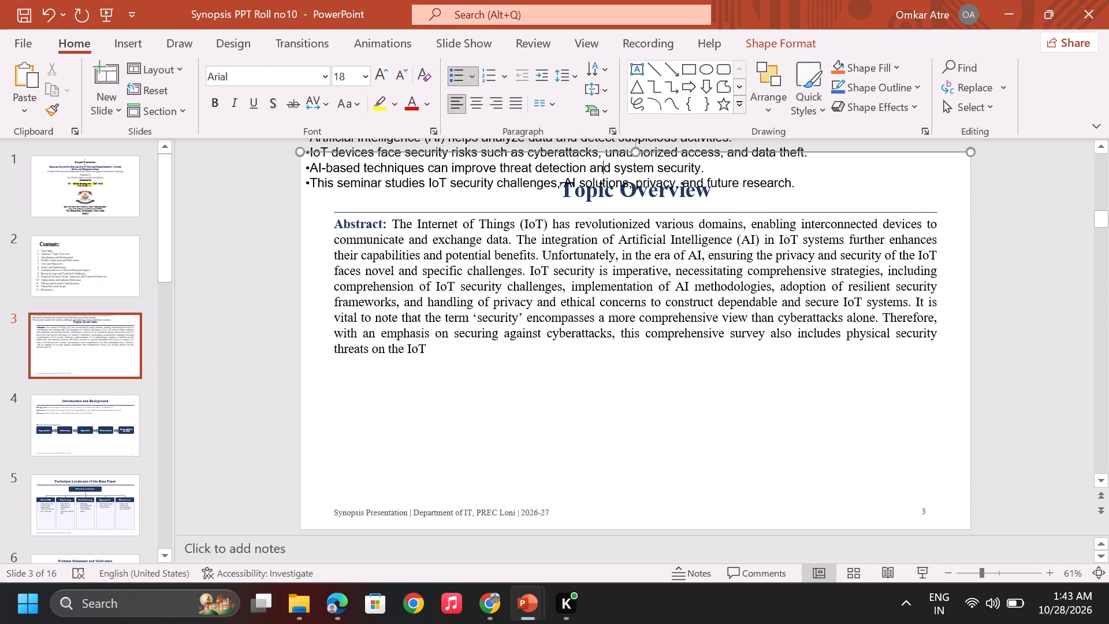
click(763, 178)
drag(794, 180, 285, 125)
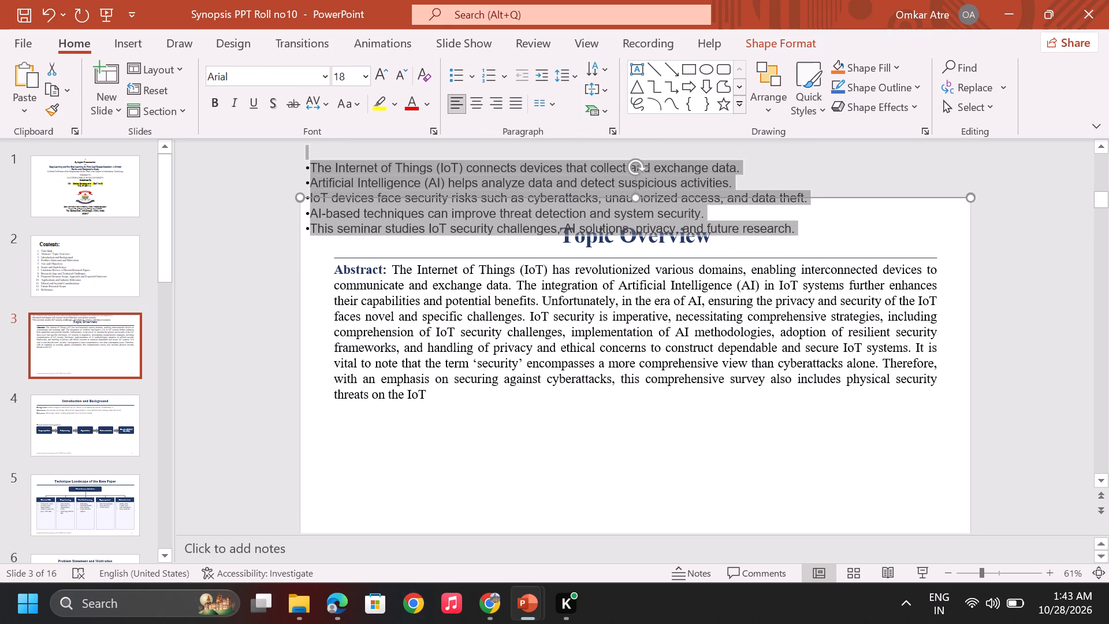
drag(285, 125, 278, 127)
drag(330, 165, 432, 326)
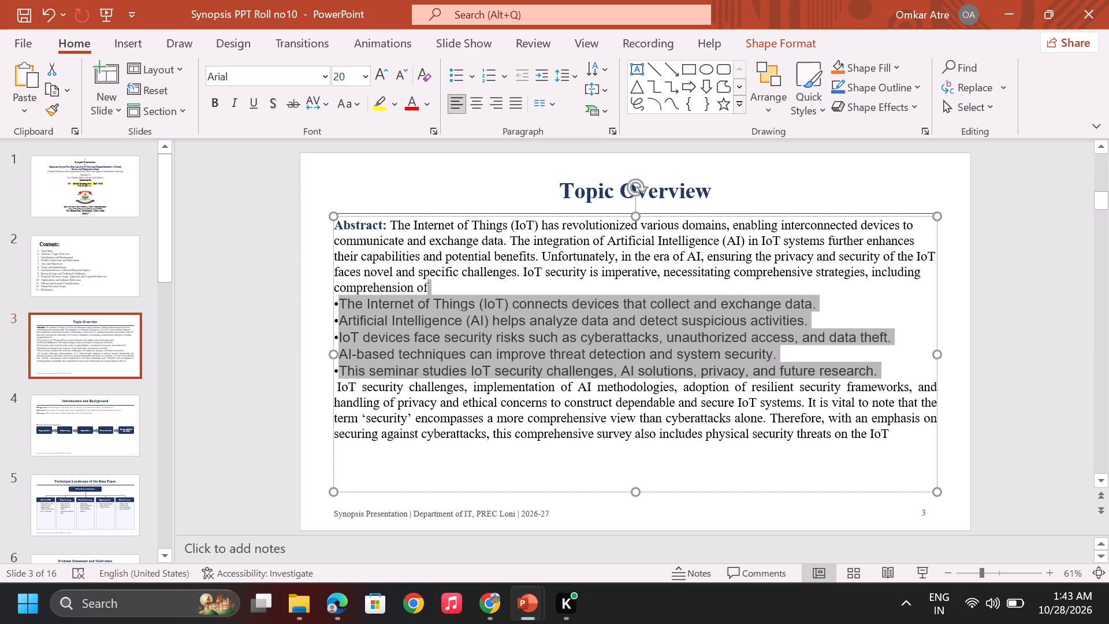
Use Format Painter to apply the abstract's Times New Roman 18.7 formatting to the five inserted points.
click(507, 265)
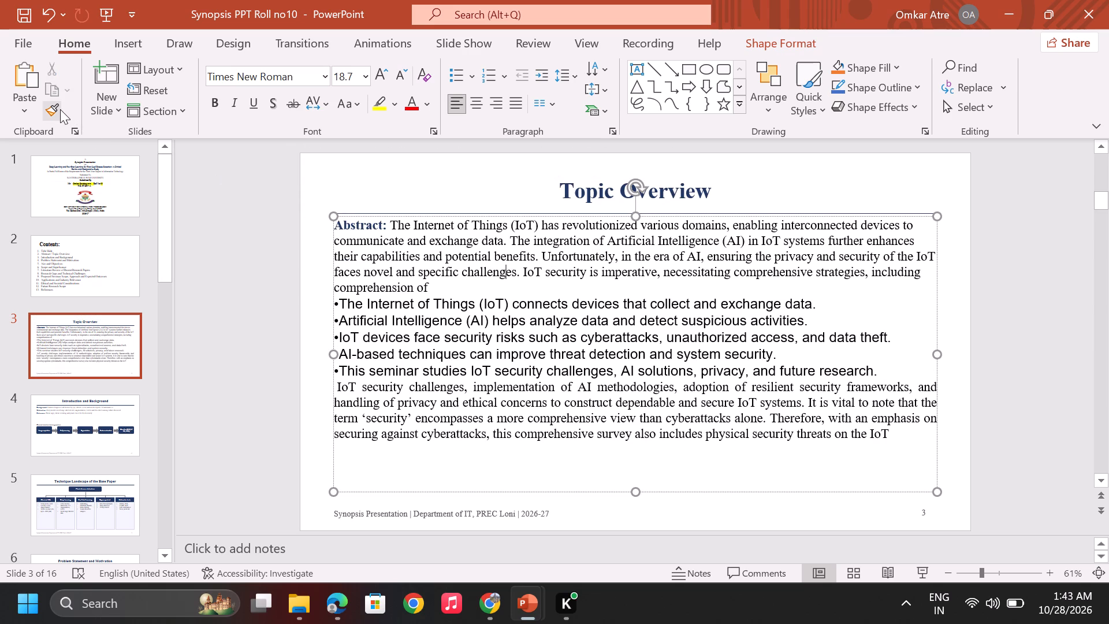
click(60, 109)
drag(880, 373, 343, 302)
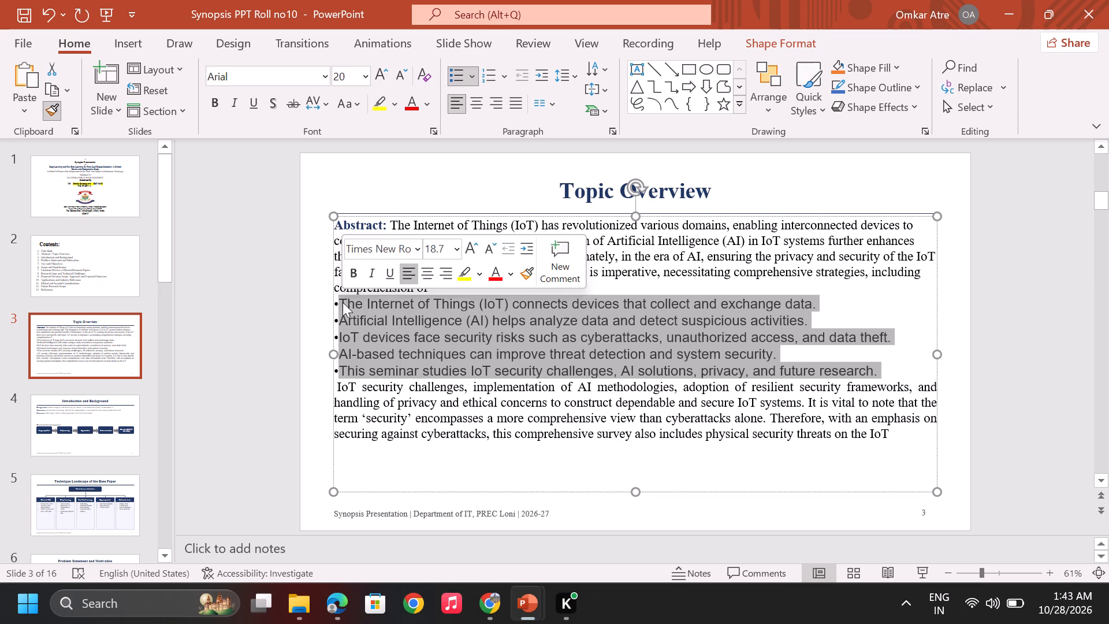
click(411, 340)
Delete the original abstract paragraph text before and after the five inserted points, keeping the "Abstract:" label.
drag(431, 292, 398, 228)
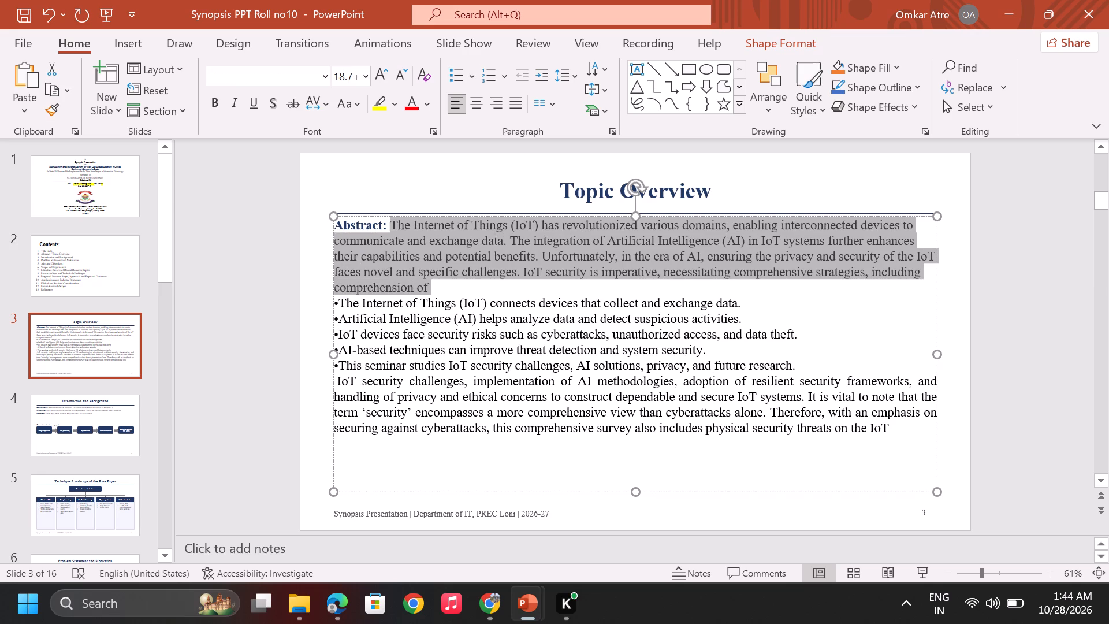
drag(398, 228, 397, 226)
key(BackSpace)
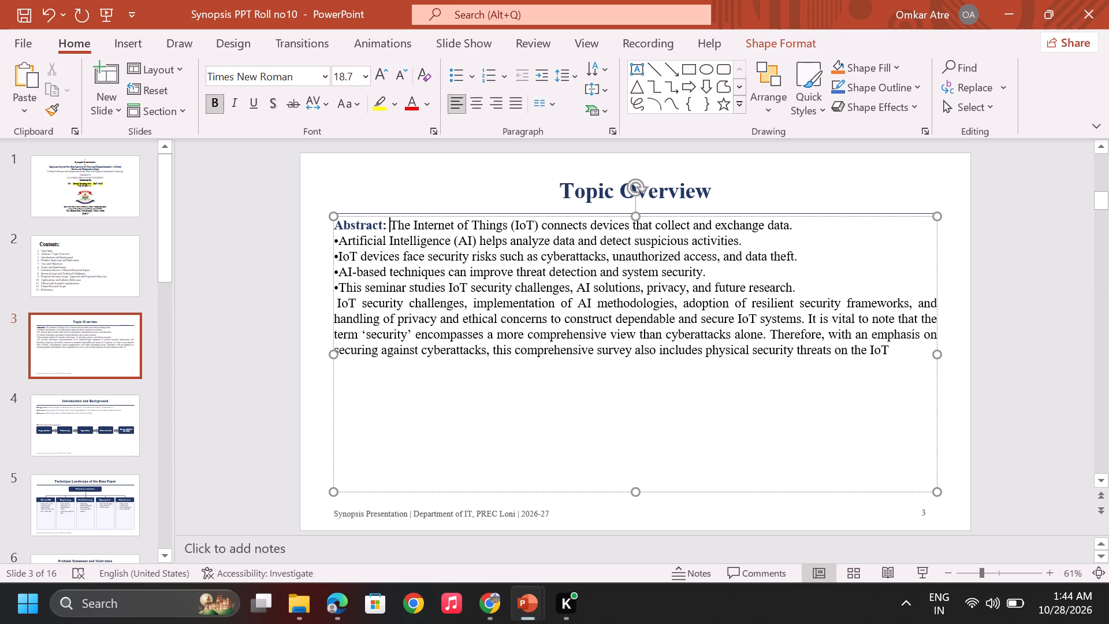
drag(338, 306, 806, 346)
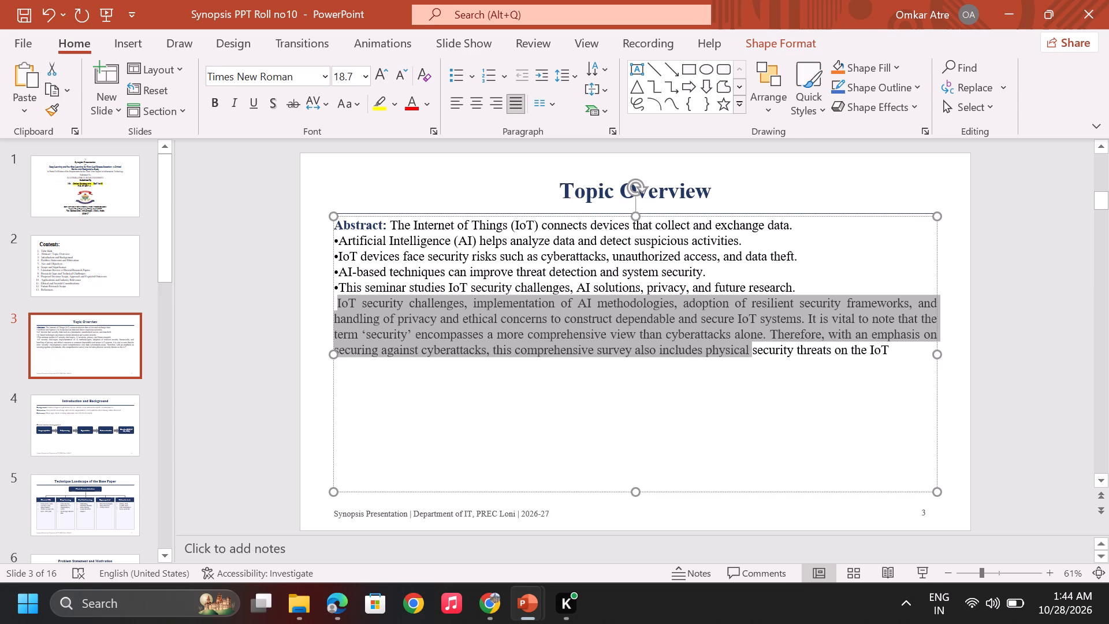
drag(806, 346, 925, 352)
key(BackSpace)
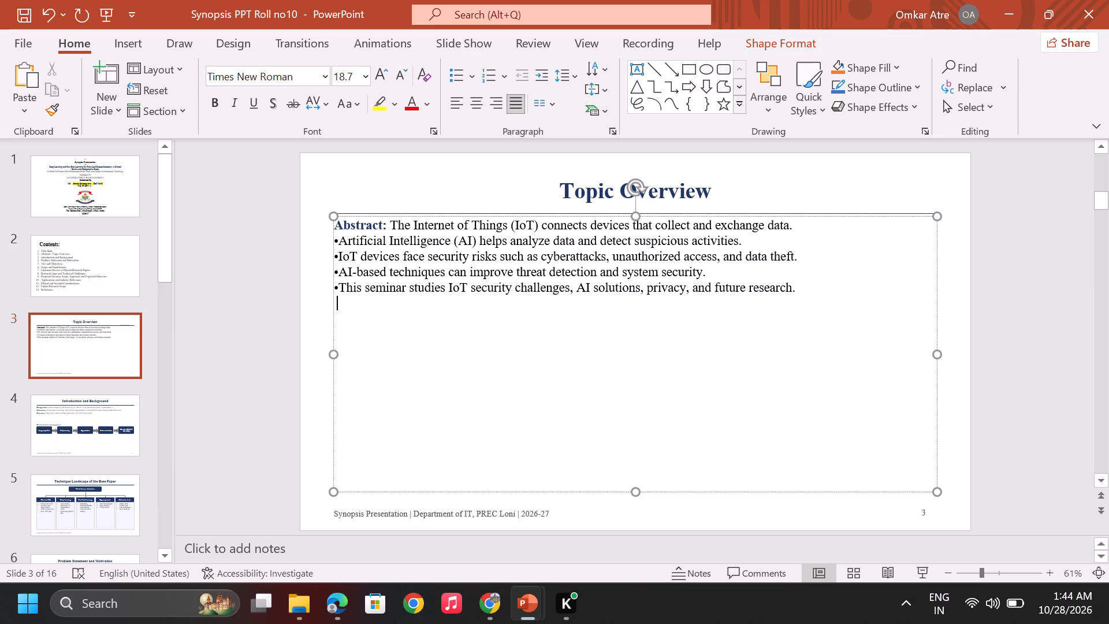
Shift the abstract text box slightly to the right, just beneath the Topic Overview title line.
click(805, 290)
drag(803, 289, 575, 263)
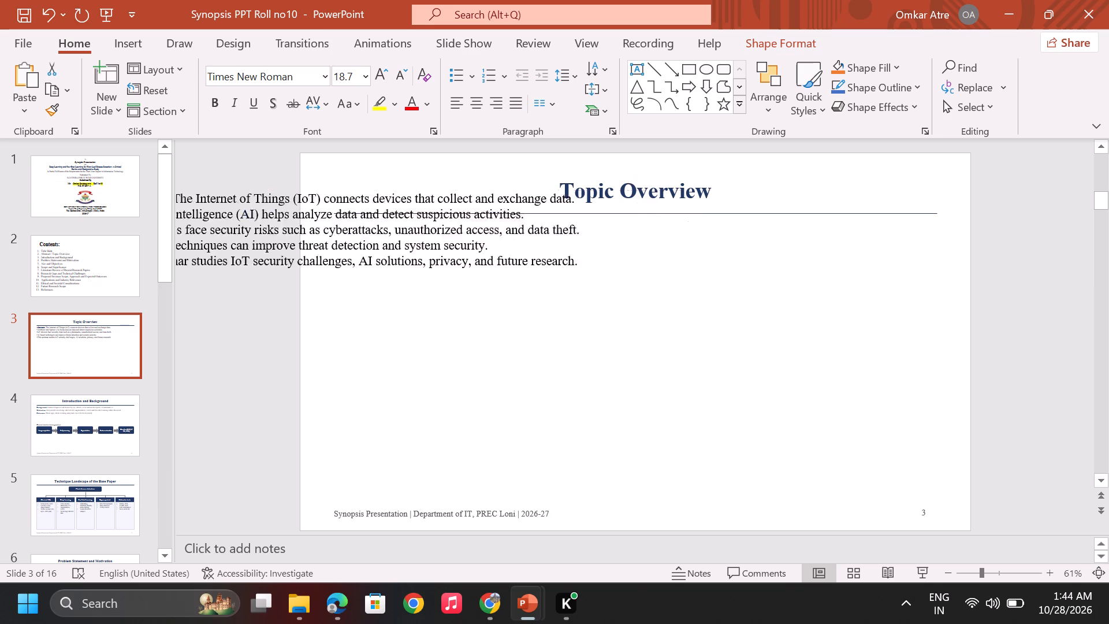
drag(575, 263, 816, 298)
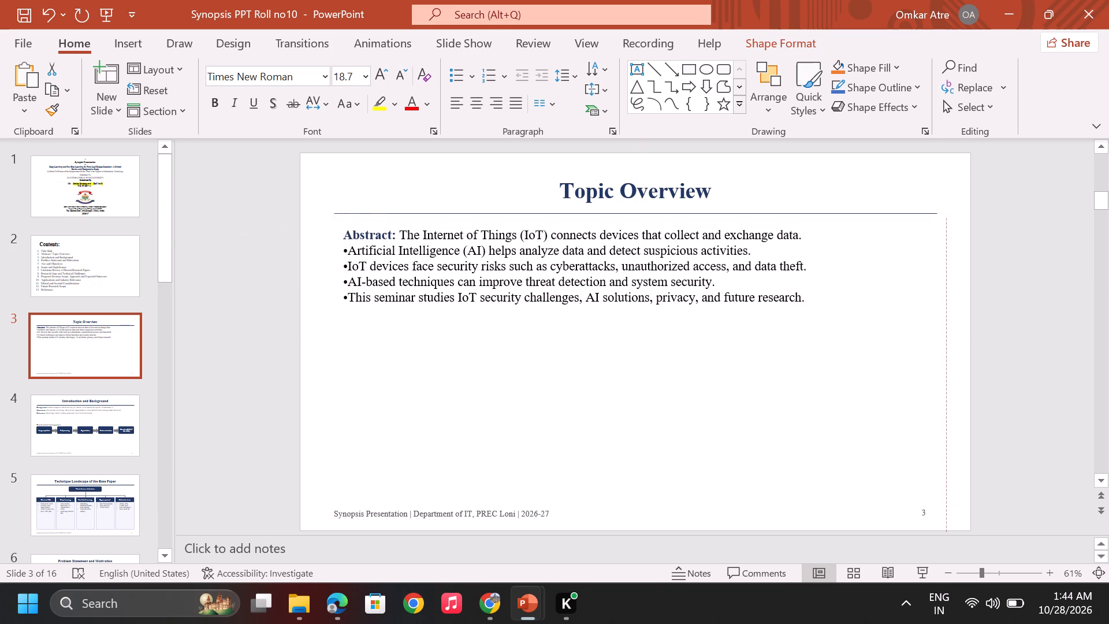
drag(816, 298, 813, 287)
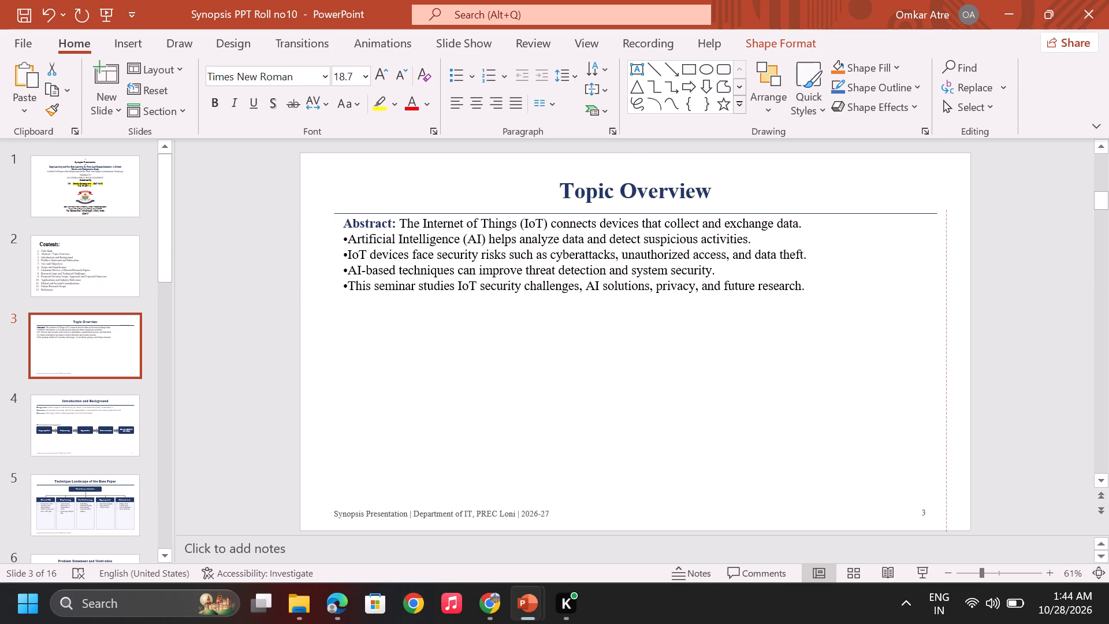
drag(813, 287, 815, 290)
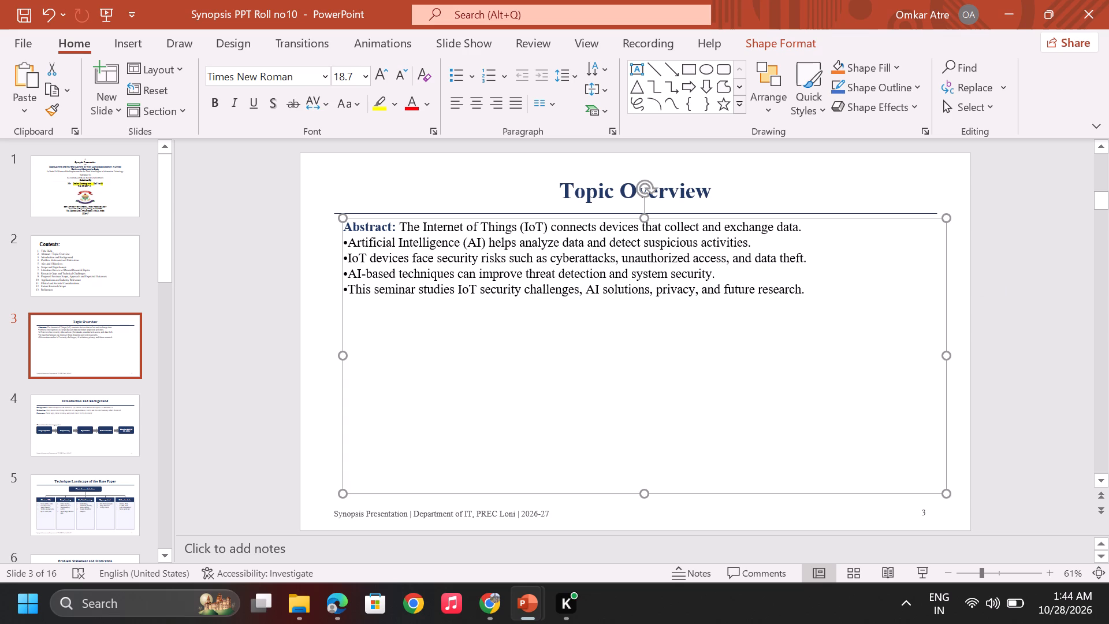
Set the line spacing of the "Abstract:" label and all five points to 2.0.
click(807, 299)
double_click(807, 297)
drag(805, 291, 360, 232)
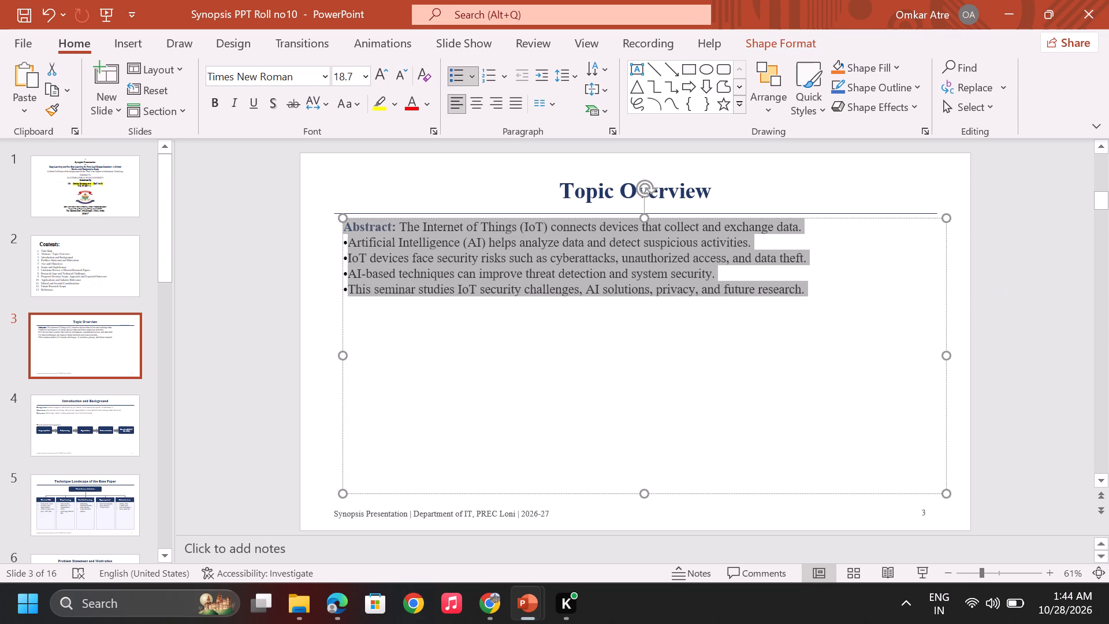
drag(360, 232, 351, 228)
click(571, 76)
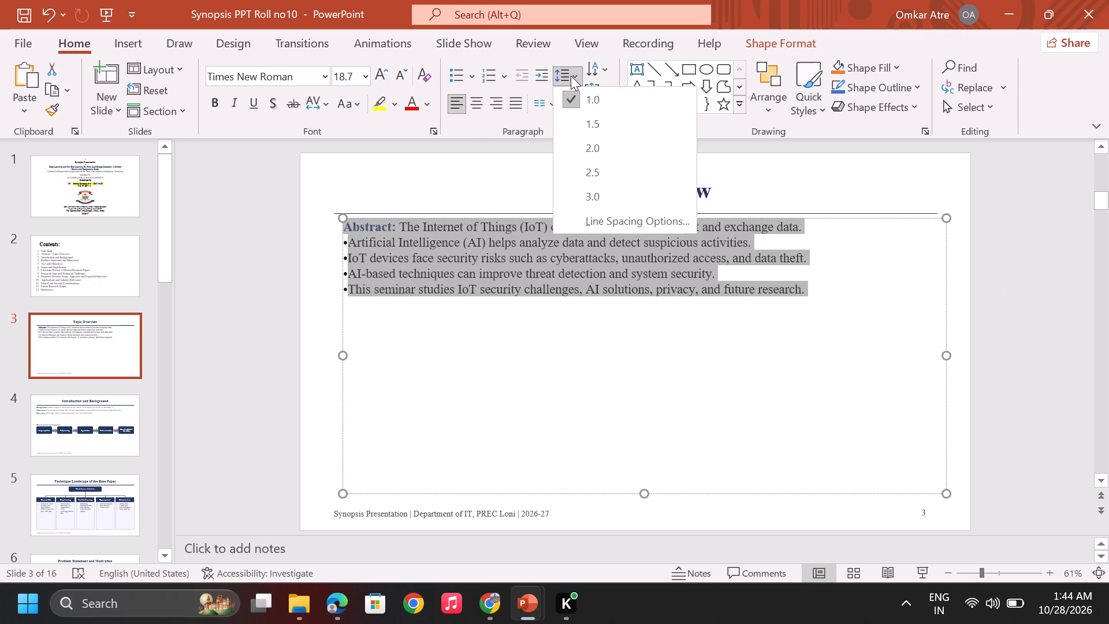
click(616, 139)
click(1053, 238)
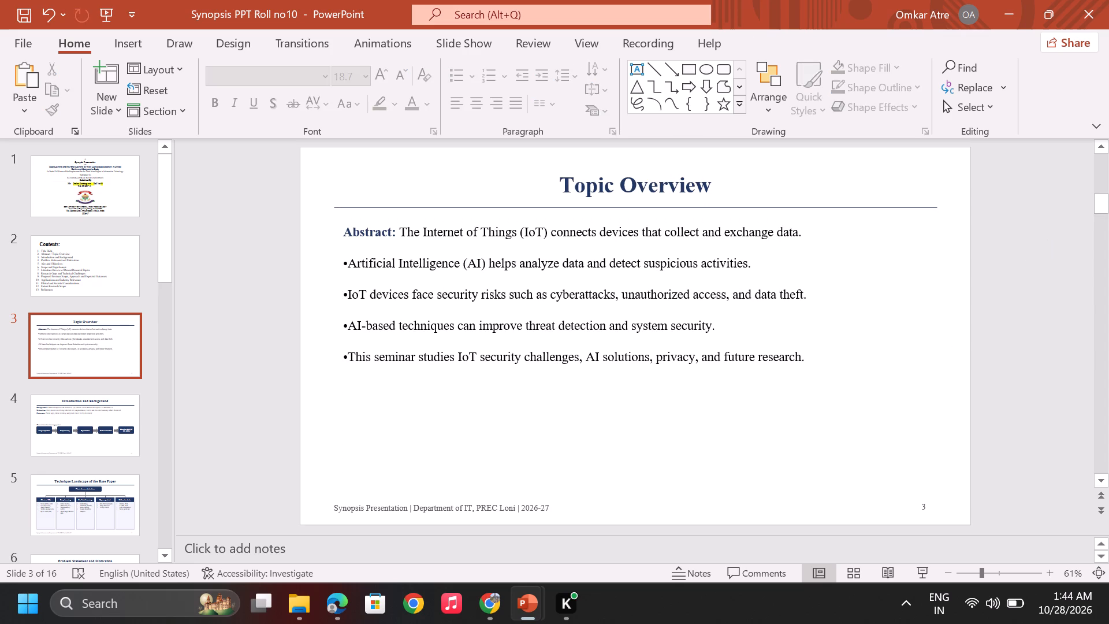
Remove the space after "Abstract:" and start the first point on a new line, leaving the label on its own line.
click(401, 231)
key(BackSpace)
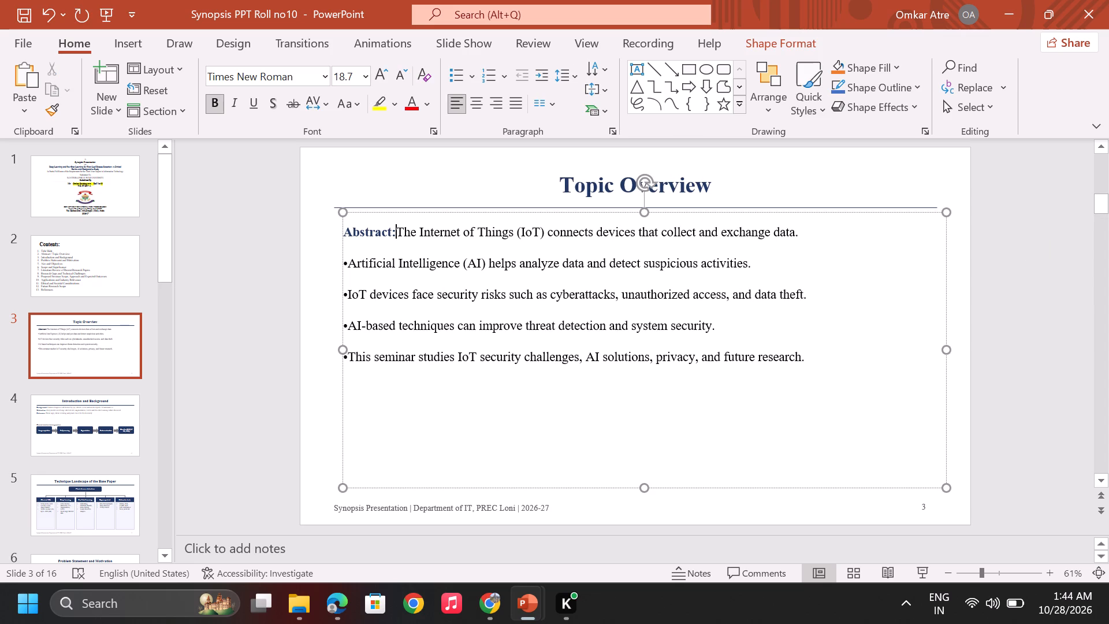
click(457, 77)
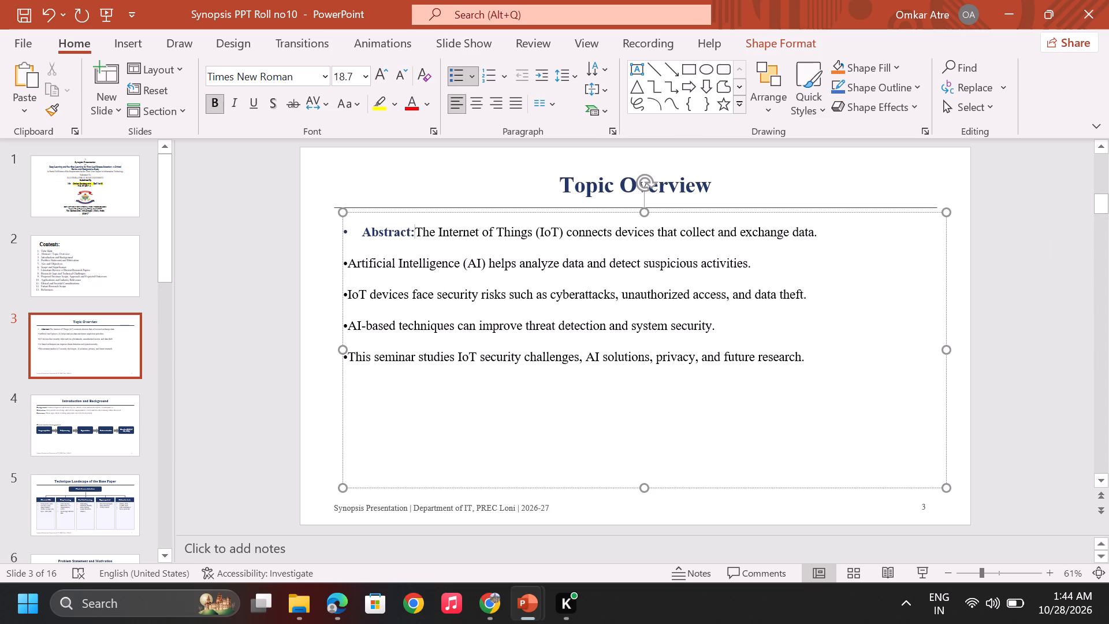
key(ctrl+z)
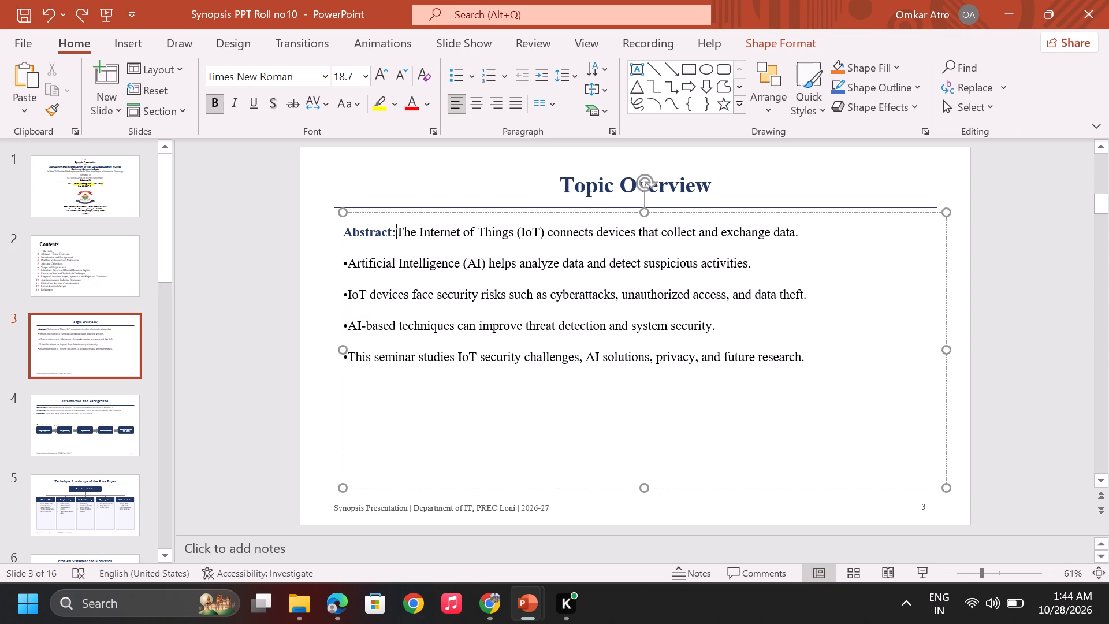
click(392, 254)
click(397, 235)
key(Return)
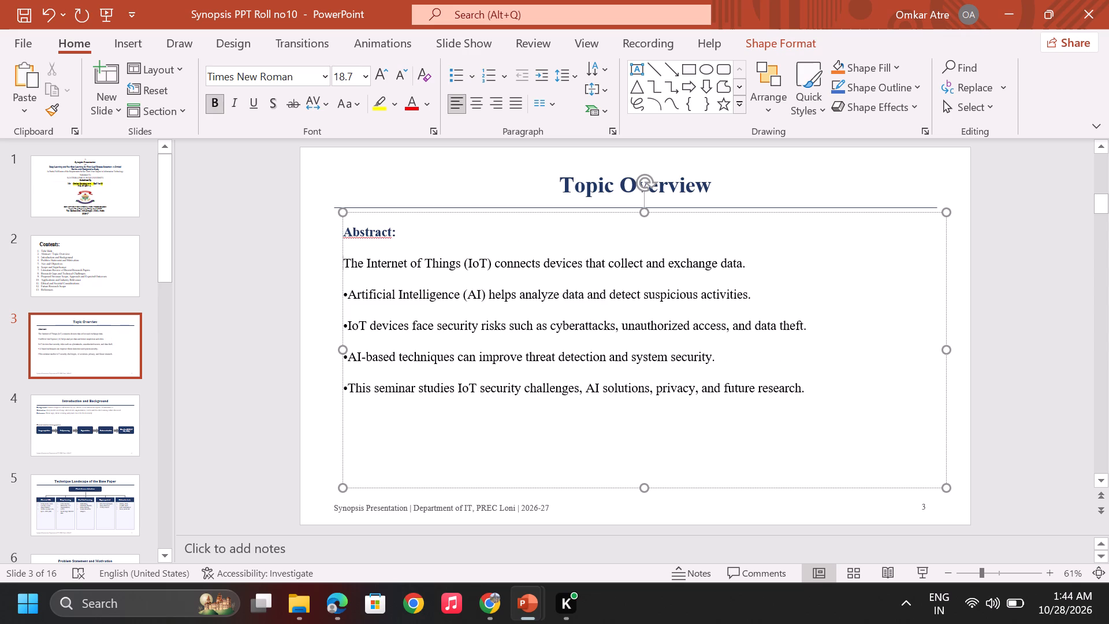
key(BackSpace)
key(Return)
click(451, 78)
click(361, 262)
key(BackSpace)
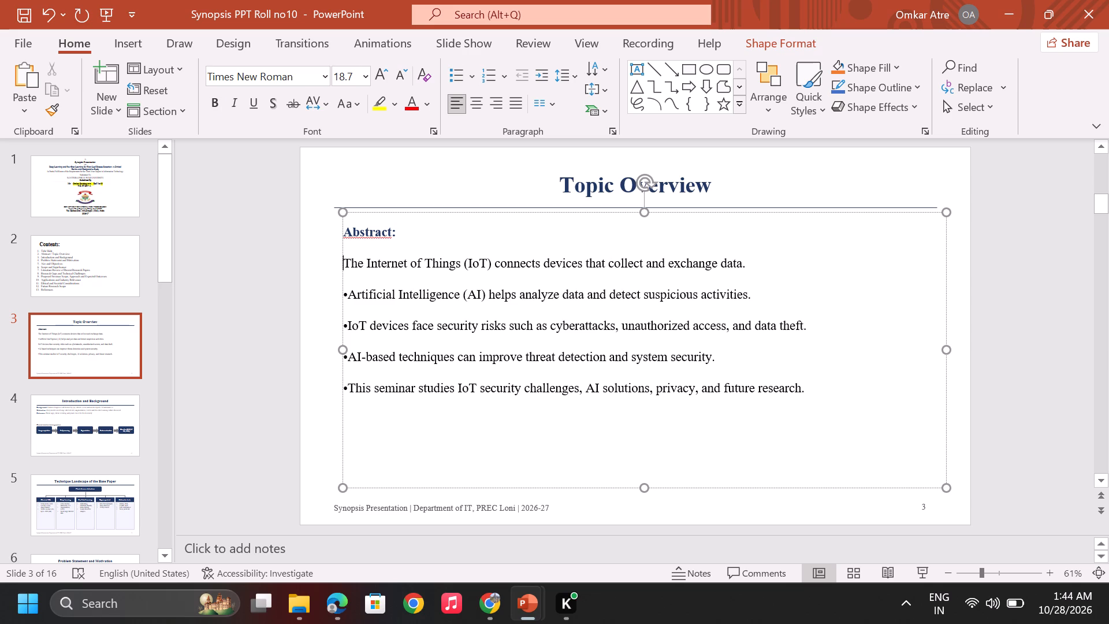
Delete the literal bullet characters from the start of the second through fifth points.
click(349, 294)
key(BackSpace)
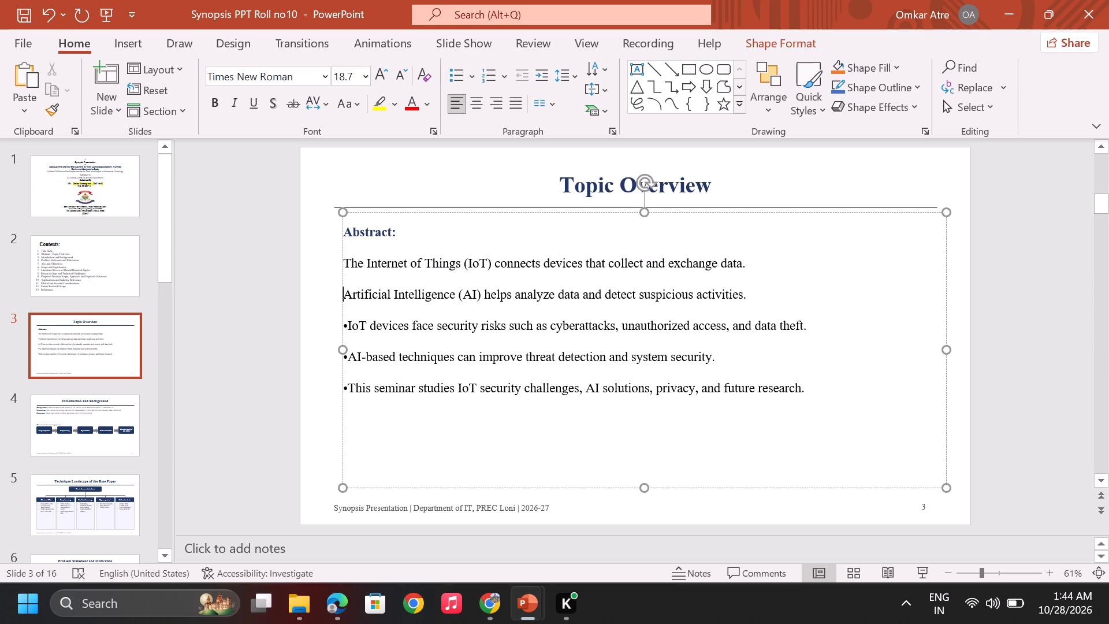
click(348, 329)
key(BackSpace)
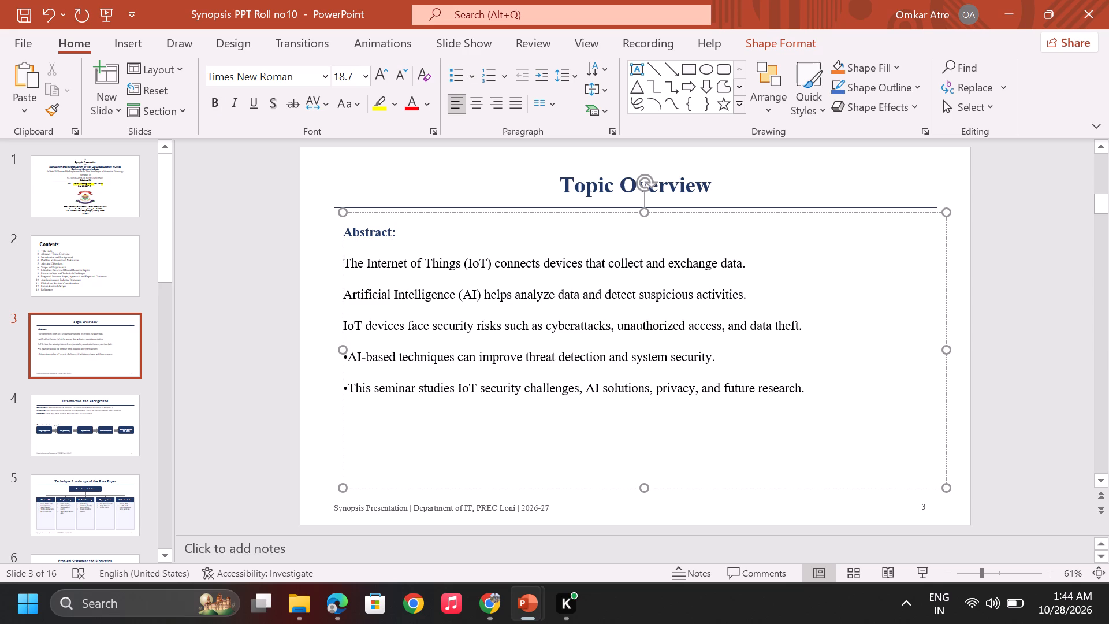
click(351, 359)
key(BackSpace)
click(349, 391)
key(BackSpace)
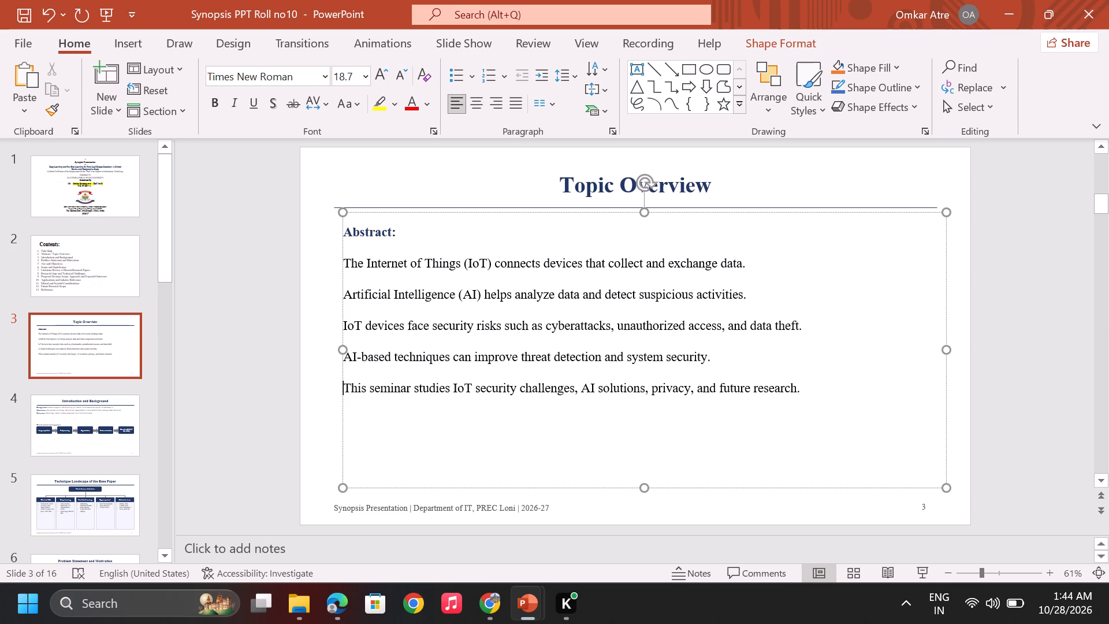
Apply bullet list formatting to the first point and carry it over to the second and third points.
click(344, 262)
click(345, 260)
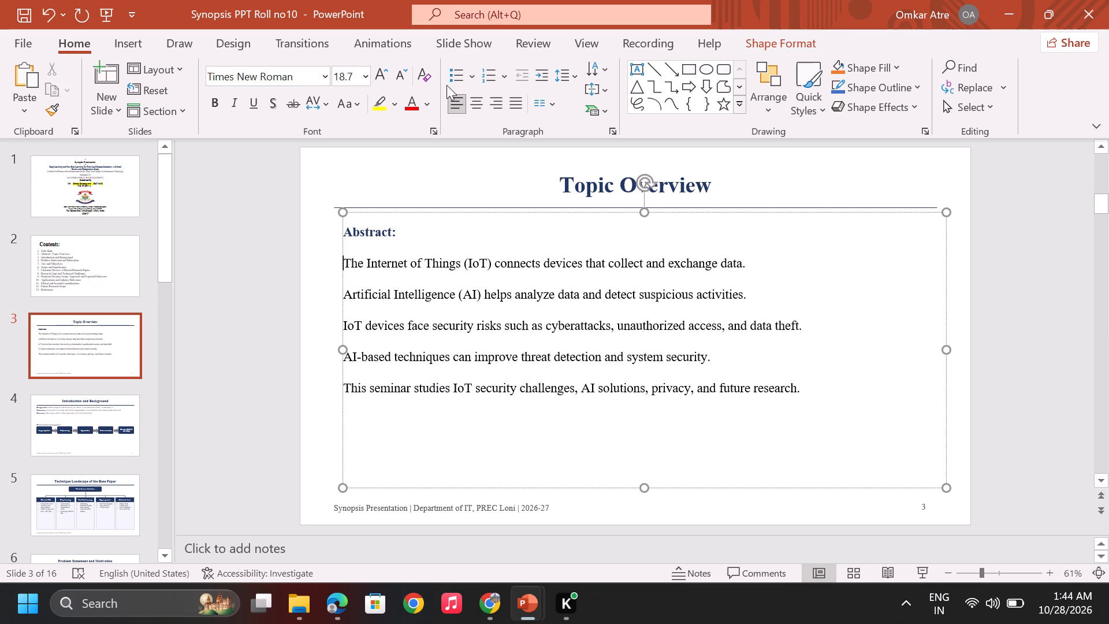
click(454, 80)
click(345, 296)
key(BackSpace)
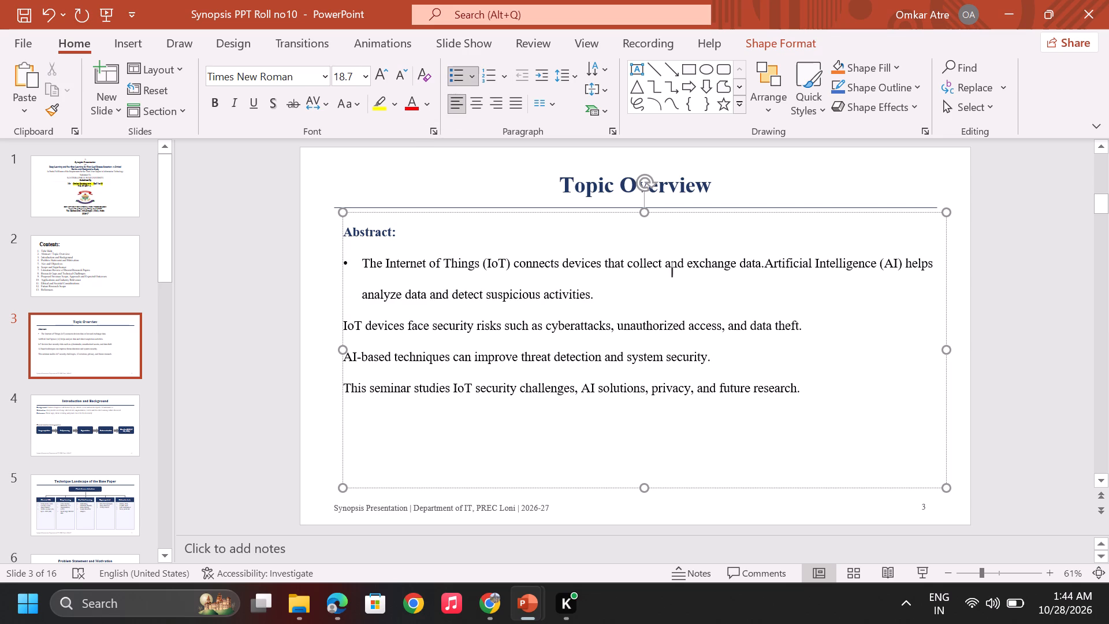
key(Return)
key(Down)
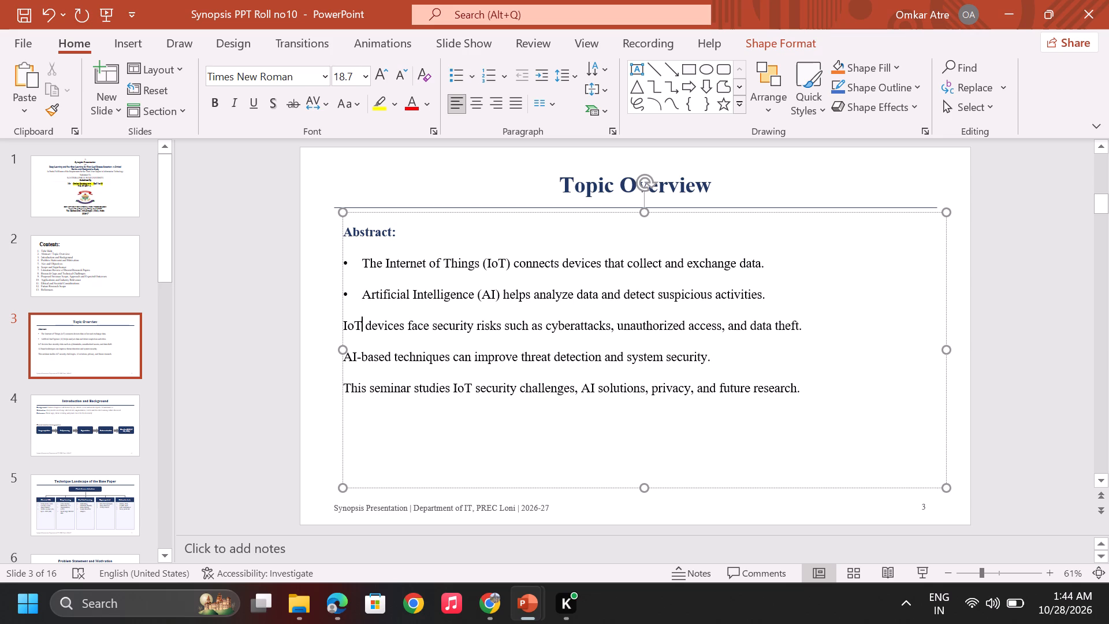
key(Left)
key(Left)
key(Left)
key(BackSpace)
key(Return)
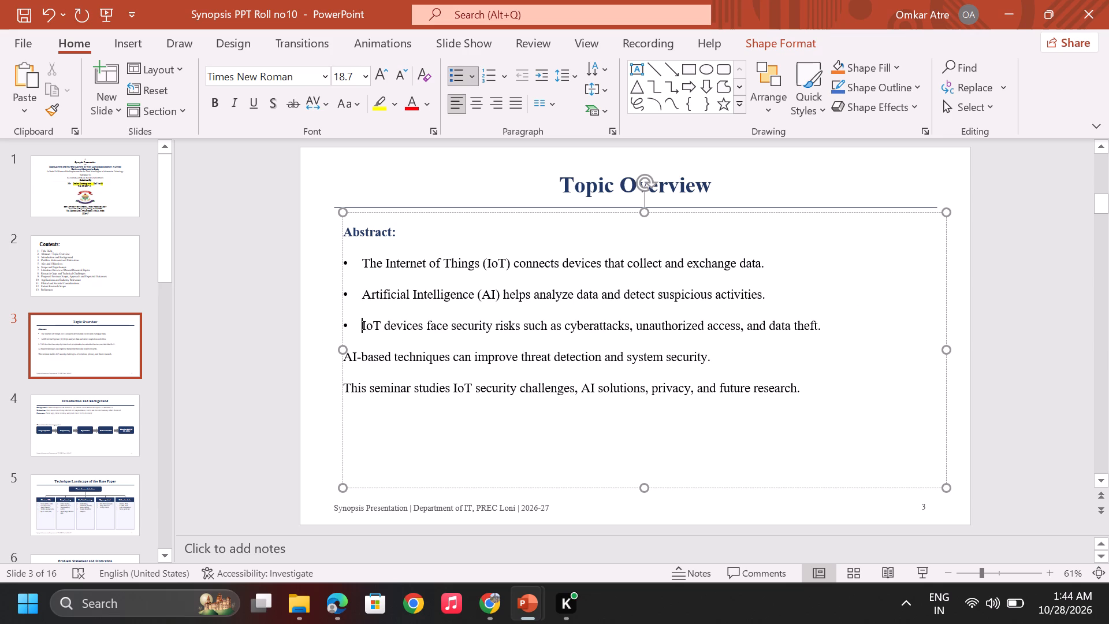
Extend the bullet list formatting to the fourth and fifth points.
click(346, 358)
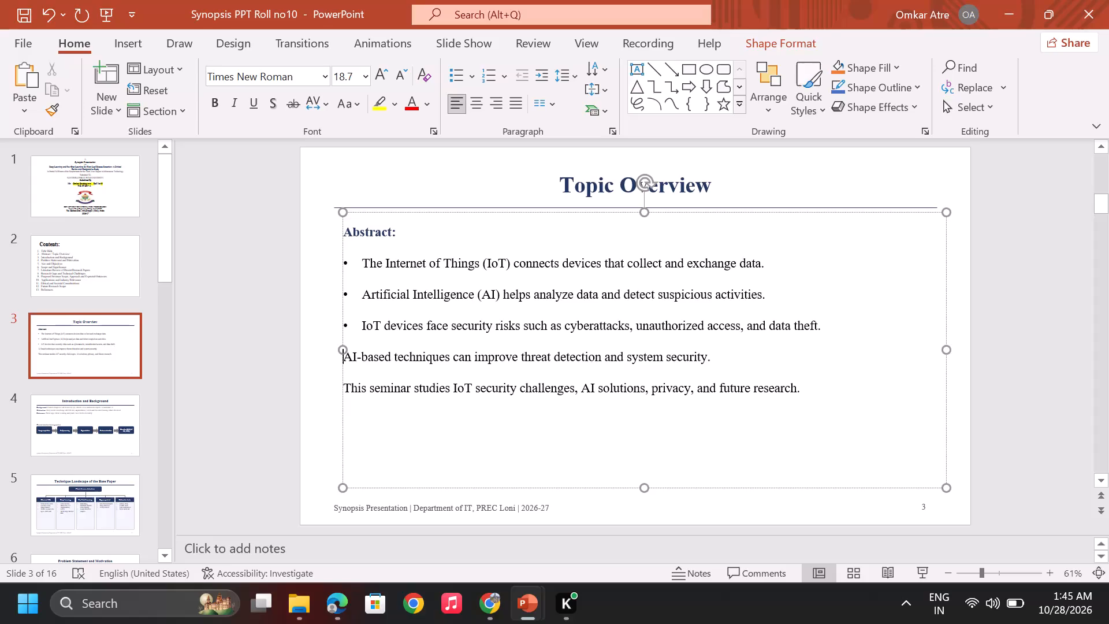
key(BackSpace)
key(Return)
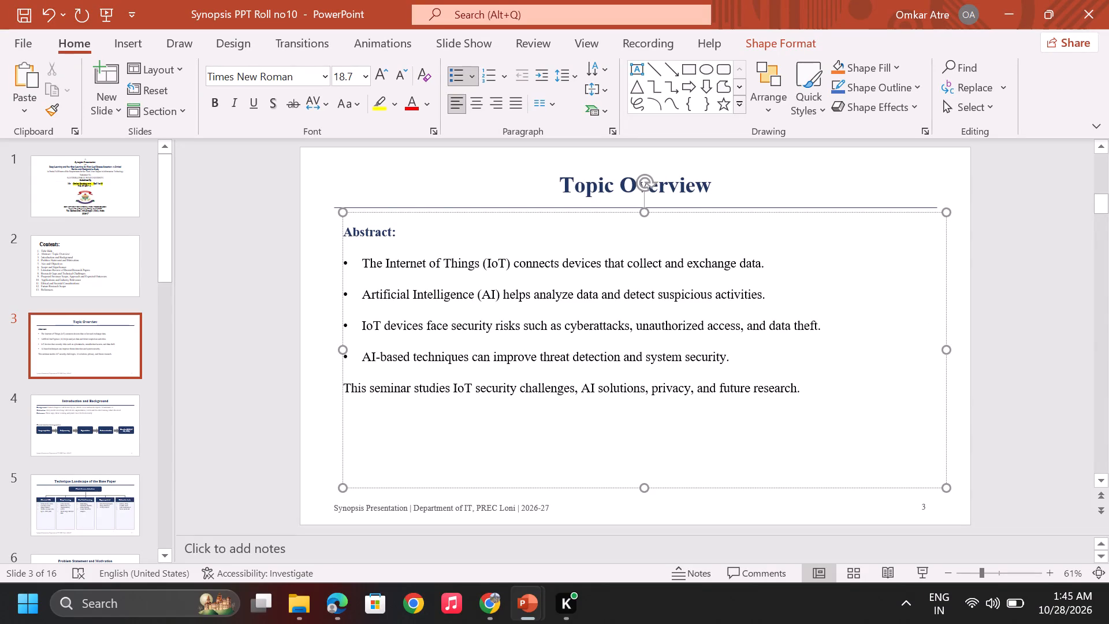
click(345, 387)
key(BackSpace)
key(Return)
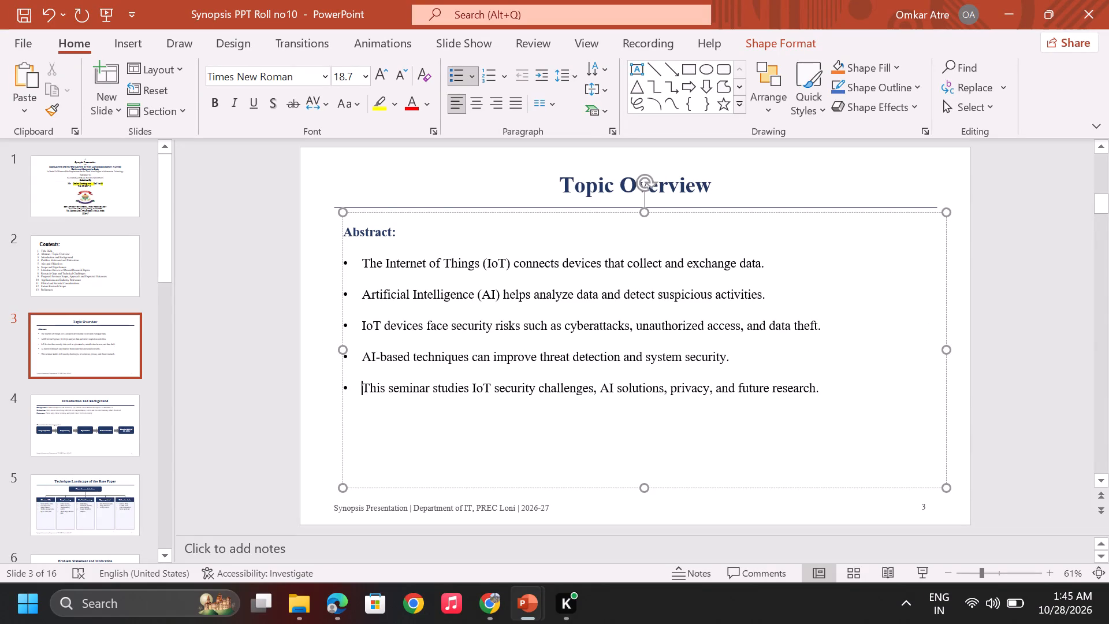
click(95, 396)
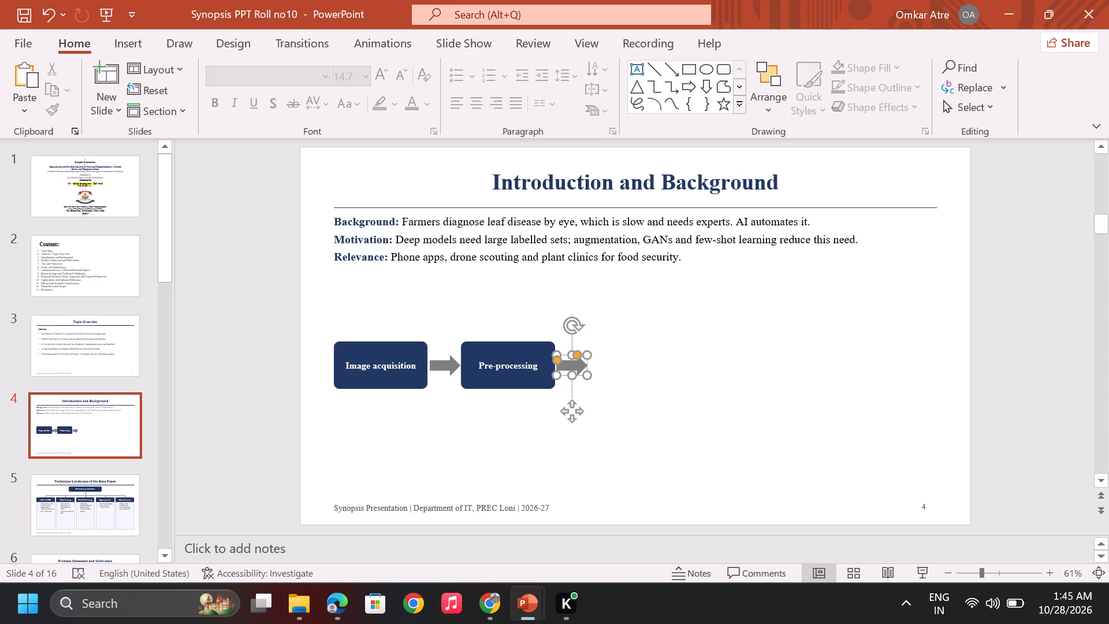
key(Delete)
click(525, 354)
key(Delete)
click(397, 358)
key(Delete)
click(444, 362)
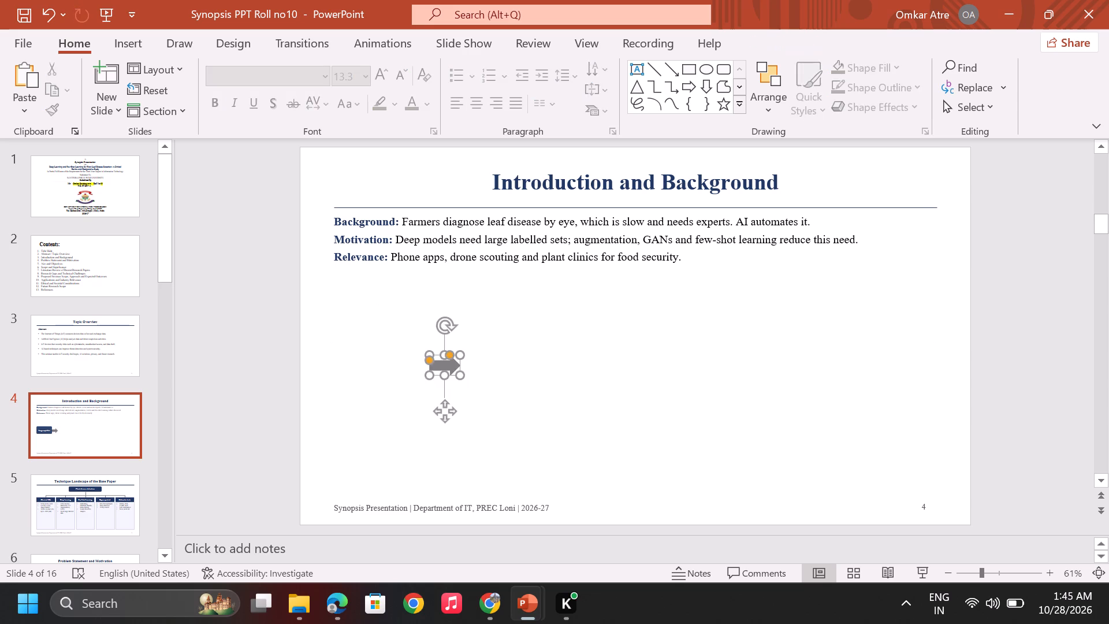
key(Delete)
Delete the body text after the "Background:" label, including the entire Motivation and Relevance lines.
click(683, 259)
drag(684, 259, 546, 252)
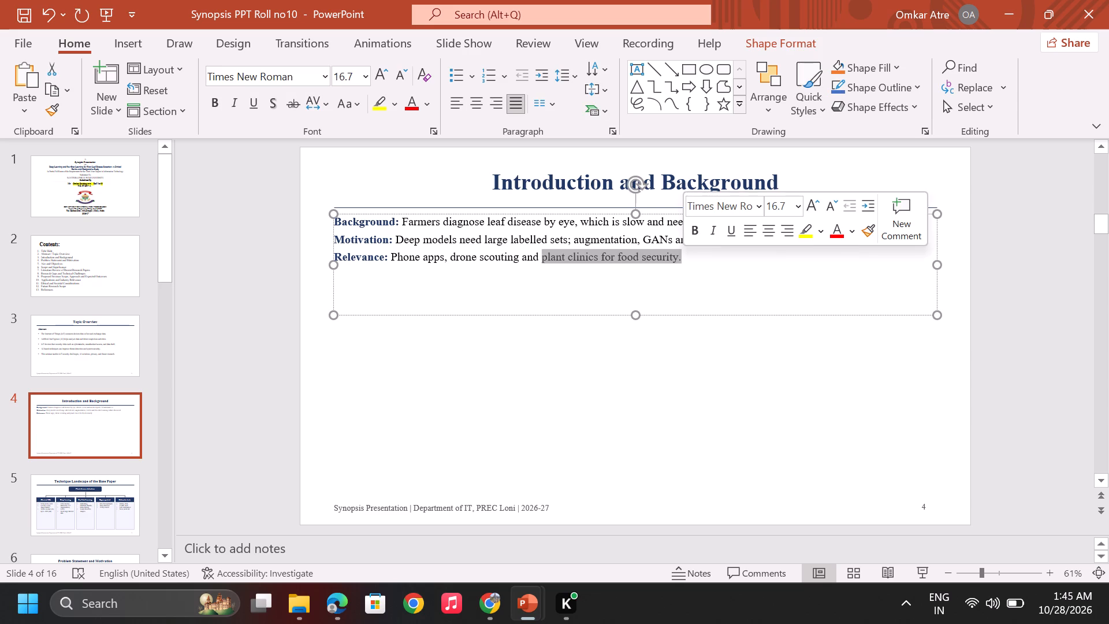
drag(546, 252, 347, 216)
right_click(381, 237)
click(535, 251)
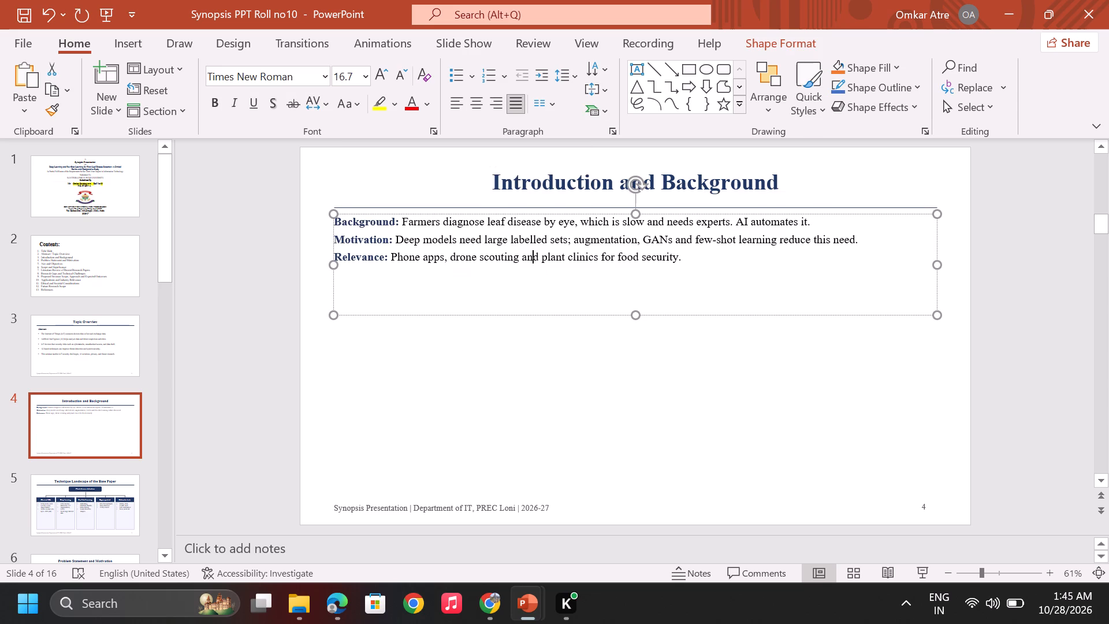
drag(696, 261, 408, 214)
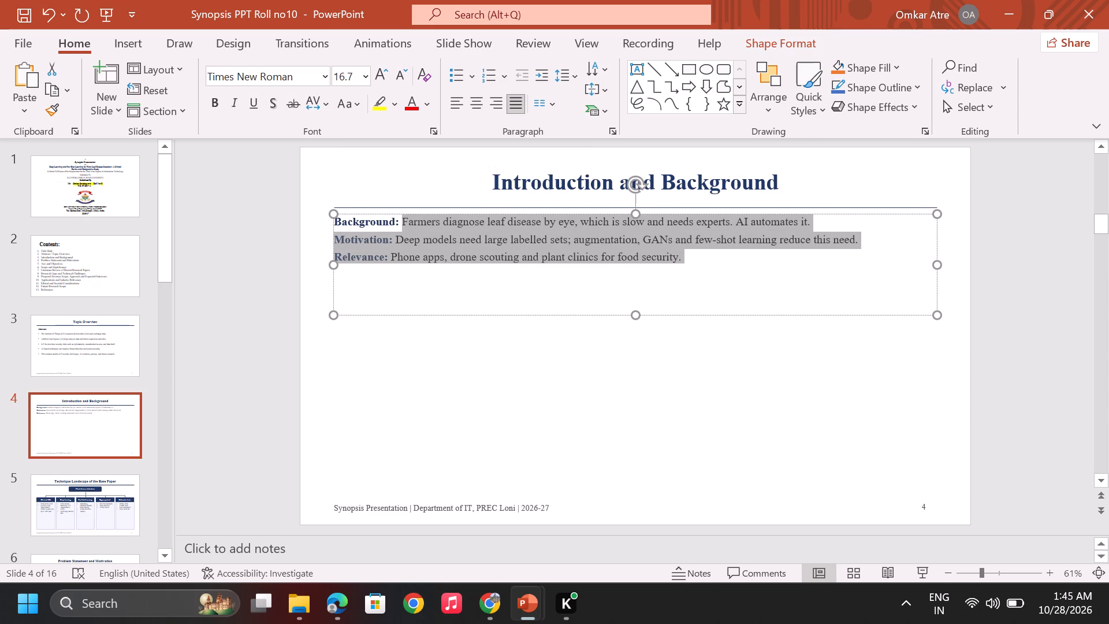
drag(408, 214, 398, 214)
right_click(418, 228)
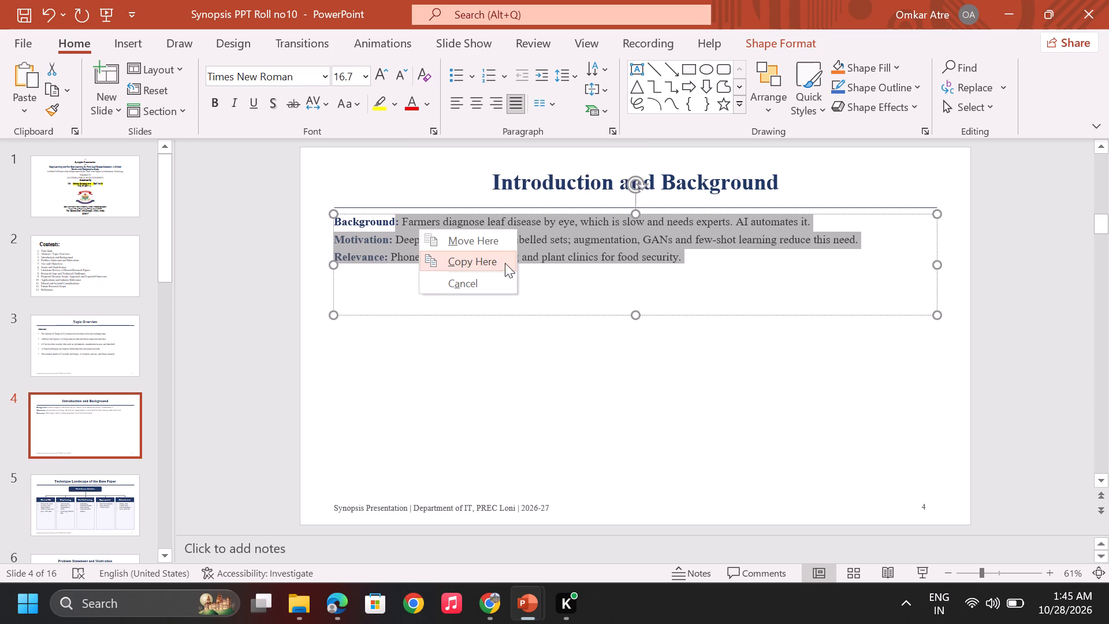
key(Delete)
click(641, 250)
drag(685, 258, 471, 261)
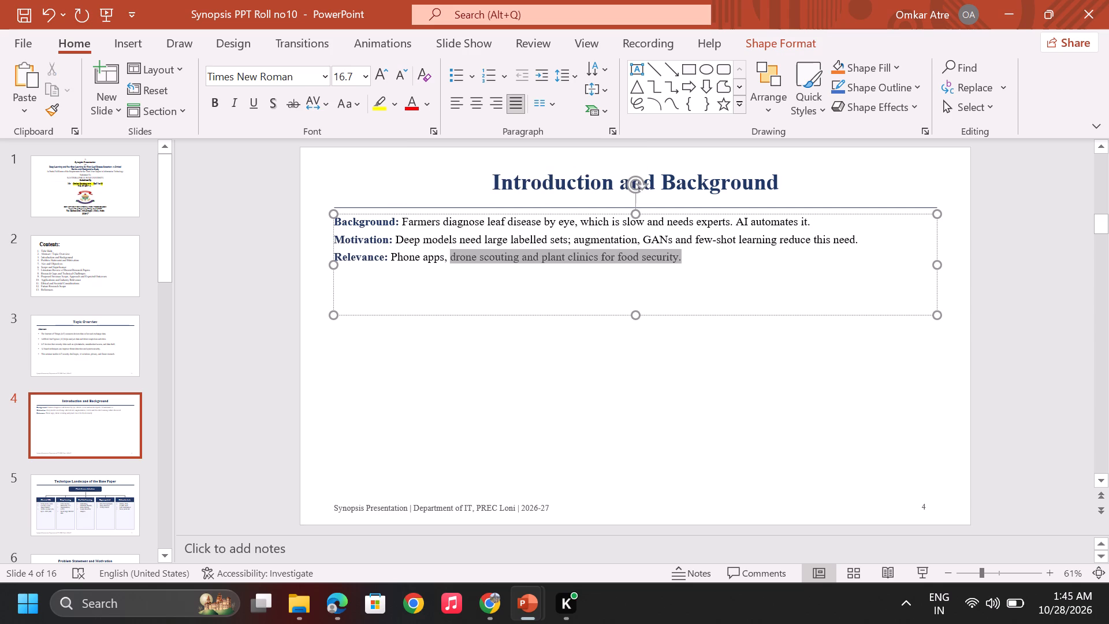
drag(471, 261, 413, 223)
key(Delete)
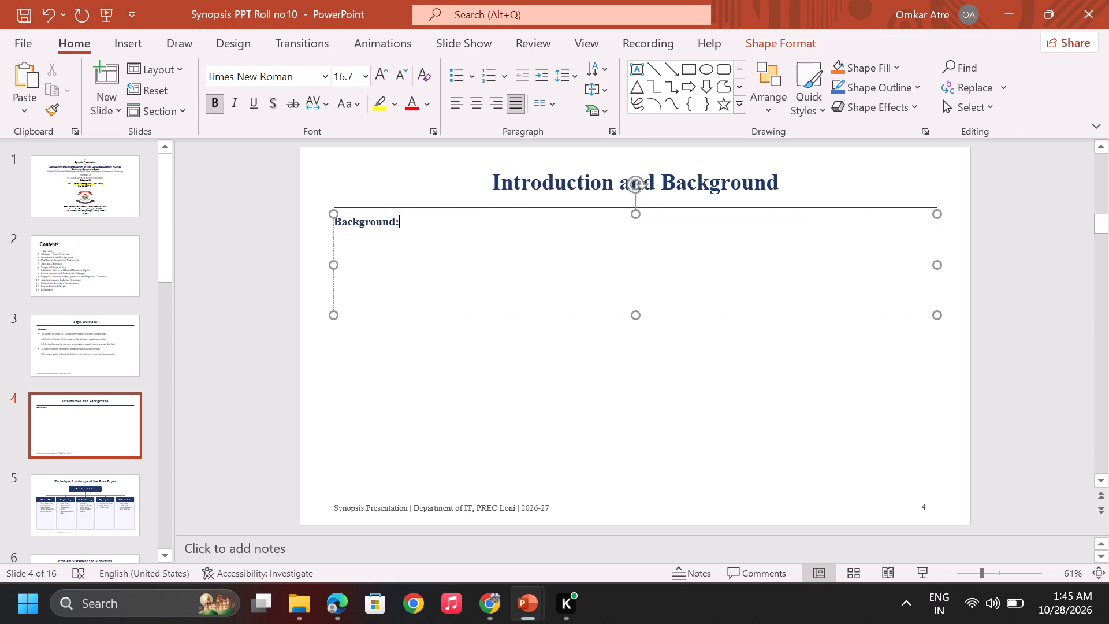
Copy ChatGPT's "Slide 3: Introduction and Background" text again in Edge and paste it onto the Introduction and Background slide in PowerPoint.
key(alt+Tab)
click(943, 265)
key(alt+Tab)
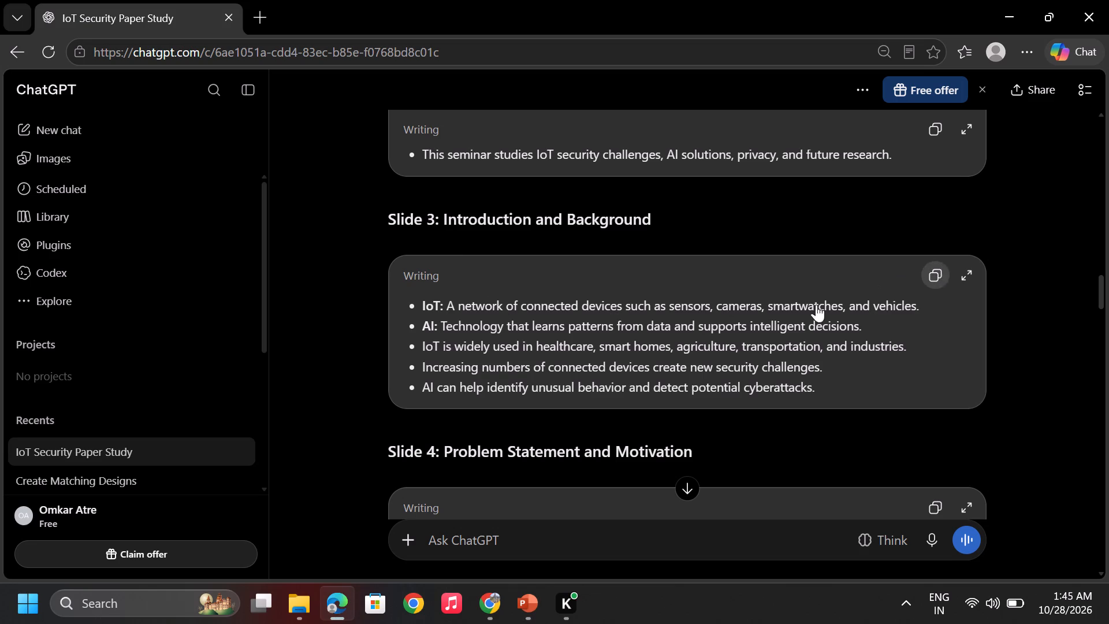
key(alt+Tab)
key(alt+Tab)
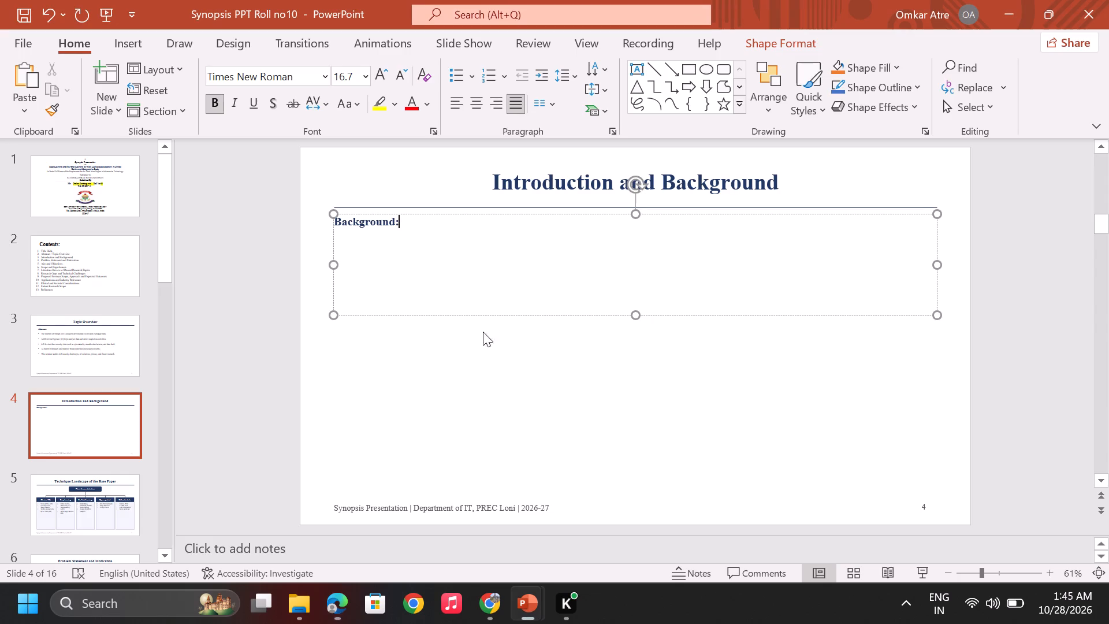
right_click(426, 221)
right_click(429, 224)
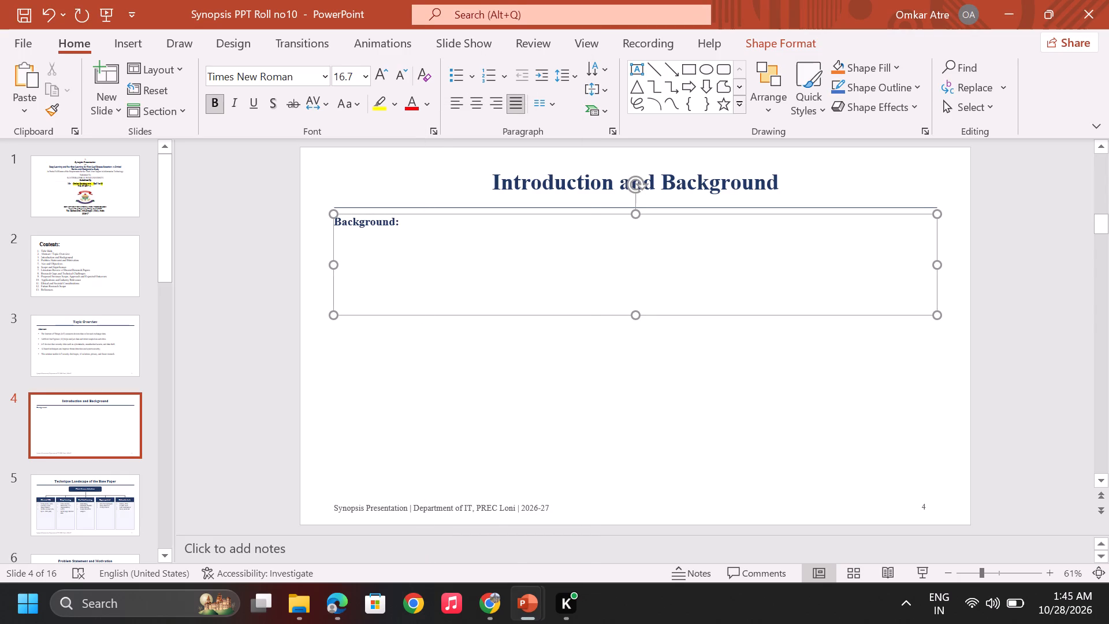
click(475, 202)
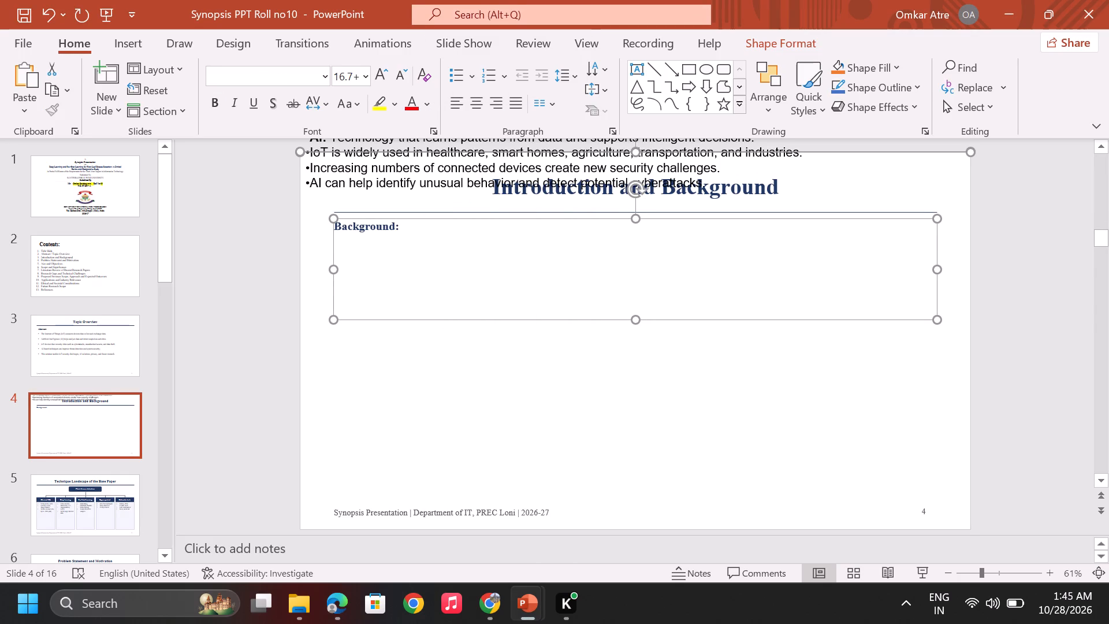
Move the pasted five-point text box down so it sits directly below the "Background:" label.
scroll(442, 224, up, 2)
click(419, 192)
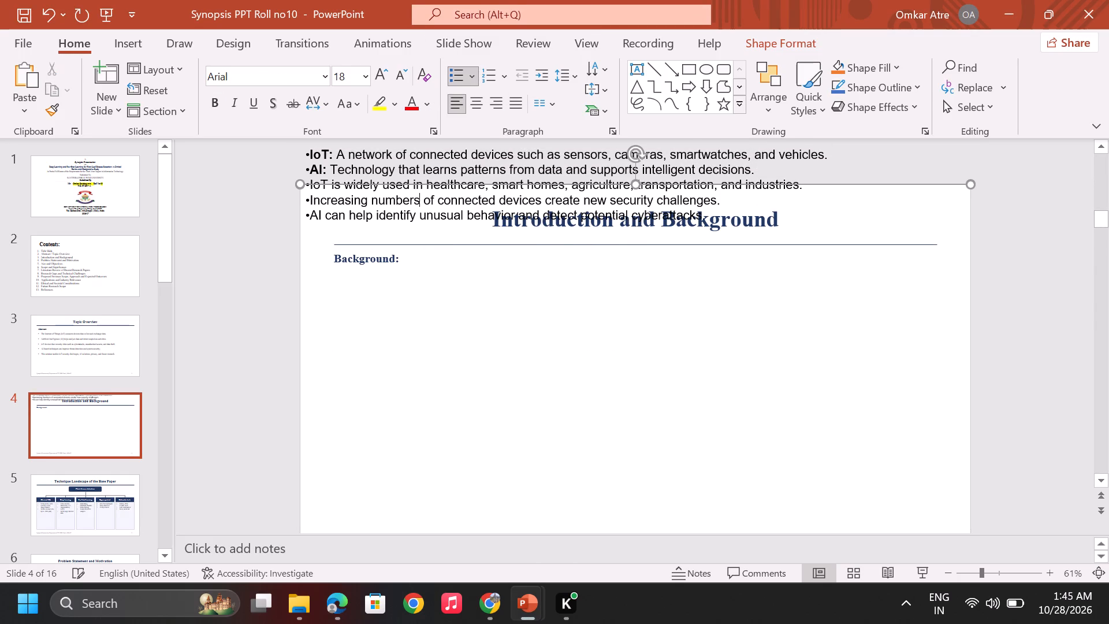
drag(307, 153, 347, 214)
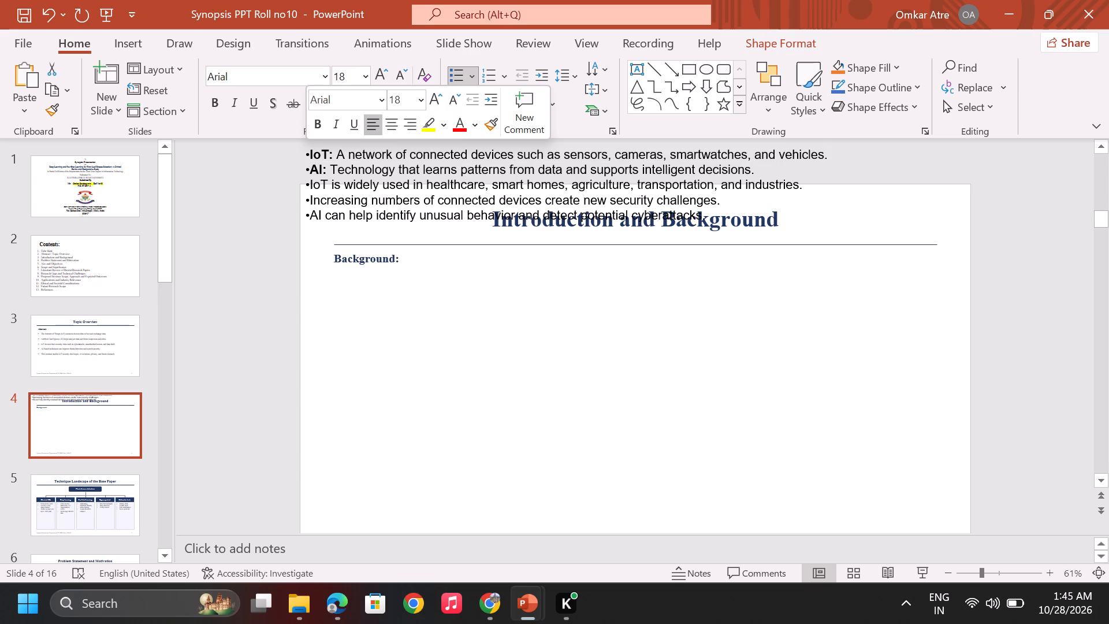
drag(347, 214, 399, 261)
click(393, 214)
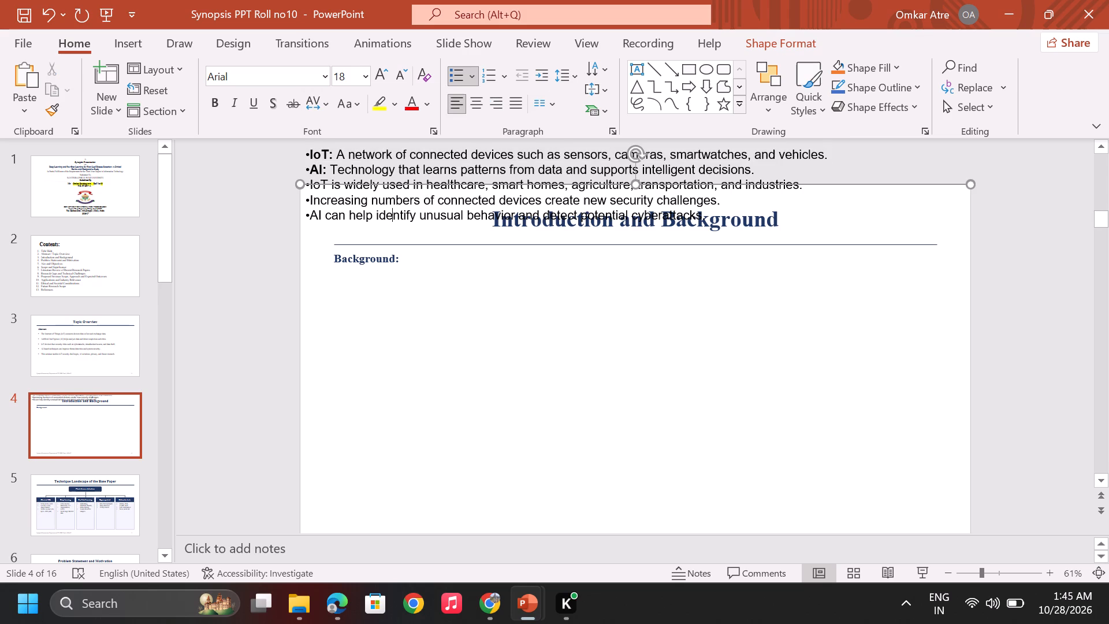
key(ctrl+a)
drag(463, 183, 469, 187)
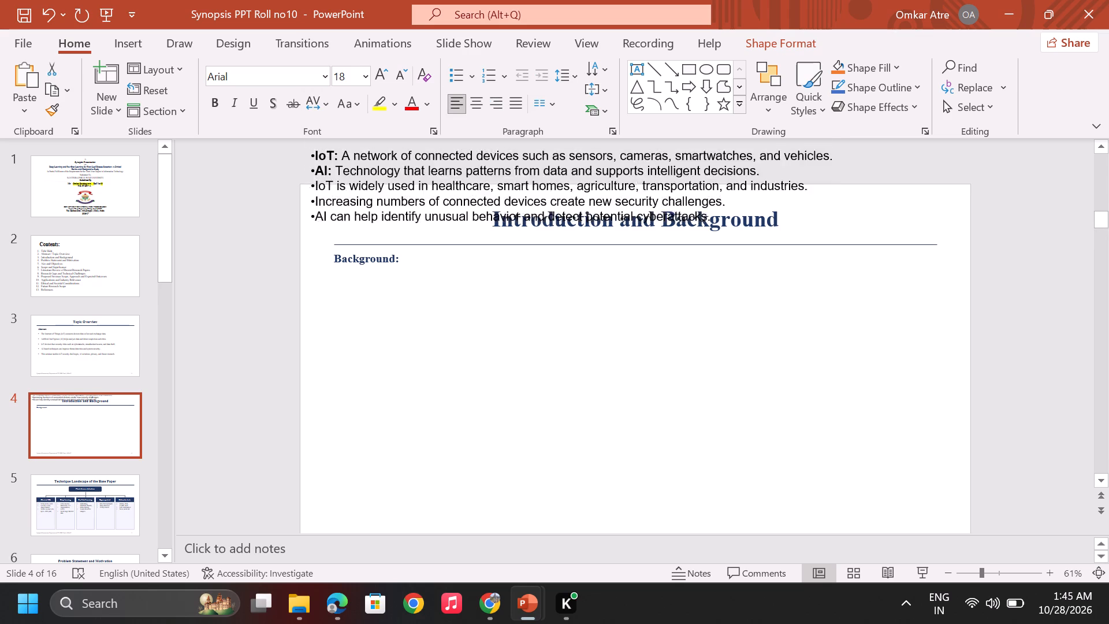
drag(469, 187, 491, 304)
scroll(507, 318, up, 4)
scroll(507, 317, down, 3)
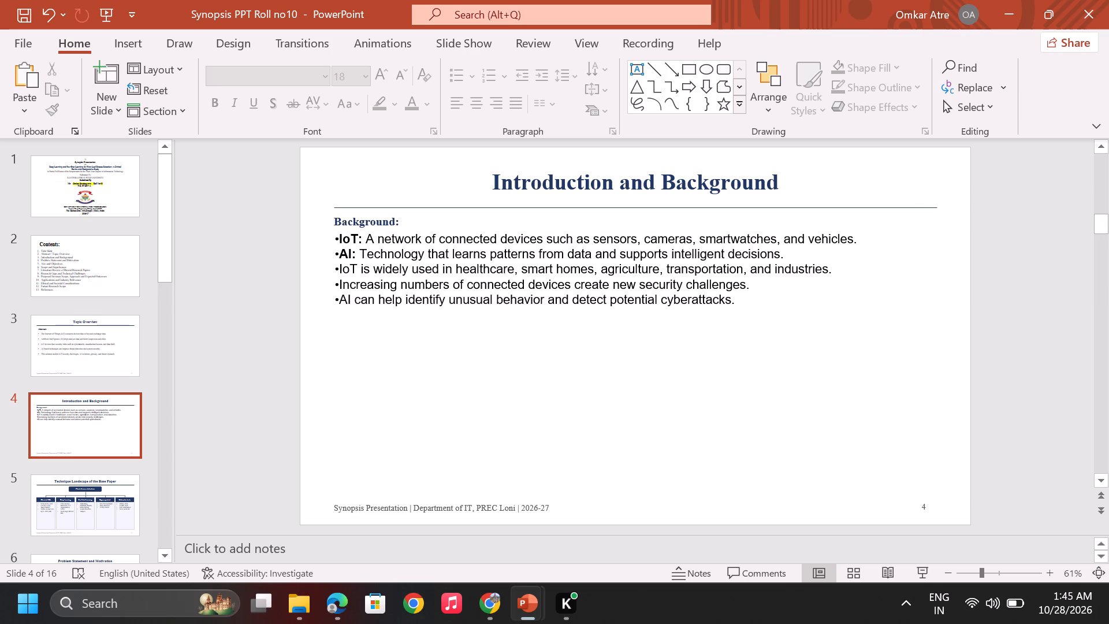
Use Format Painter to copy the first Topic Overview bullet's formatting onto the five pasted points on the Introduction and Background slide.
click(76, 343)
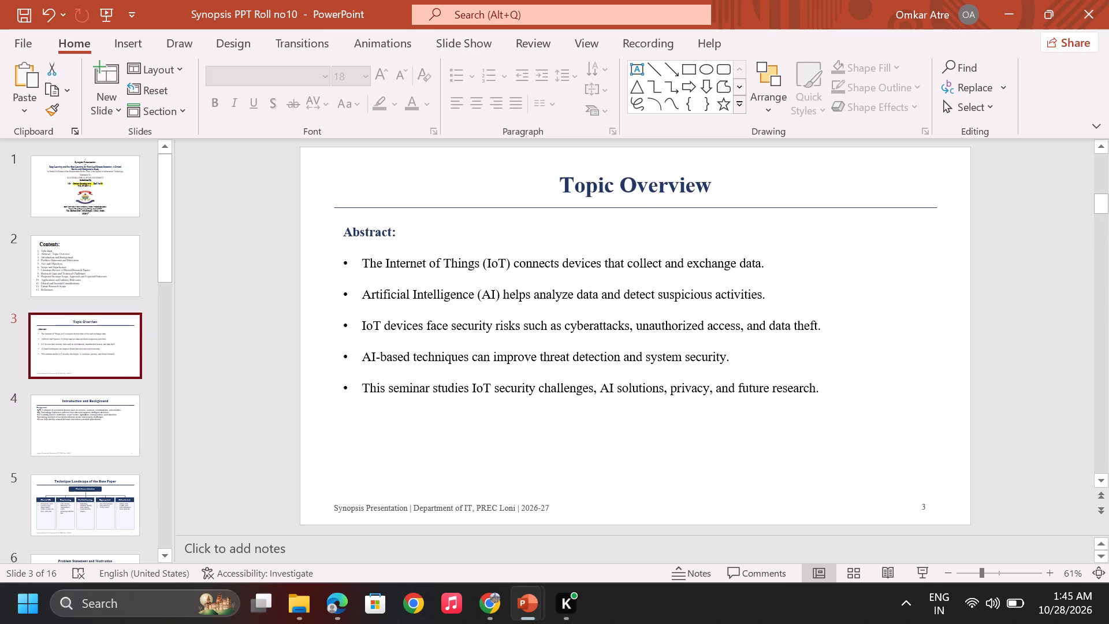
click(450, 264)
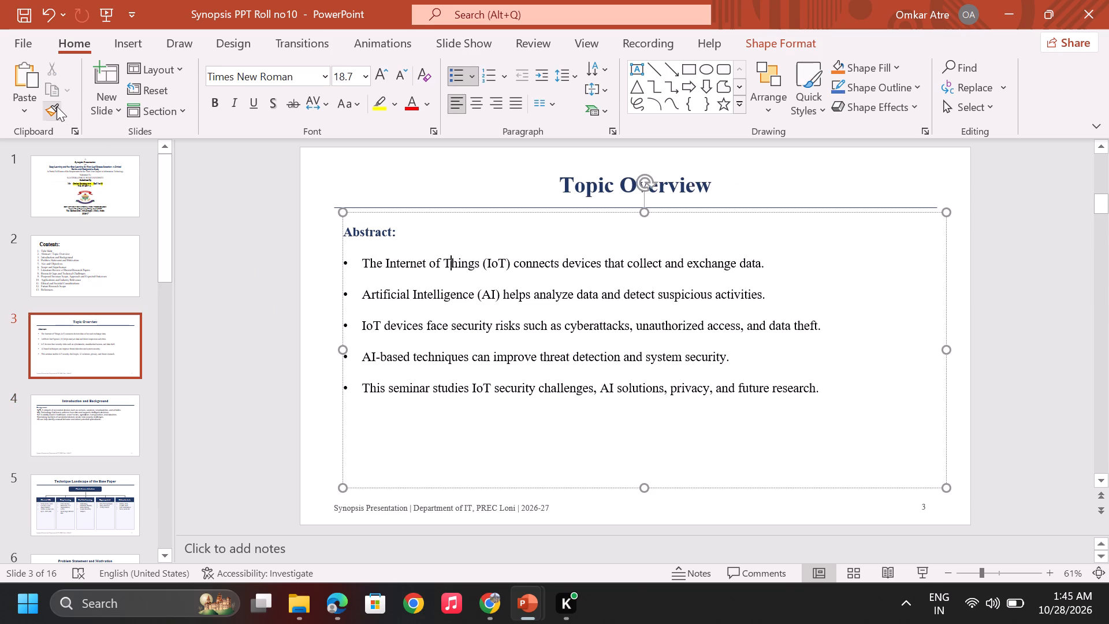
click(57, 106)
click(107, 434)
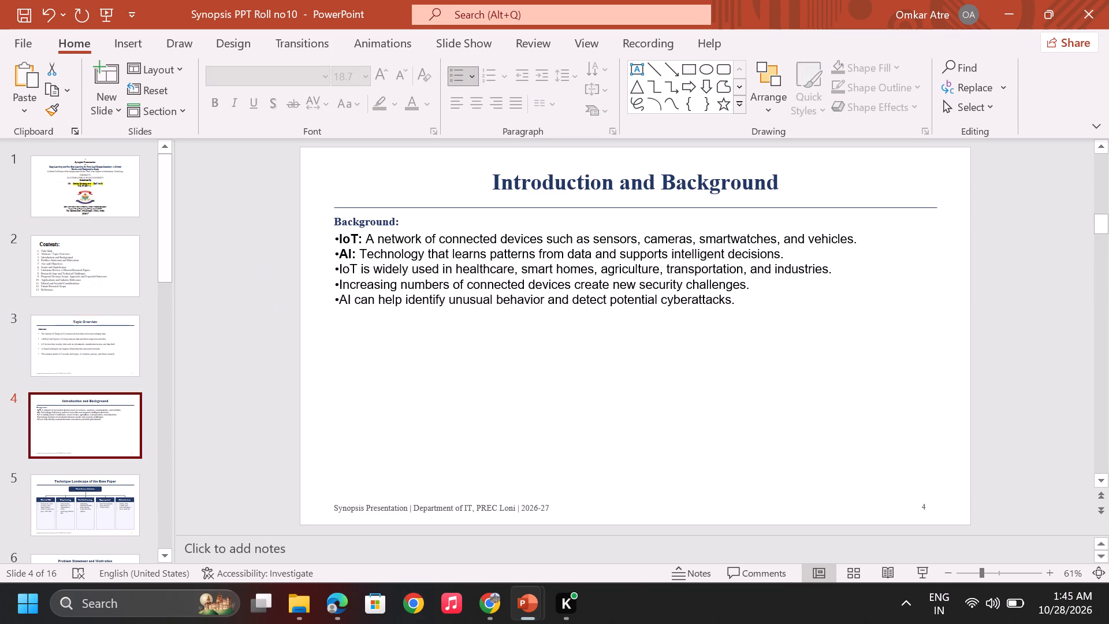
drag(738, 306, 286, 224)
click(487, 294)
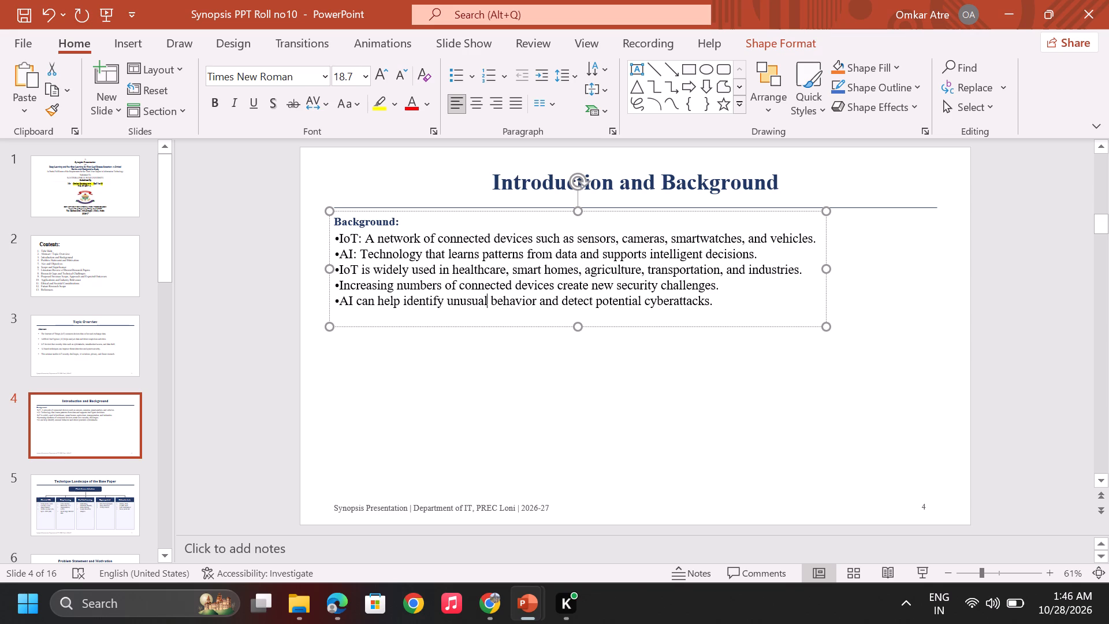
Delete the literal bullet characters from the start of all five pasted points.
click(341, 239)
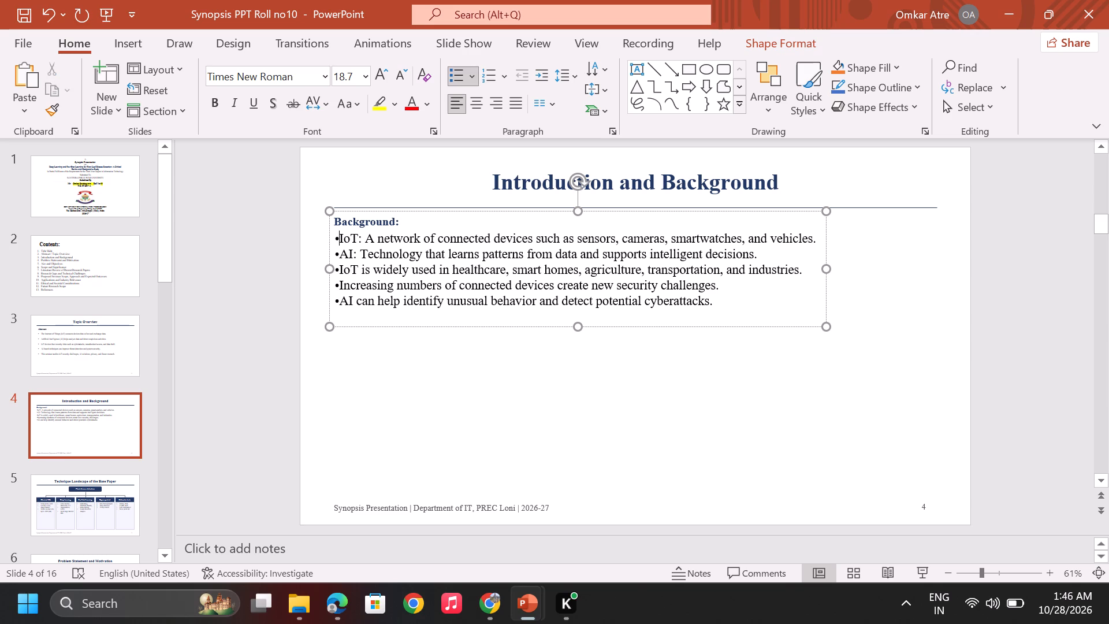
key(BackSpace)
click(342, 256)
key(BackSpace)
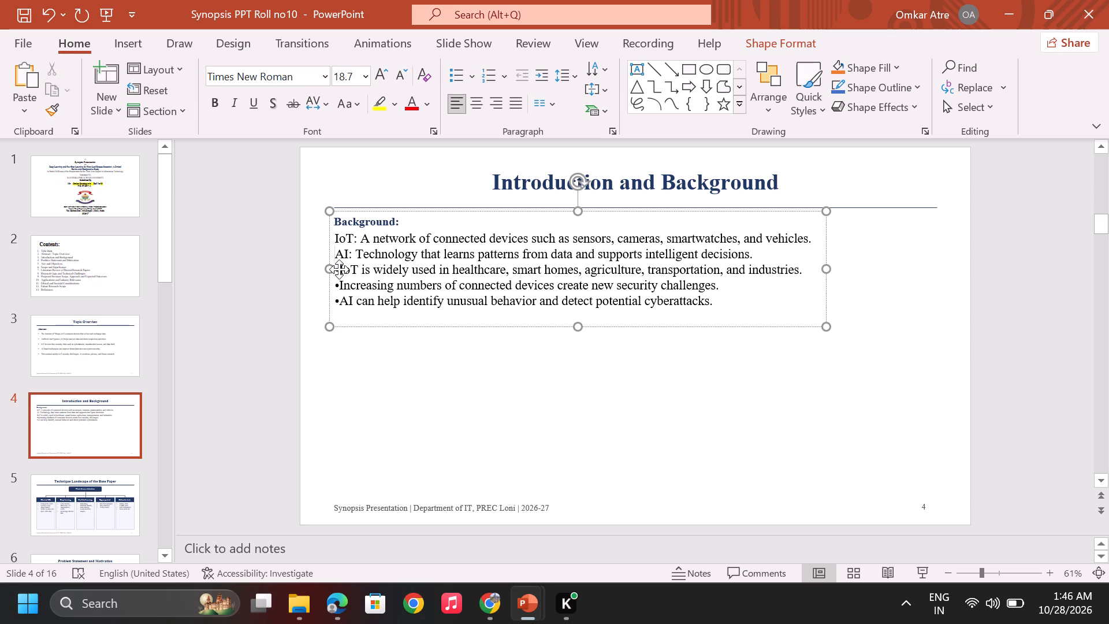
click(340, 268)
key(BackSpace)
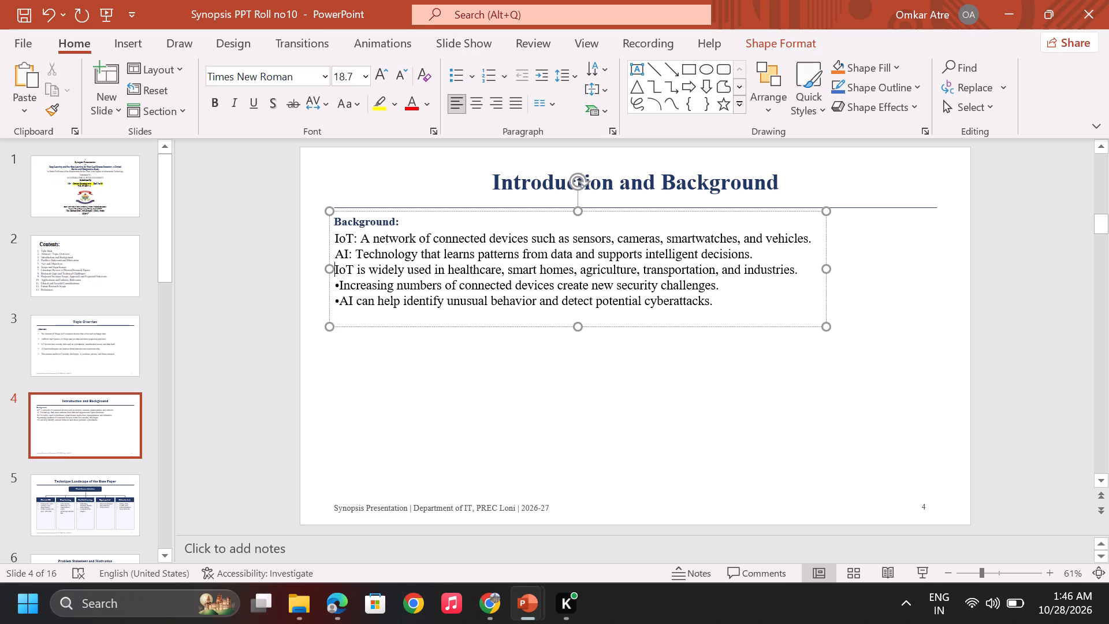
click(341, 286)
key(BackSpace)
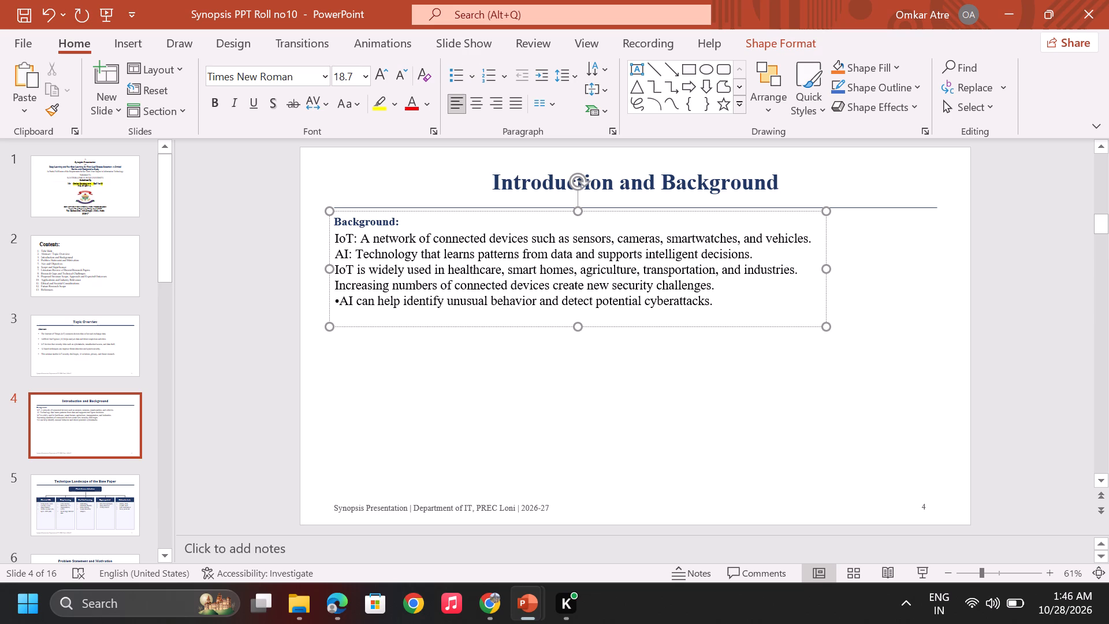
click(341, 301)
key(BackSpace)
Apply bullet list formatting to the first pasted point and carry it over to the second and third points.
click(334, 237)
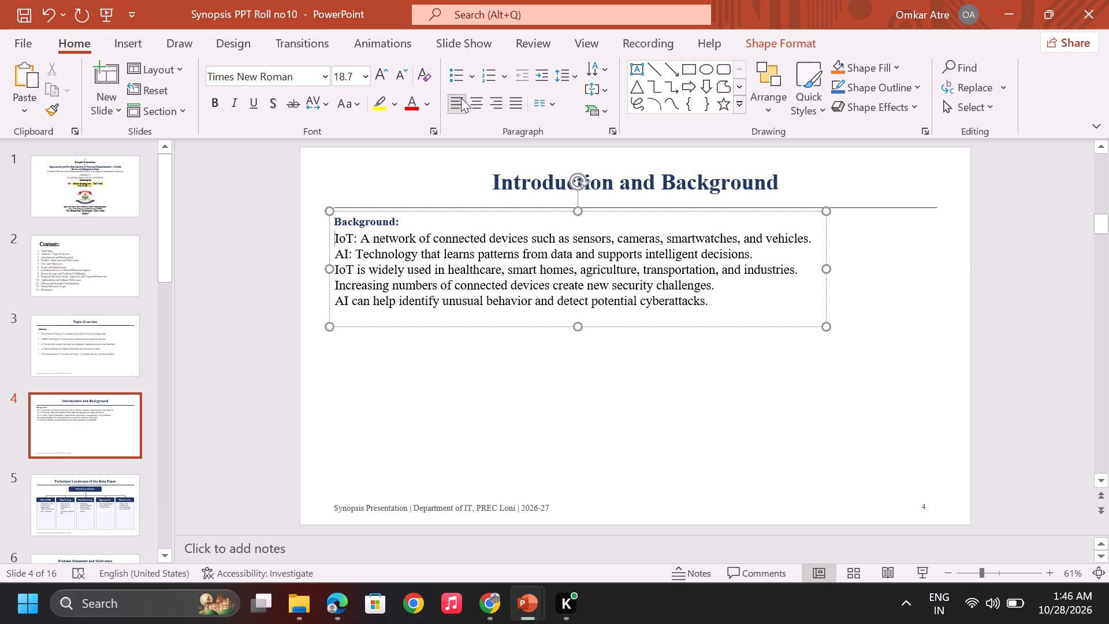
click(451, 81)
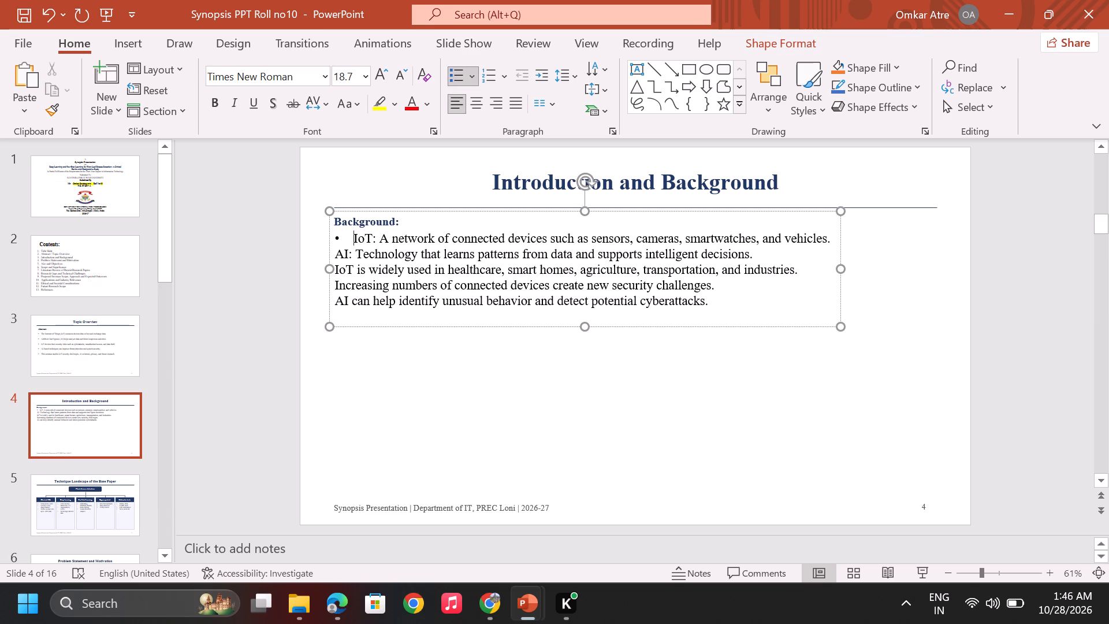
click(337, 254)
key(BackSpace)
key(Return)
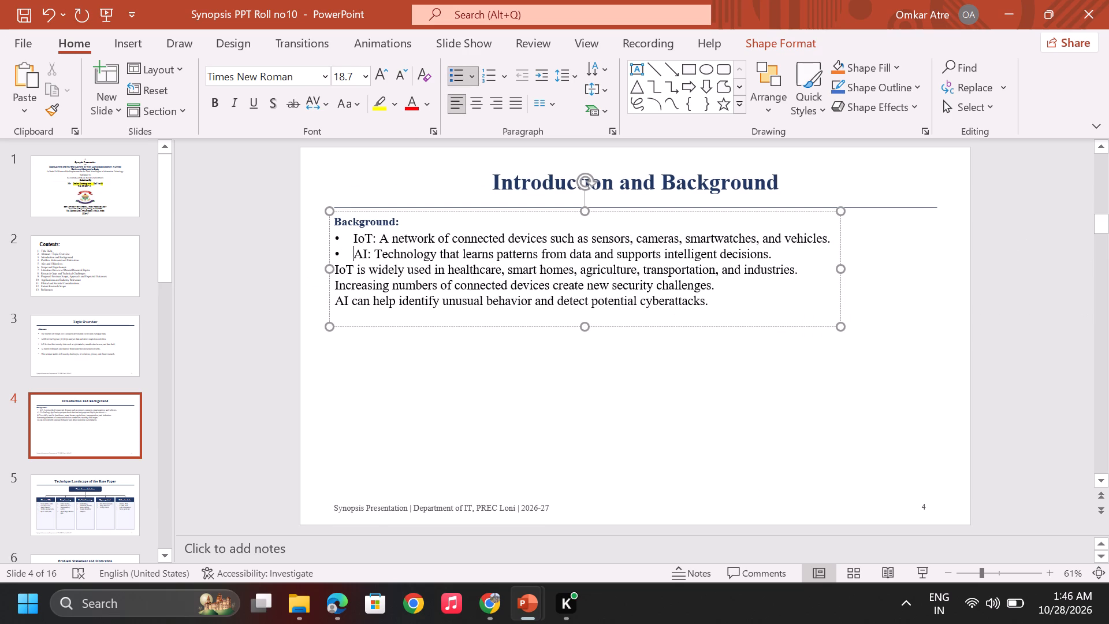
key(Down)
key(Left)
key(Left)
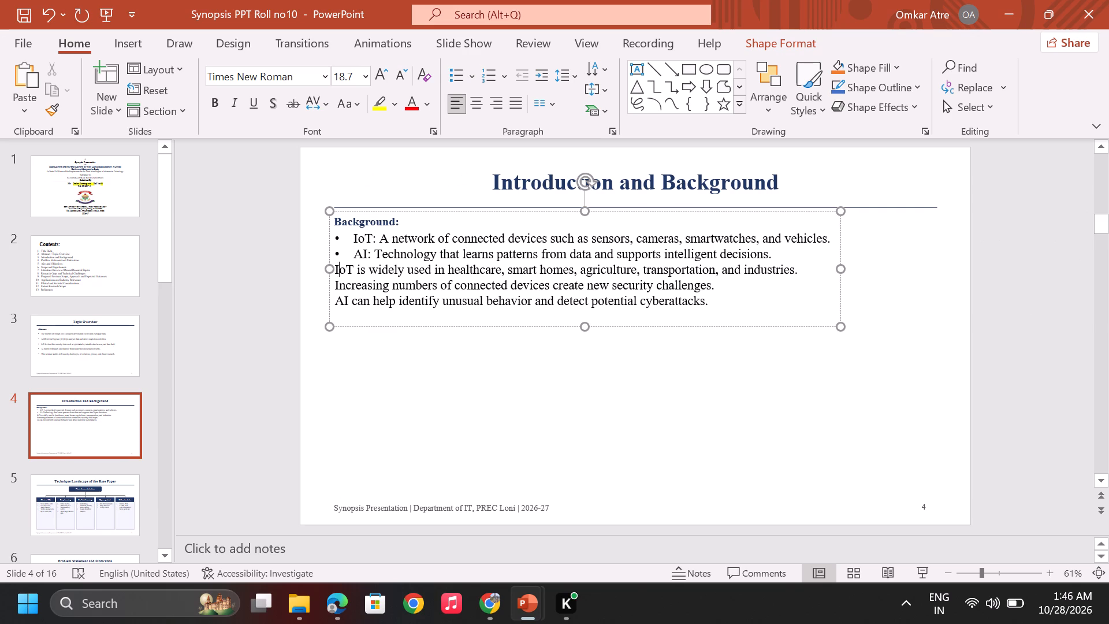
key(Left)
key(BackSpace)
key(Return)
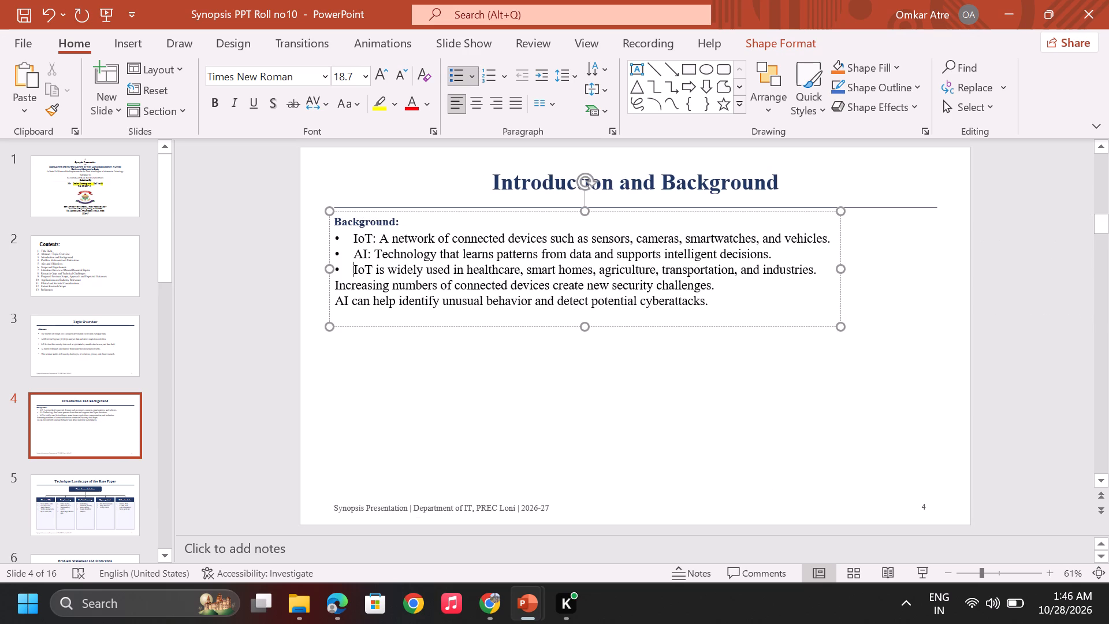
Carry the bullet list formatting over to the fourth and fifth points on the Introduction and Background slide.
click(336, 284)
key(BackSpace)
key(Return)
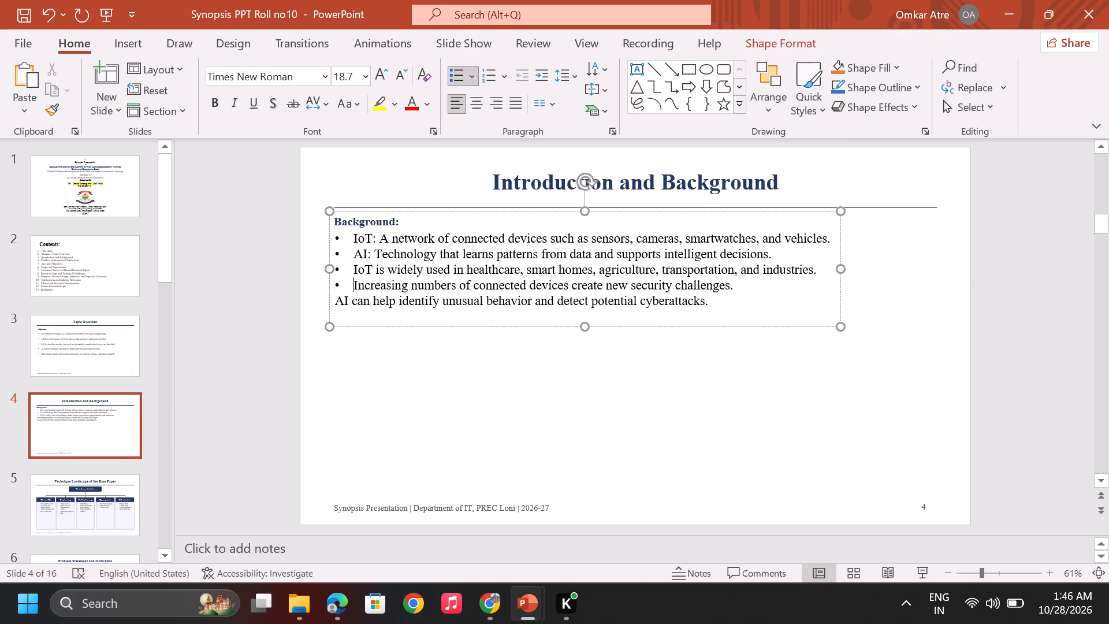
click(335, 300)
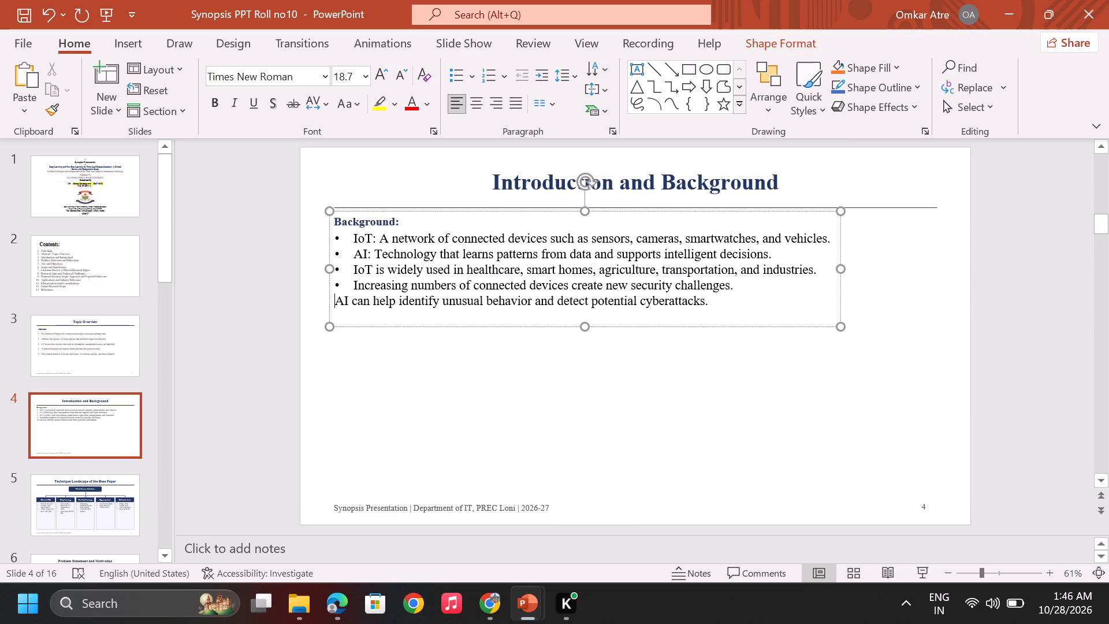
key(BackSpace)
key(Return)
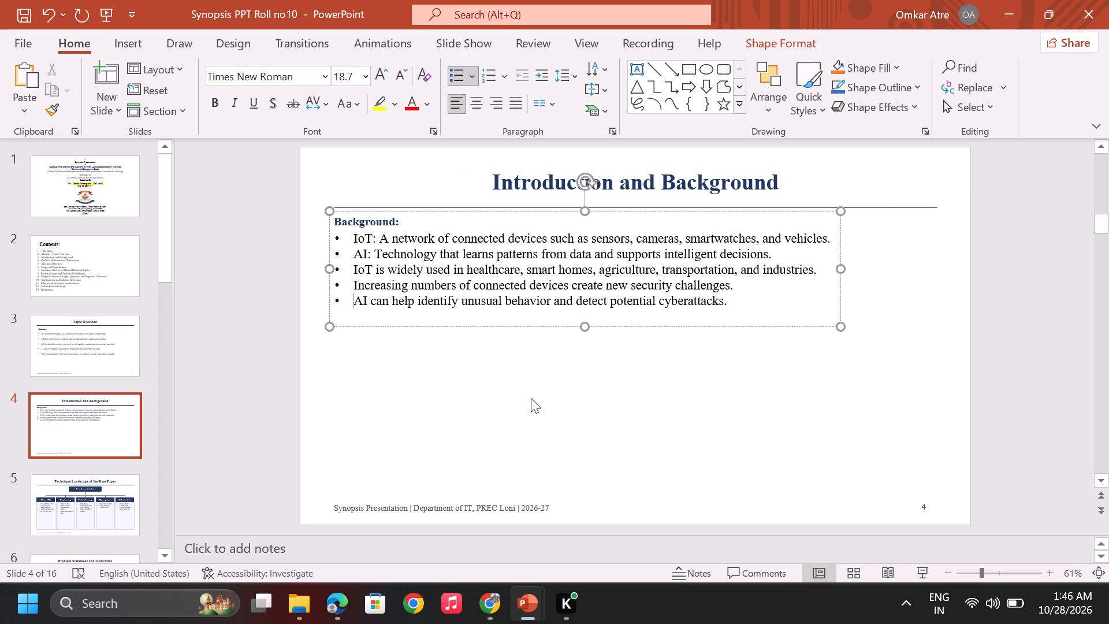
Enlarge the five-point text box to about the width of the title rule and place it just under the "Background:" label.
drag(842, 325, 948, 391)
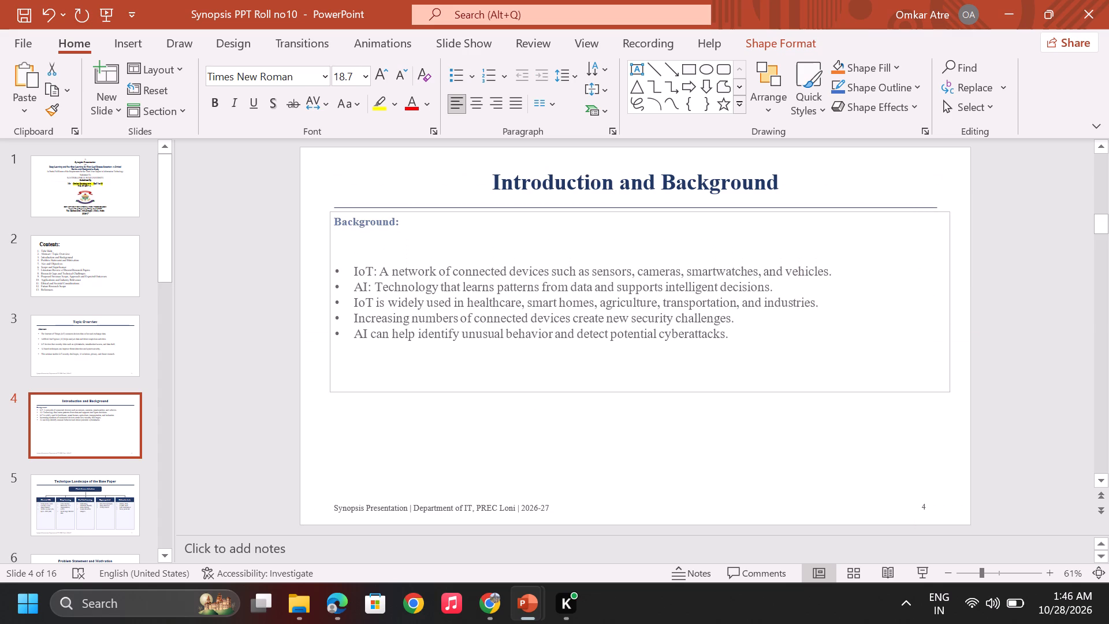
drag(948, 391, 941, 481)
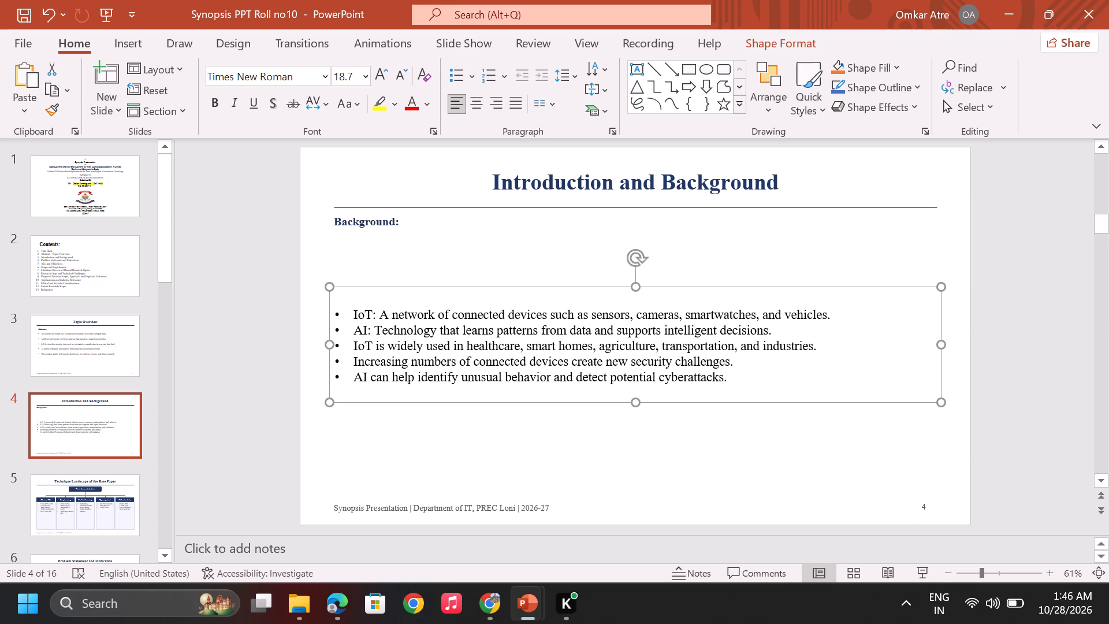
drag(604, 287, 604, 208)
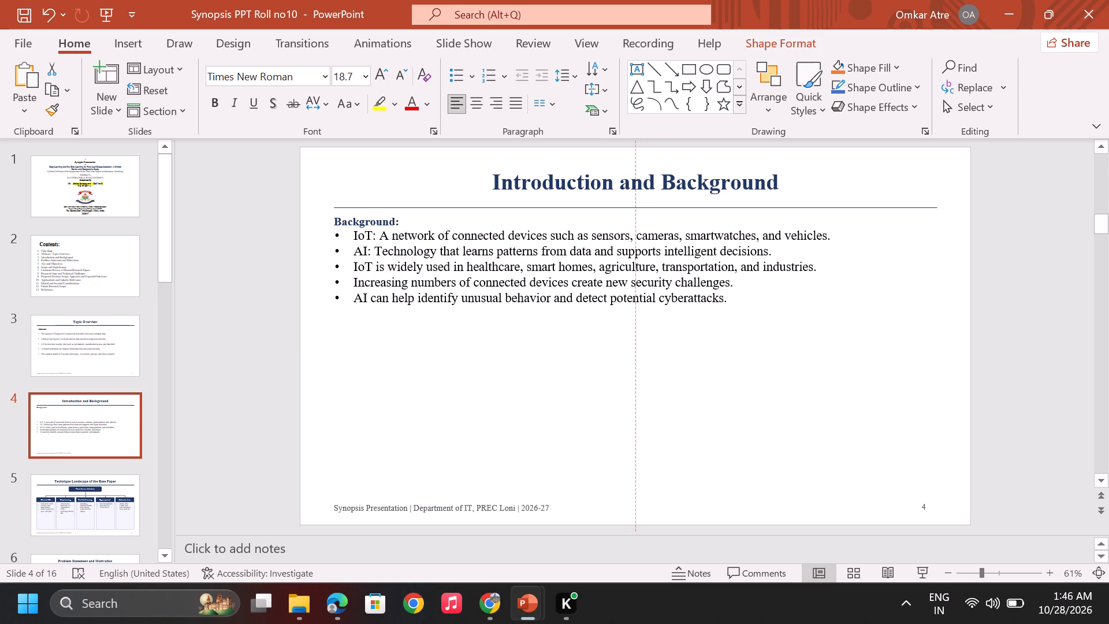
drag(604, 208, 606, 215)
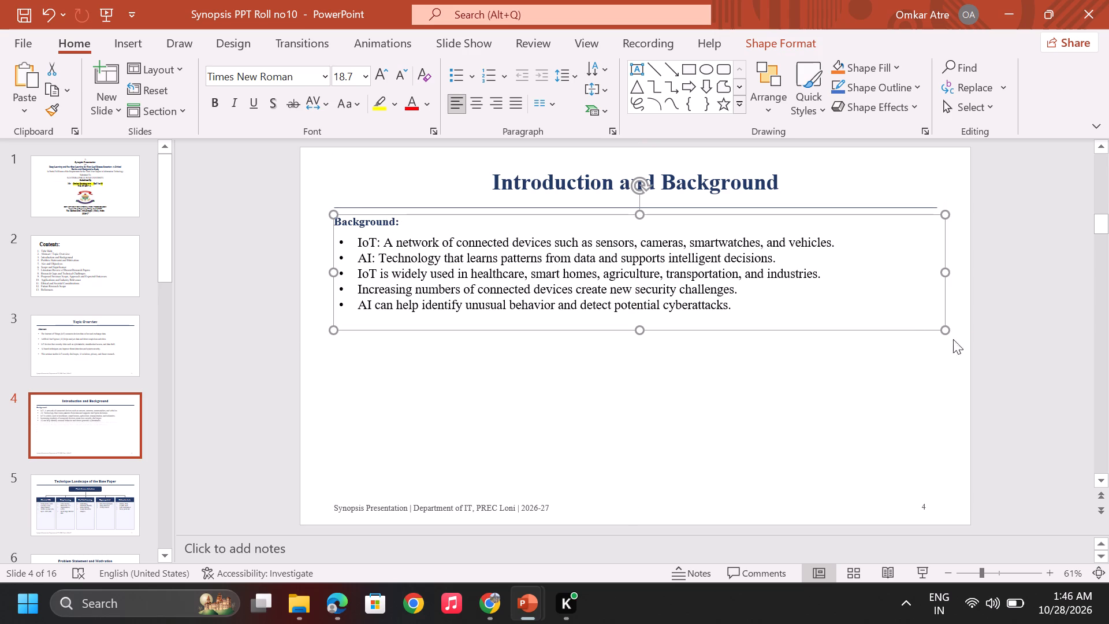
click(1054, 306)
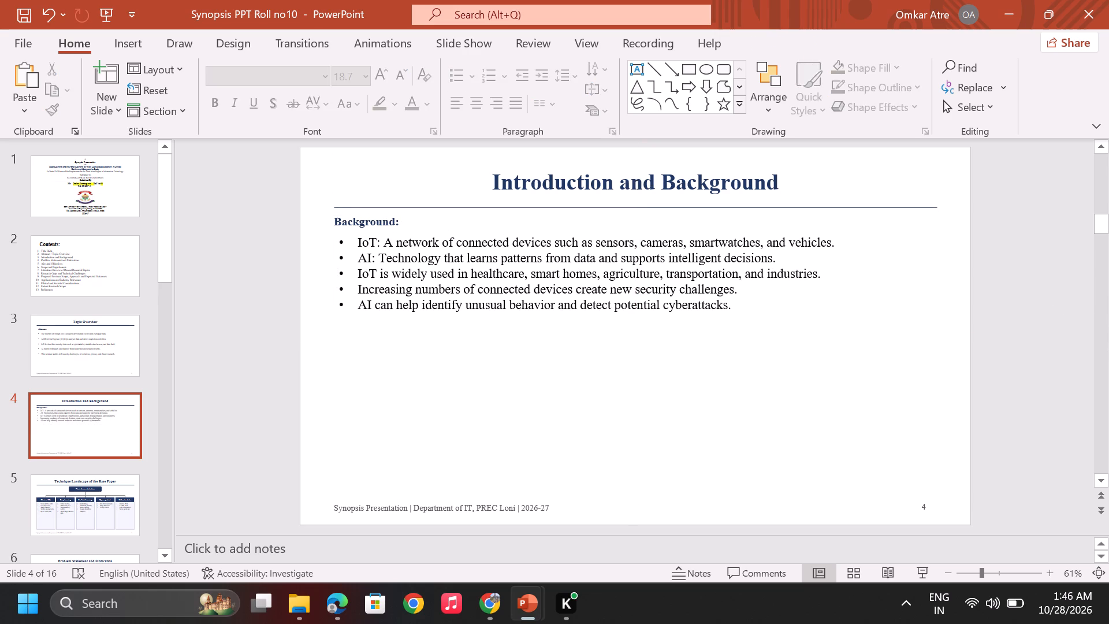
Set the line spacing of the five background points to 2.0 and move their box down clear of the "Background:" label.
click(687, 309)
drag(727, 307, 319, 200)
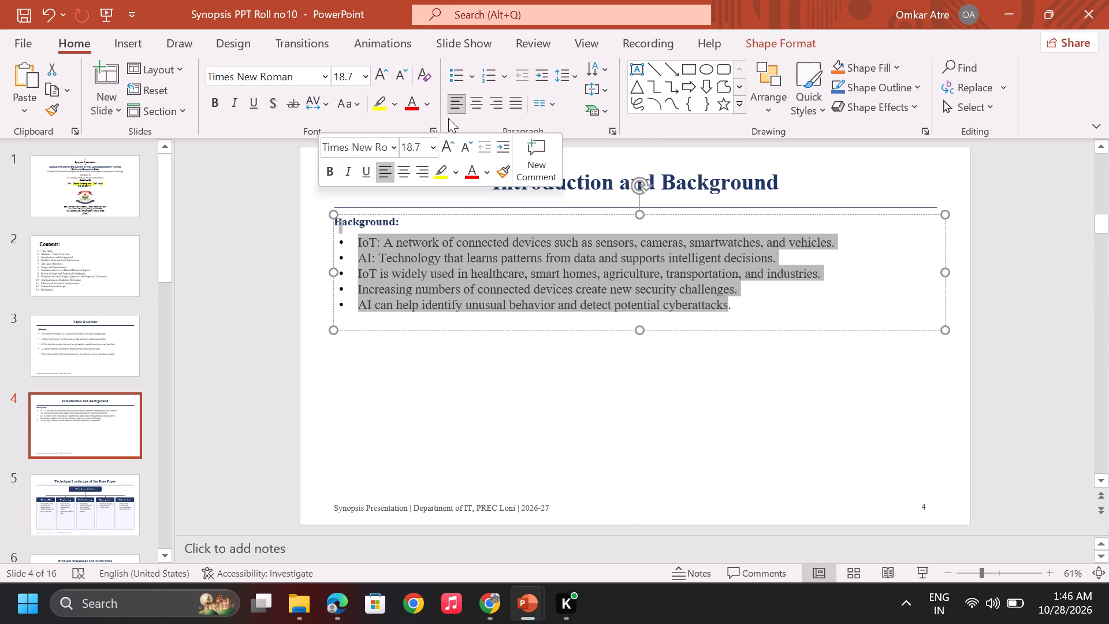
click(574, 73)
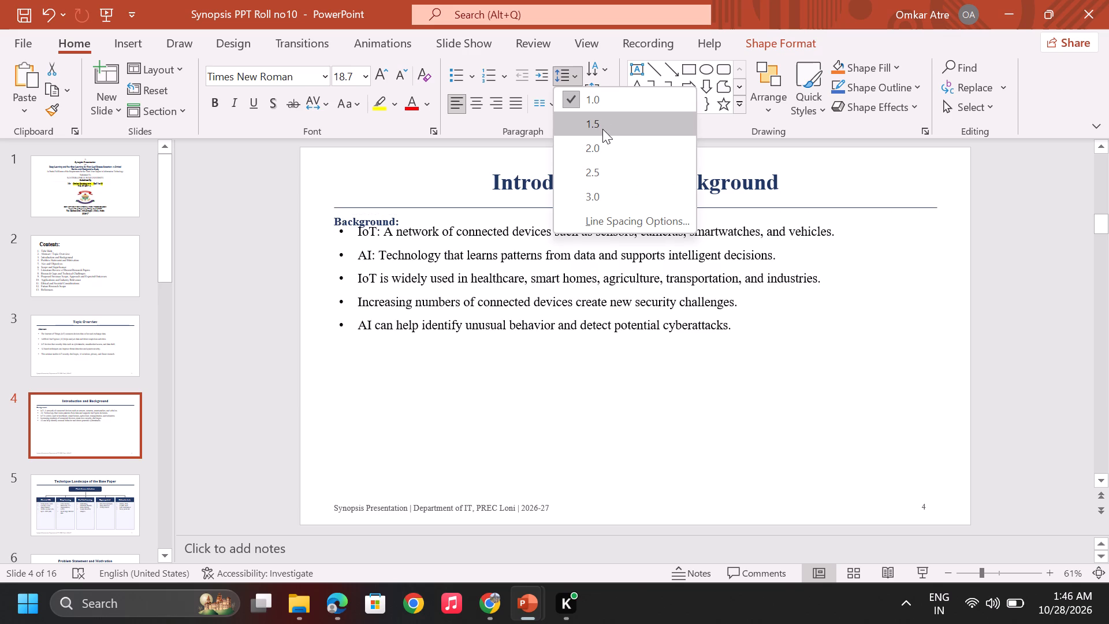
click(608, 147)
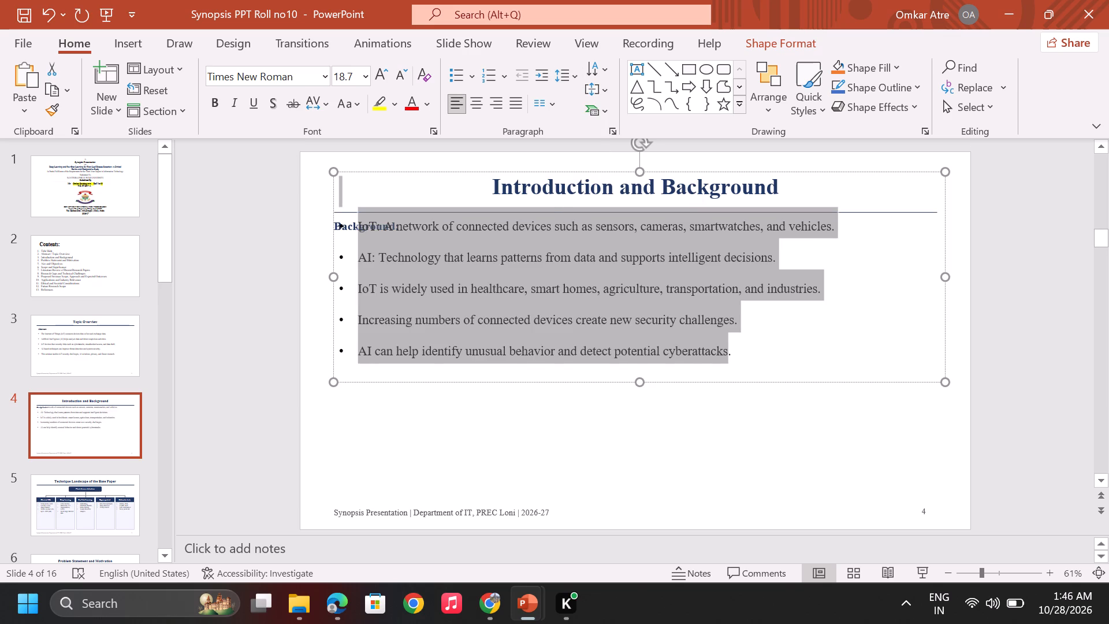
drag(884, 172, 878, 207)
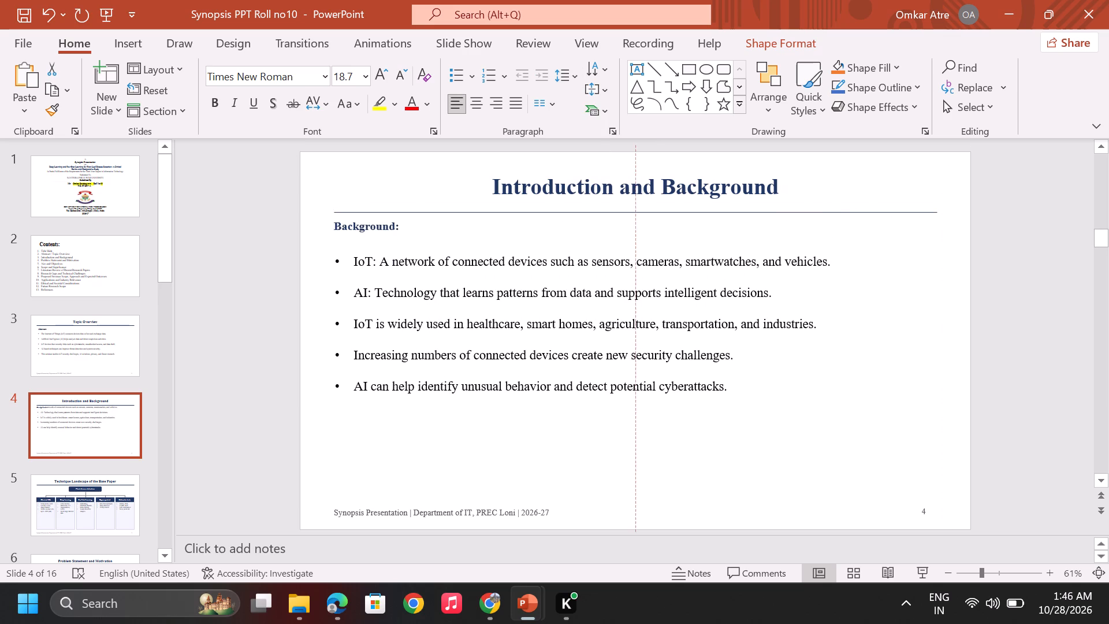
drag(878, 207, 881, 207)
click(999, 220)
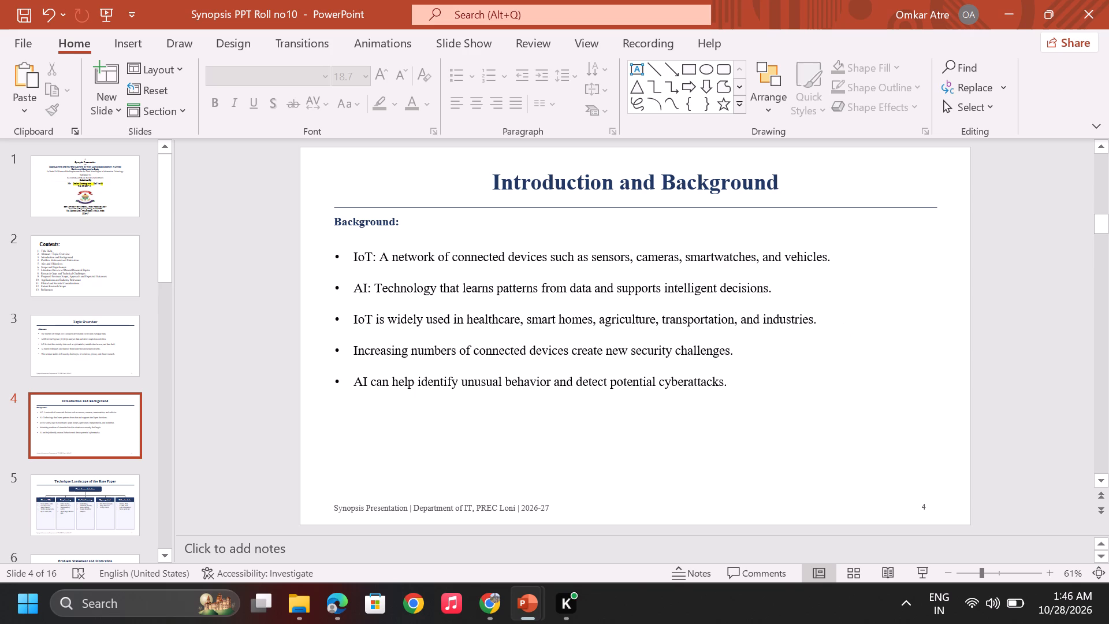
click(59, 479)
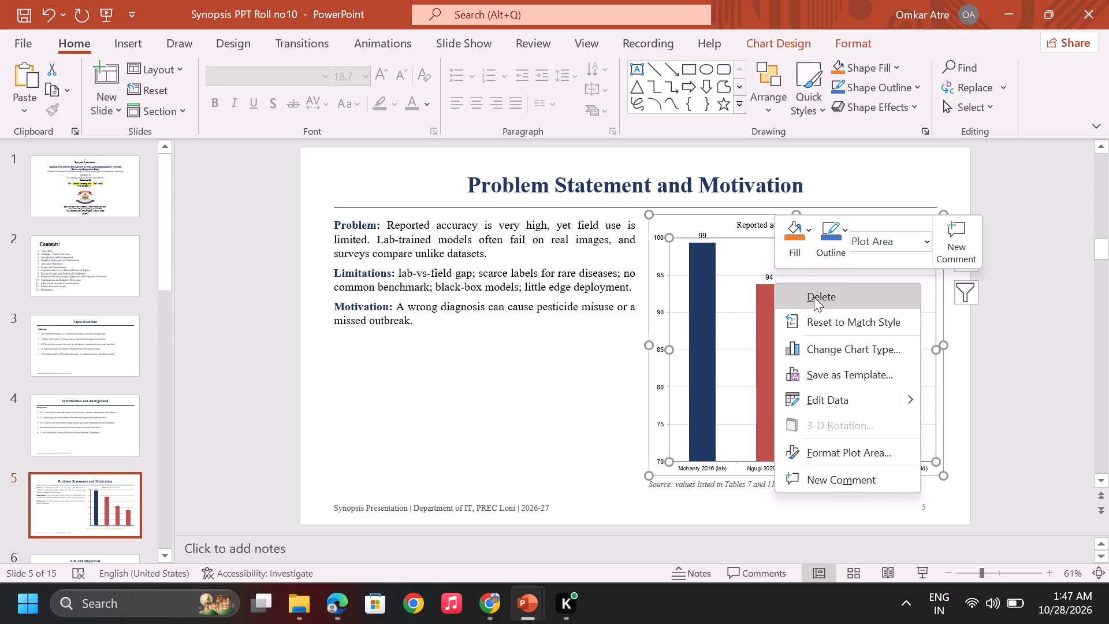
click(816, 297)
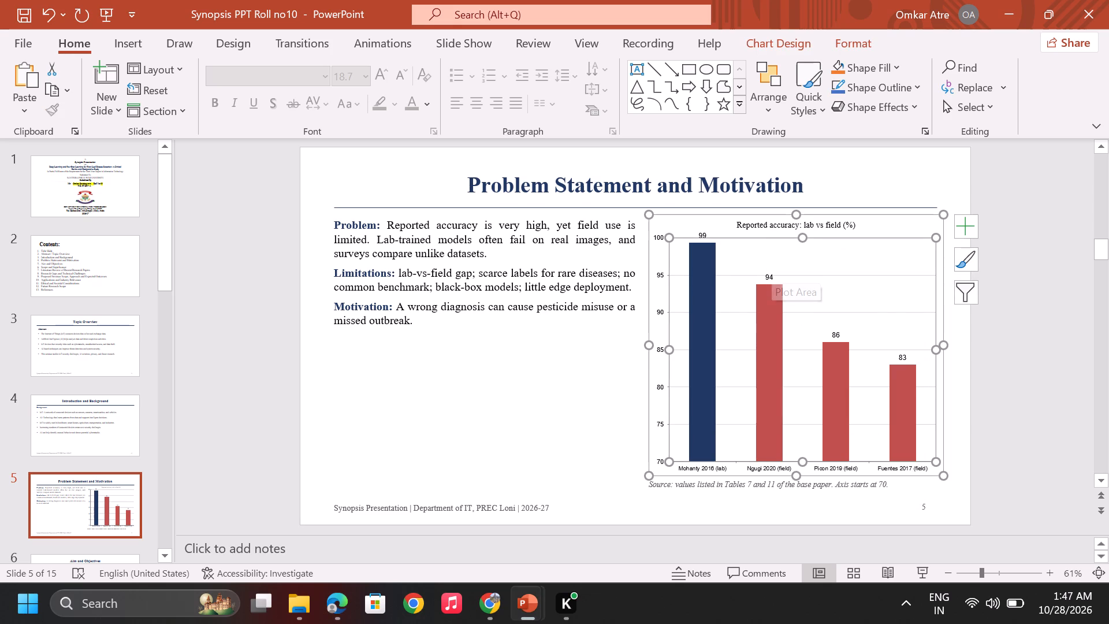
right_click(773, 271)
click(850, 289)
right_click(829, 272)
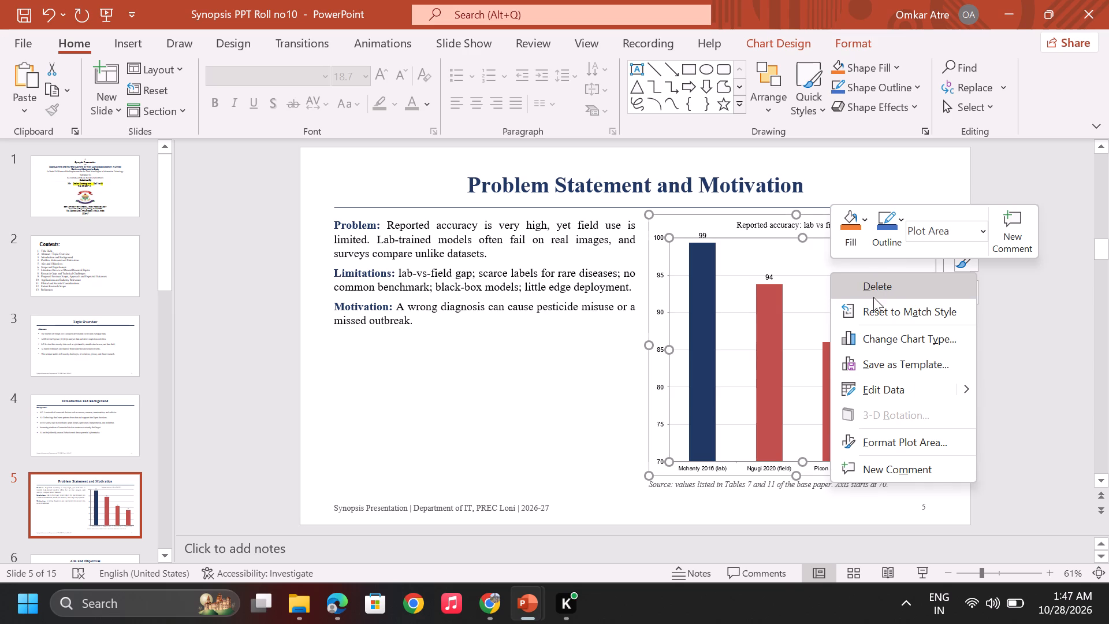
click(742, 411)
drag(733, 407, 705, 388)
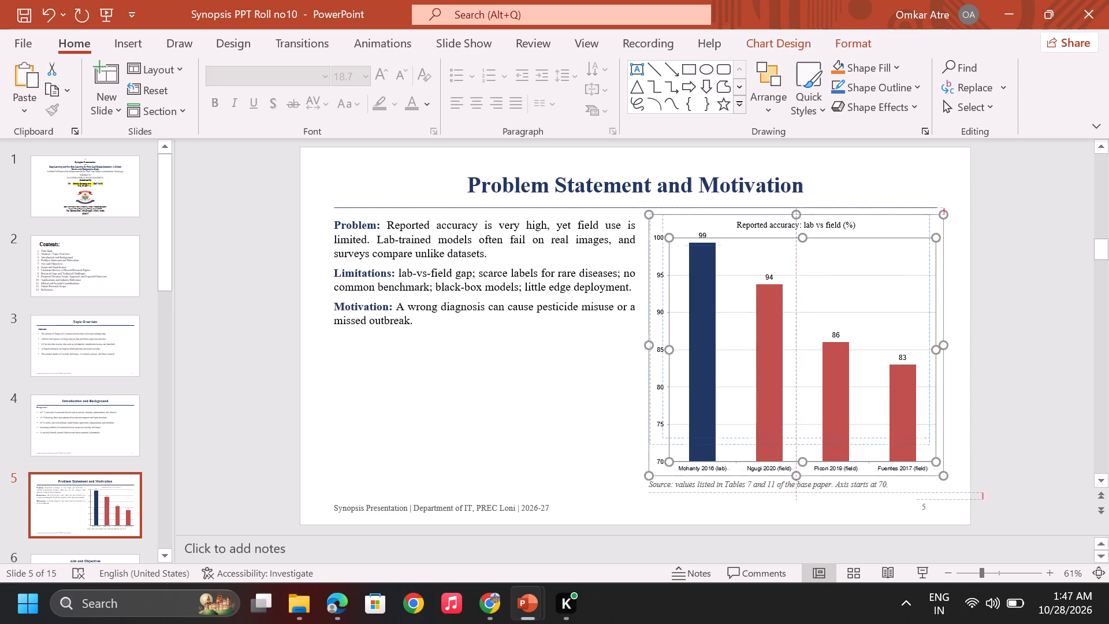
drag(705, 388, 632, 454)
click(689, 217)
click(690, 215)
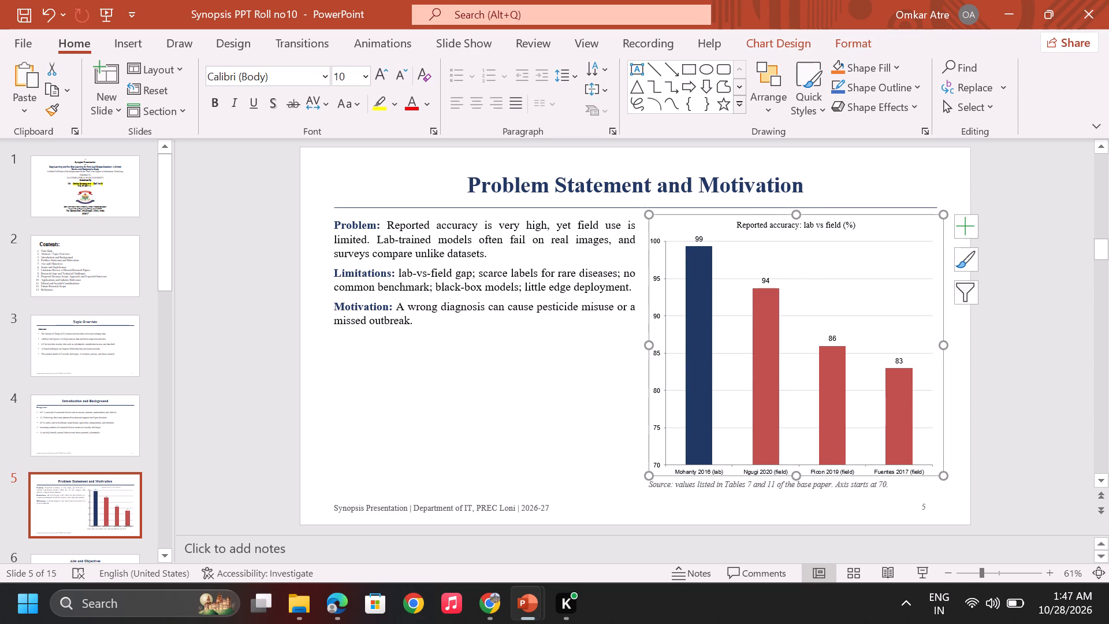
right_click(690, 215)
click(747, 138)
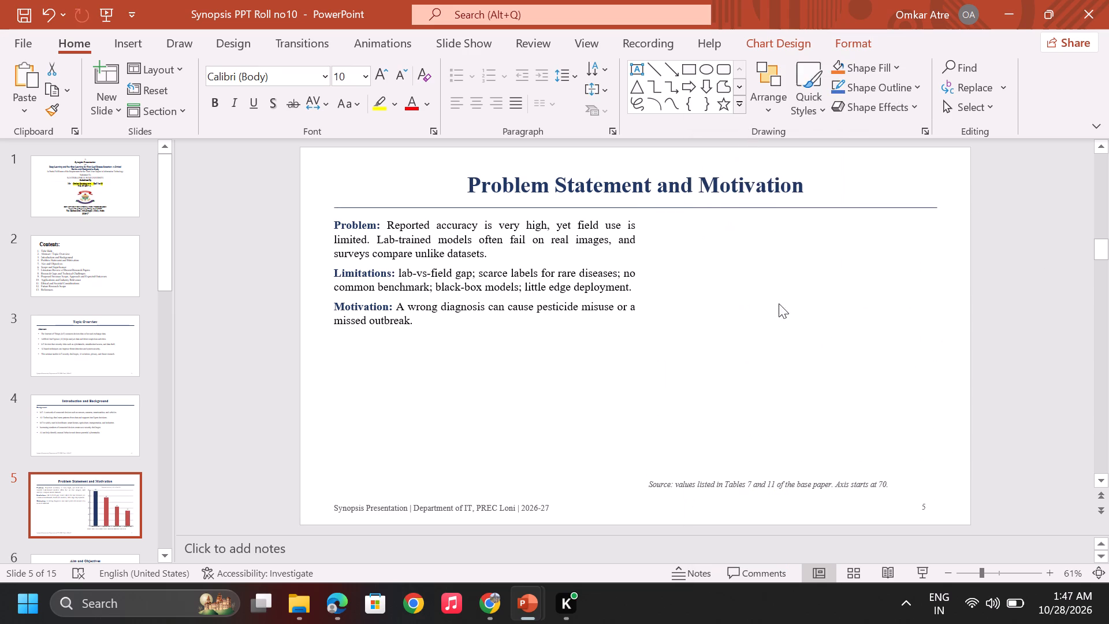
Widen the Problem, Limitations and Motivation text box slightly into the space freed by the chart.
click(634, 314)
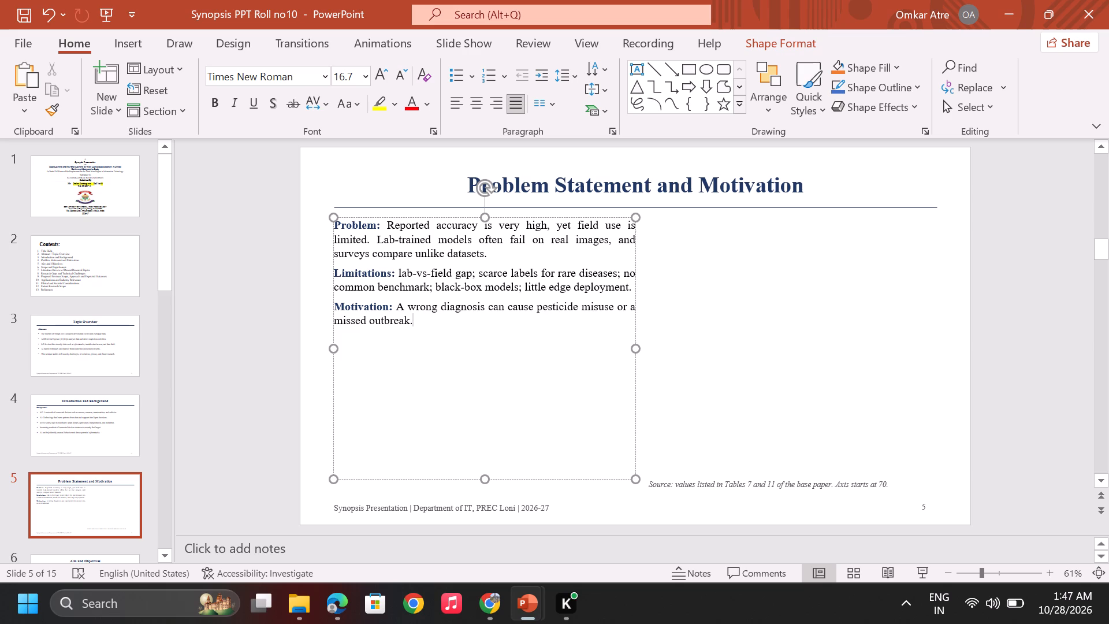
drag(635, 350, 926, 343)
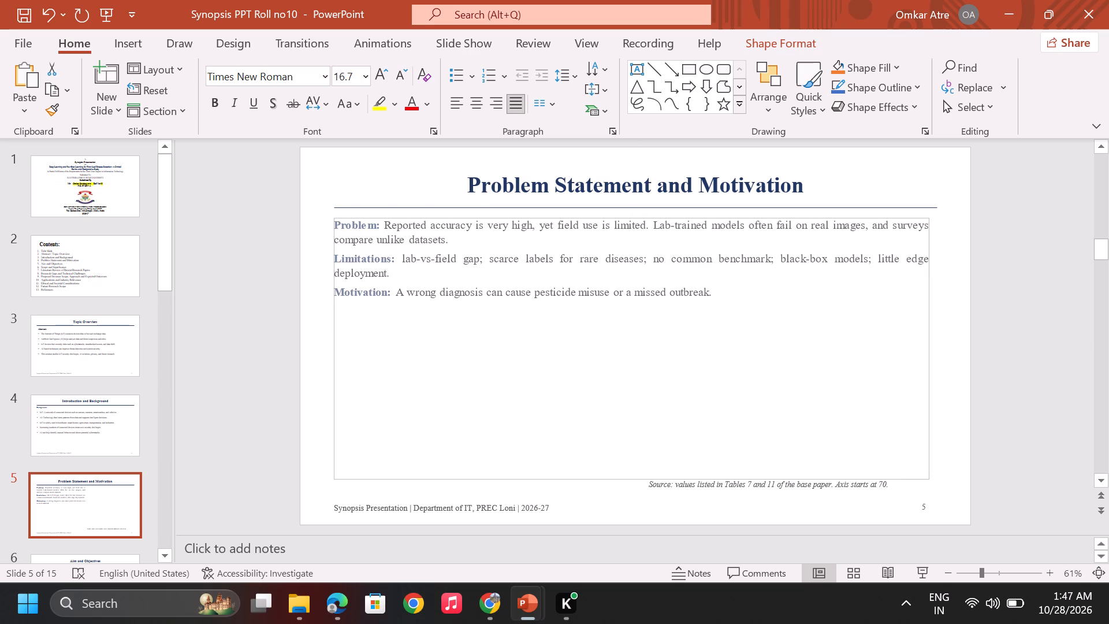
drag(926, 343, 647, 335)
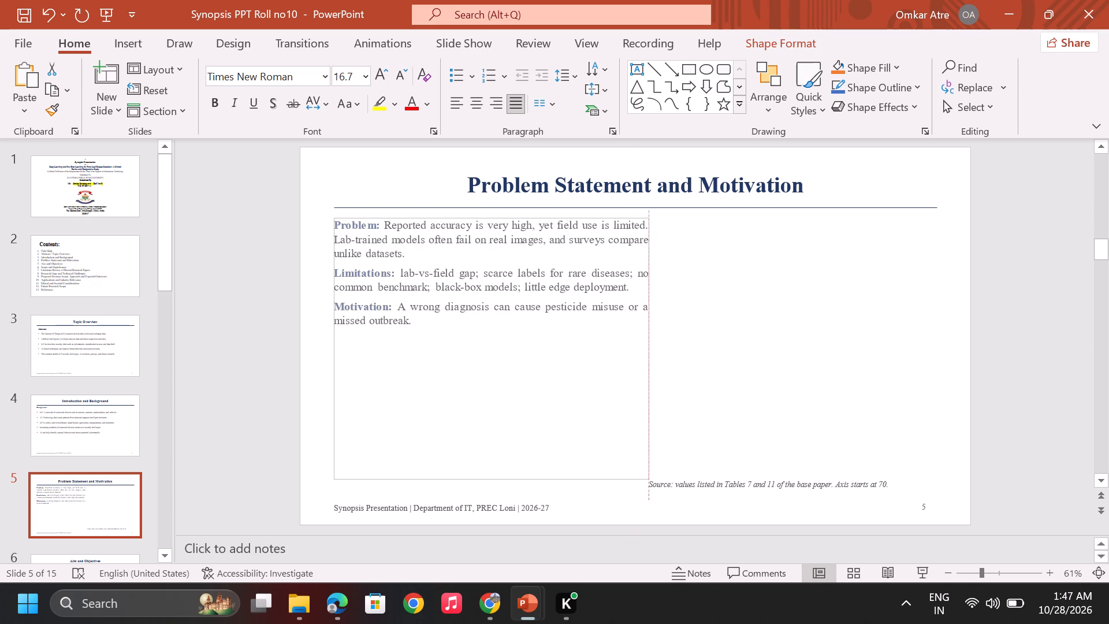
drag(647, 335, 665, 330)
Delete the old body text on the Problem Statement and Motivation slide from "accuracy is very high" through "missed outbreak.".
click(556, 338)
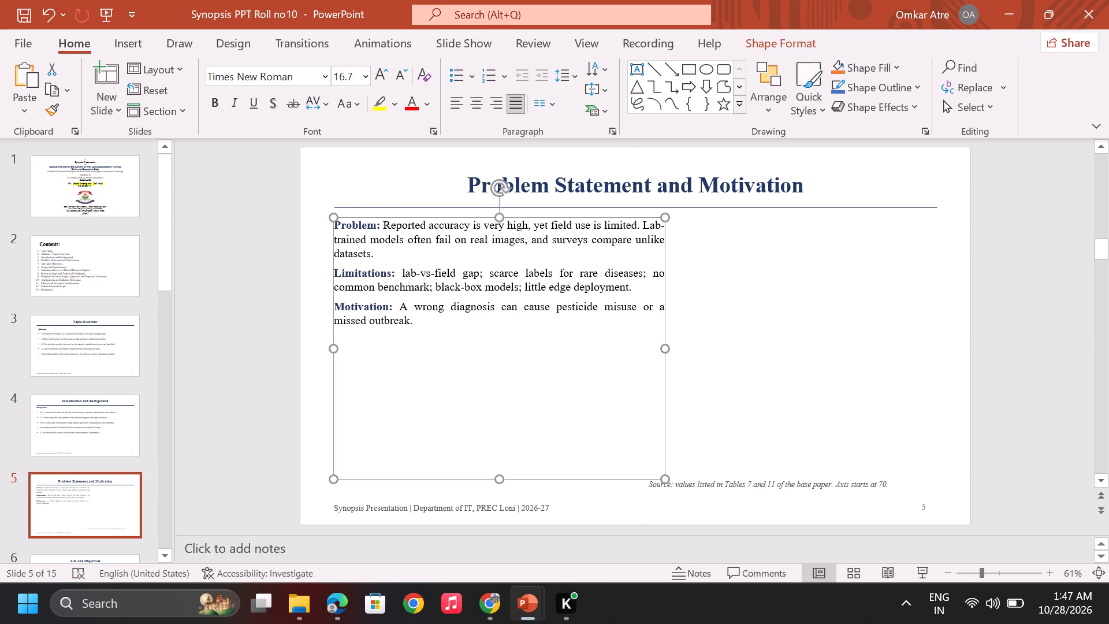
click(429, 331)
double_click(420, 324)
drag(420, 323, 365, 243)
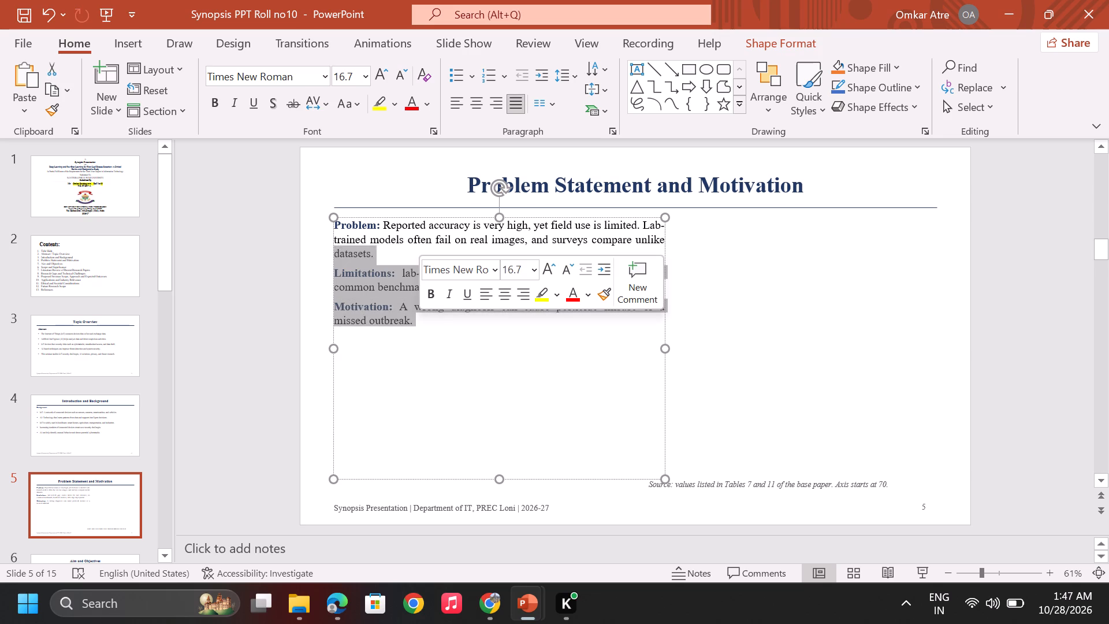
drag(365, 243, 428, 228)
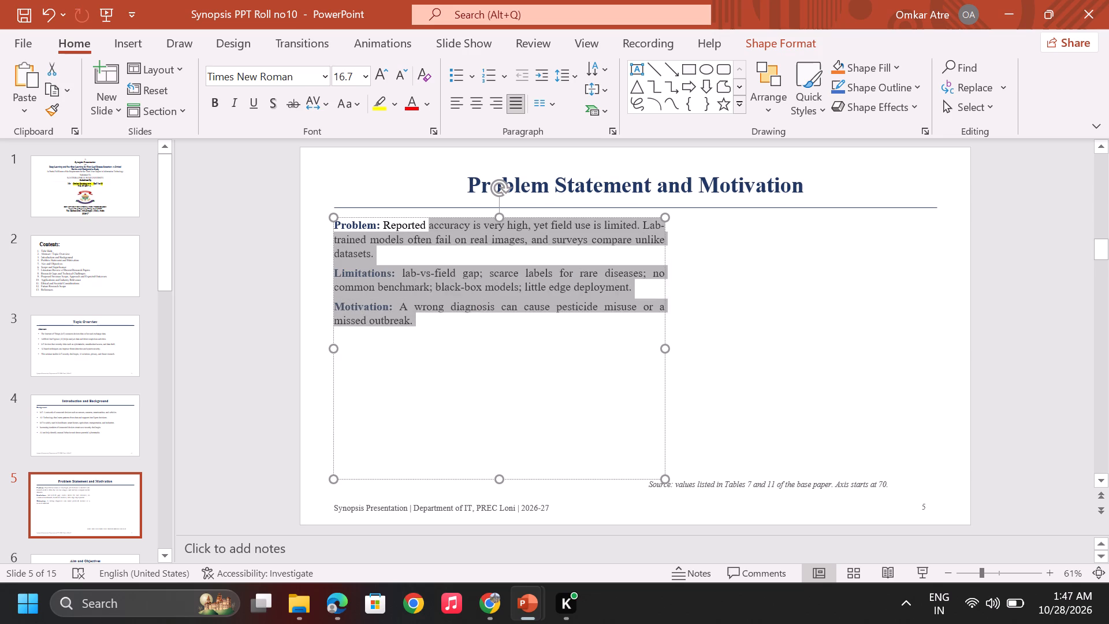
key(BackSpace)
Copy ChatGPT's "Slide 4: Problem Statement and Motivation" text block again and paste it onto the slide using the destination theme.
key(alt+Tab)
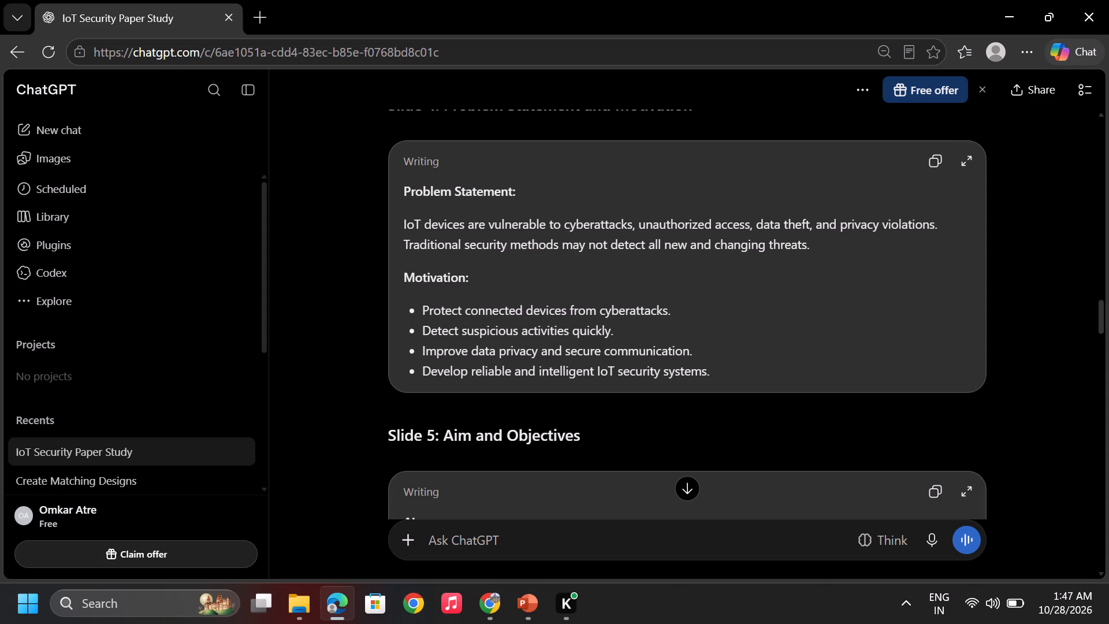
click(935, 161)
key(alt+Tab)
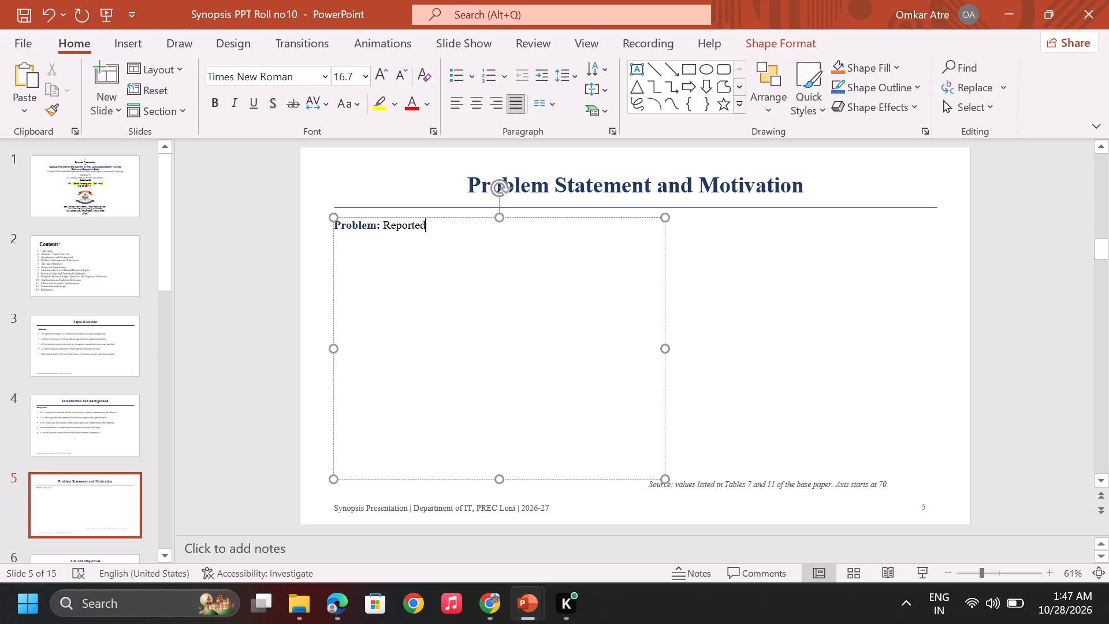
right_click(430, 220)
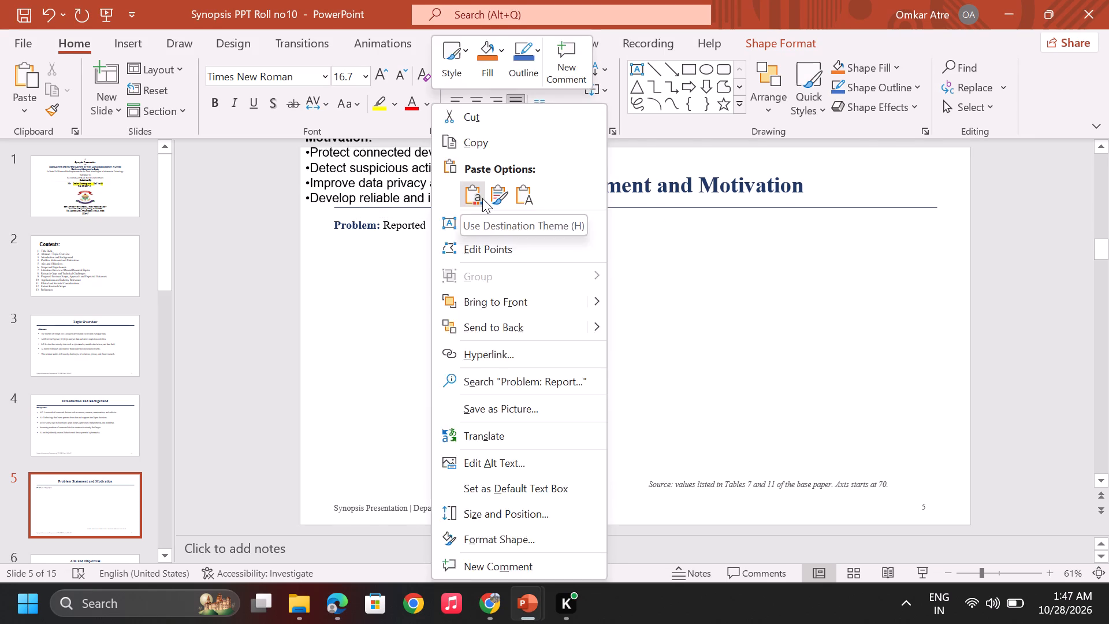
click(482, 198)
Move all the pasted Problem Statement and Motivation text from its overflowing box into the body text box after "Problem: Reported".
click(344, 153)
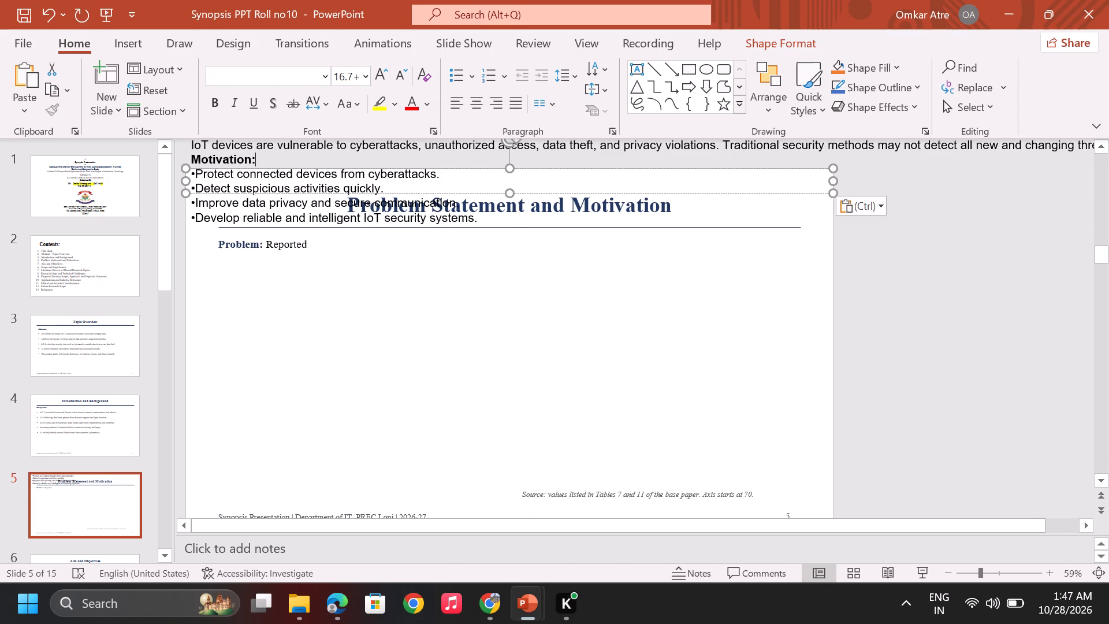
double_click(355, 146)
key(ctrl+a)
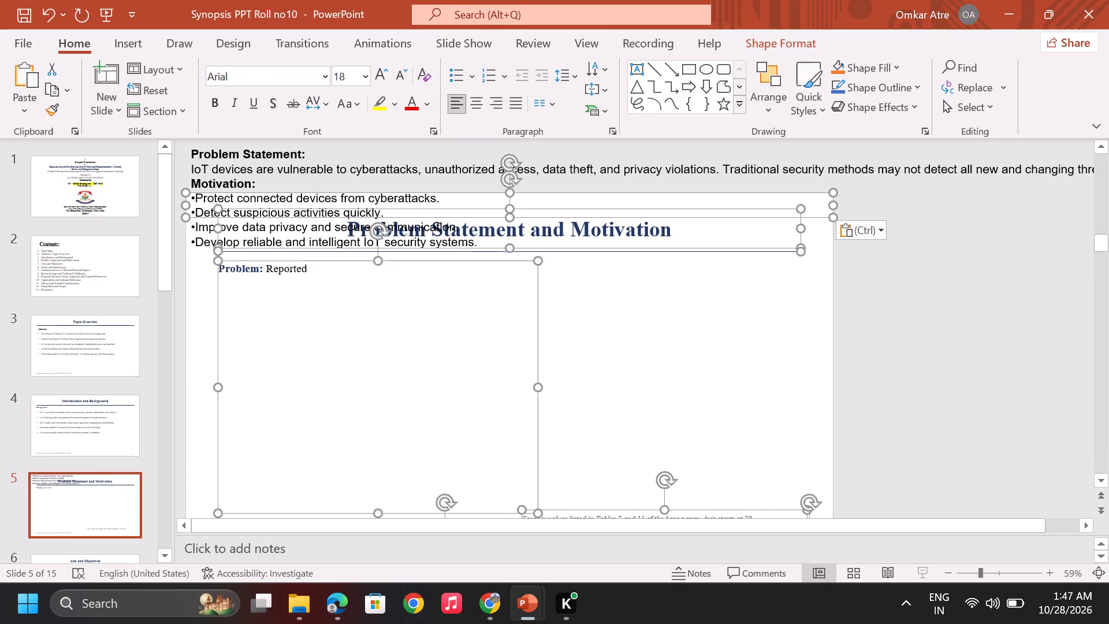
click(338, 193)
double_click(296, 165)
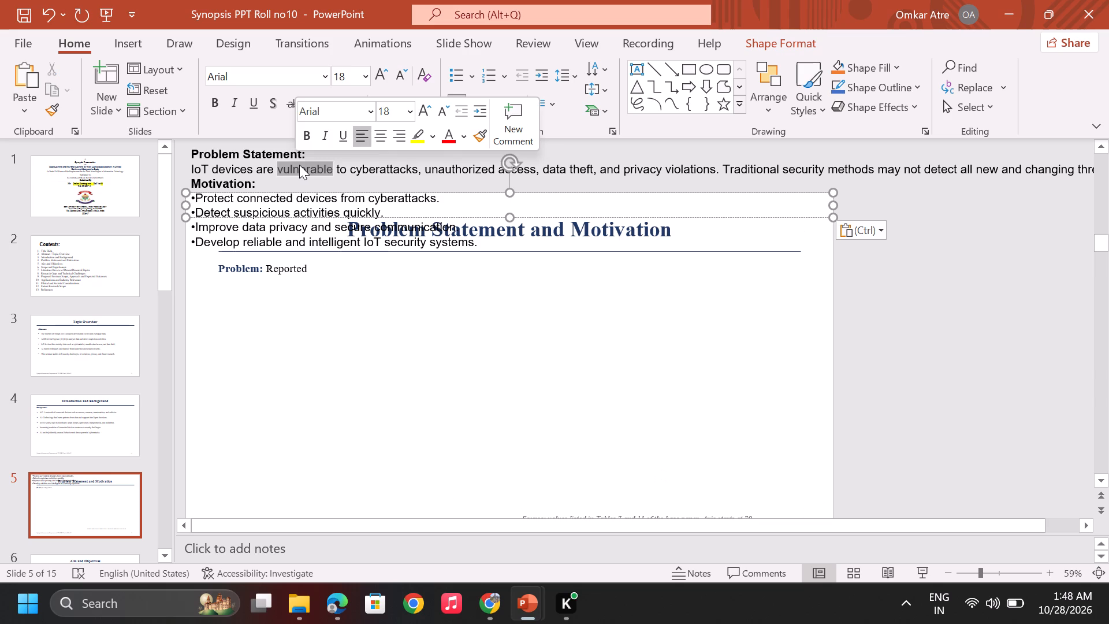
key(ctrl+a)
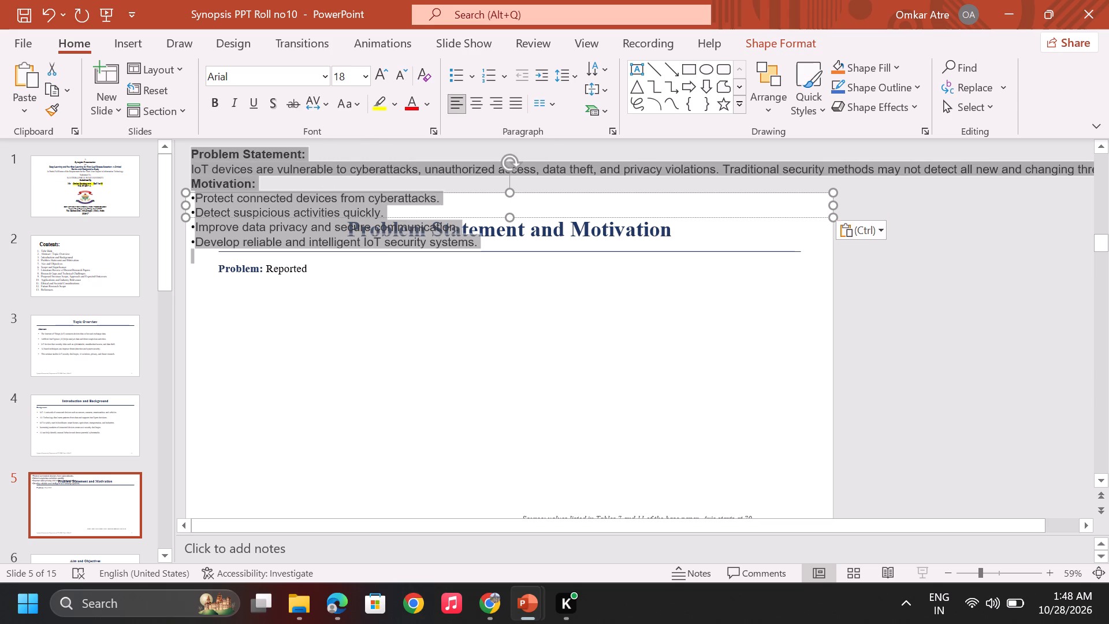
drag(336, 209, 276, 299)
drag(276, 299, 275, 299)
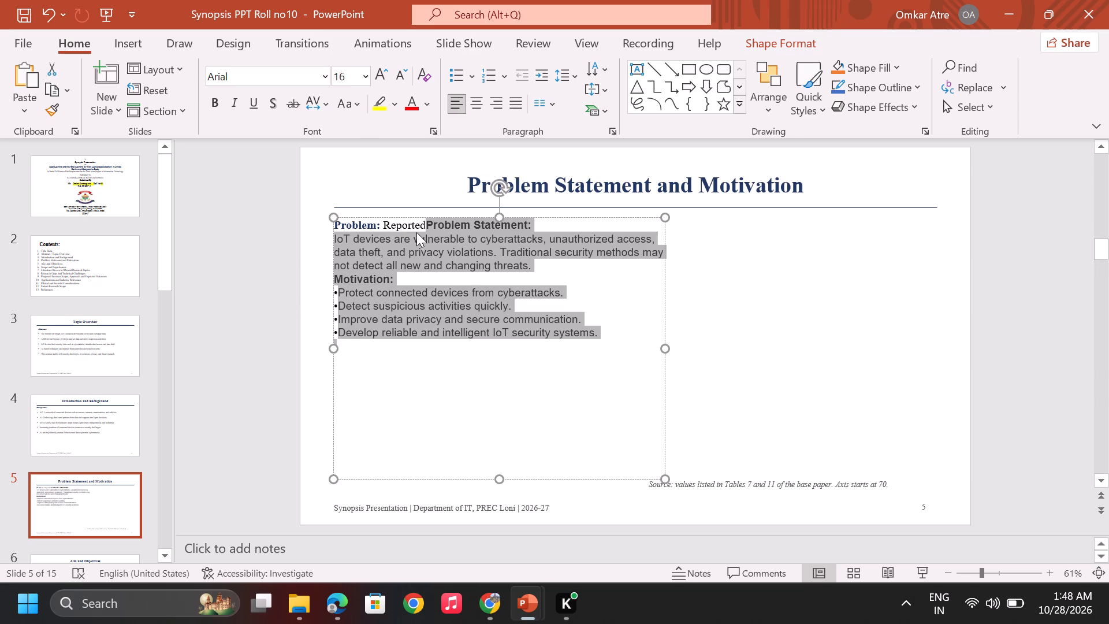
Copy the blue bold formatting of the "Problem:" label onto the pasted "Problem Statement:" heading.
click(363, 225)
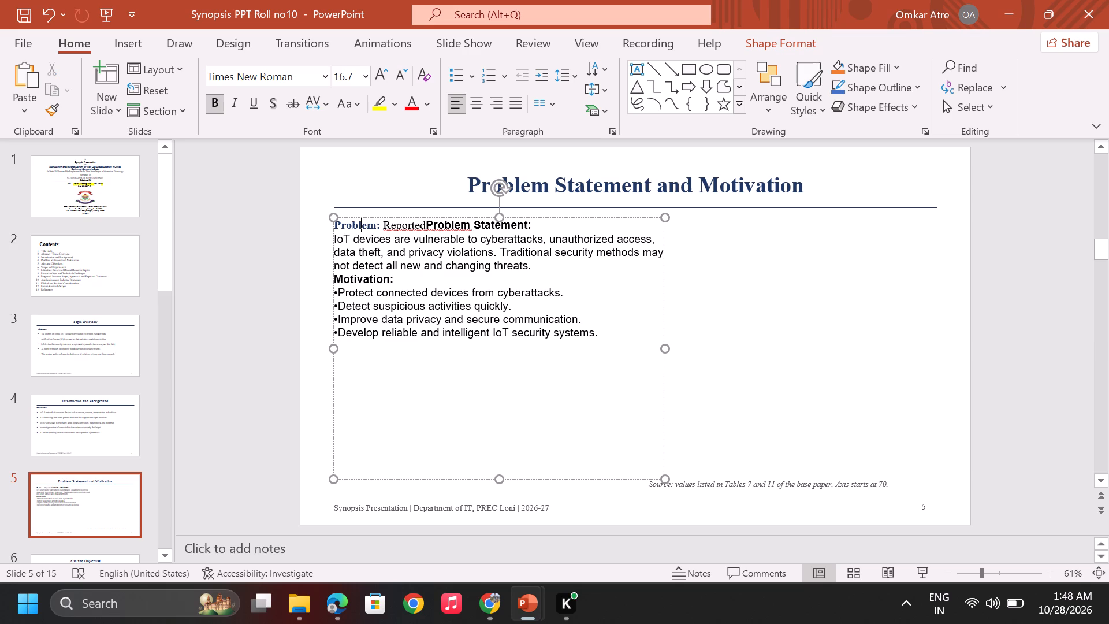
click(50, 110)
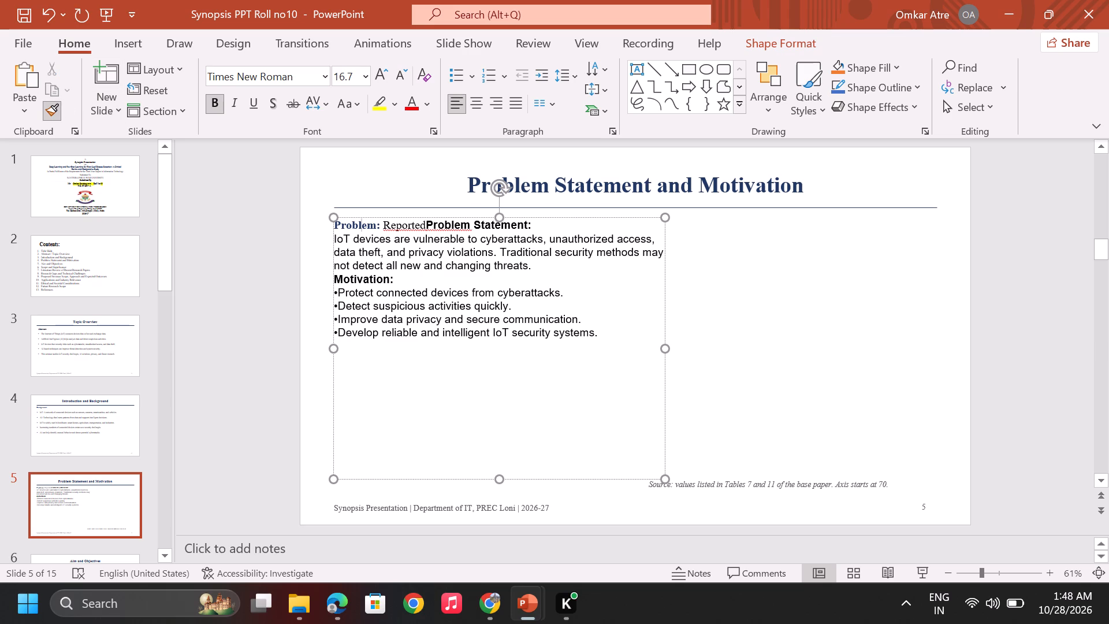
drag(427, 227, 549, 229)
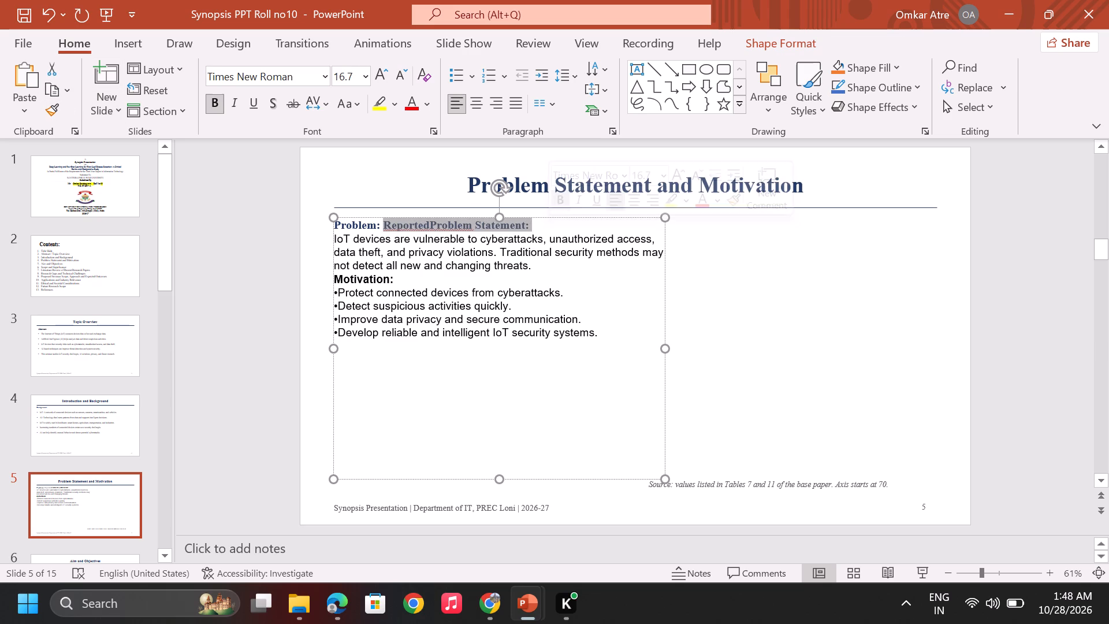
Delete the leftover "Problem: Reported" text in front of the "Problem Statement:" heading.
click(419, 230)
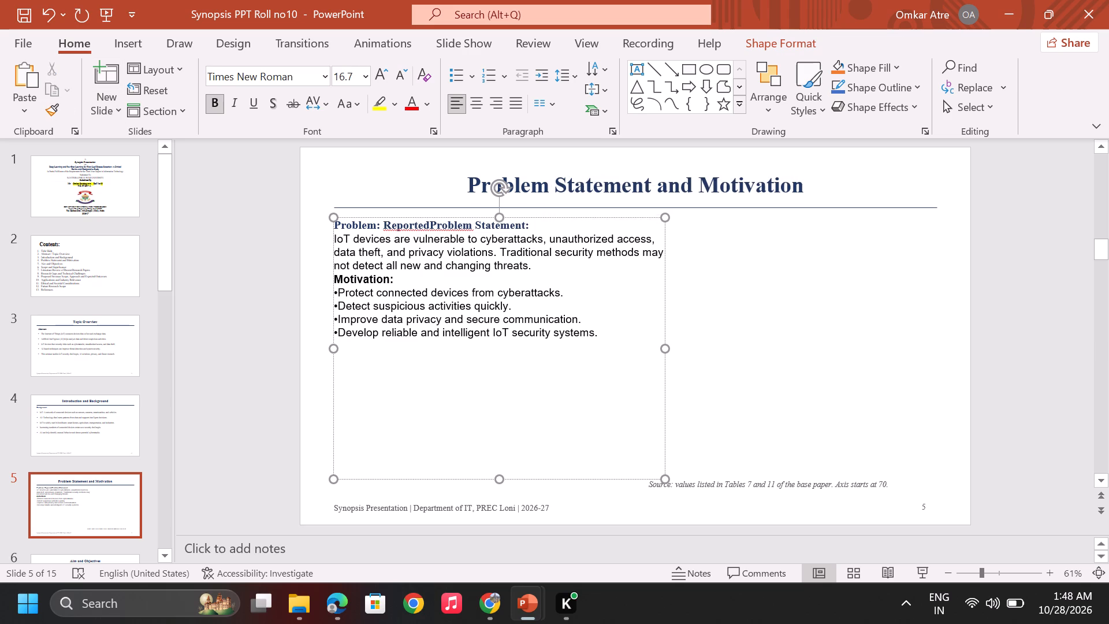
drag(430, 226, 407, 221)
drag(407, 221, 402, 221)
key(BackSpace)
key(BackSpace)
key(BackSpace)
key(BackSpace)
key(BackSpace)
key(BackSpace)
key(BackSpace)
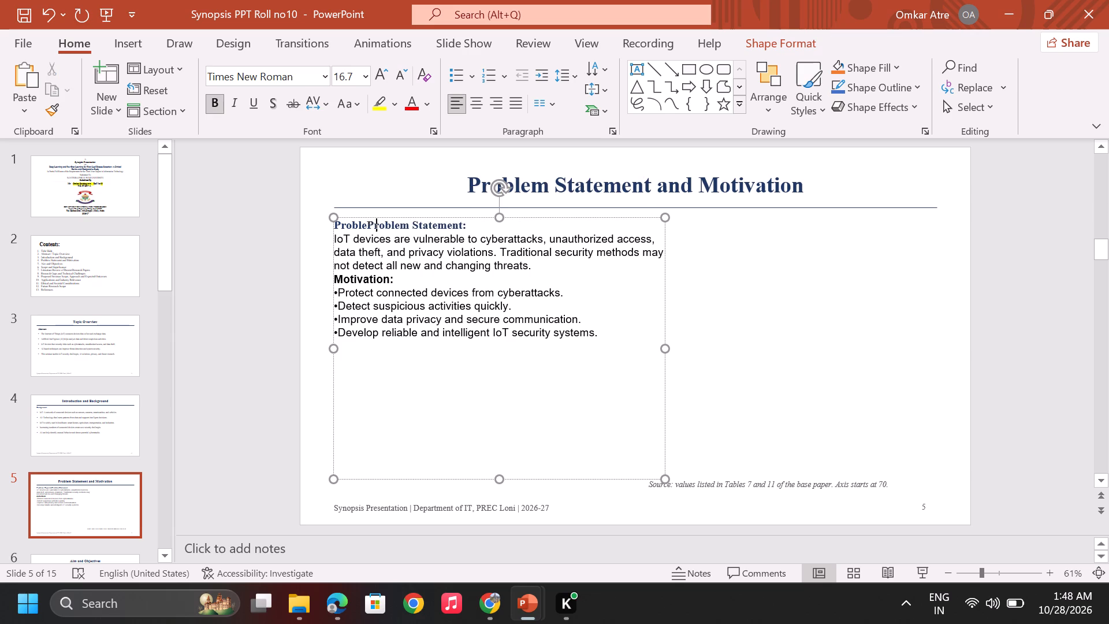
key(BackSpace)
key(BackSpace)
key(BackSpace)
key(BackSpace)
key(BackSpace)
key(BackSpace)
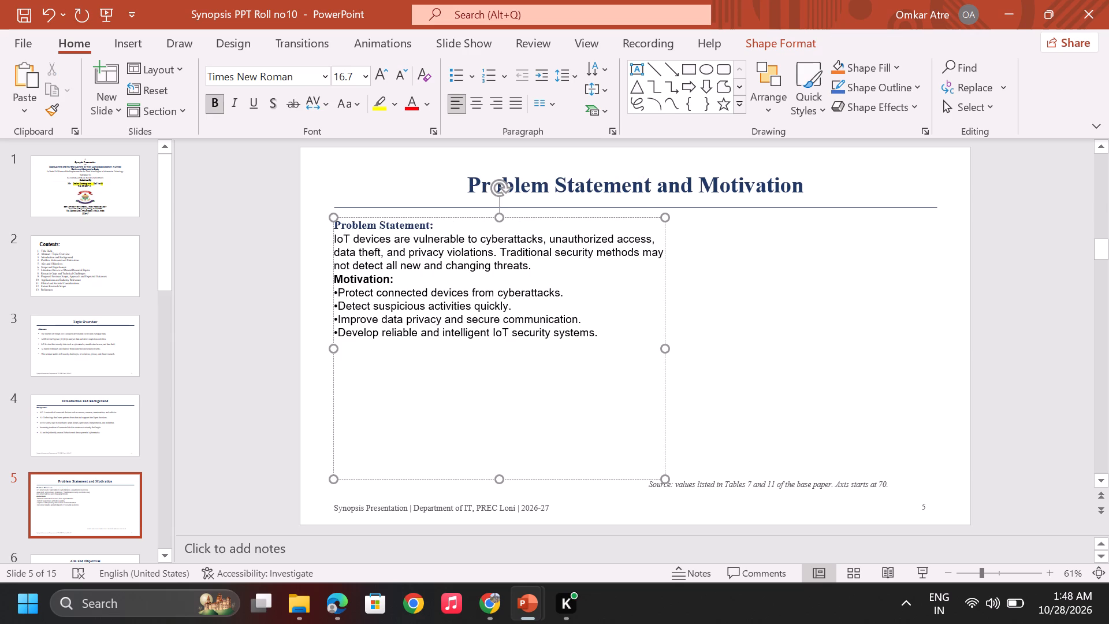
Copy the text formatting of the Introduction and Background slide's bullets onto everything below the "Problem Statement:" heading on slide 5.
click(88, 405)
click(477, 258)
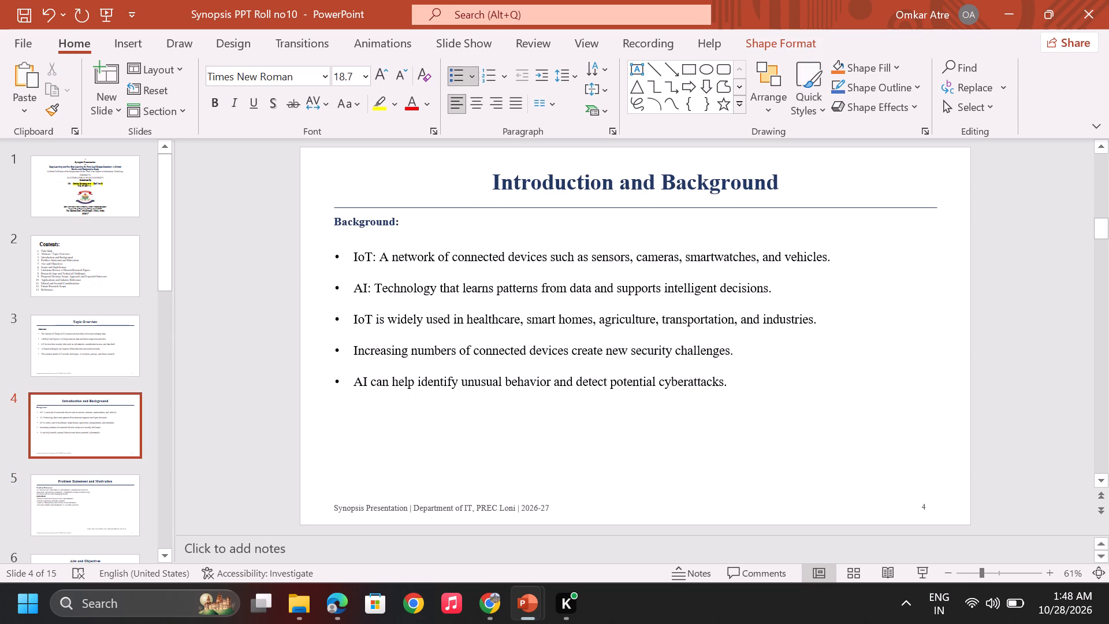
click(55, 112)
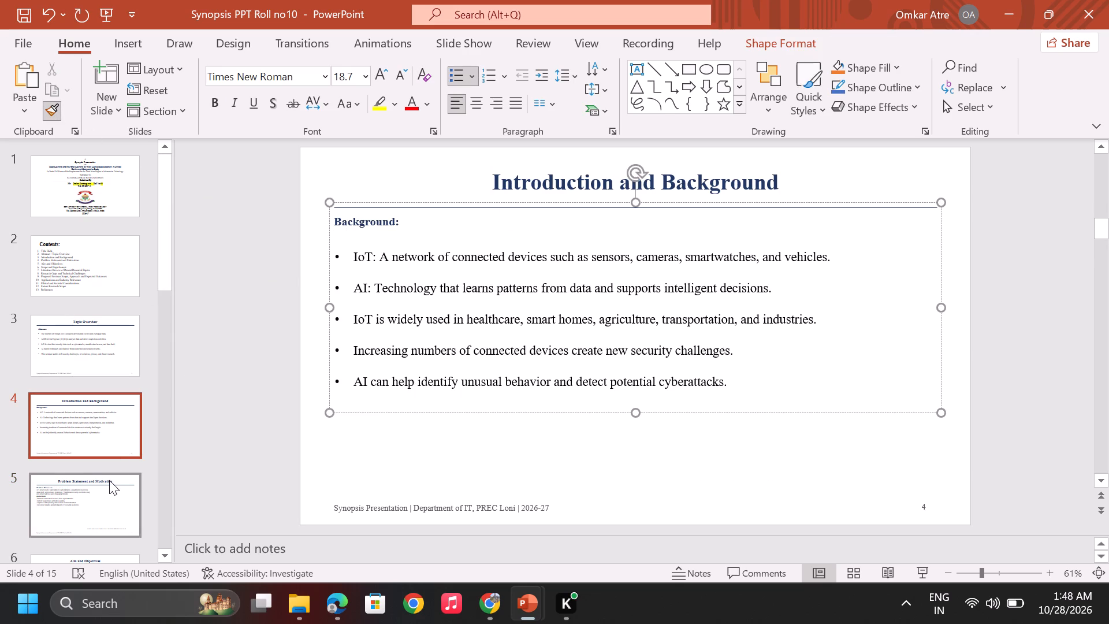
click(109, 485)
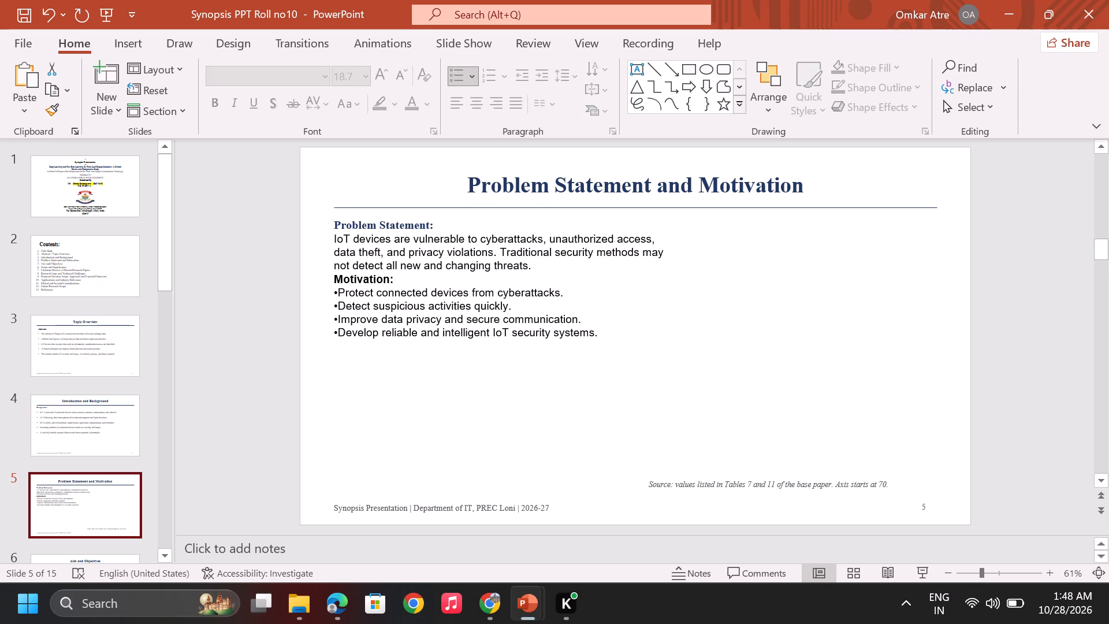
drag(334, 239, 622, 337)
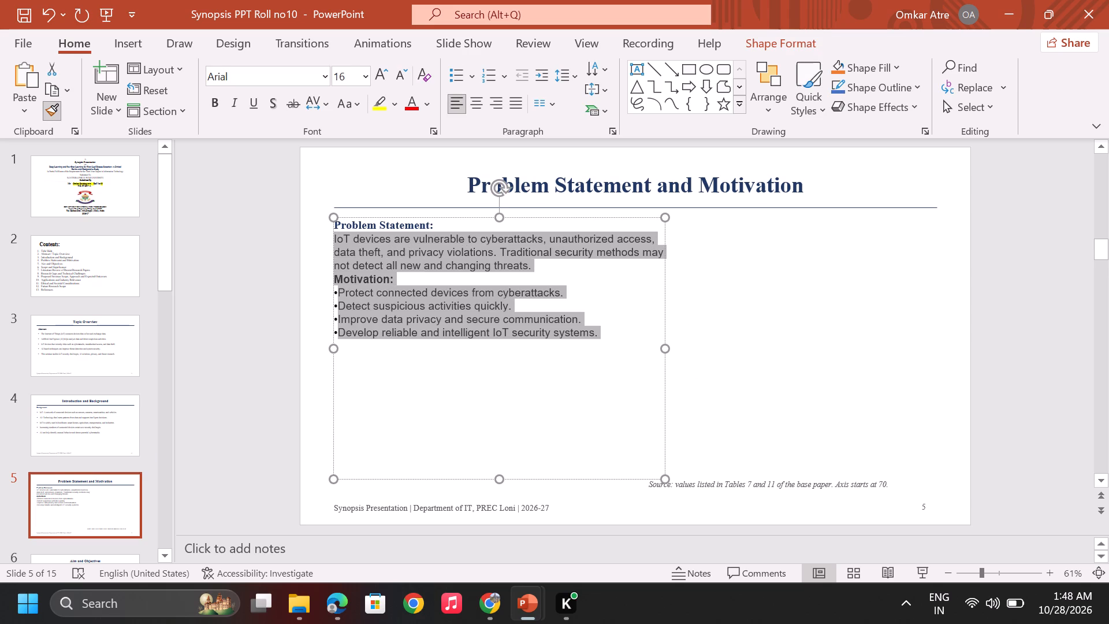
drag(622, 337, 621, 337)
click(887, 336)
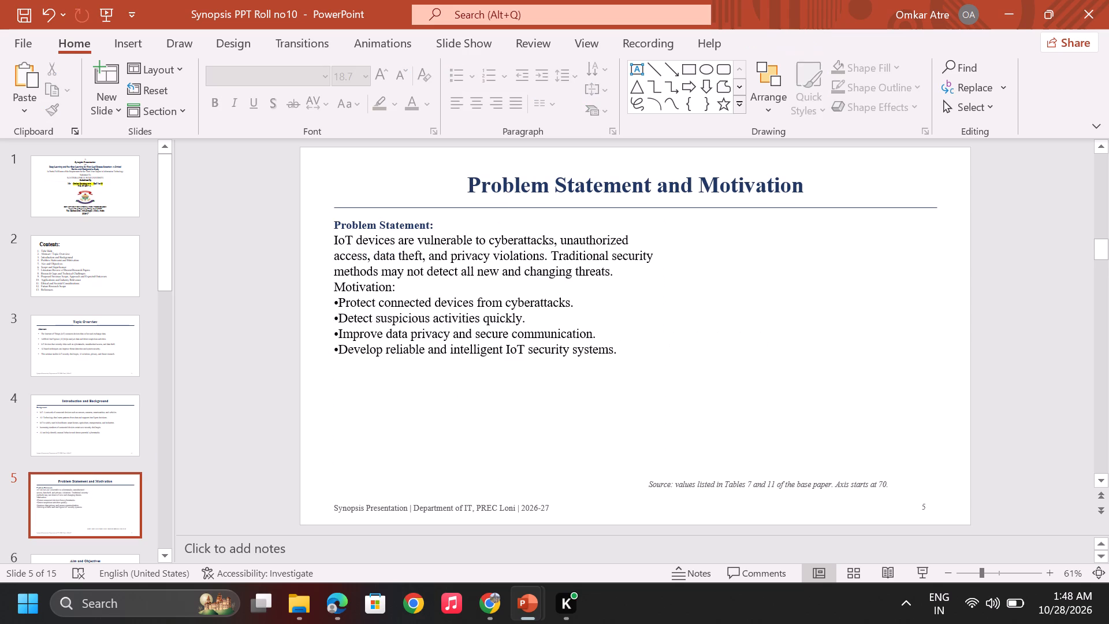
Replace the pasted bullet characters on the four Motivation lines with real list bullets.
click(341, 303)
key(BackSpace)
click(457, 84)
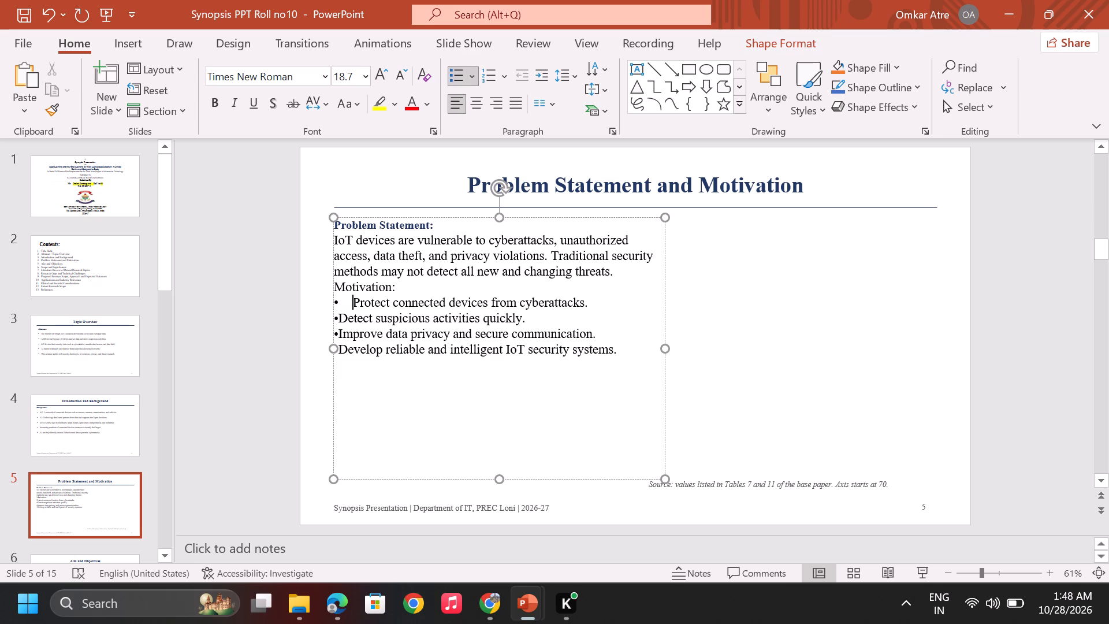
click(338, 320)
key(BackSpace)
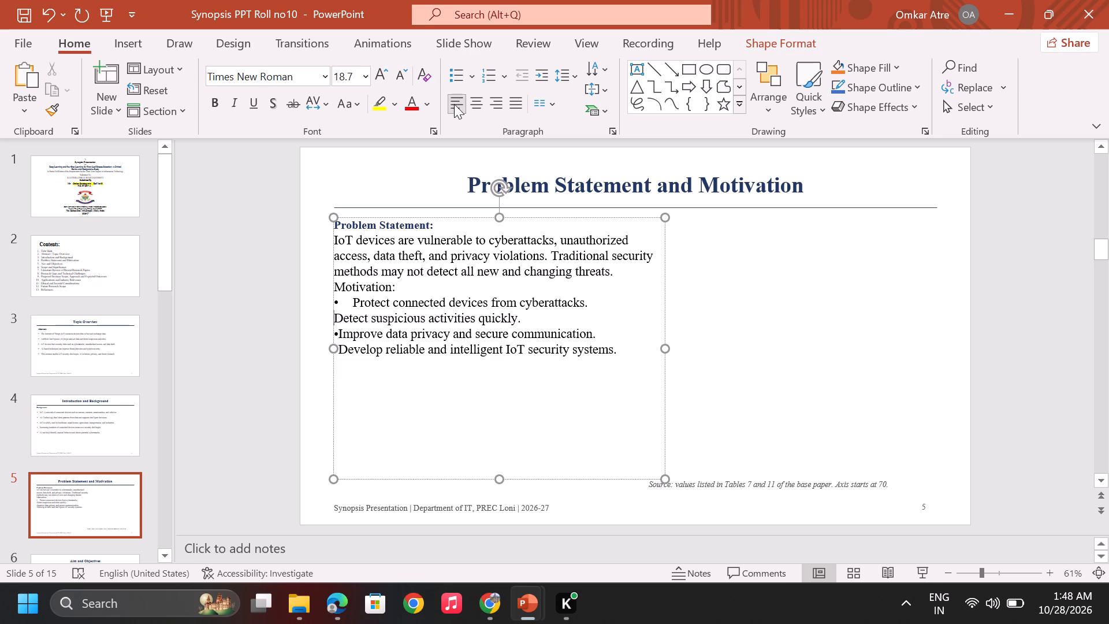
click(462, 71)
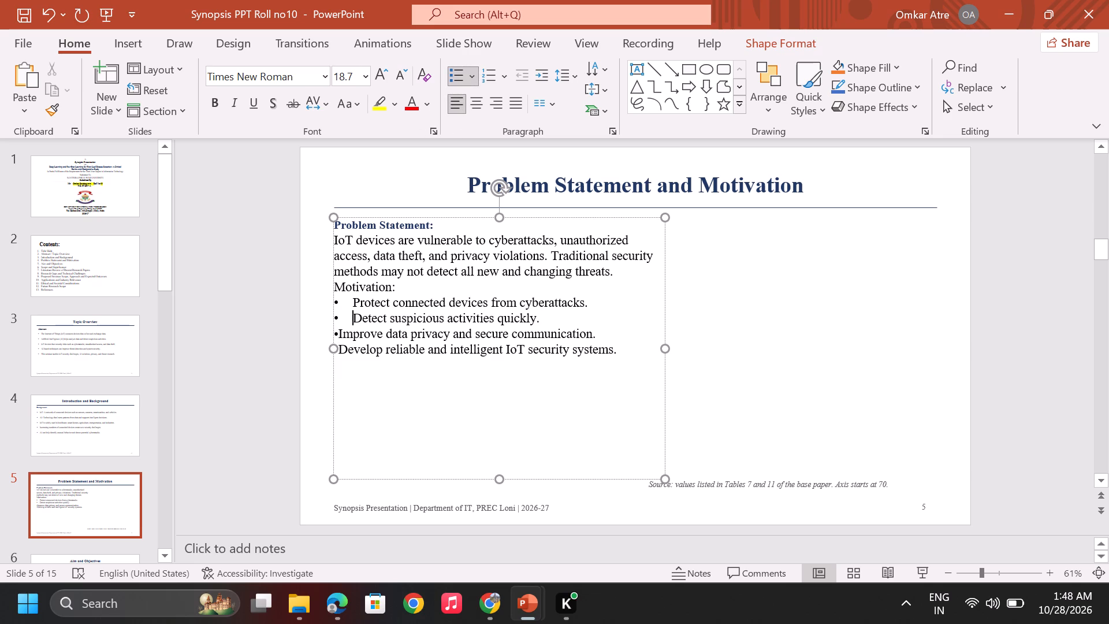
click(340, 333)
key(BackSpace)
click(456, 74)
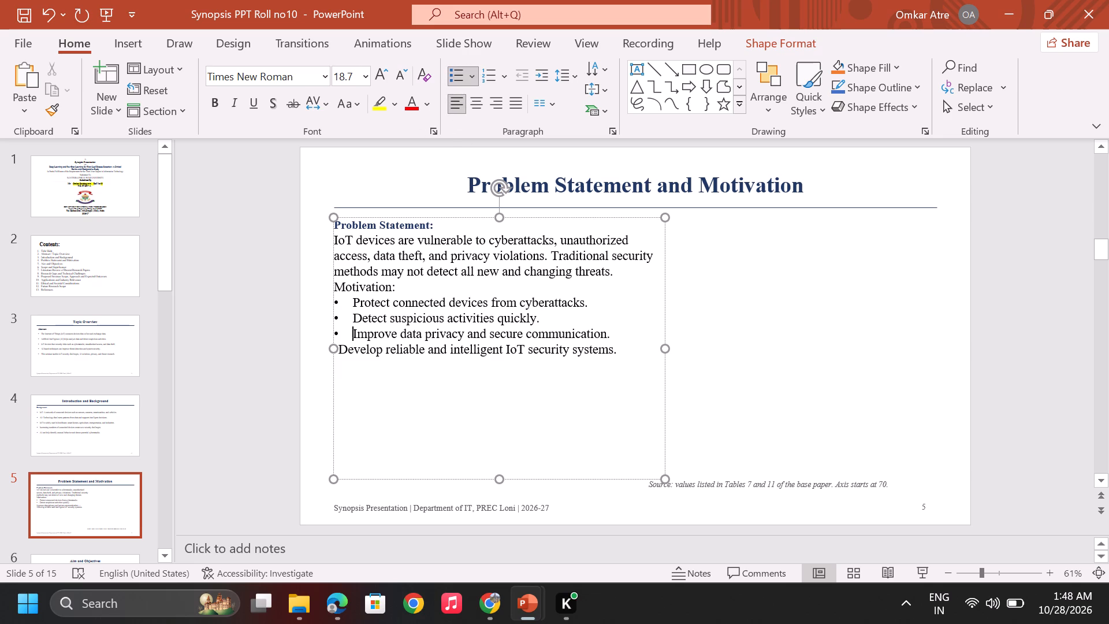
click(340, 351)
key(BackSpace)
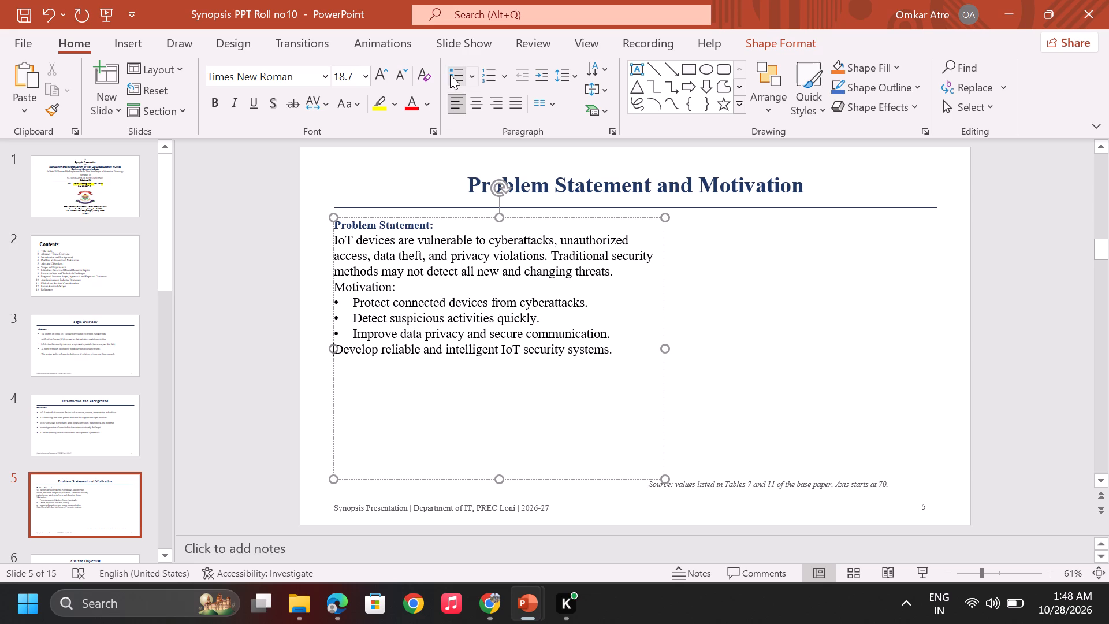
click(450, 75)
click(533, 418)
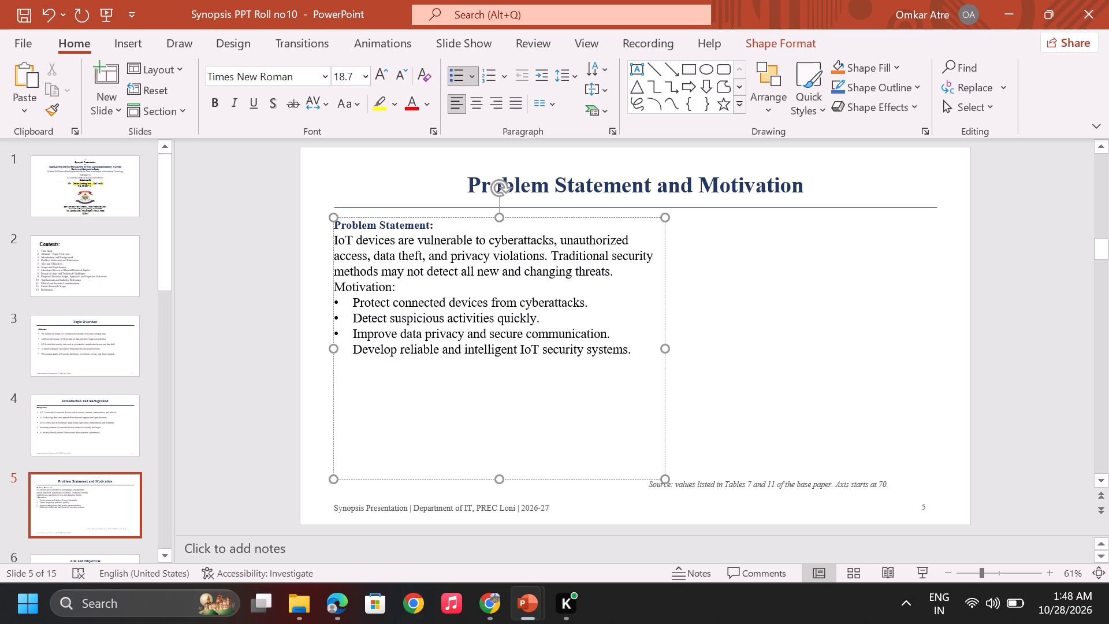
Indent the first line of the "IoT devices are vulnerable" paragraph by one tab.
click(334, 244)
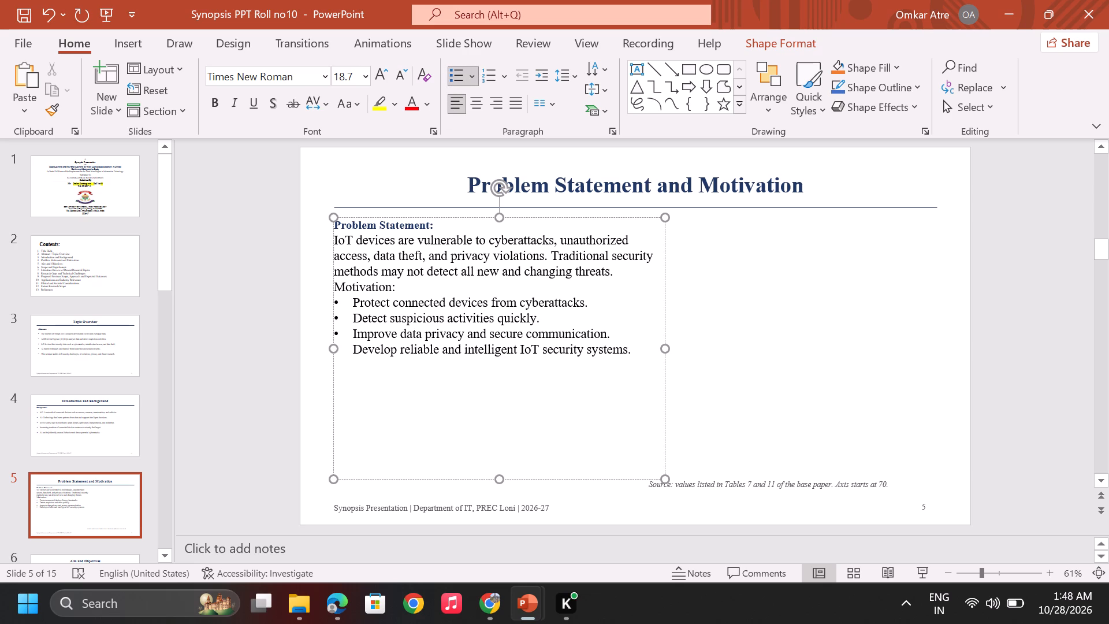
click(335, 239)
click(332, 241)
click(339, 241)
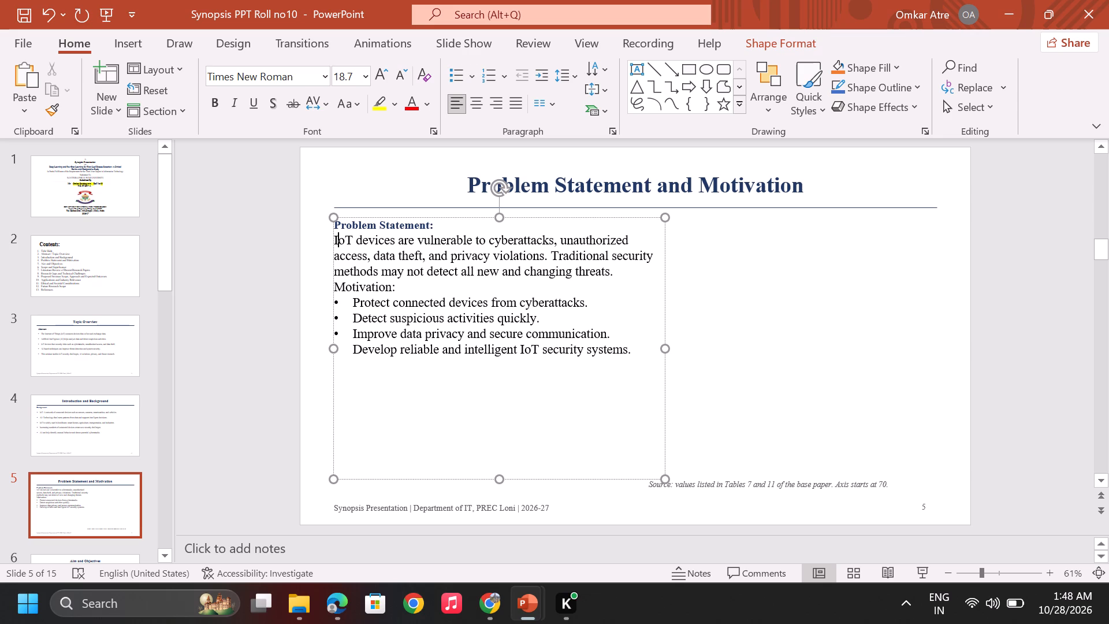
key(Left)
key(Tab)
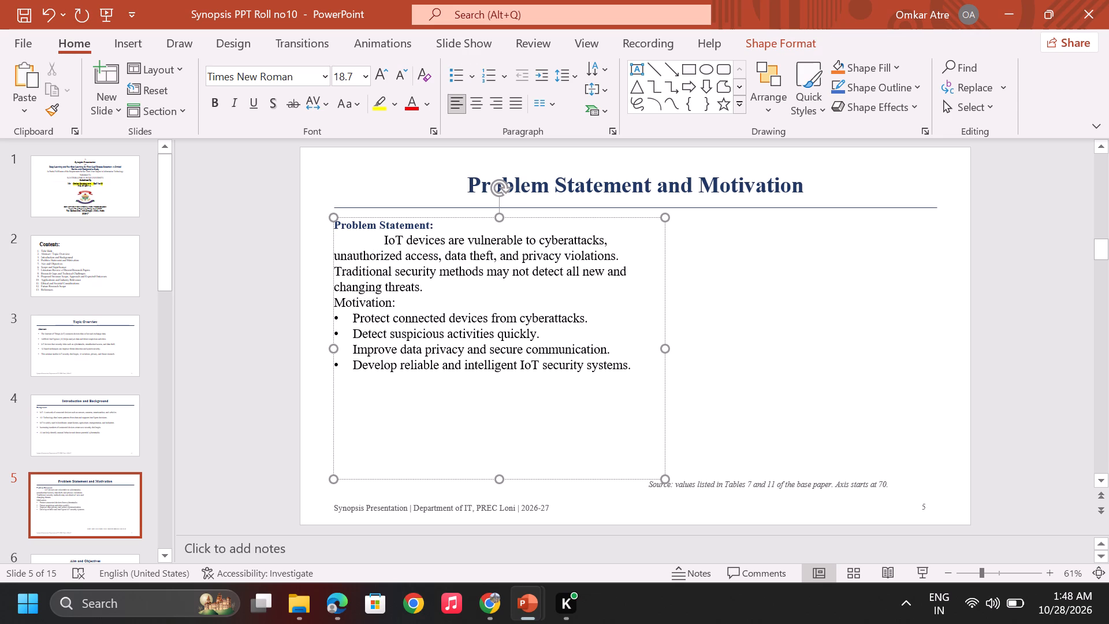
Justify the "IoT devices are vulnerable" paragraph and the four Motivation bullets on slide 5.
drag(429, 289, 380, 244)
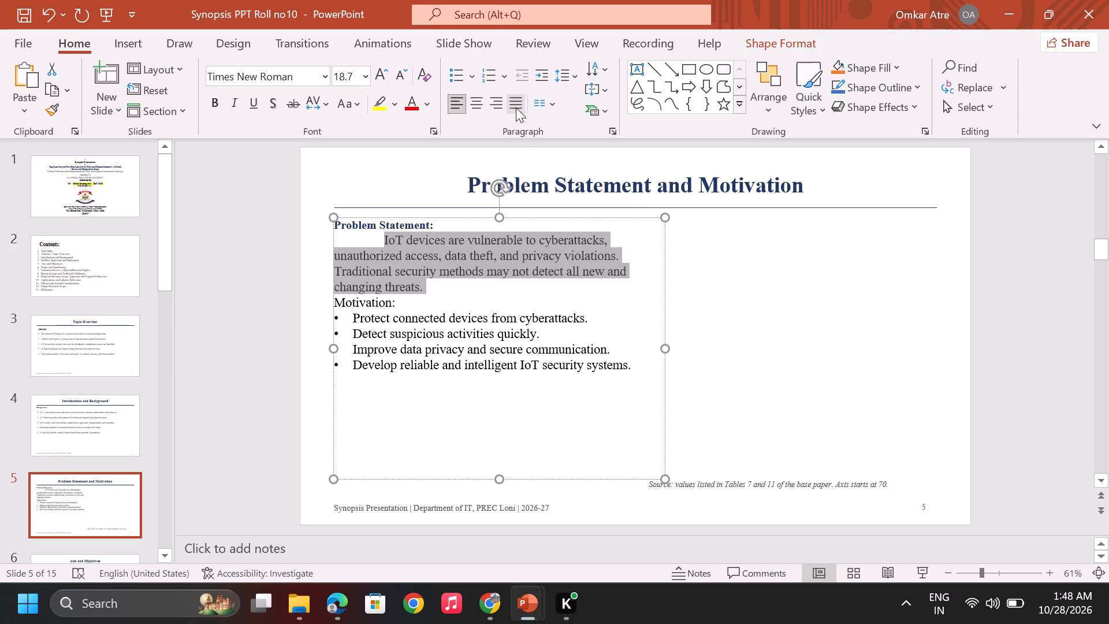
click(516, 107)
click(825, 304)
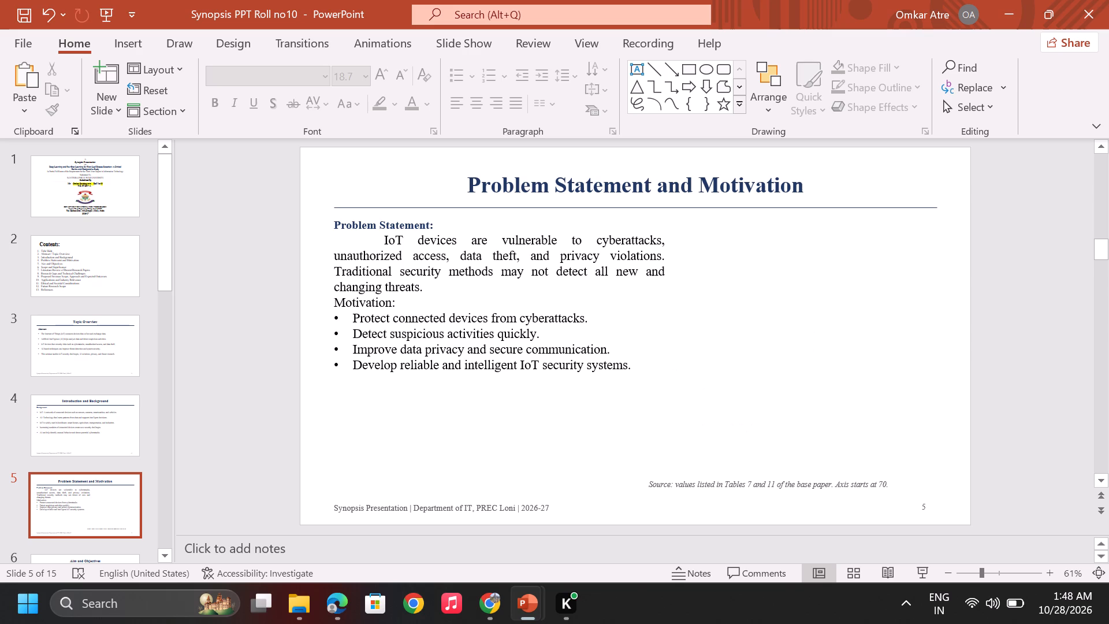
drag(637, 369, 373, 322)
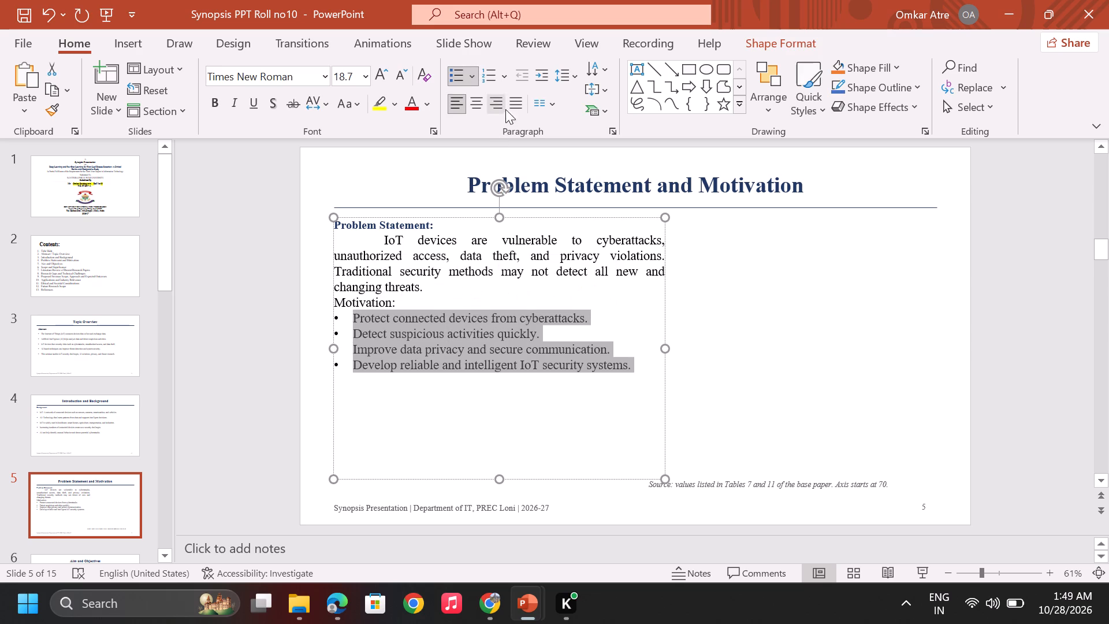
click(513, 102)
click(842, 311)
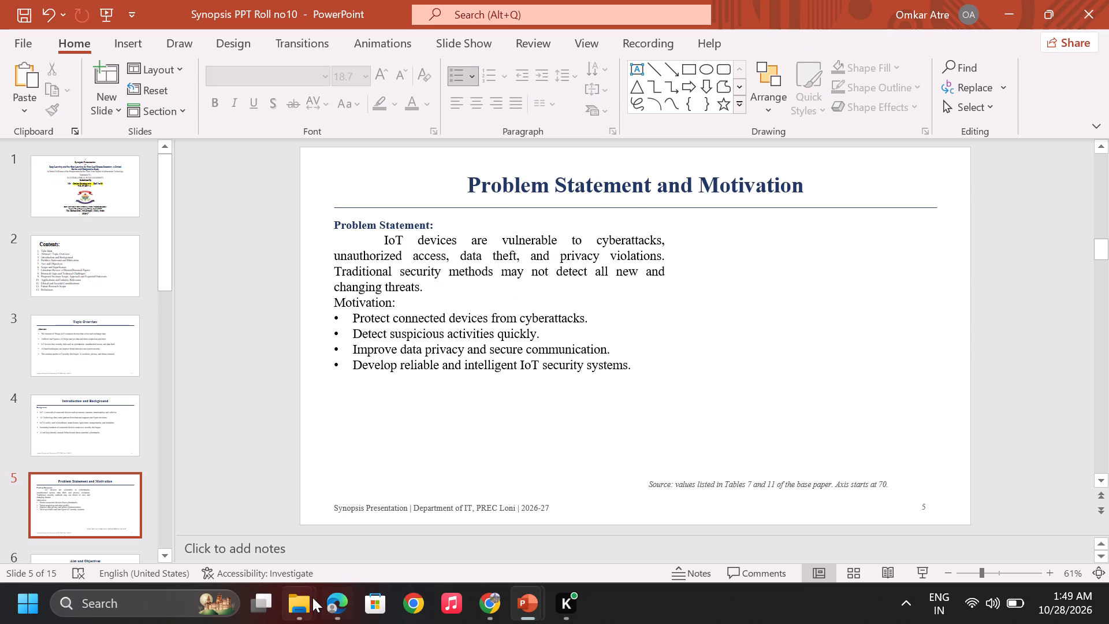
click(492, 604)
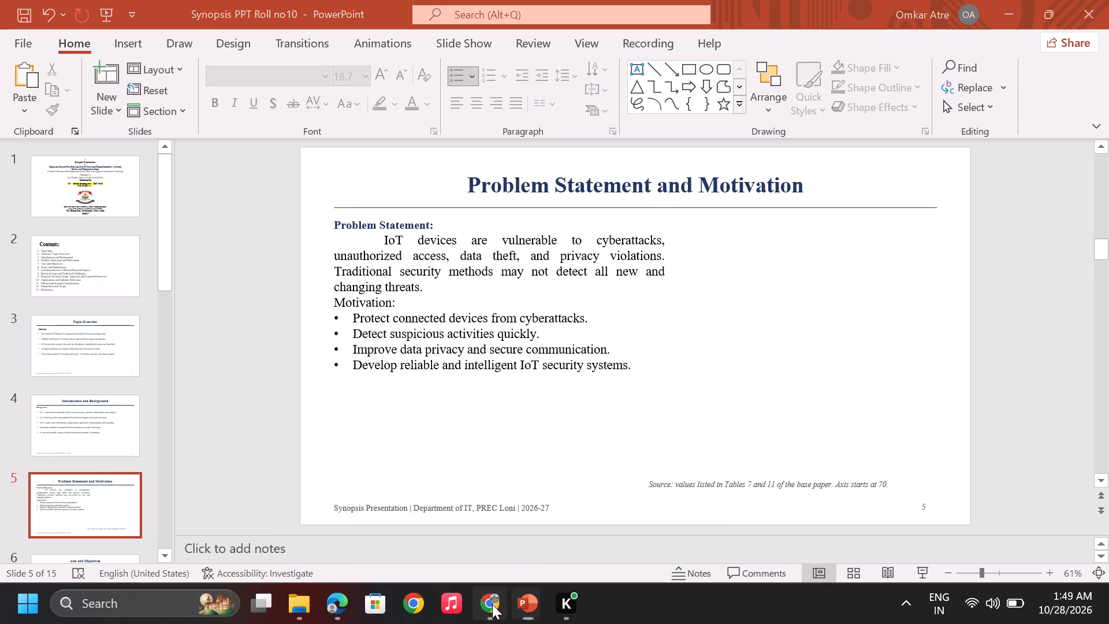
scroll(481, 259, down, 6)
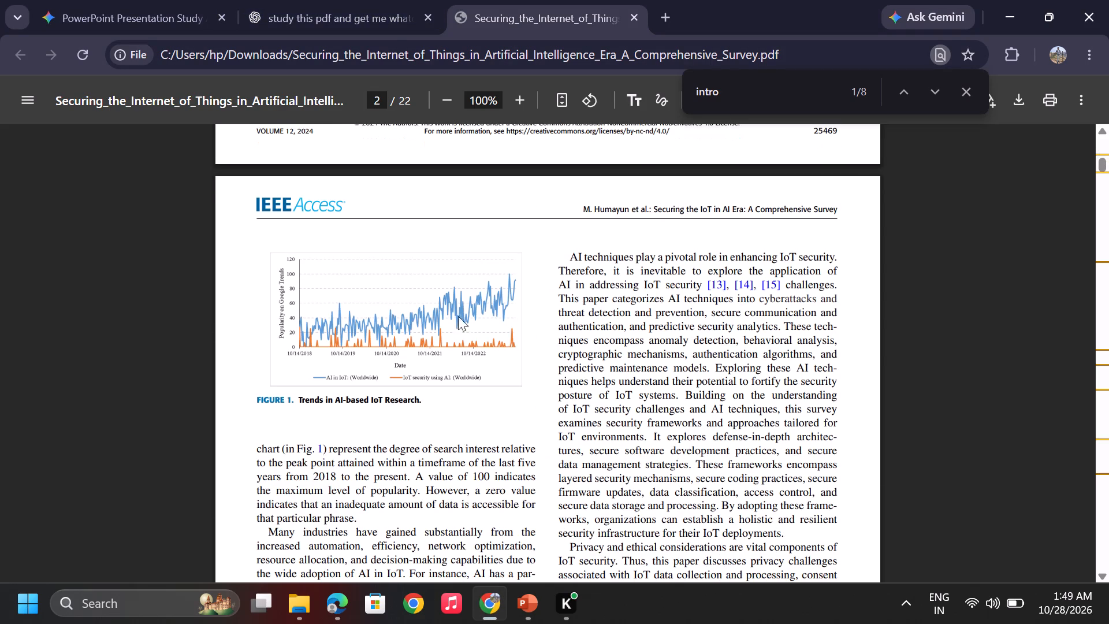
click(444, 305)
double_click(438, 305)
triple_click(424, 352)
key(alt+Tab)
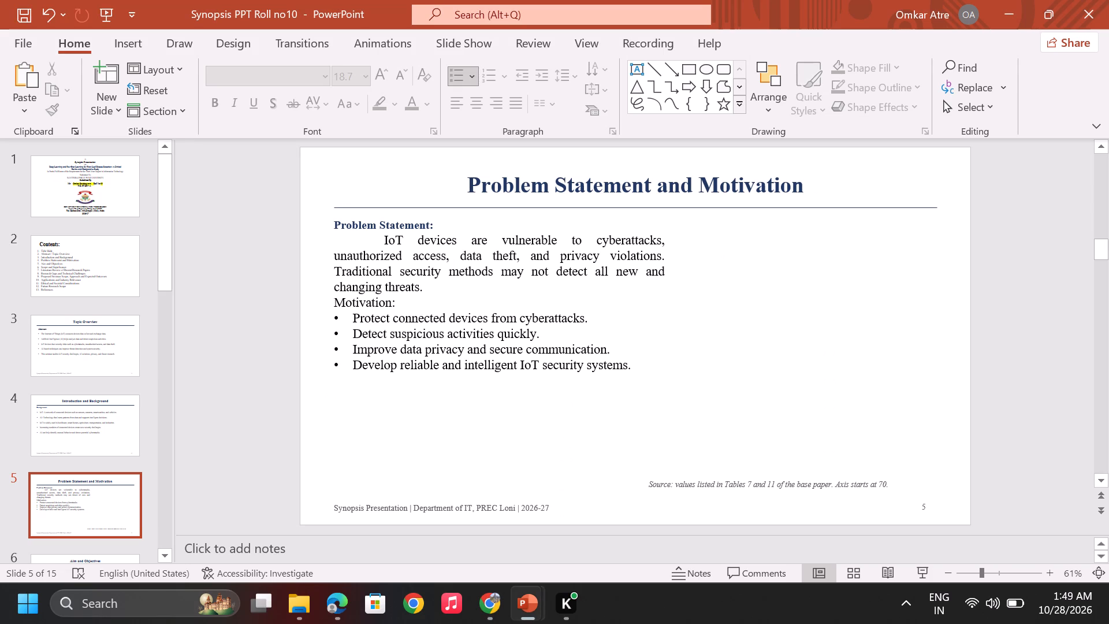
Widen the Problem Statement text box on slide 5 to the full length of the line under the title.
click(451, 267)
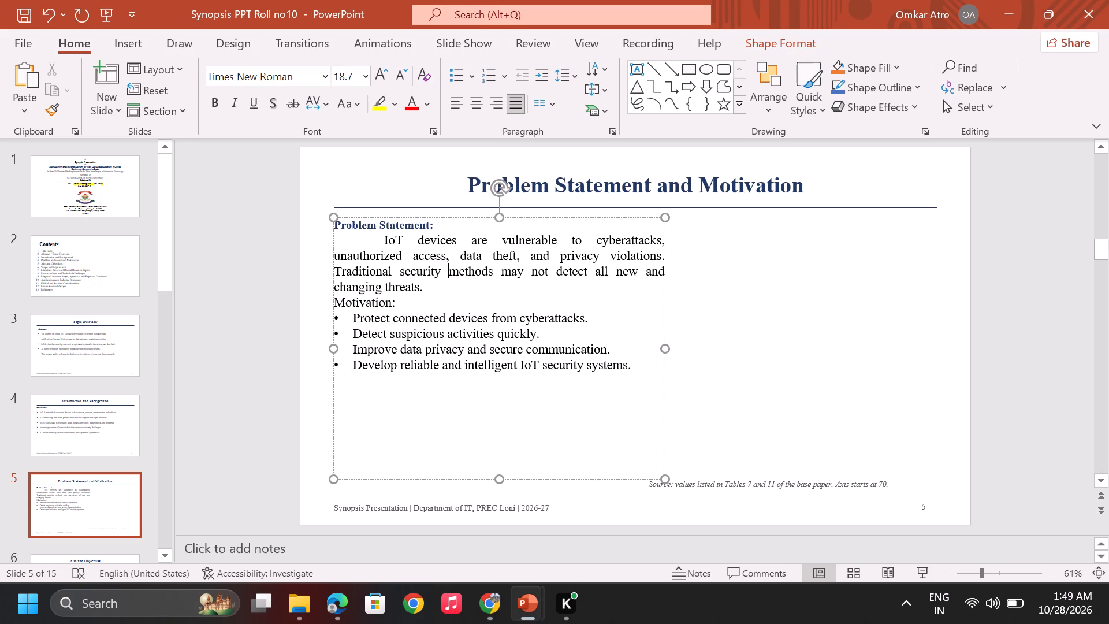
drag(667, 351, 905, 351)
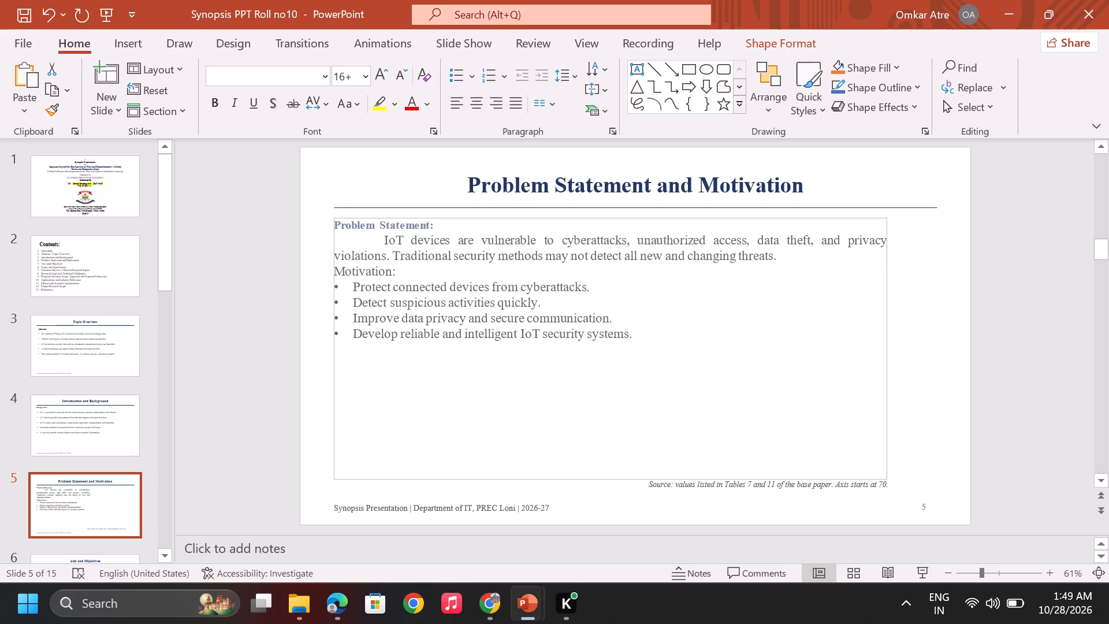
drag(905, 351, 936, 356)
click(1019, 286)
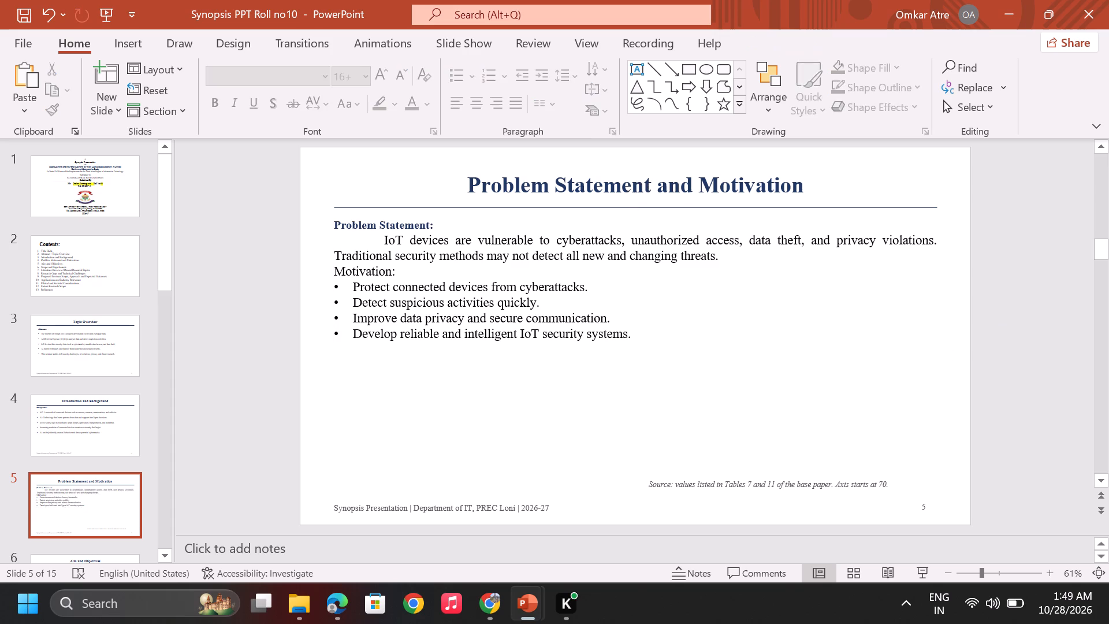
Set the line spacing of everything below the "Problem Statement:" heading to 1.5.
drag(633, 346, 396, 244)
click(569, 75)
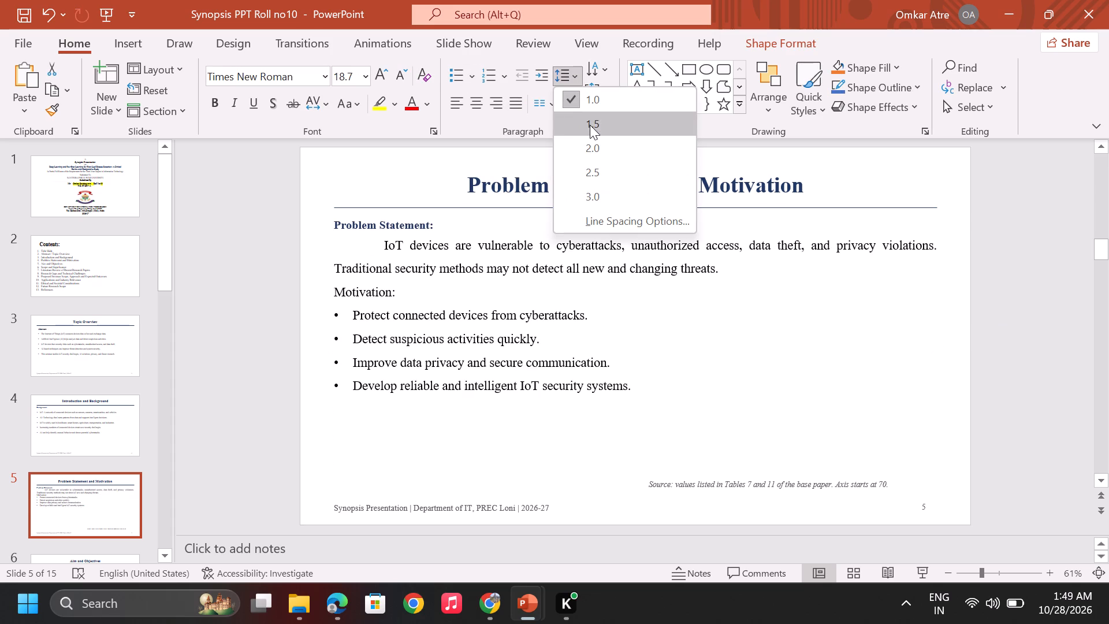
click(592, 128)
click(1019, 268)
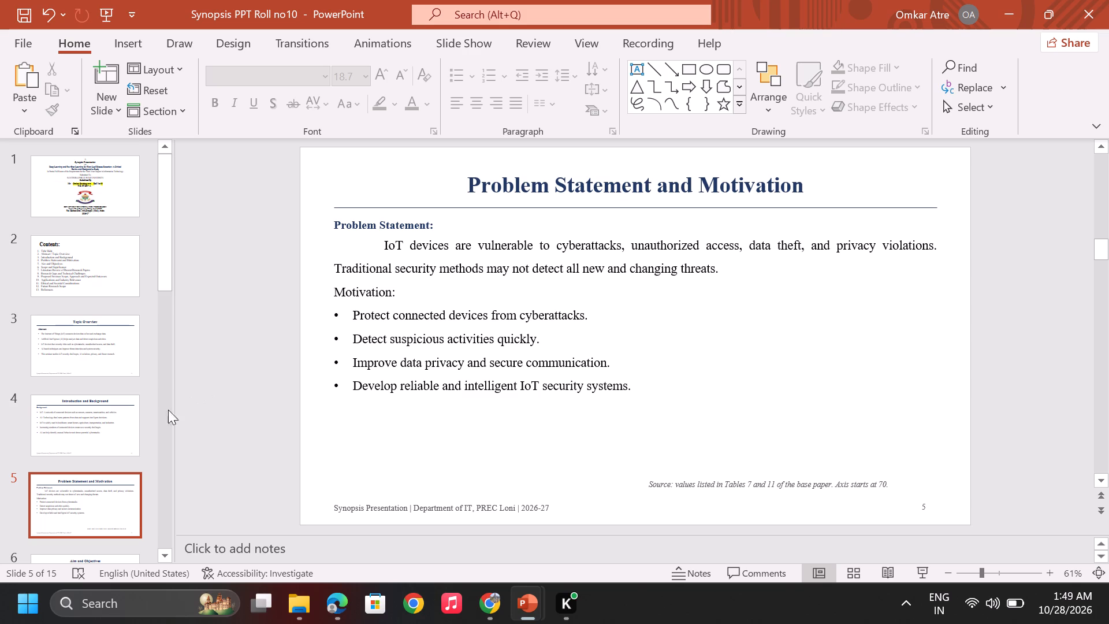
scroll(126, 426, down, 3)
click(120, 466)
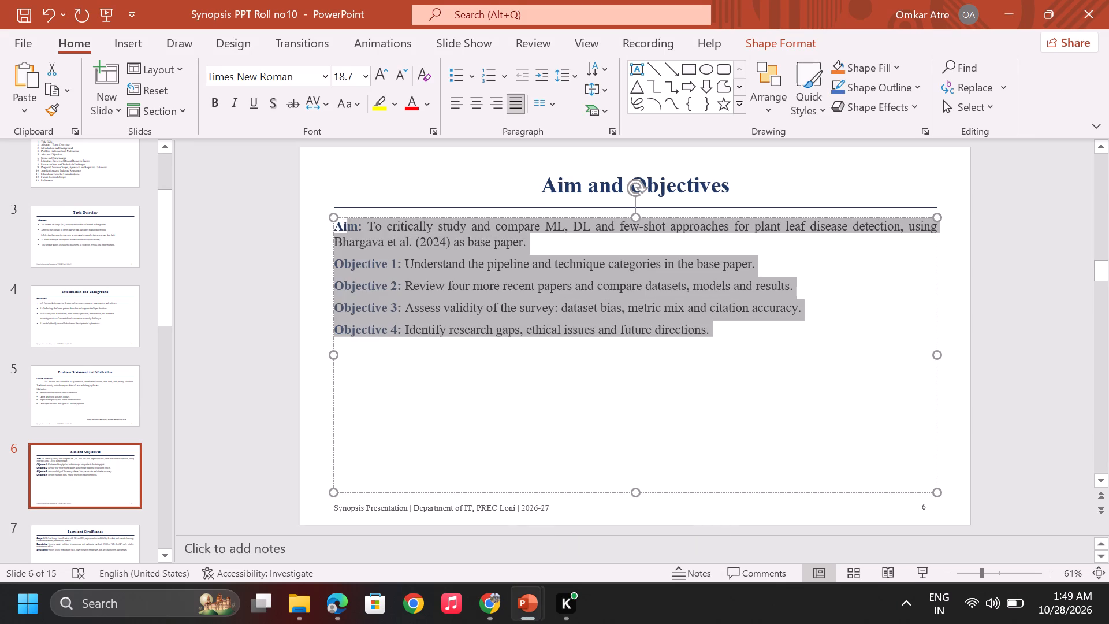
drag(351, 235, 393, 226)
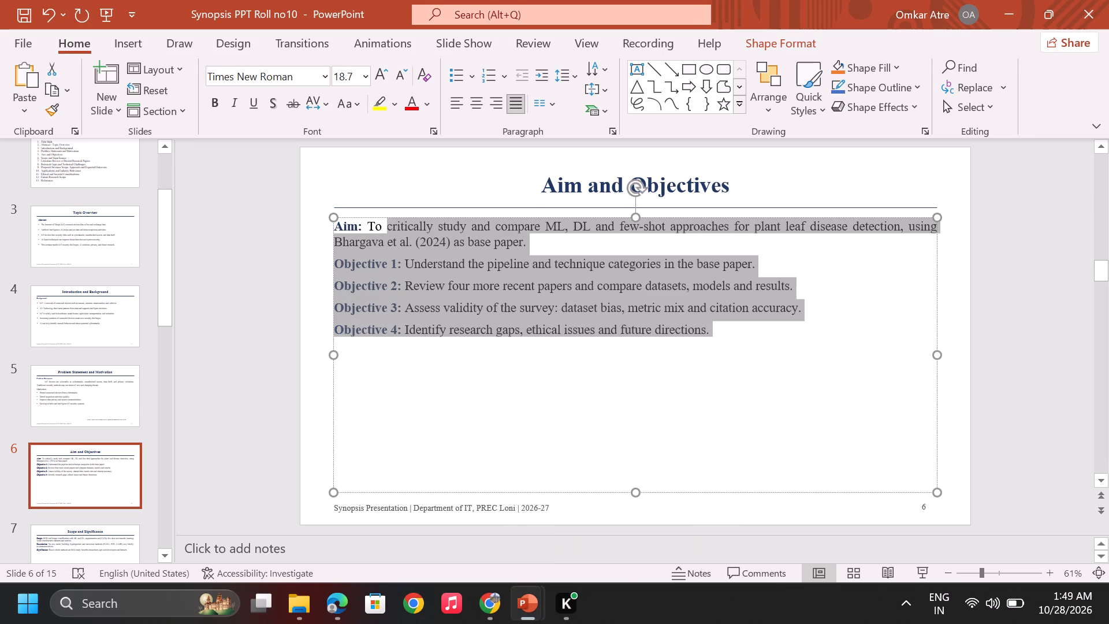
drag(393, 226, 388, 226)
right_click(403, 243)
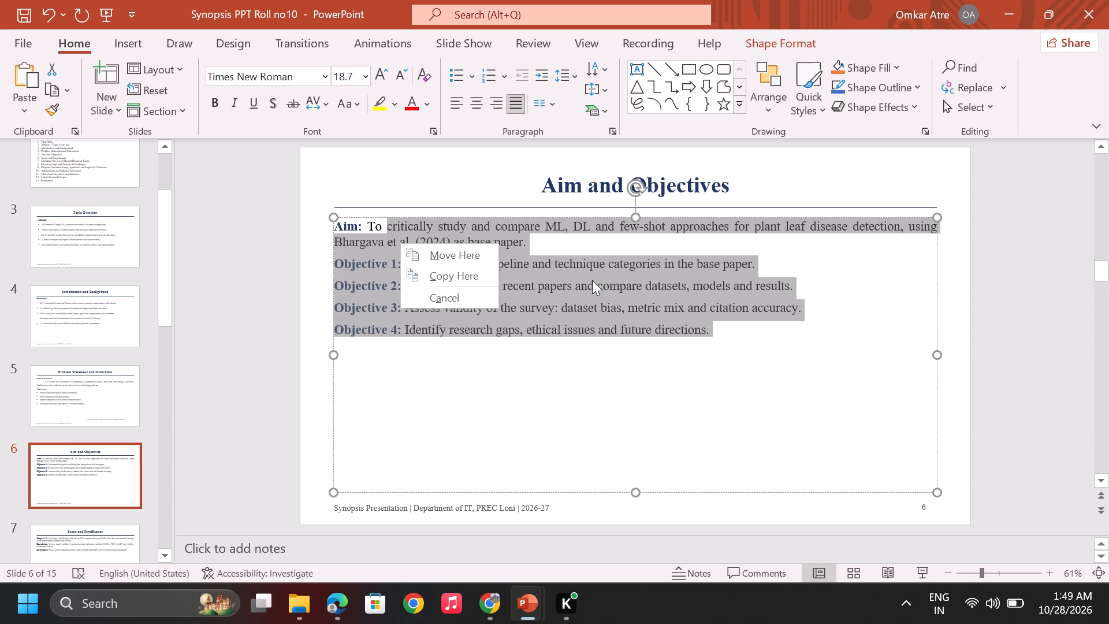
right_click(593, 311)
click(638, 224)
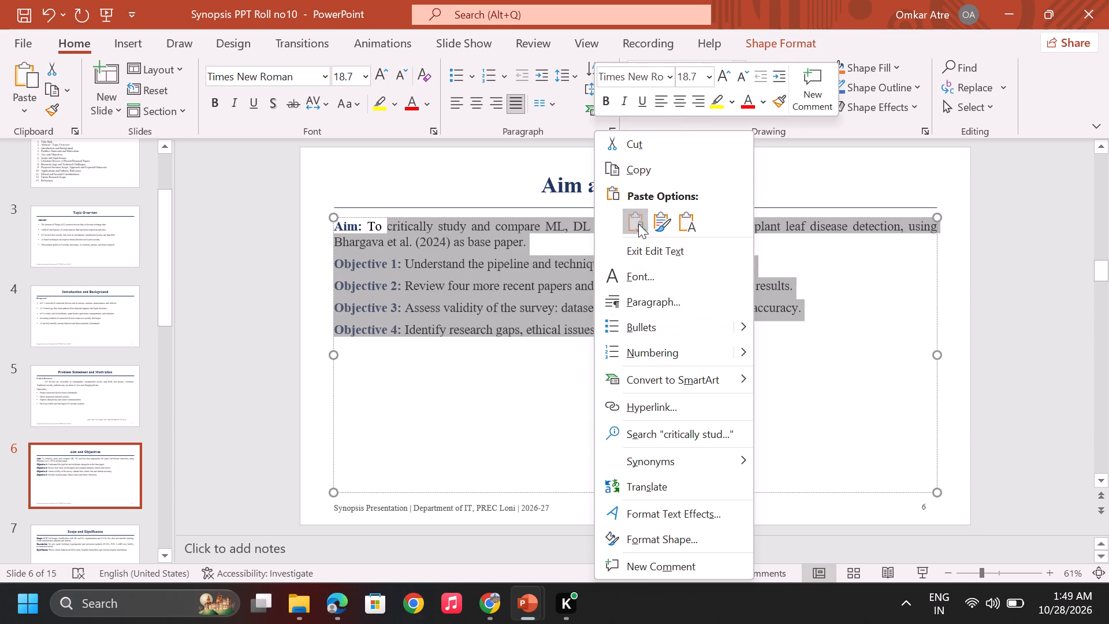
click(423, 199)
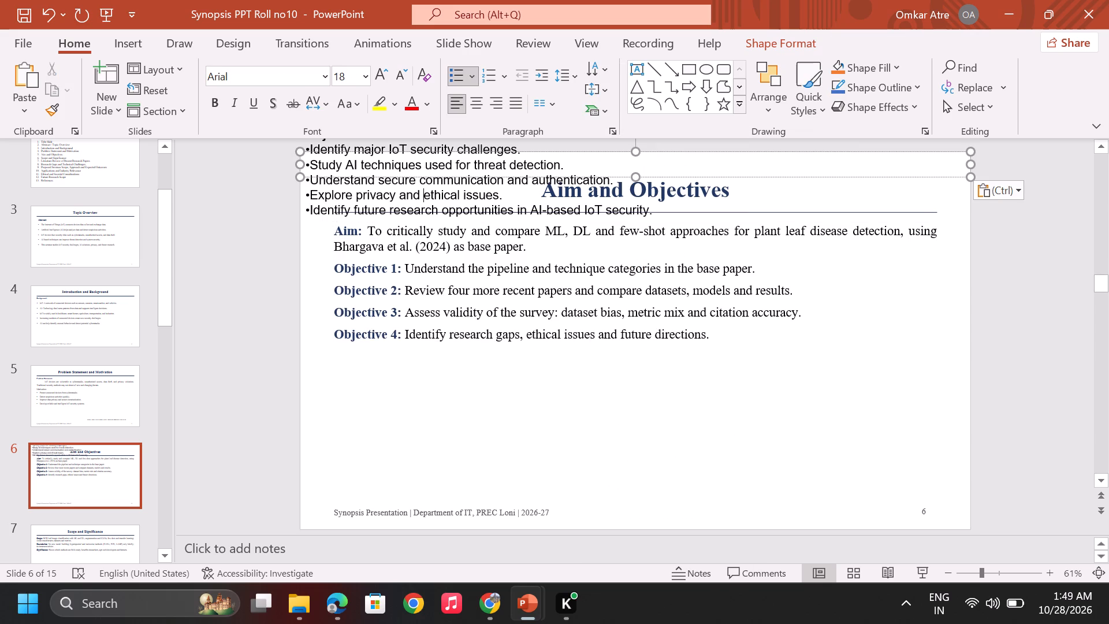
Move all the pasted Aim and Objectives text into the slide's body text box, inside the "Objective 2" line.
click(366, 162)
key(ctrl+a)
drag(391, 162, 481, 303)
click(482, 287)
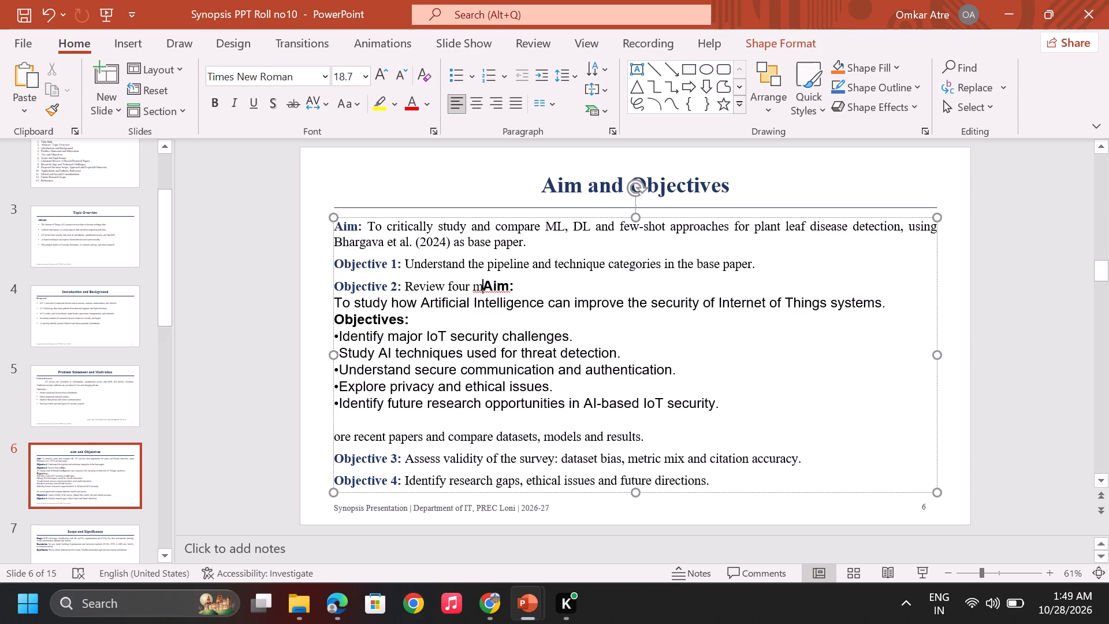
Copy the formatting of the original "Aim:" heading onto the pasted "Aim:" heading.
click(348, 228)
click(59, 108)
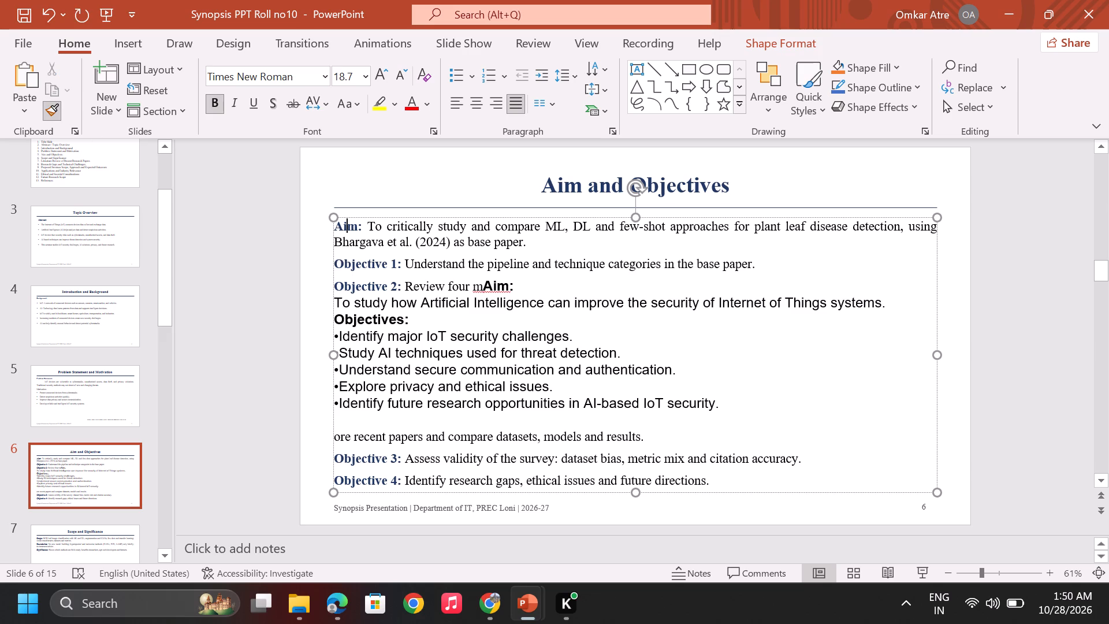
drag(483, 291, 519, 289)
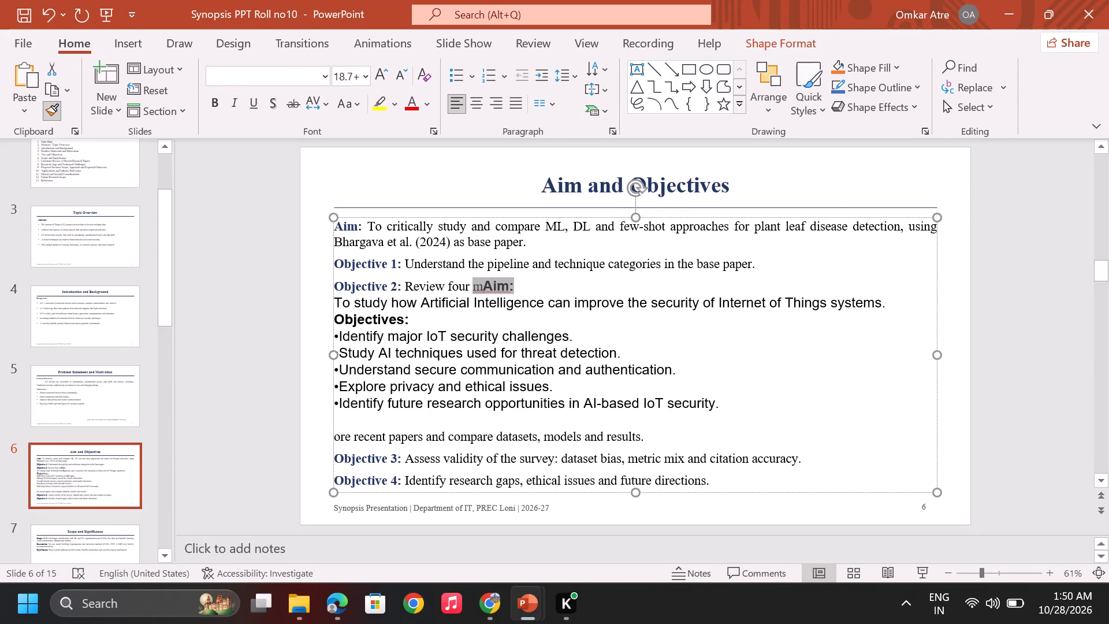
drag(519, 289, 516, 289)
Delete the stray "m" and all the old plant leaf disease text in front of the pasted "Aim:" heading.
click(482, 285)
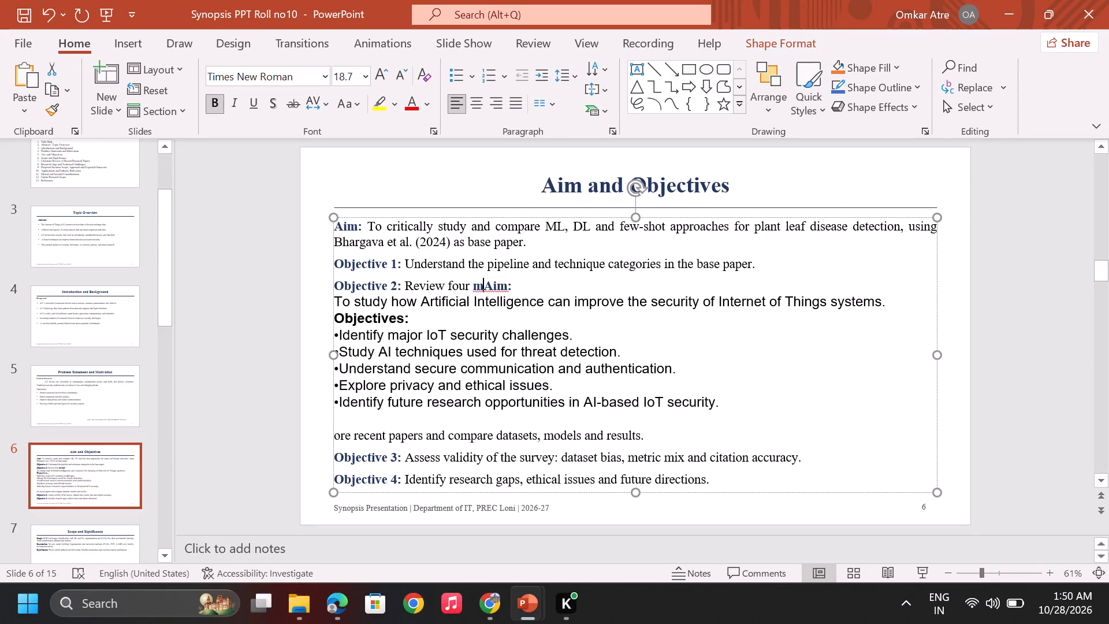
key(BackSpace)
drag(475, 288, 340, 218)
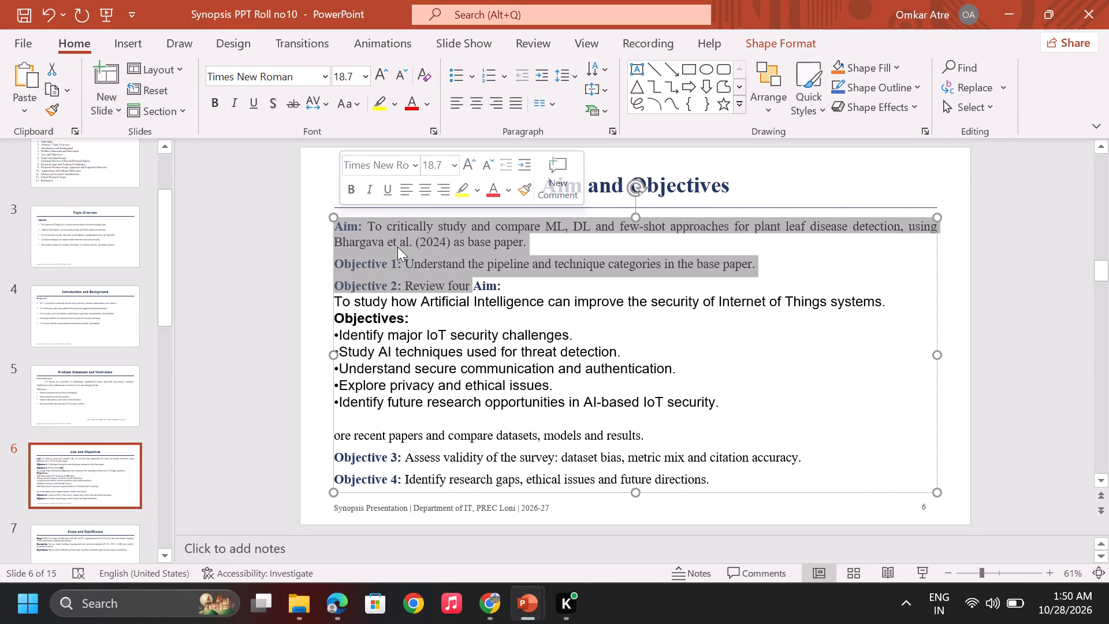
key(BackSpace)
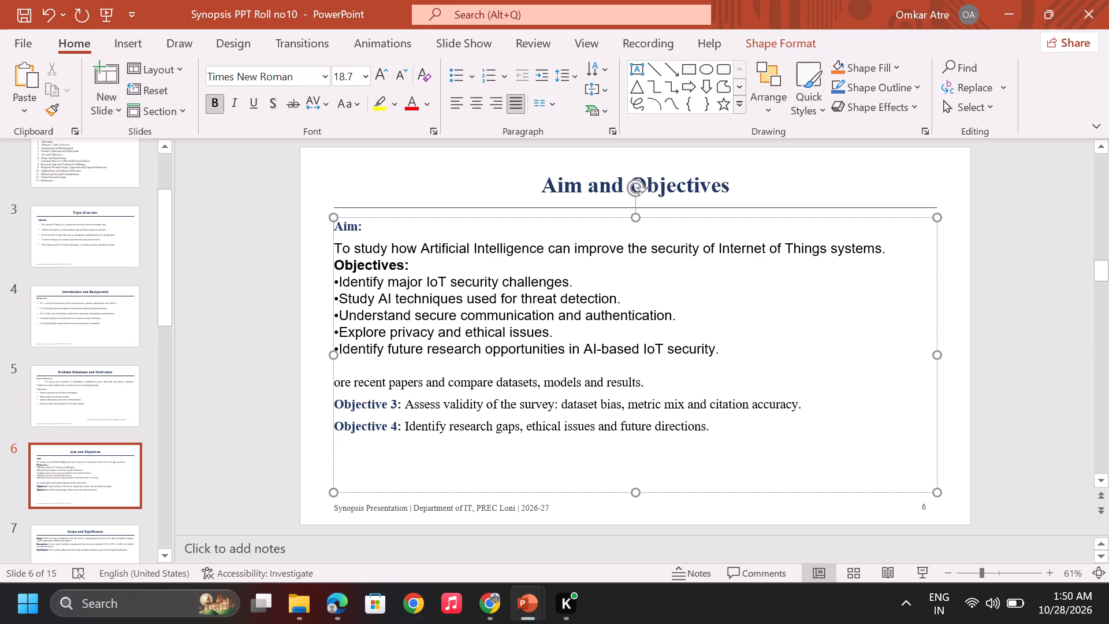
Copy the text formatting of slide 5's problem statement paragraph onto slide 6's pasted text, from "To study how" through the last objective.
click(71, 401)
click(473, 269)
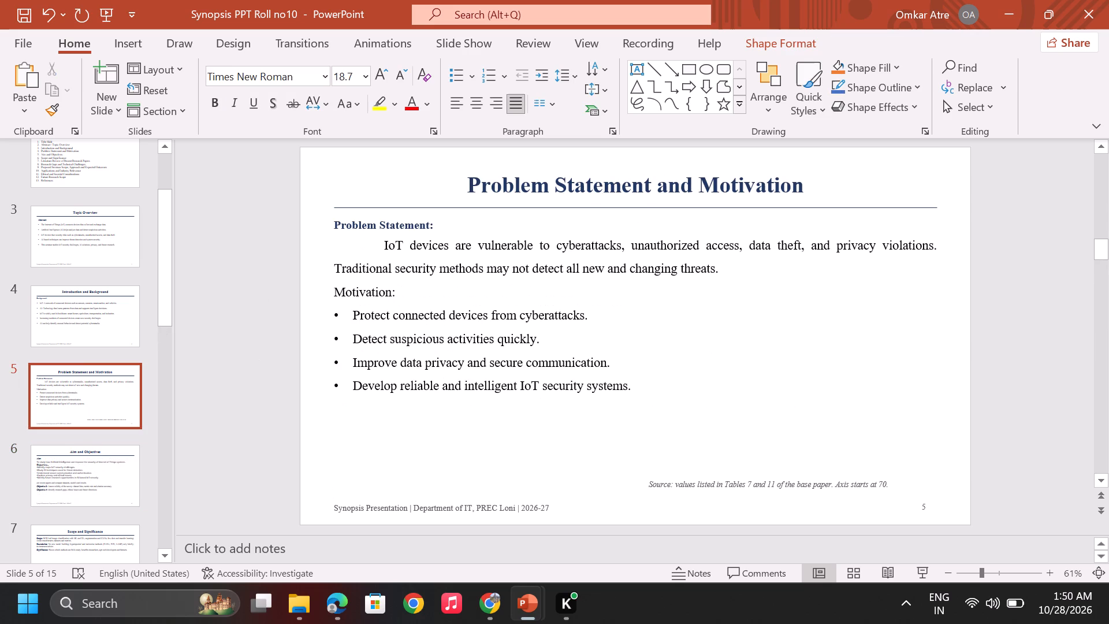
click(57, 111)
click(108, 467)
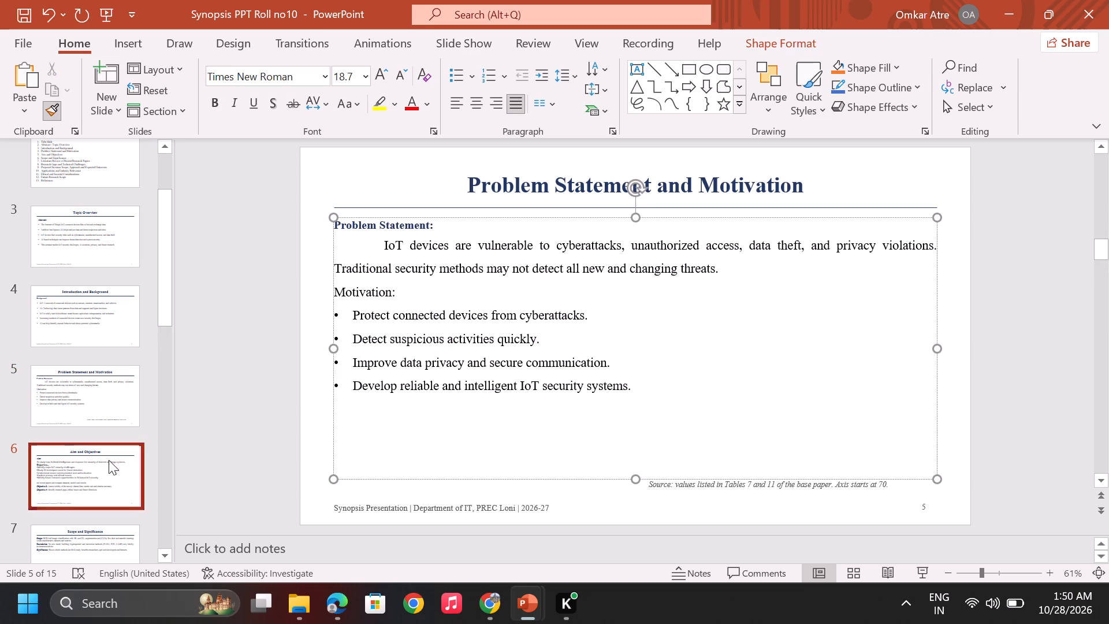
drag(334, 251, 395, 288)
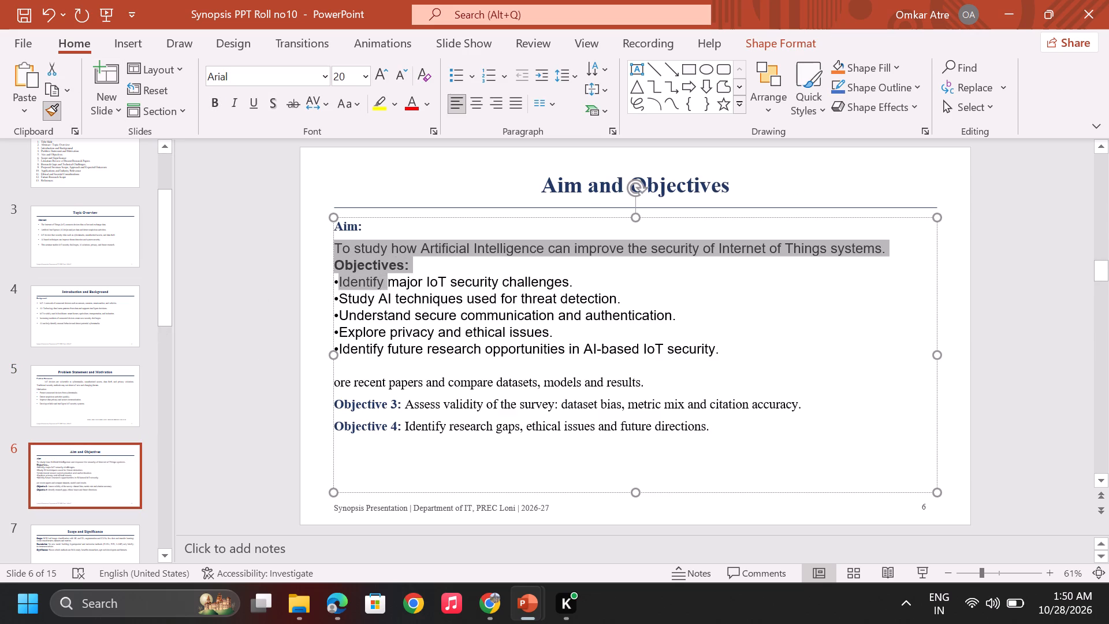
drag(395, 288, 743, 364)
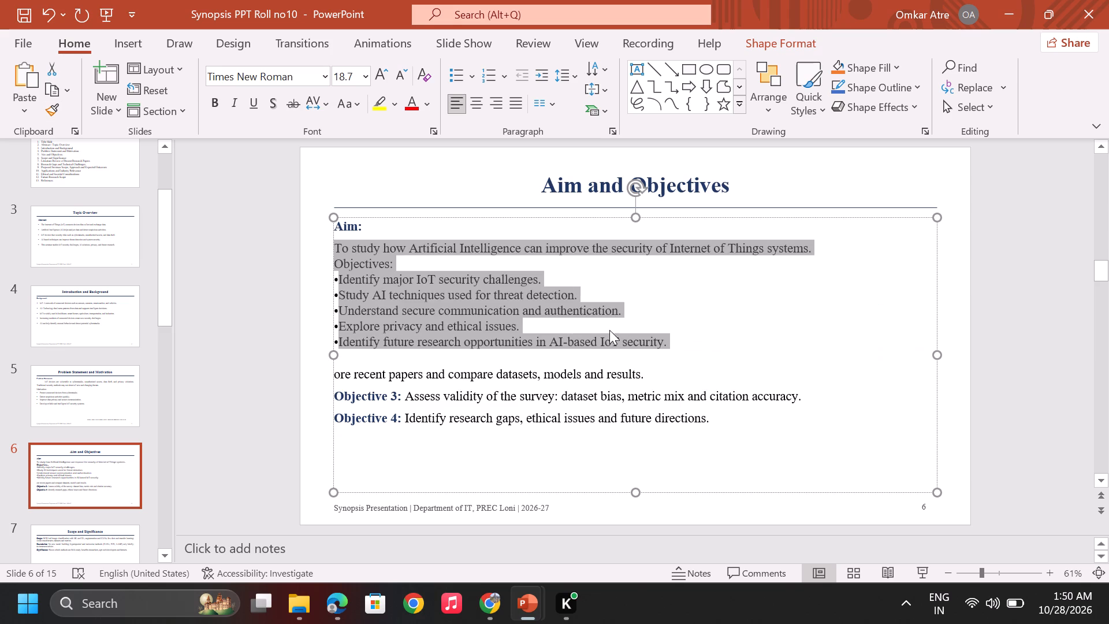
Remove the tight pasted bullets from the five objective lines on the Aim and Objectives slide.
click(351, 283)
click(340, 279)
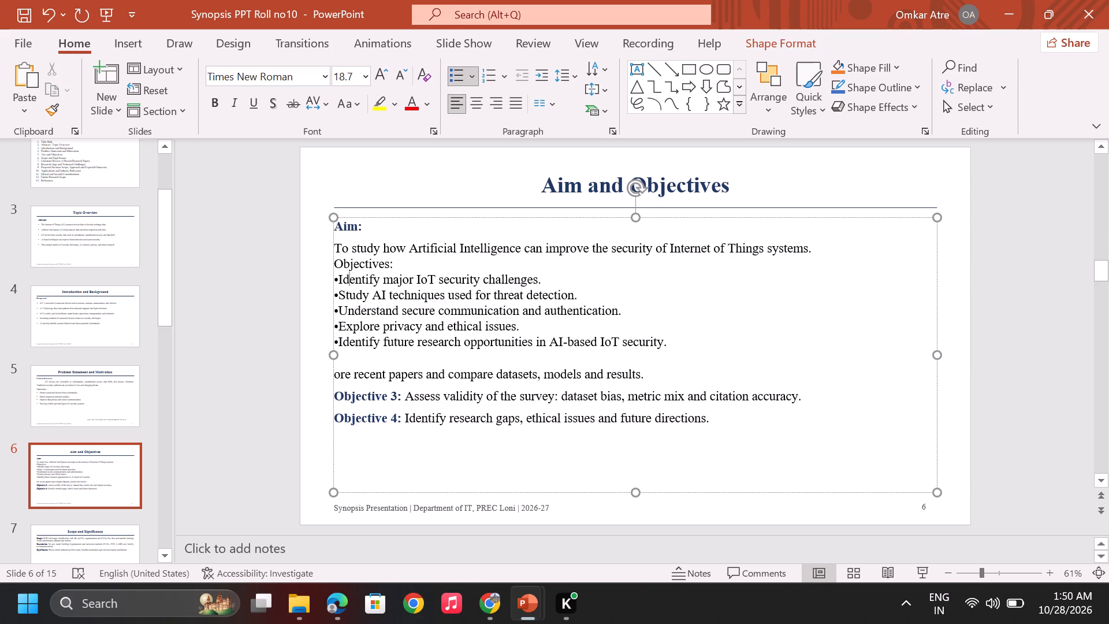
key(BackSpace)
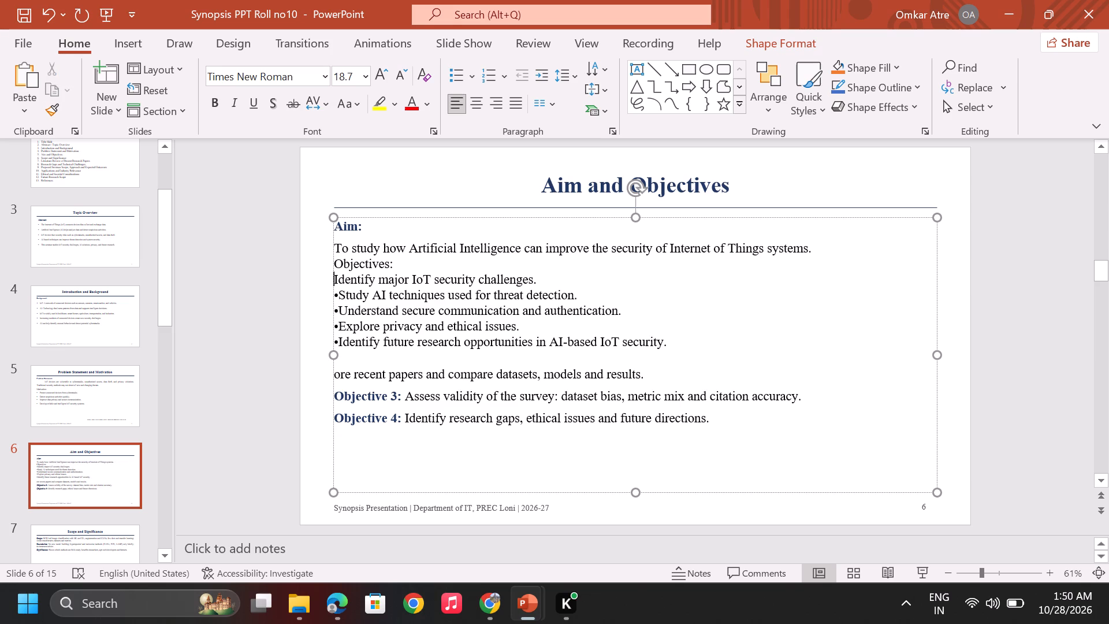
click(339, 294)
key(BackSpace)
click(339, 307)
key(BackSpace)
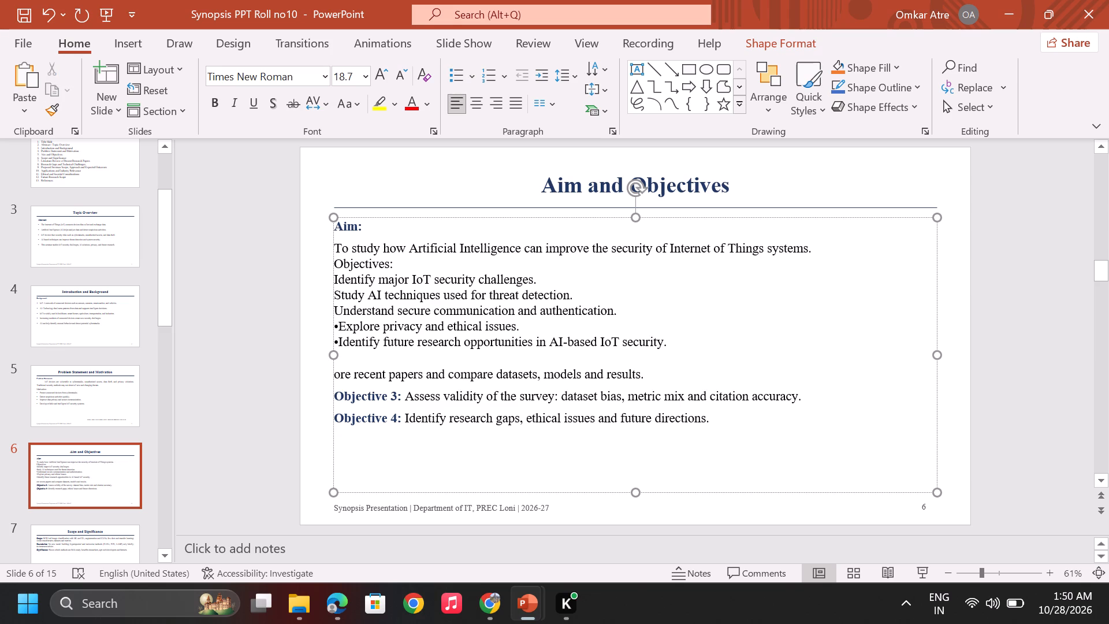
click(338, 325)
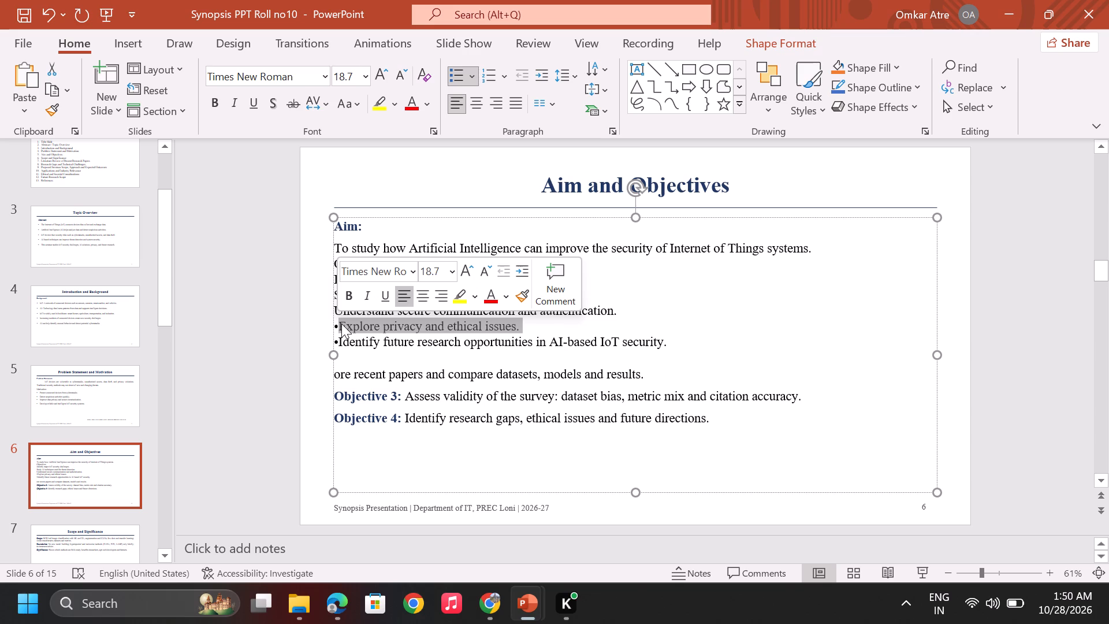
key(Right)
key(BackSpace)
key(Up)
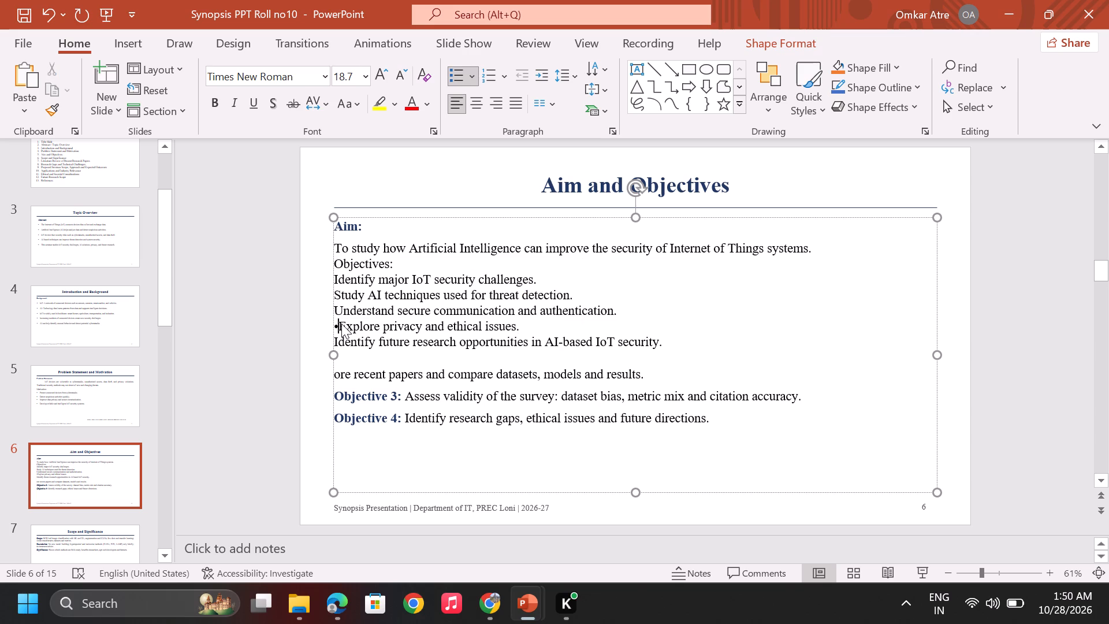
key(Right)
key(Left)
key(BackSpace)
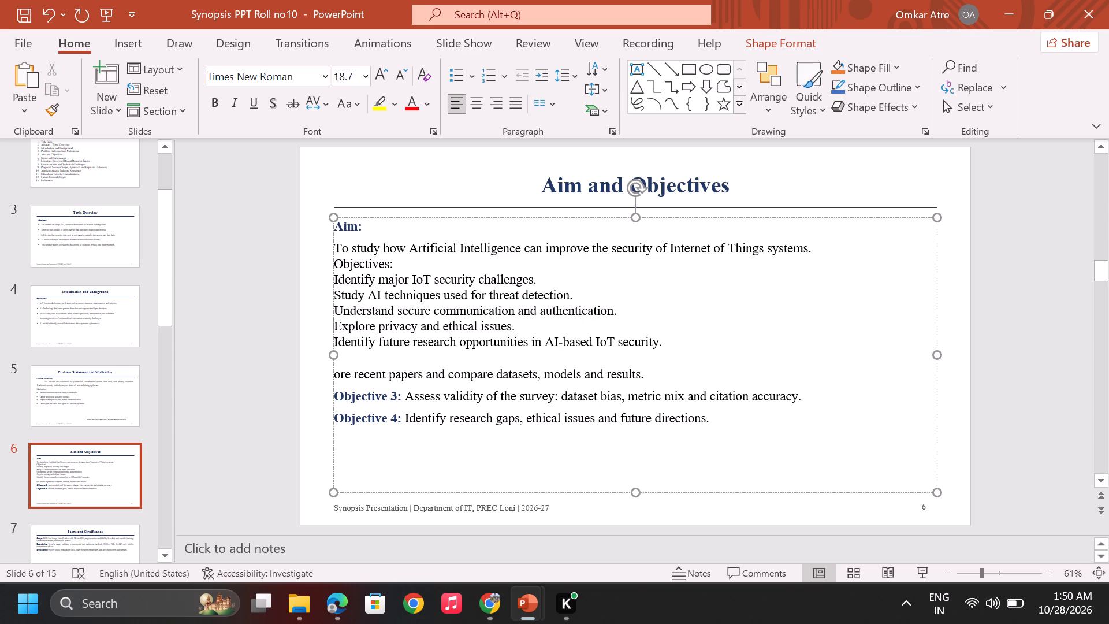
Apply indented bullets to the first two objectives, "Identify major IoT security challenges" and "Study AI techniques used for threat detection".
click(336, 278)
key(Left)
click(453, 69)
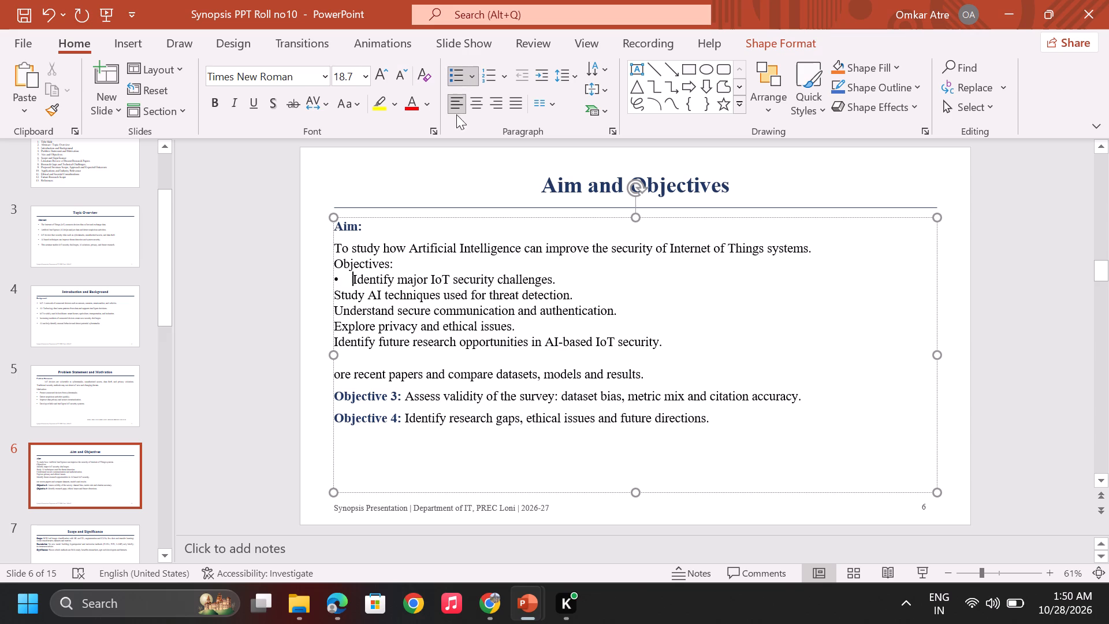
click(337, 292)
click(451, 76)
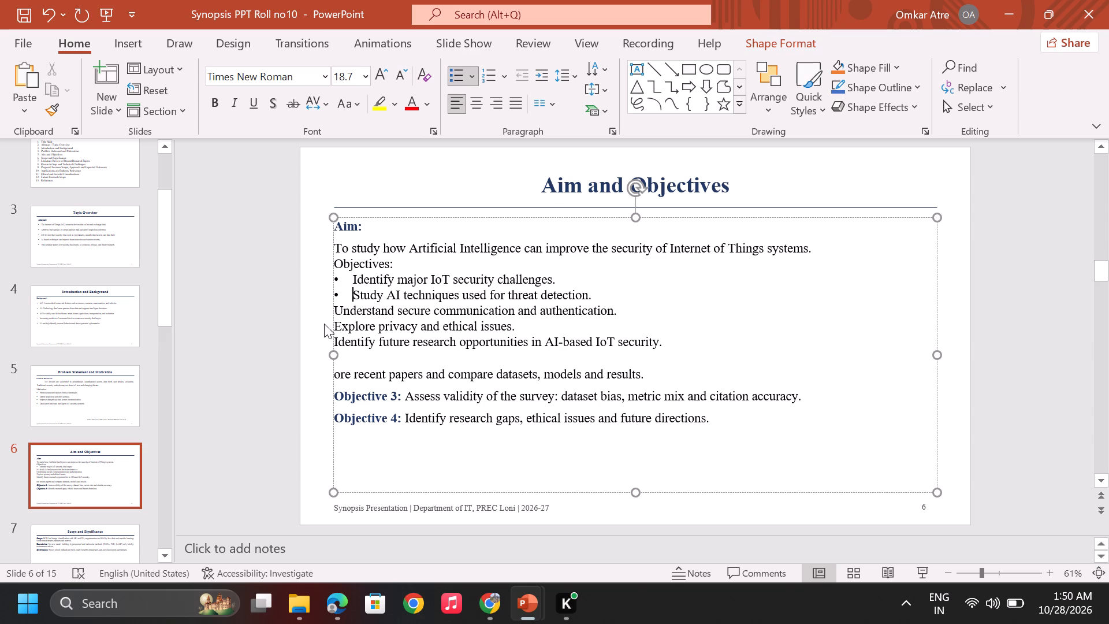
Extend the same indented bullet formatting to the remaining three objectives, from "Understand secure communication" through "Identify future research opportunities".
click(335, 311)
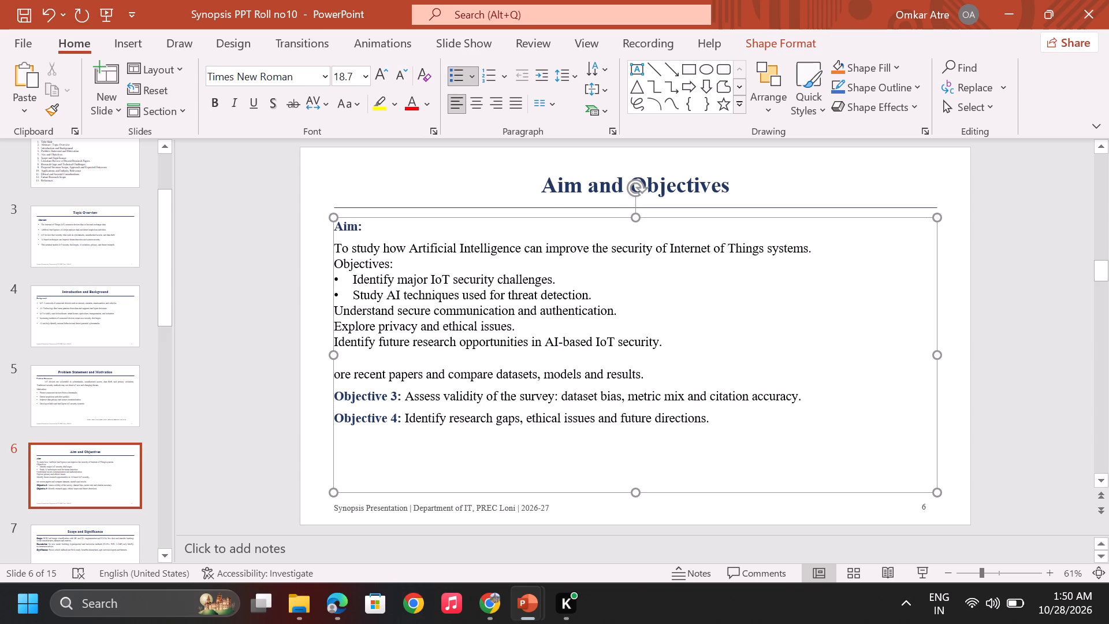
click(337, 311)
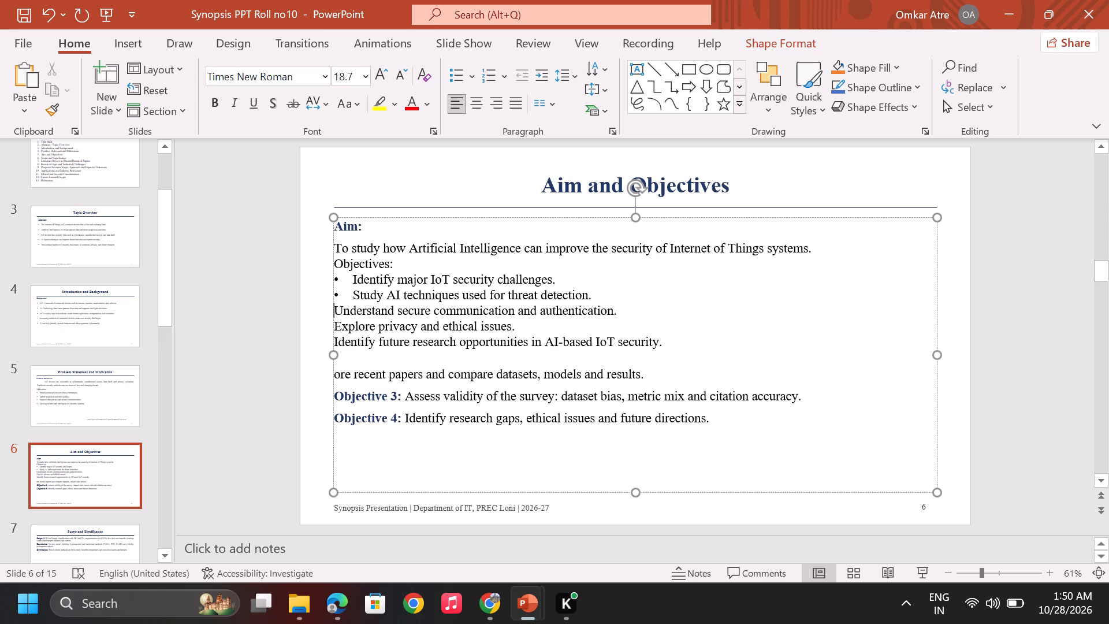
key(BackSpace)
key(Return)
key(Down)
key(Left)
key(Left)
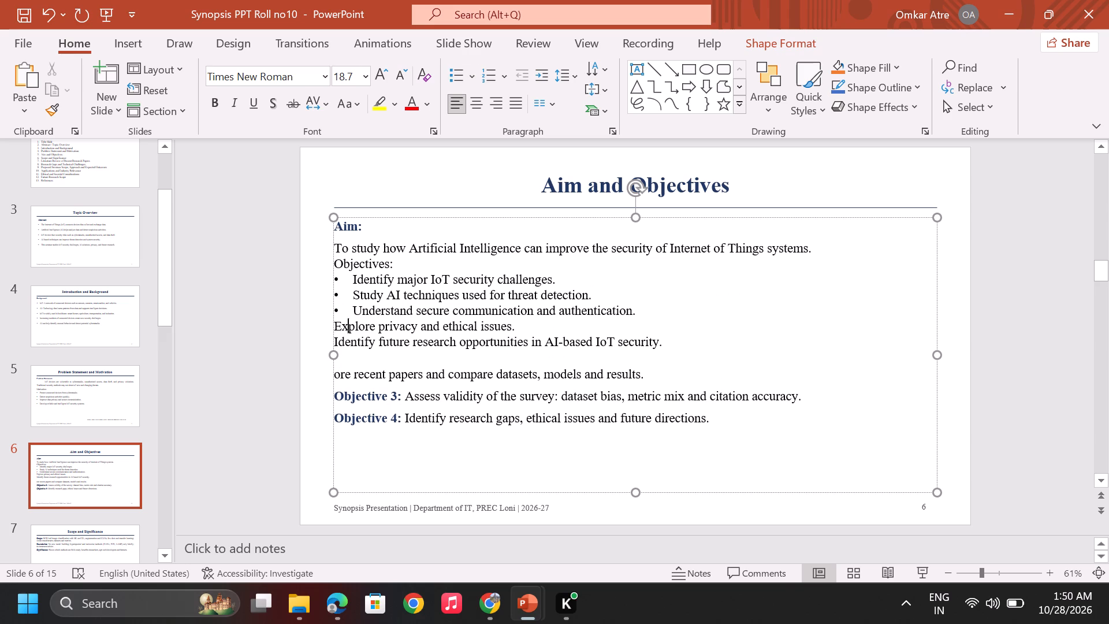
key(Left)
key(BackSpace)
key(Return)
key(Down)
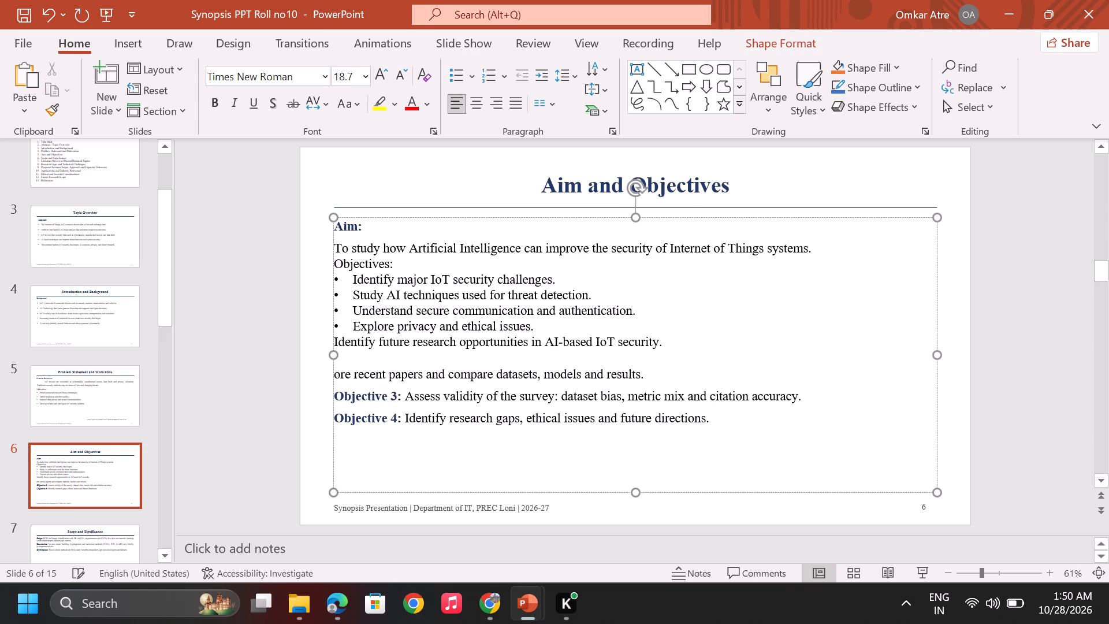
click(334, 341)
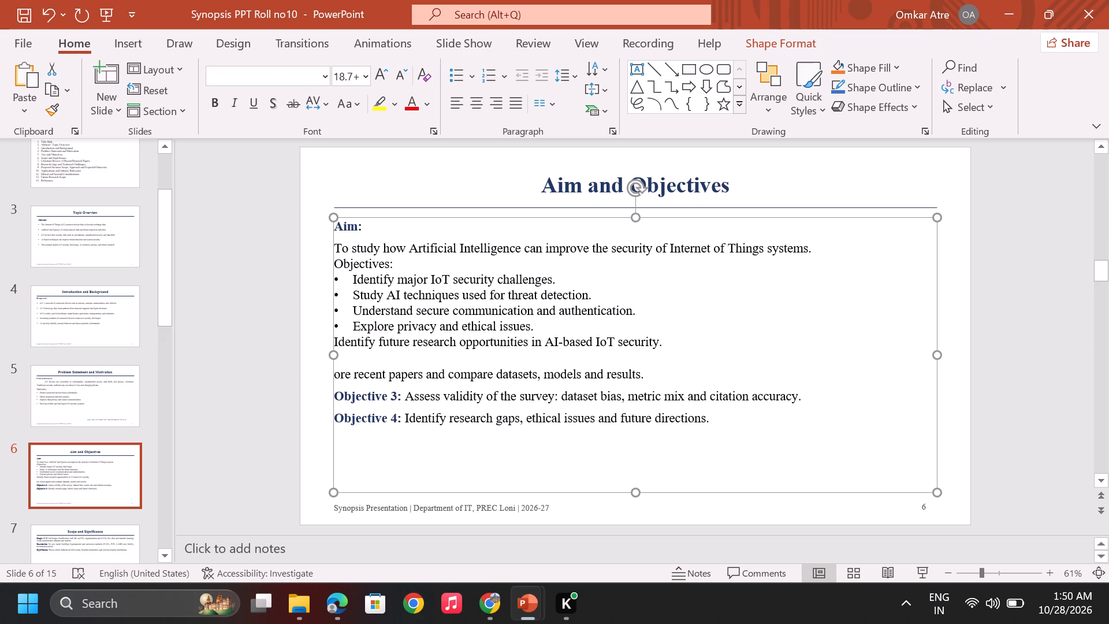
click(347, 344)
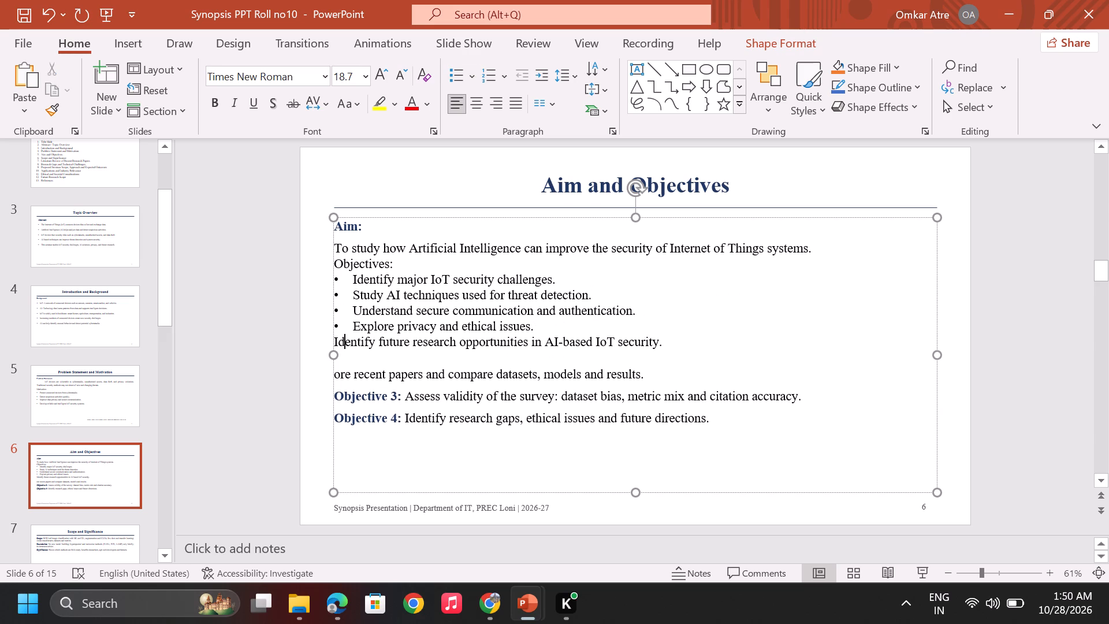
key(Left)
key(Left)
key(BackSpace)
key(Return)
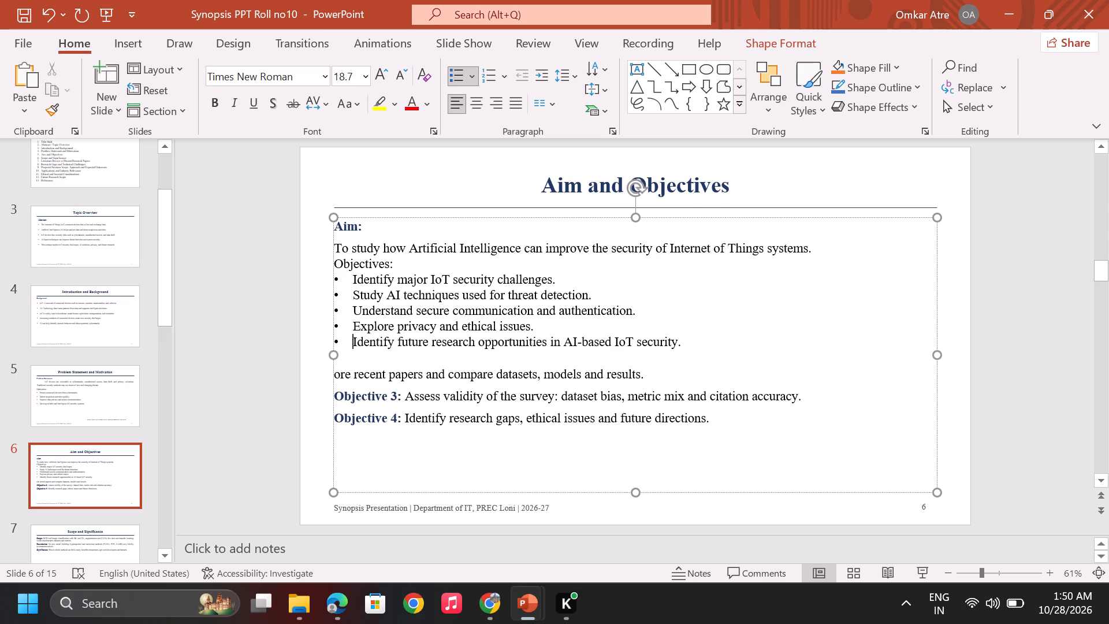
Delete the leftover old text below the objectives, from "ore recent papers" through the "Objective 4" line.
drag(708, 420, 346, 383)
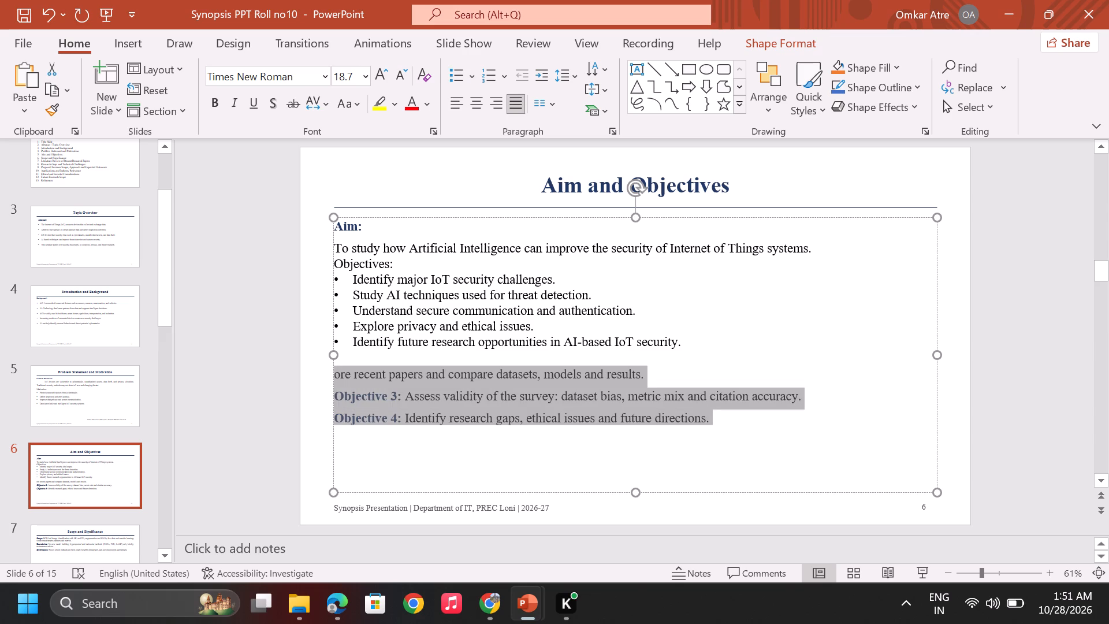
drag(346, 383, 343, 378)
key(BackSpace)
Set the line spacing to 1.5 for the text from "To study how" through the last objective.
click(614, 329)
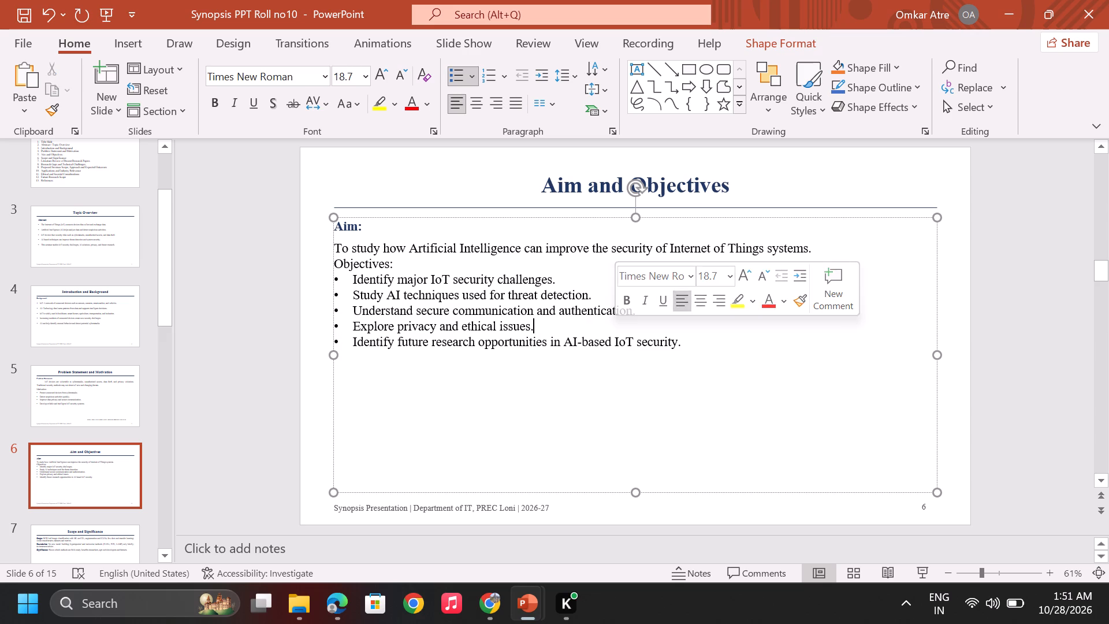
drag(698, 347, 308, 242)
click(569, 79)
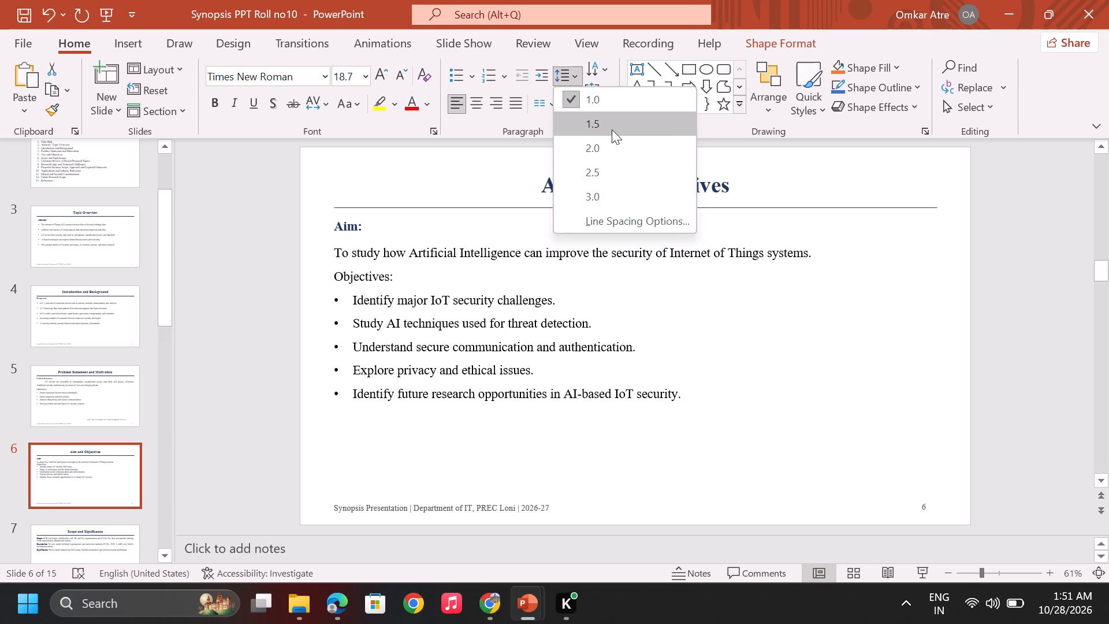
click(612, 129)
click(1000, 228)
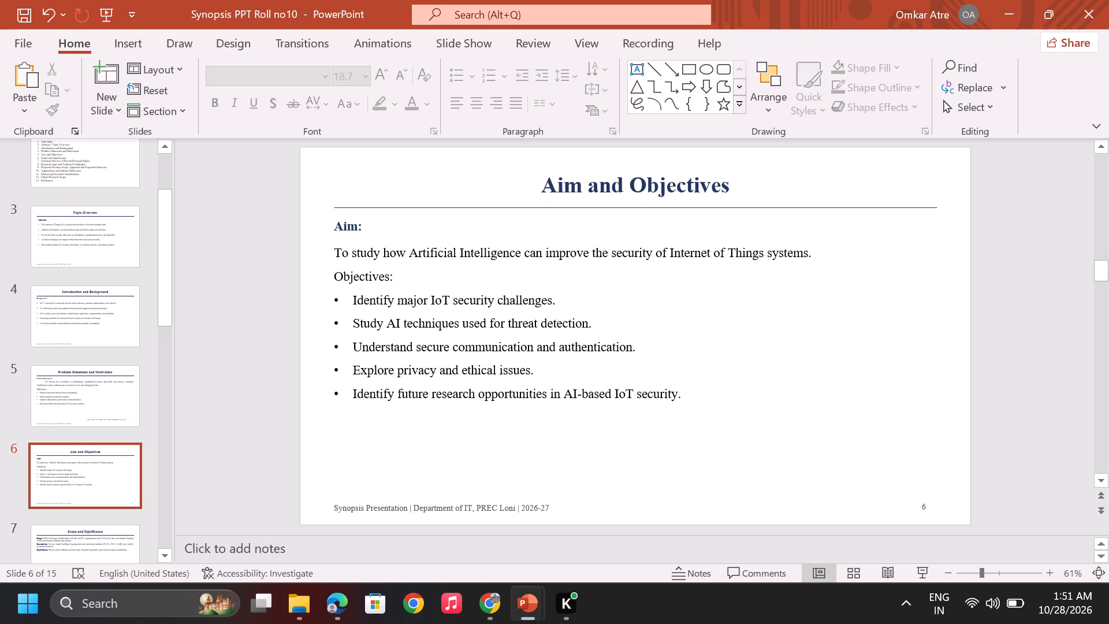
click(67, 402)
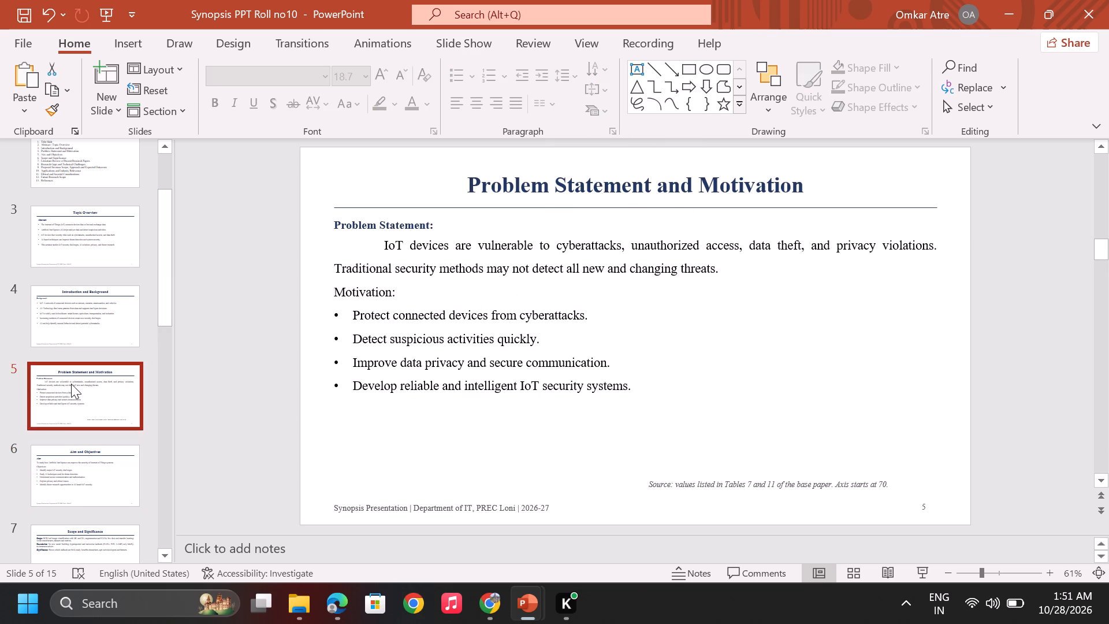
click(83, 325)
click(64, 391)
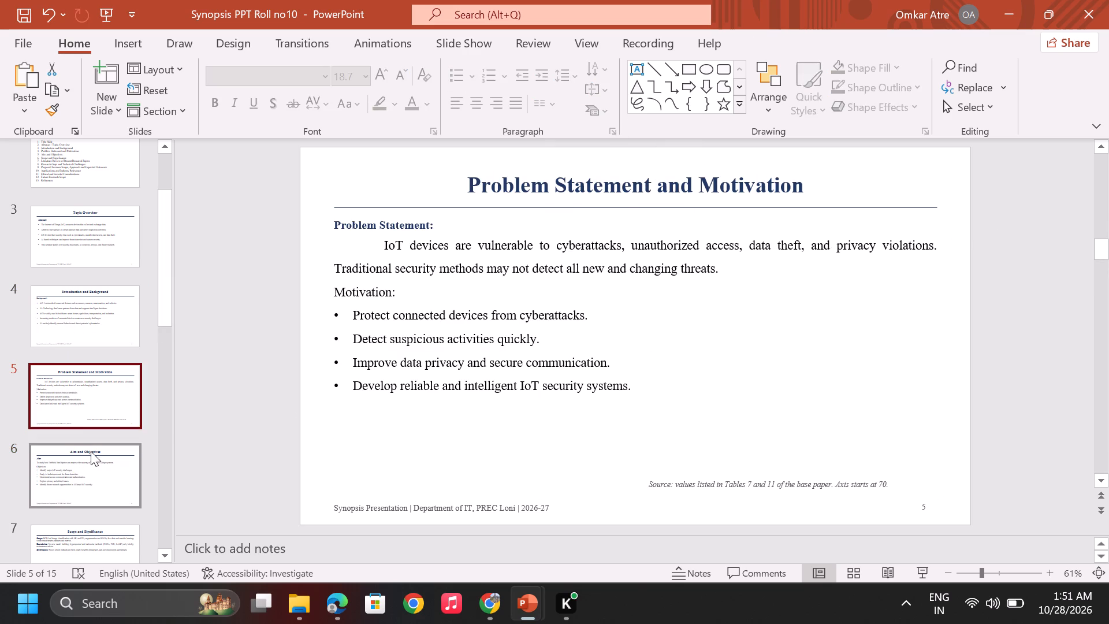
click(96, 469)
scroll(99, 518, down, 1)
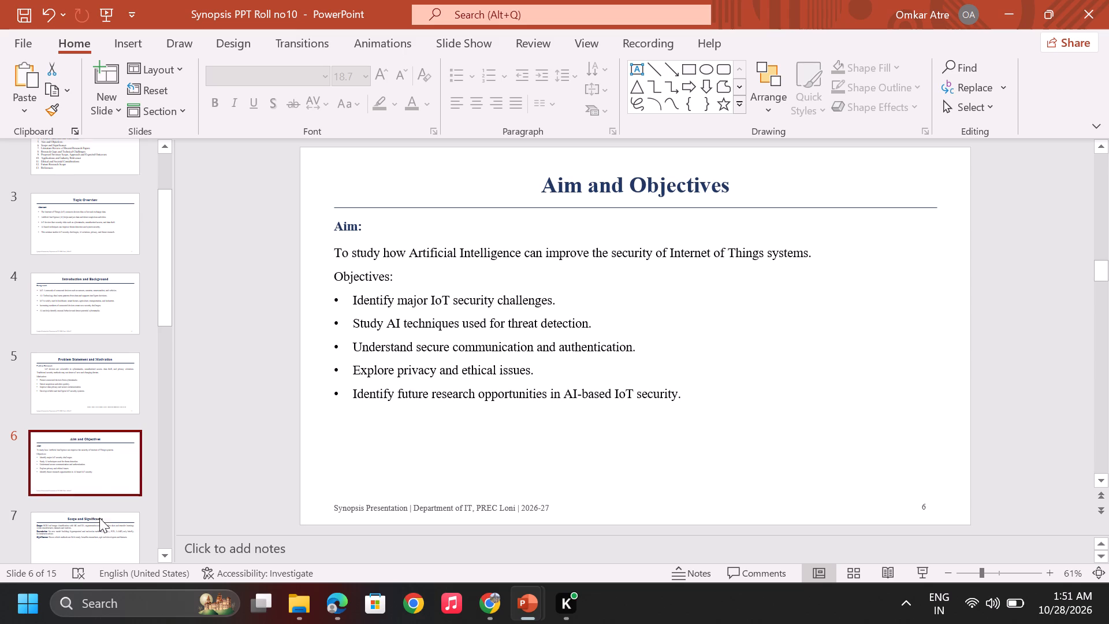
scroll(99, 518, down, 2)
click(84, 450)
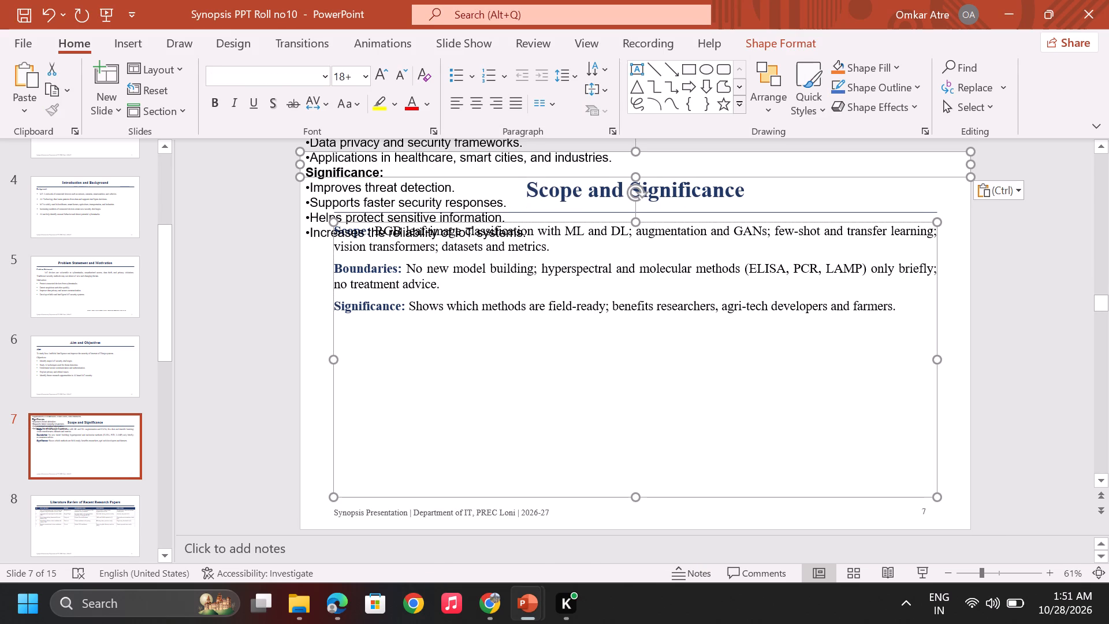
Move all the pasted Scope and Significance text into the slide's body text box, after the old "Significance:" line.
click(385, 201)
key(ctrl+a)
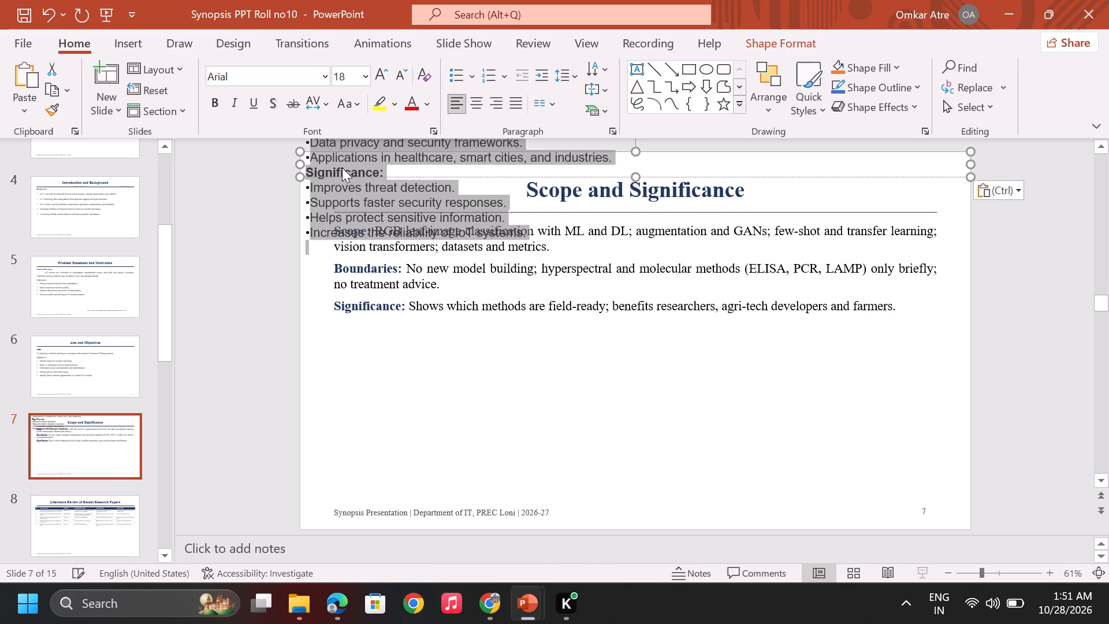
drag(343, 168, 467, 339)
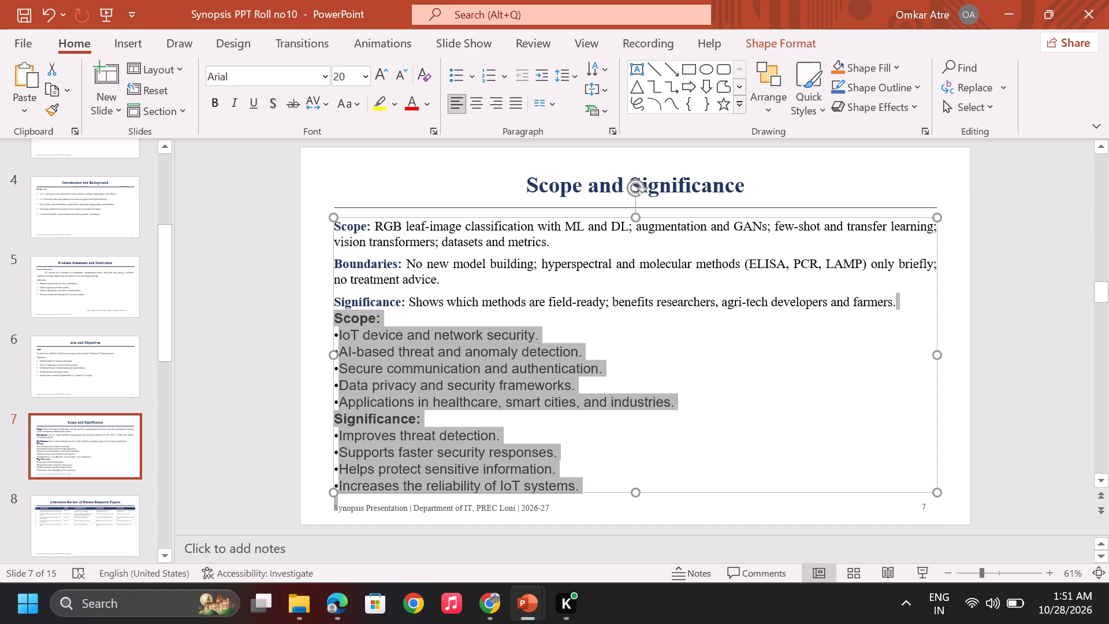
Copy the original "Scope:" label's bold blue formatting onto the pasted "Scope:" and "Significance:" headings.
click(359, 226)
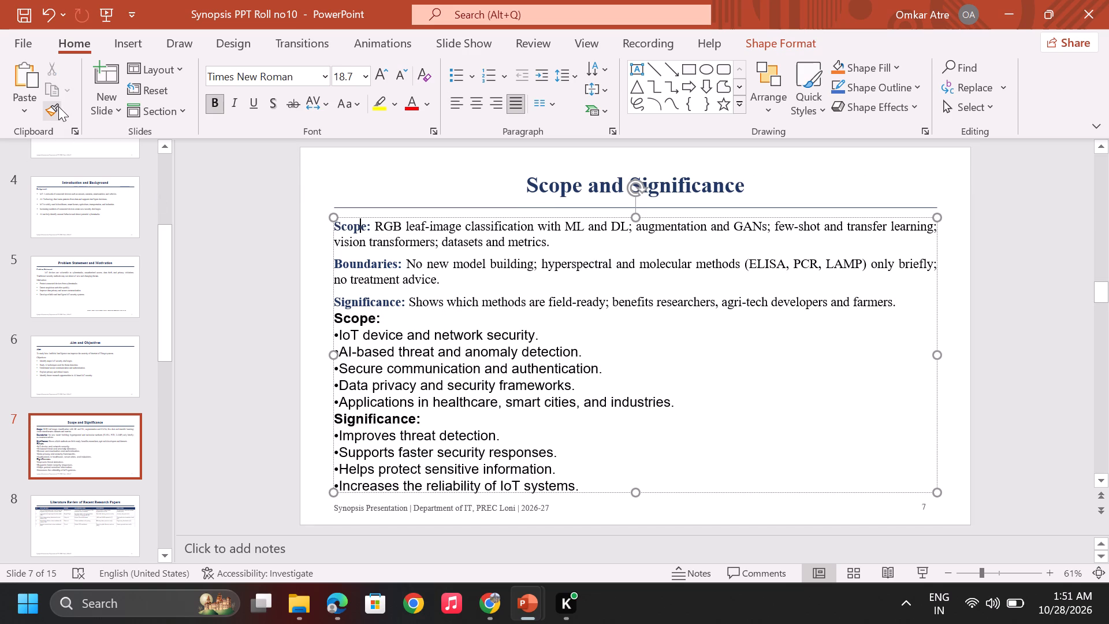
click(58, 106)
drag(386, 318, 325, 321)
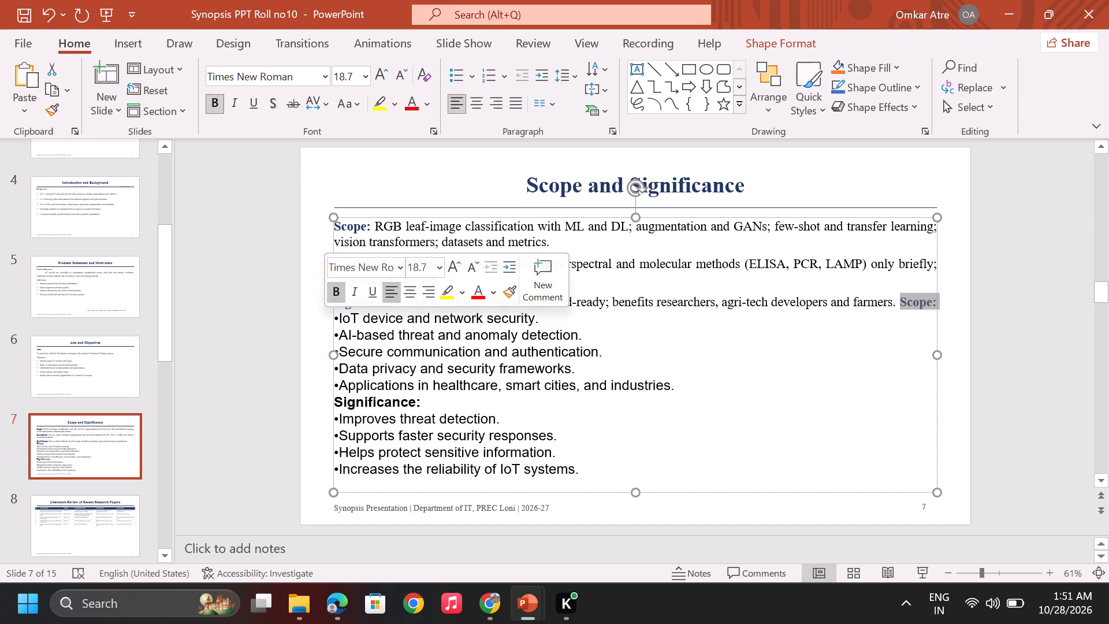
click(502, 289)
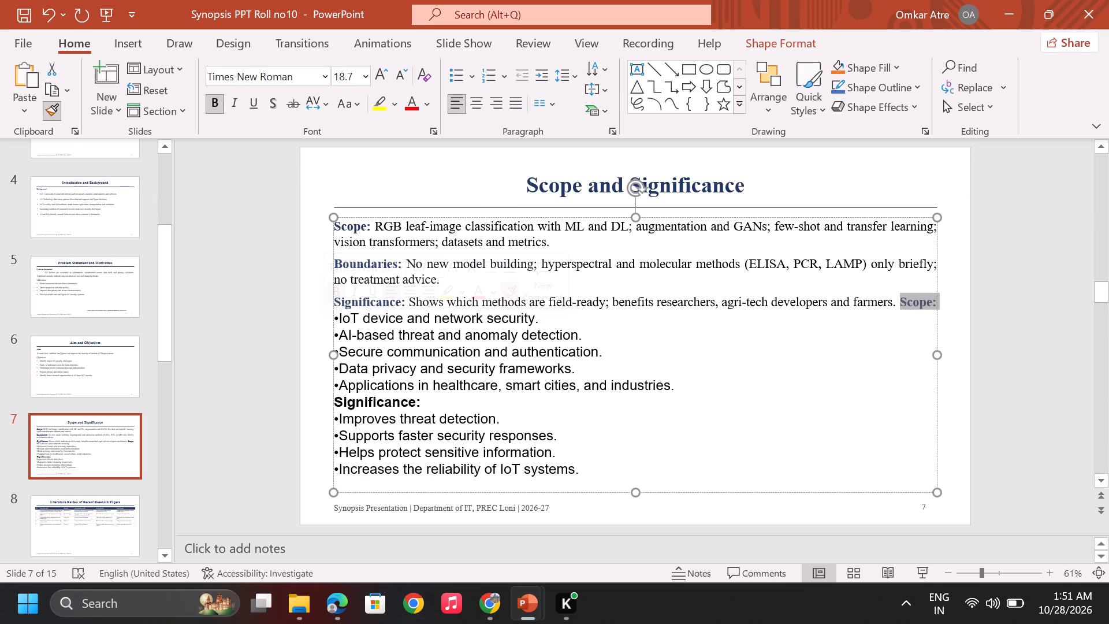
drag(424, 402, 355, 406)
Copy the Boundaries paragraph's body-text formatting, Times New Roman 18.7, onto the pasted items under both Scope and Significance.
click(468, 263)
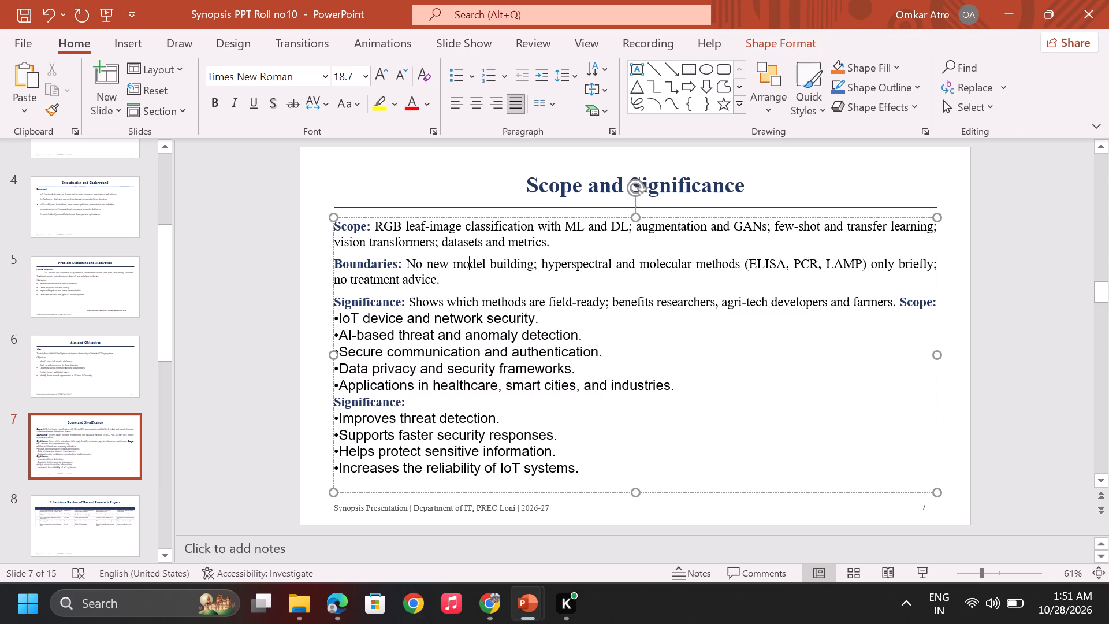
click(56, 111)
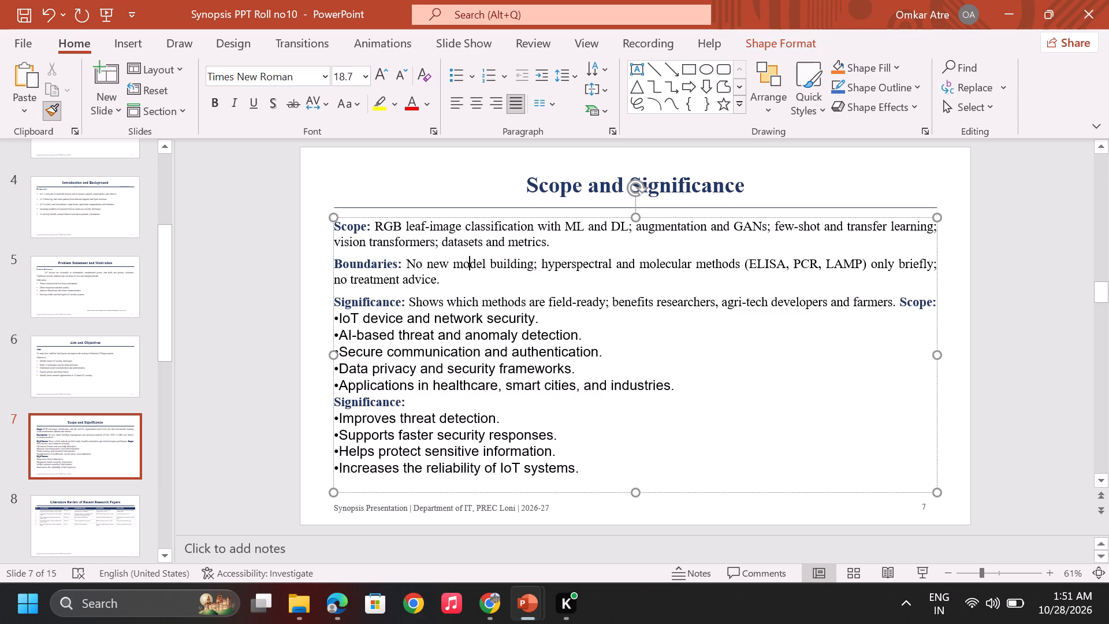
drag(676, 393, 415, 304)
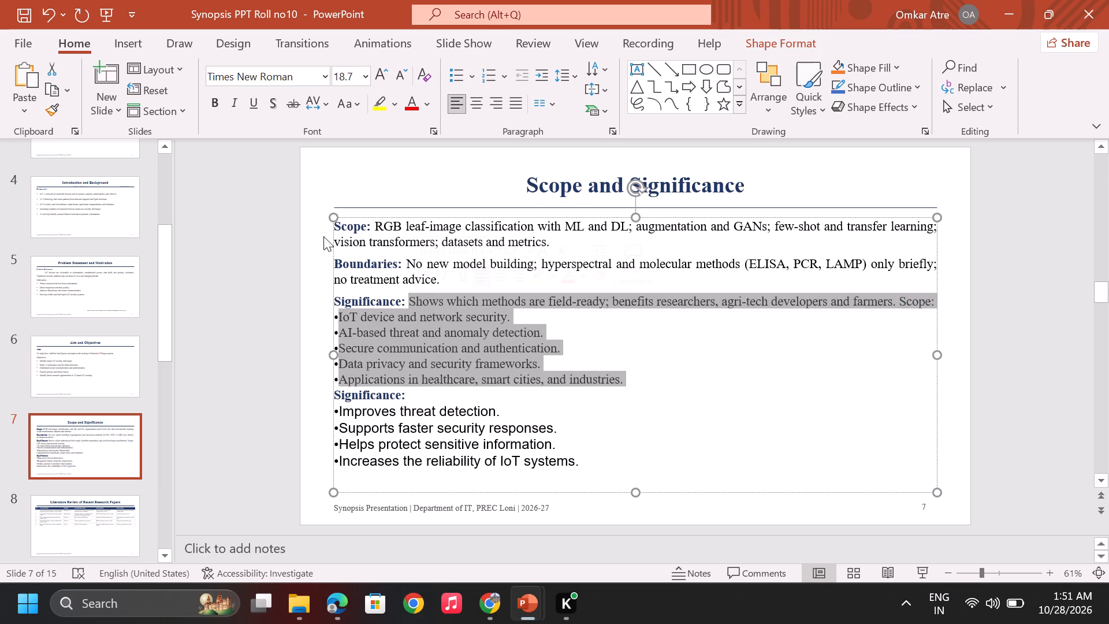
click(57, 107)
drag(579, 467, 567, 465)
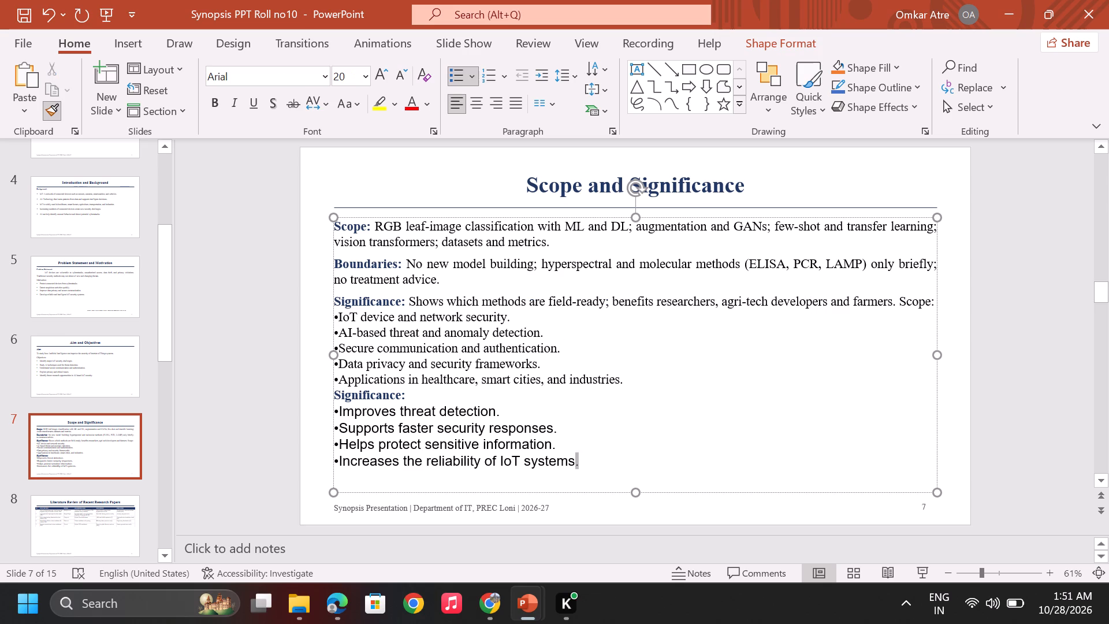
drag(567, 465, 336, 419)
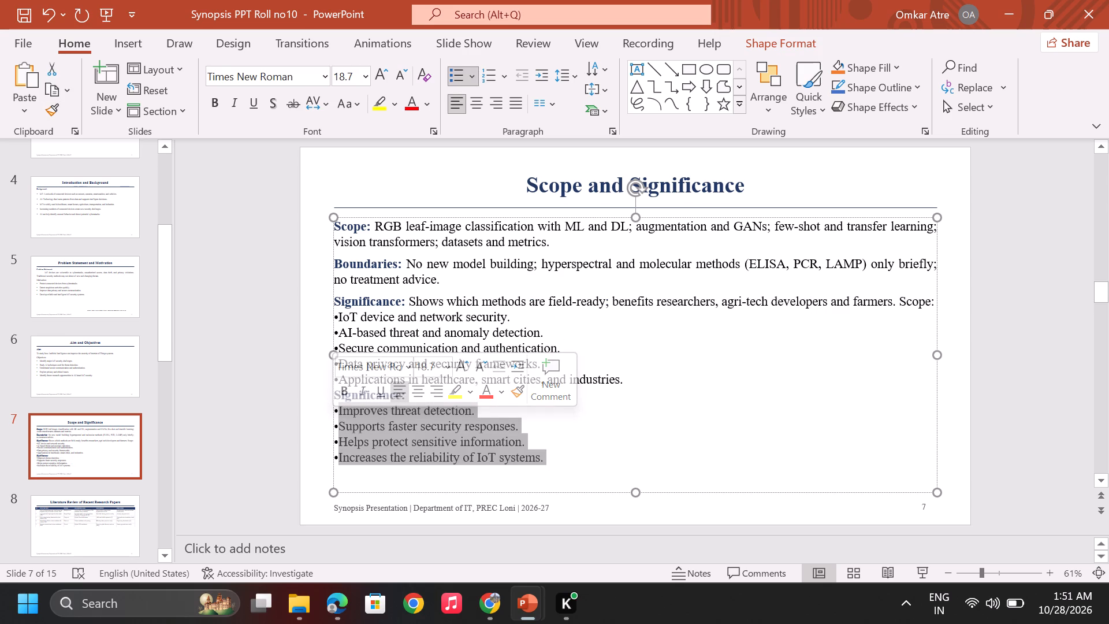
Replace the typed bullet characters before "IoT device and network security." and "AI-based threat and anomaly detection." with real list bullets.
click(342, 315)
key(Left)
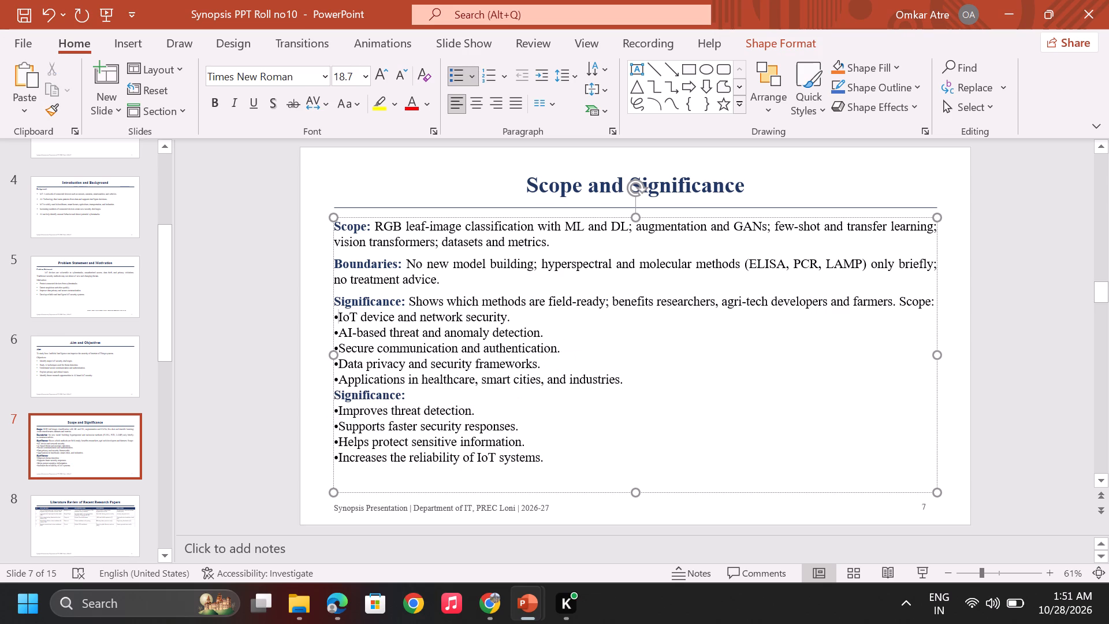
key(BackSpace)
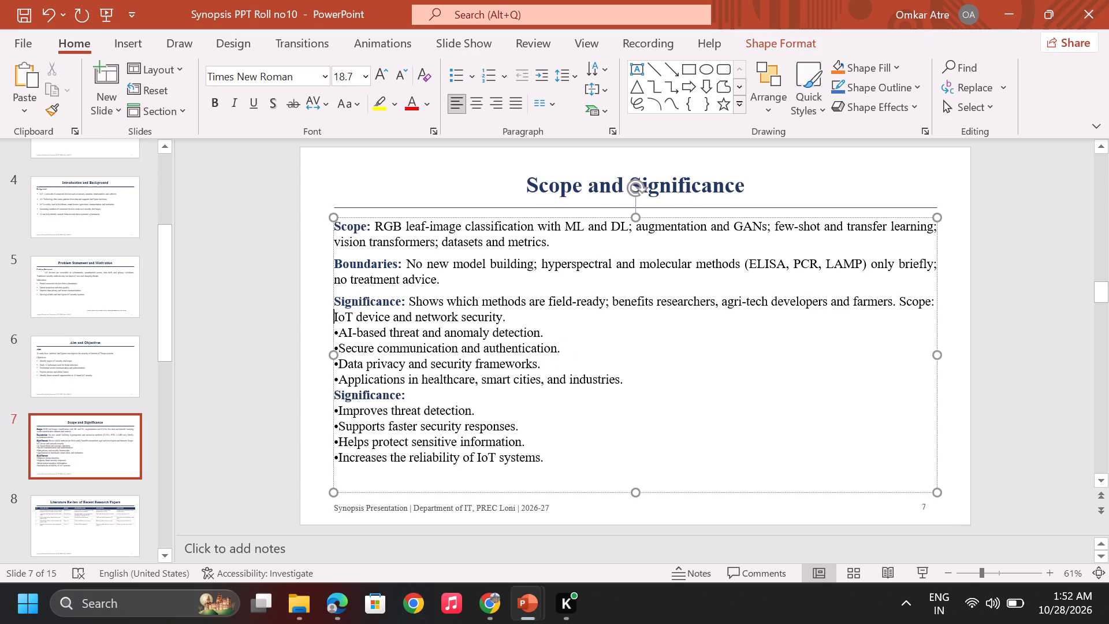
click(452, 75)
click(341, 333)
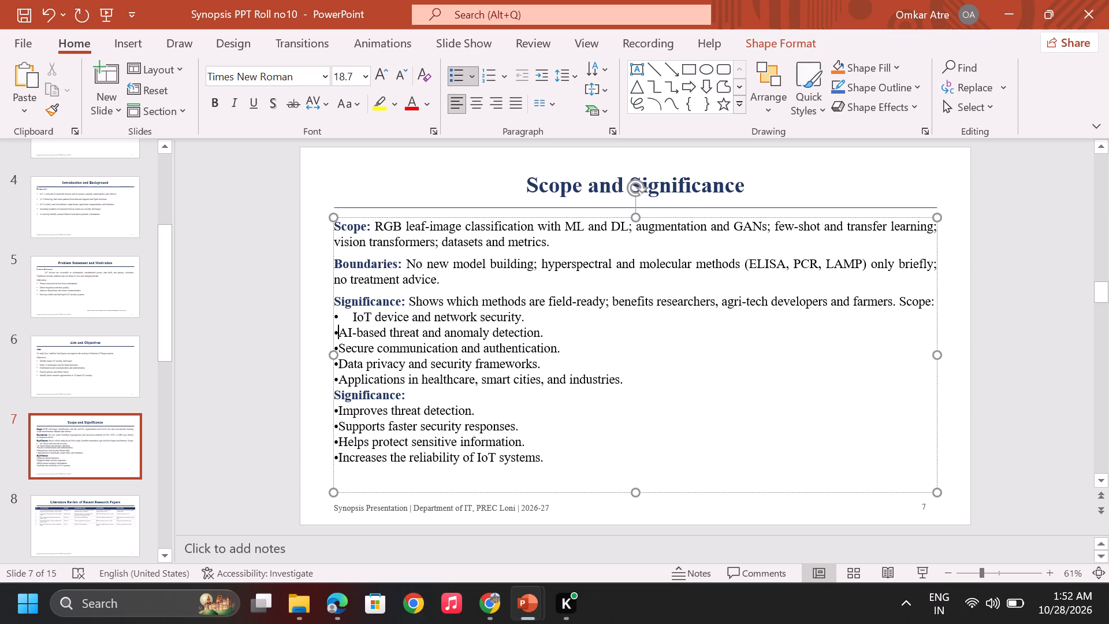
key(BackSpace)
key(Return)
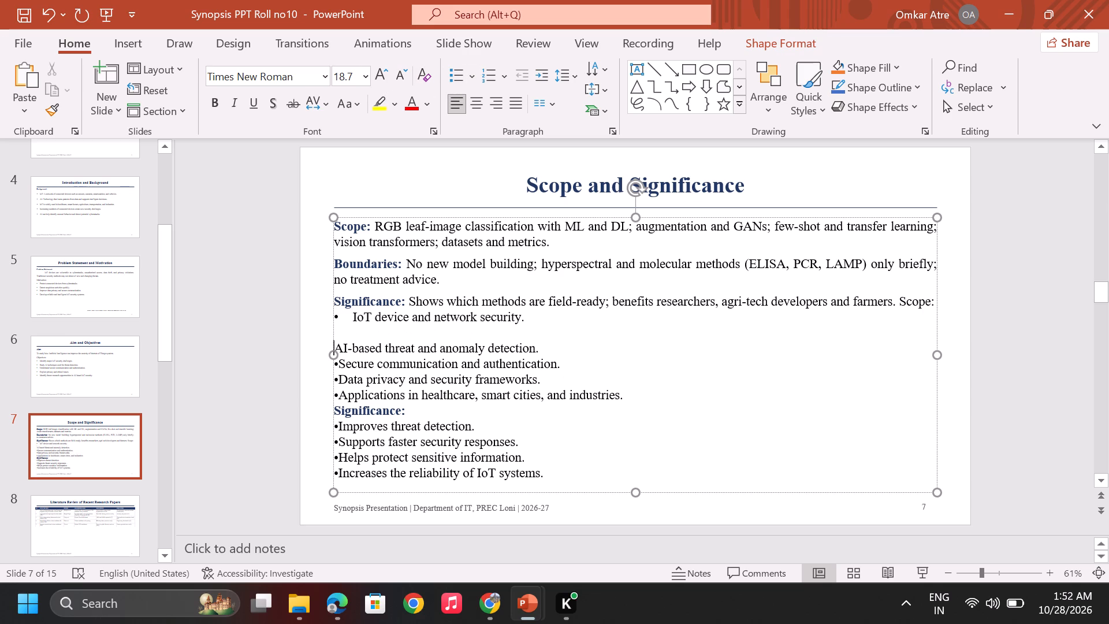
key(BackSpace)
key(BackSpace)
key(Return)
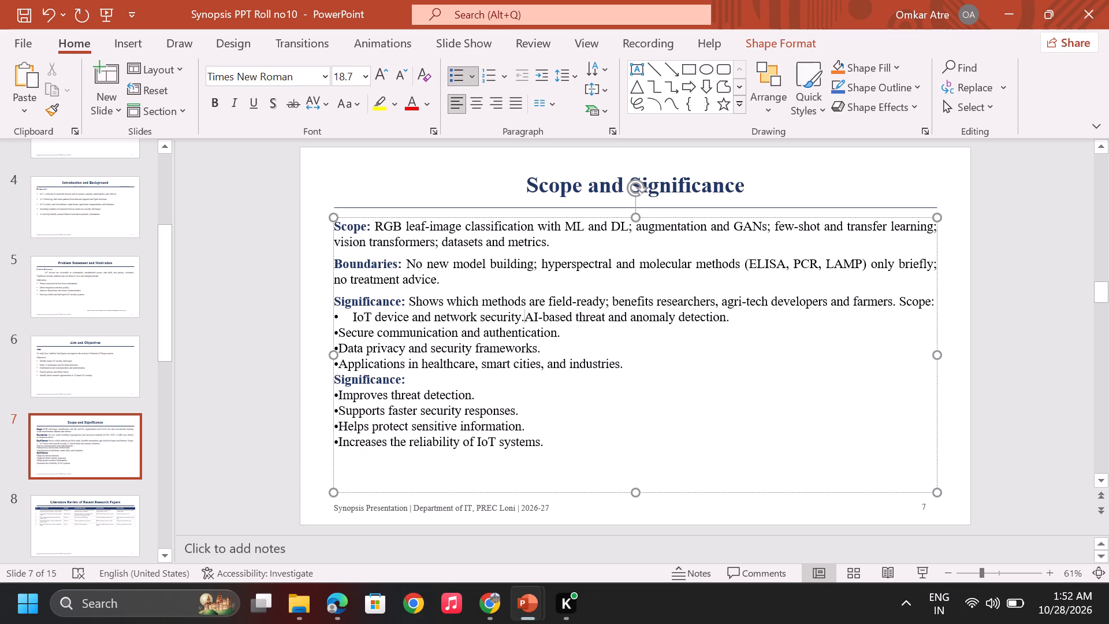
Turn the remaining Scope items, from "Secure communication and authentication." through "Applications in healthcare, smart cities, and industries.", into real list bullets.
click(337, 349)
click(339, 349)
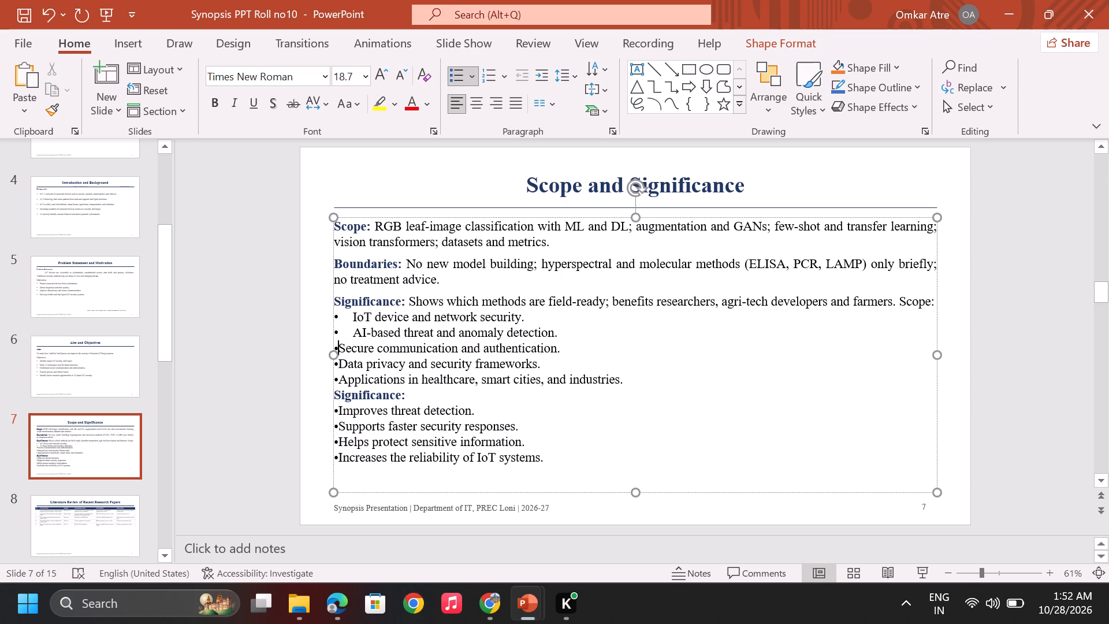
key(BackSpace)
key(Return)
key(BackSpace)
key(BackSpace)
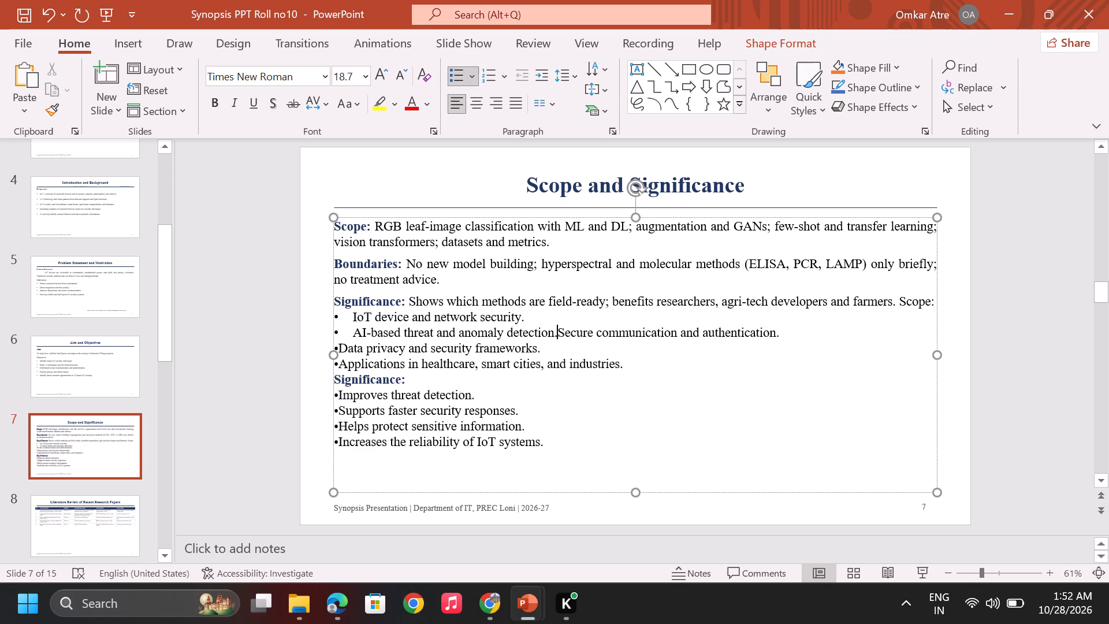
key(Return)
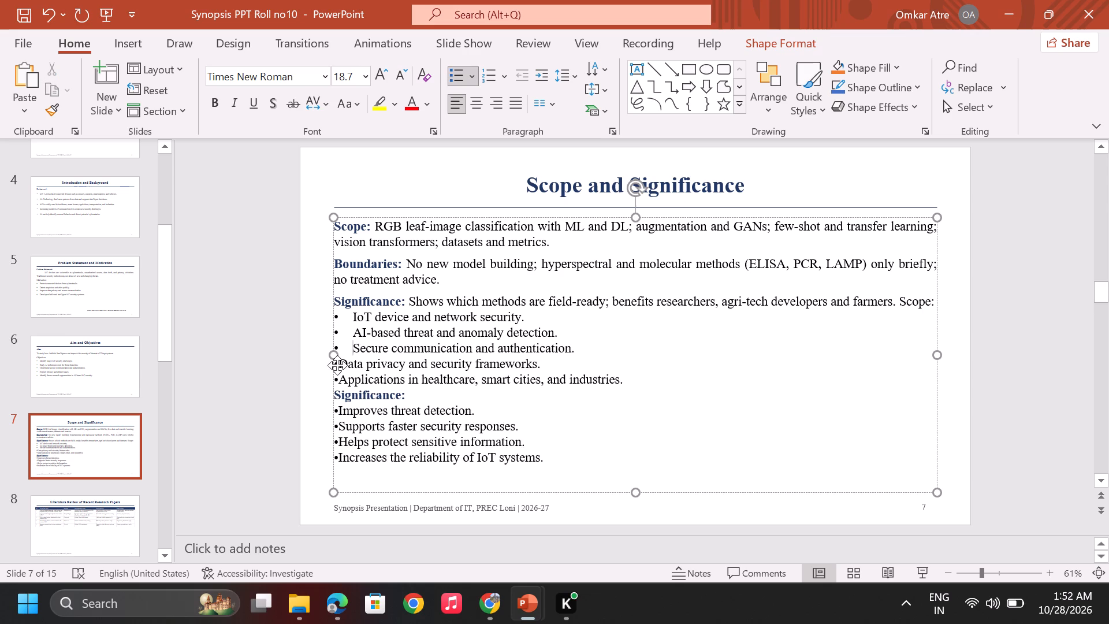
click(340, 365)
key(BackSpace)
key(Return)
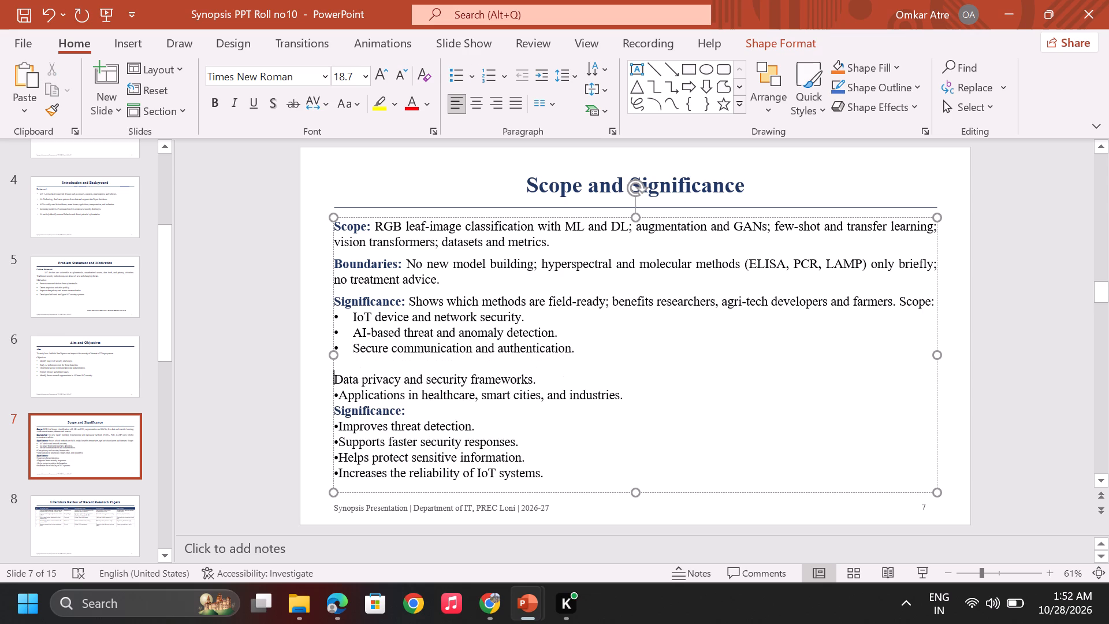
key(BackSpace)
key(BackSpace)
key(Return)
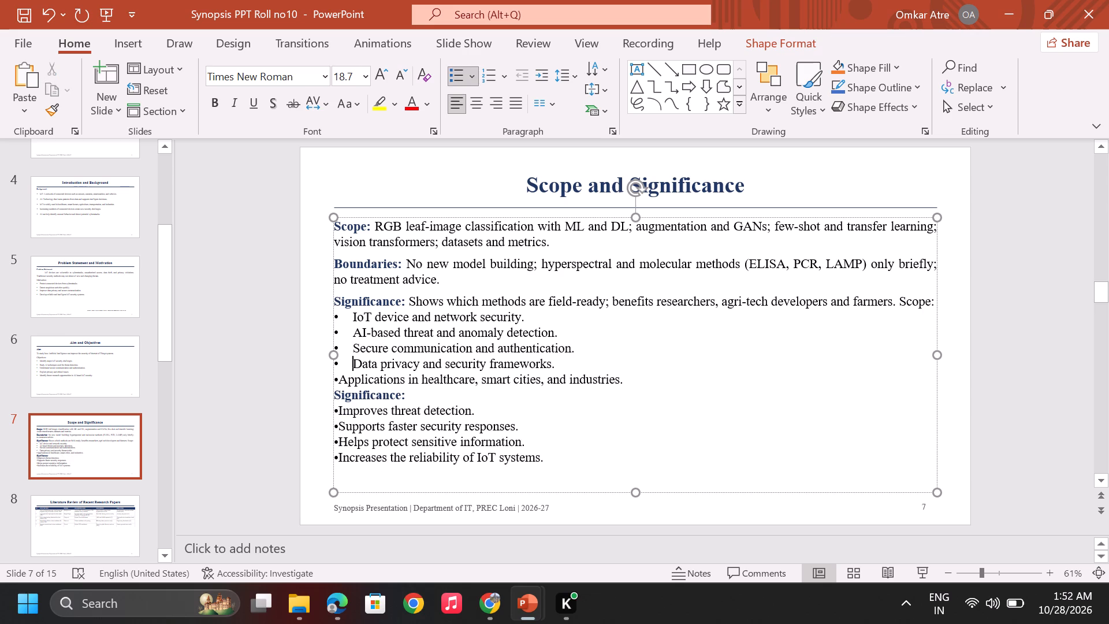
click(340, 380)
key(BackSpace)
key(BackSpace)
key(Return)
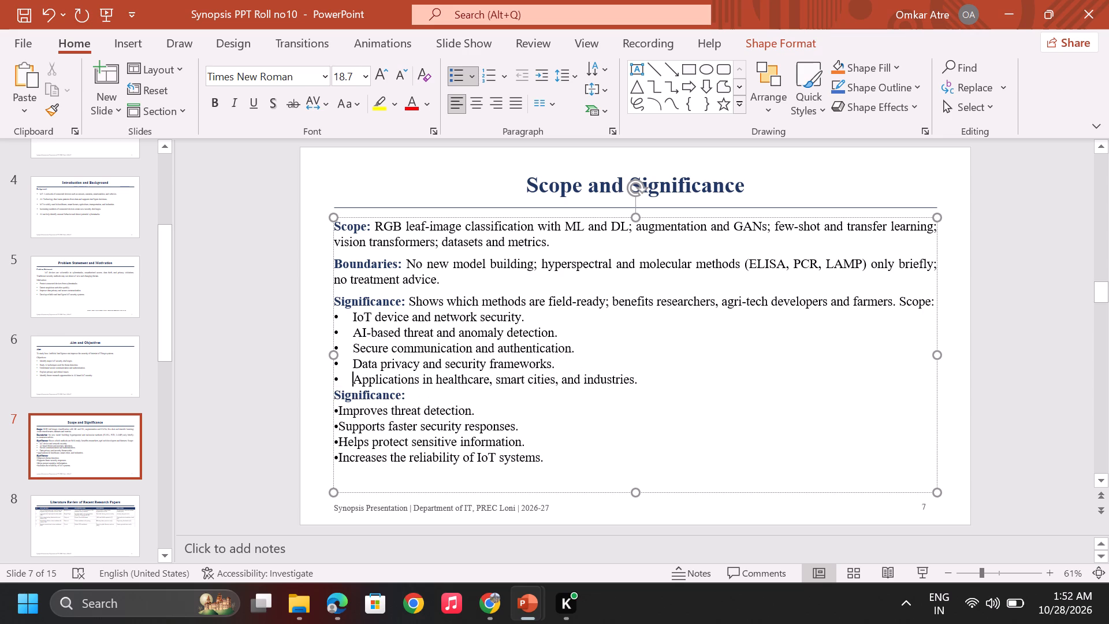
Replace the typed bullet characters before "Improves threat detection." and "Supports faster security responses." with real list bullets.
click(341, 409)
click(337, 410)
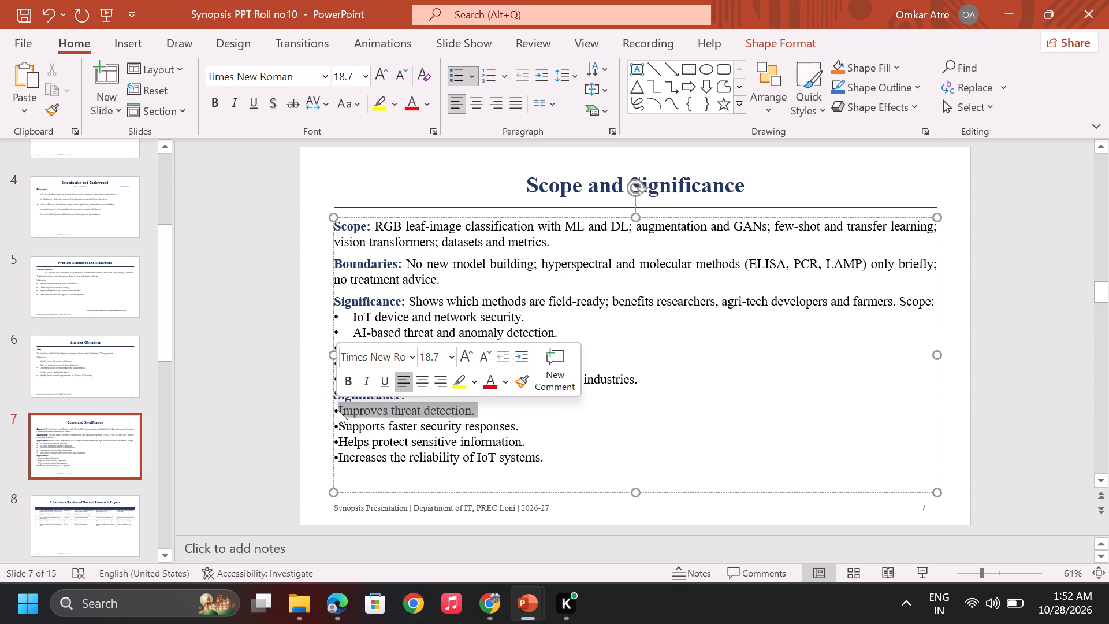
click(338, 410)
click(341, 410)
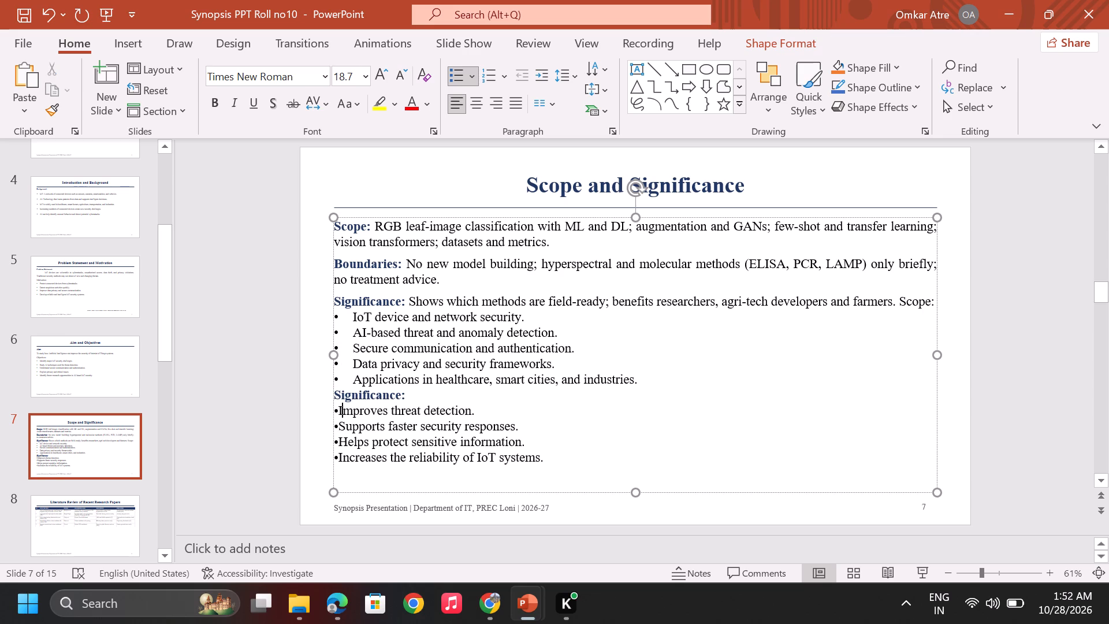
key(Left)
key(BackSpace)
key(BackSpace)
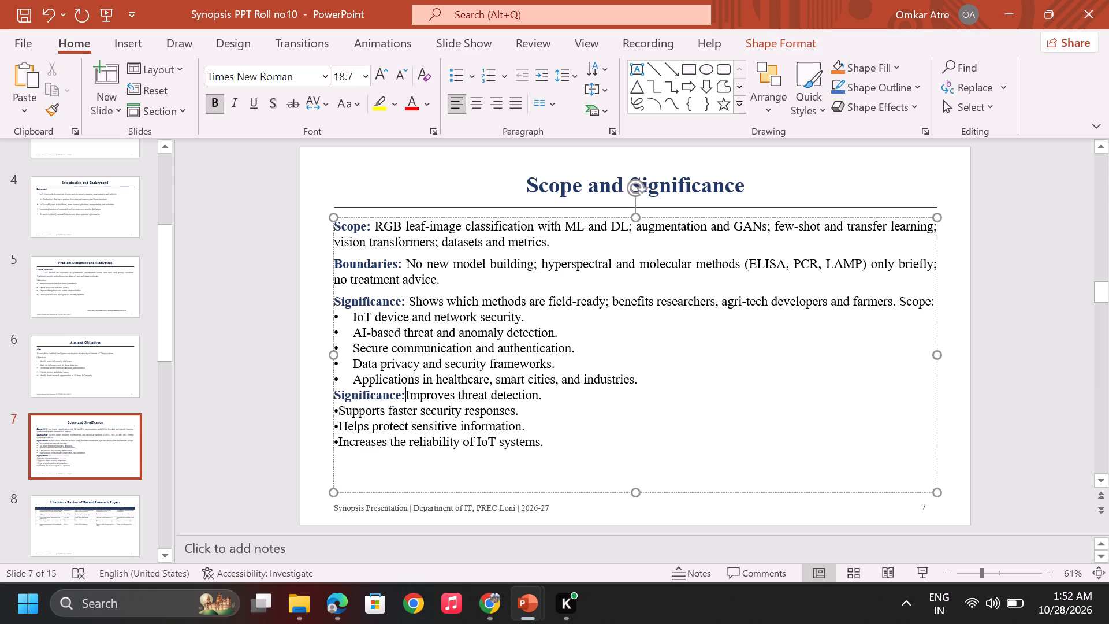
key(Return)
click(455, 77)
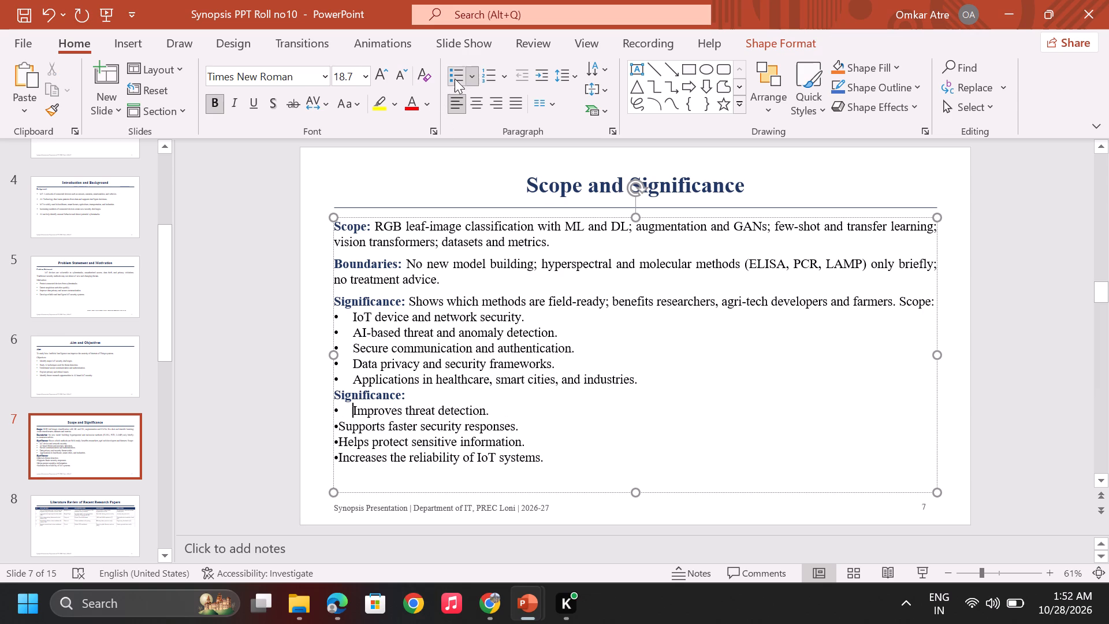
click(339, 424)
key(BackSpace)
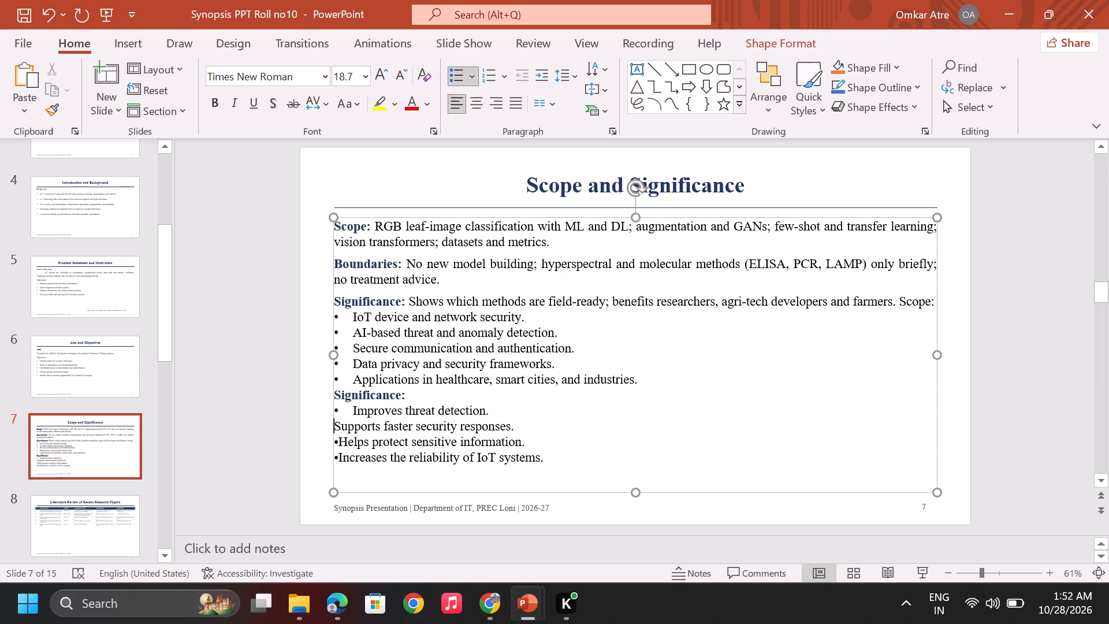
key(BackSpace)
key(Return)
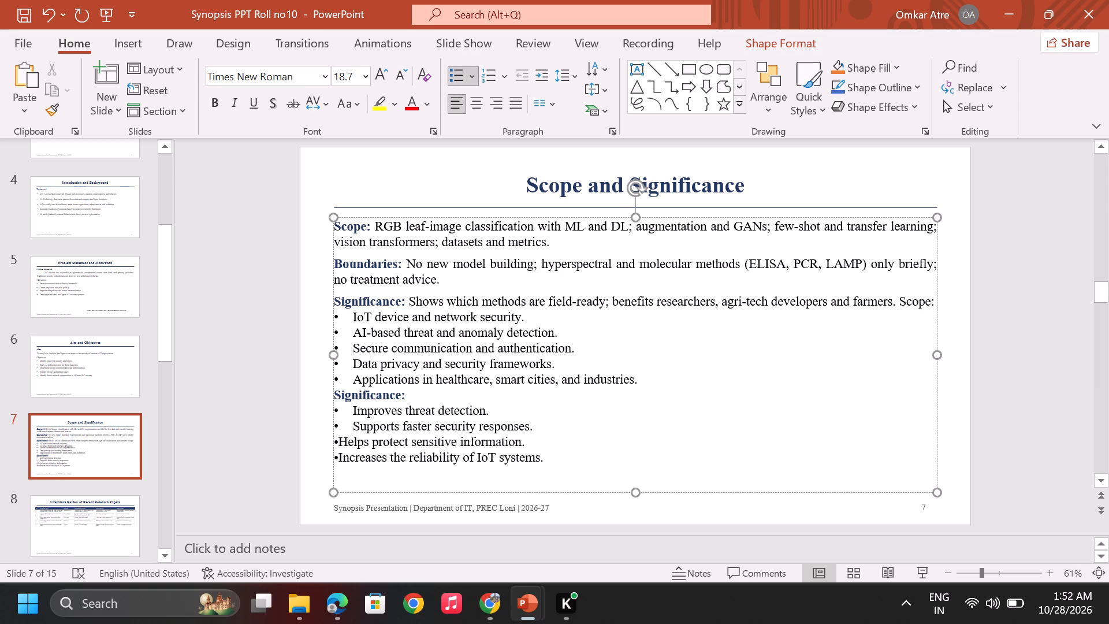
Turn "Helps protect sensitive information." and "Increases the reliability of IoT systems." into real list bullets as well.
key(Down)
key(Left)
key(Left)
key(BackSpace)
key(BackSpace)
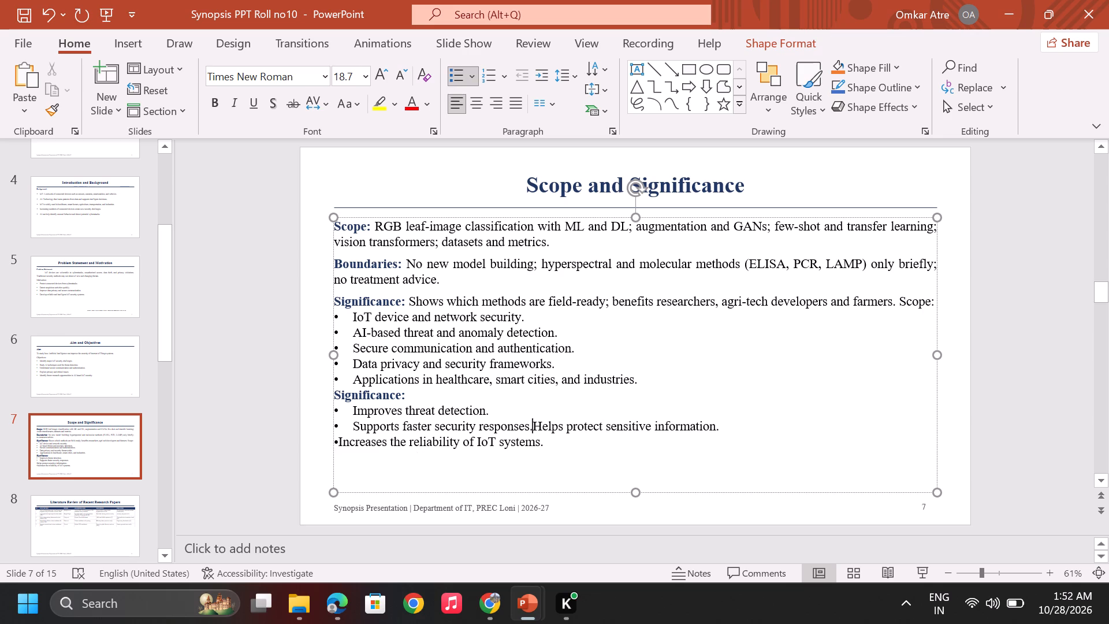
key(Return)
key(Down)
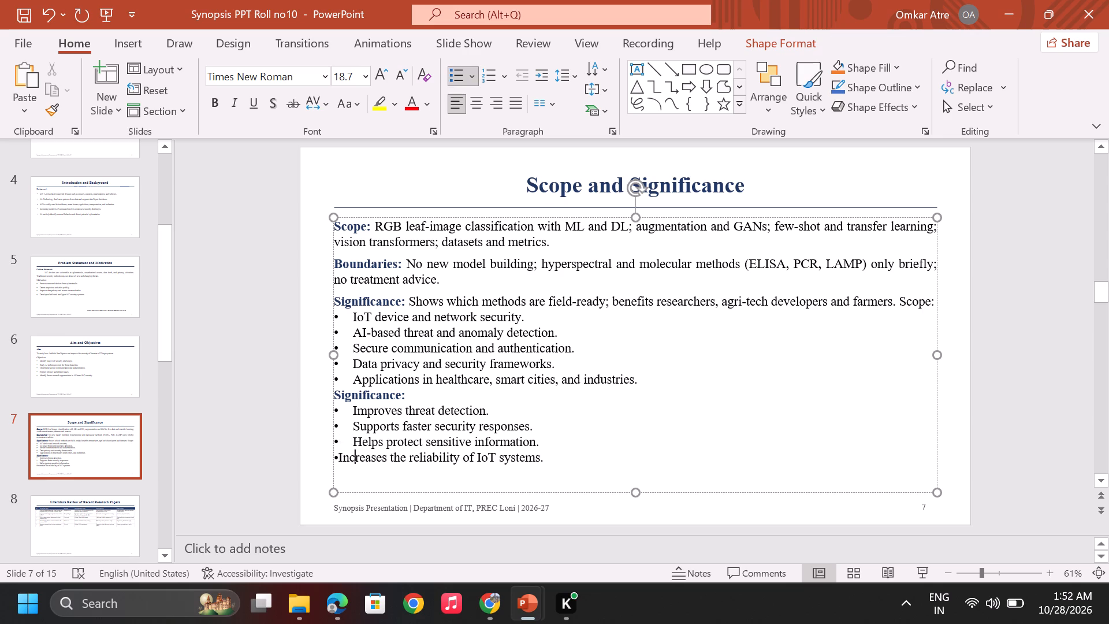
key(Left)
key(Left)
key(Left)
key(BackSpace)
key(BackSpace)
key(Return)
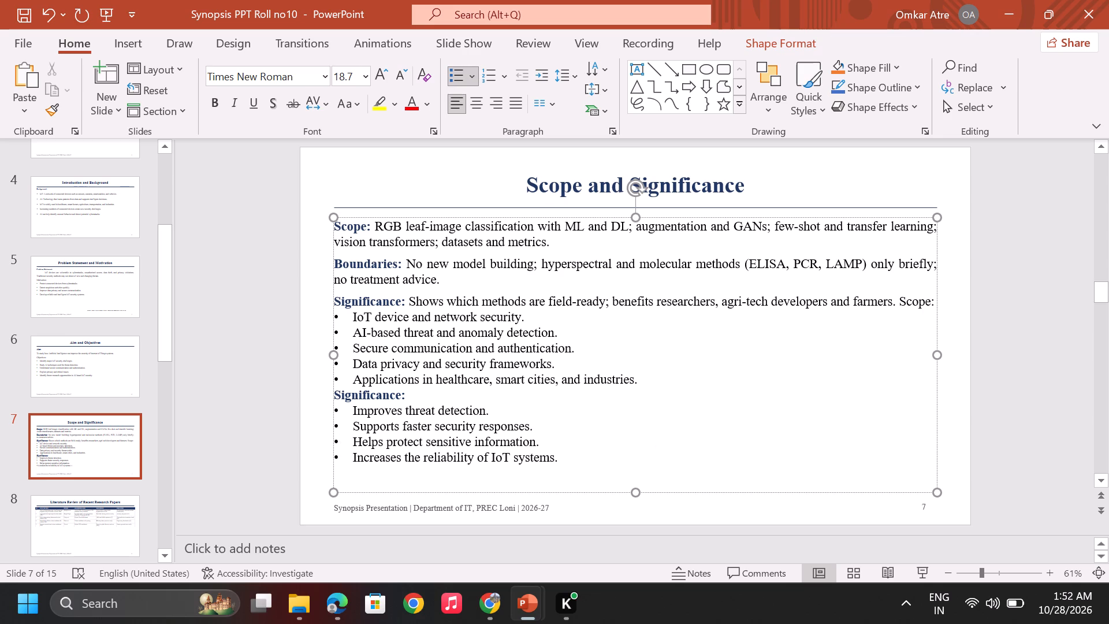
Delete the old leaf-image "Scope:" and "Boundaries:" paragraphs from the Scope and Significance slide.
click(310, 287)
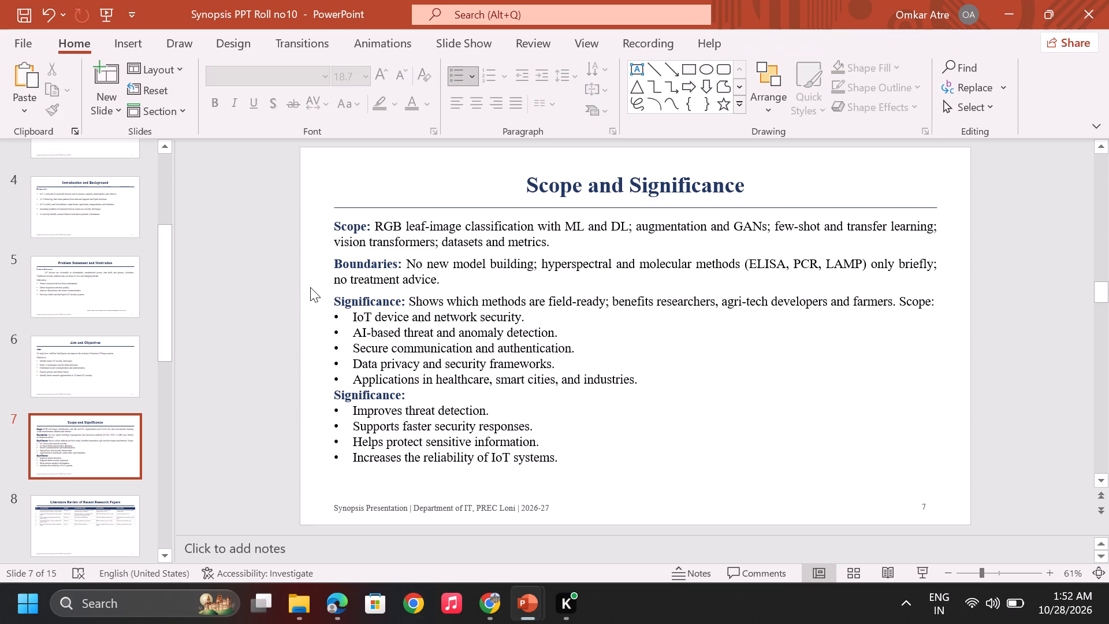
drag(443, 281, 340, 229)
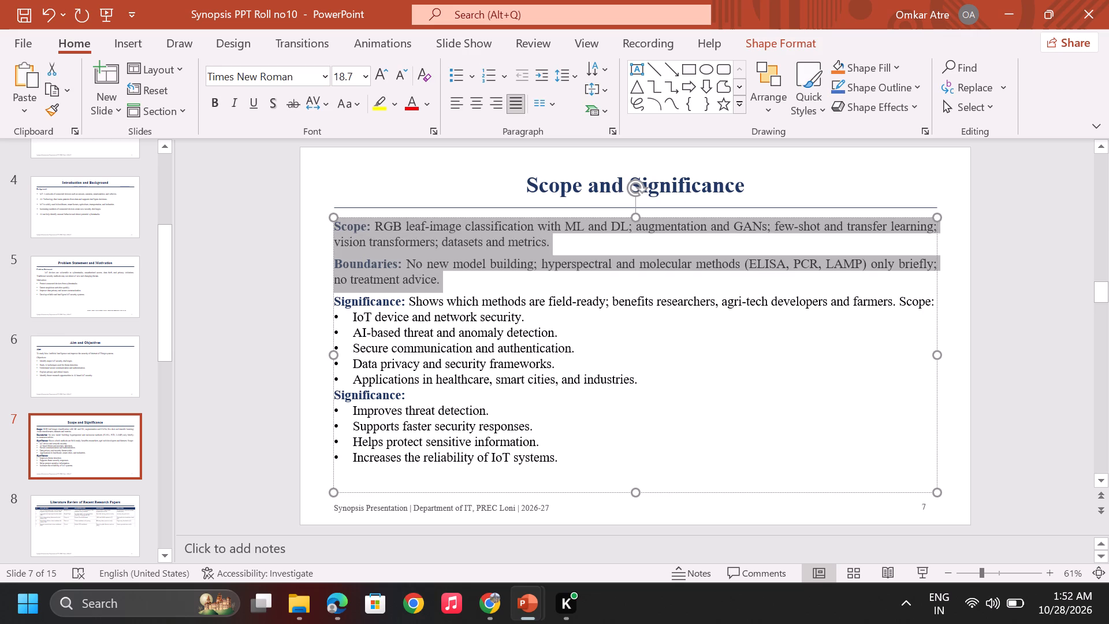
drag(340, 229, 340, 229)
key(BackSpace)
Set the line spacing to 1.5 for all the remaining body text on the Scope and Significance slide.
drag(568, 391, 491, 355)
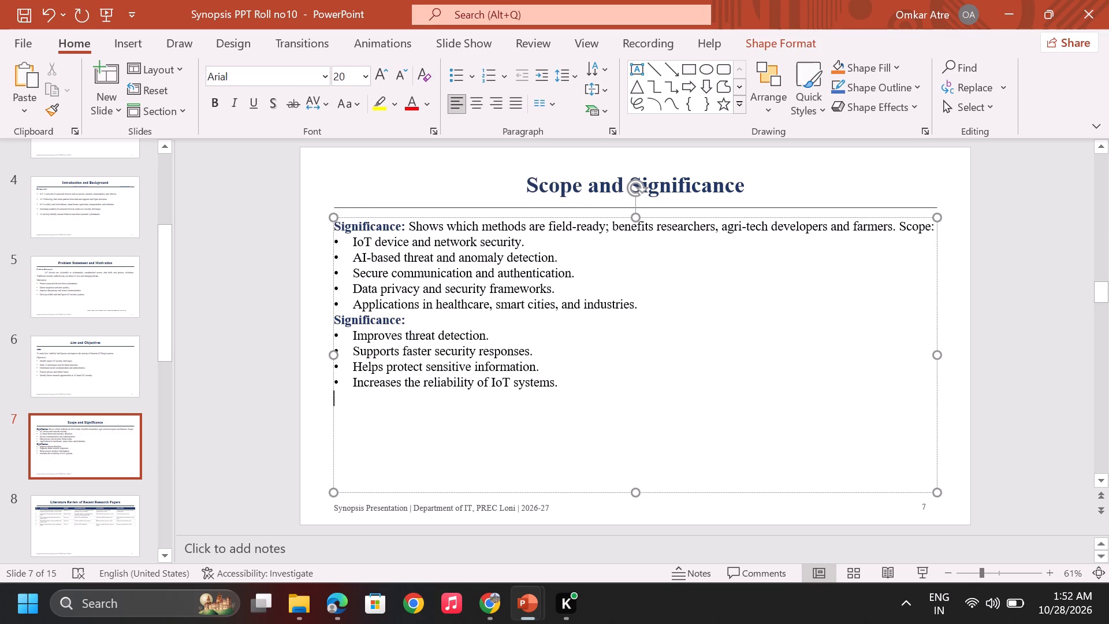
drag(491, 355, 326, 224)
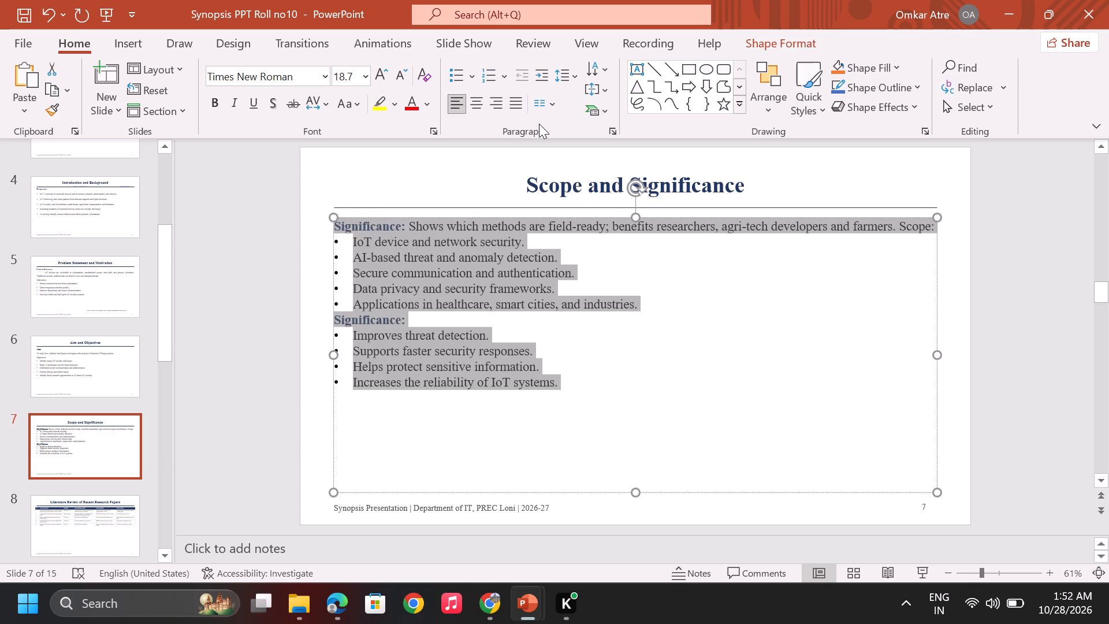
click(576, 81)
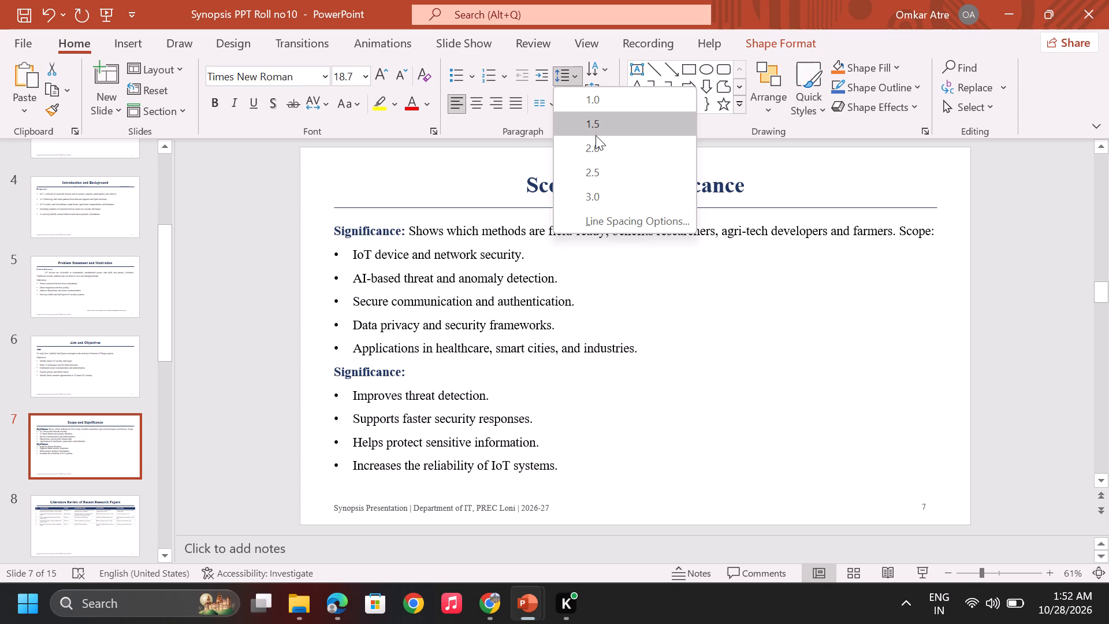
click(595, 135)
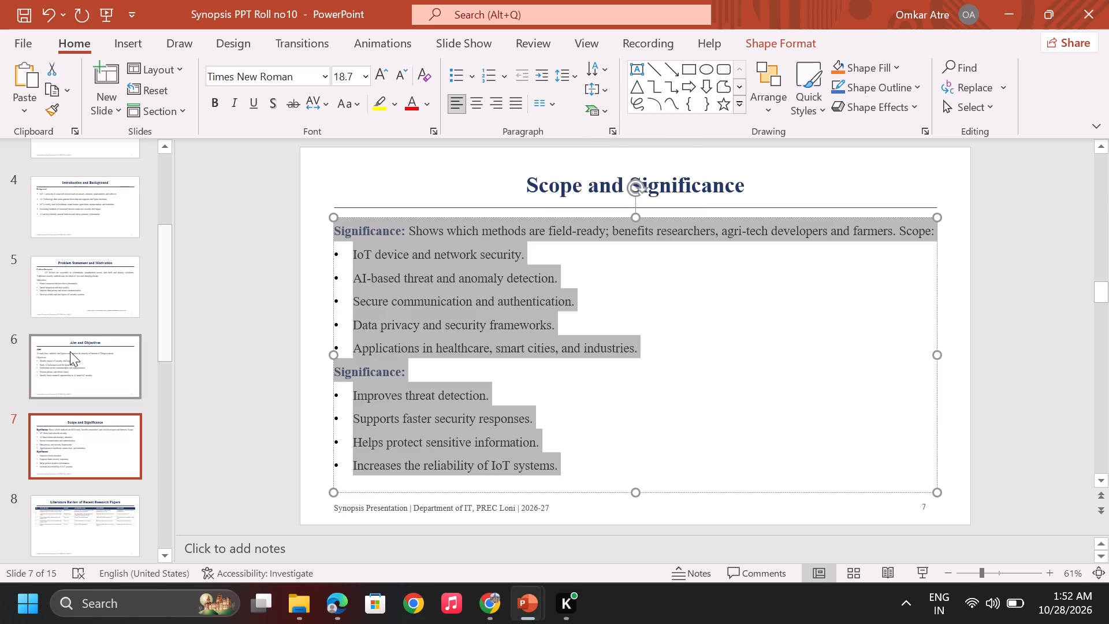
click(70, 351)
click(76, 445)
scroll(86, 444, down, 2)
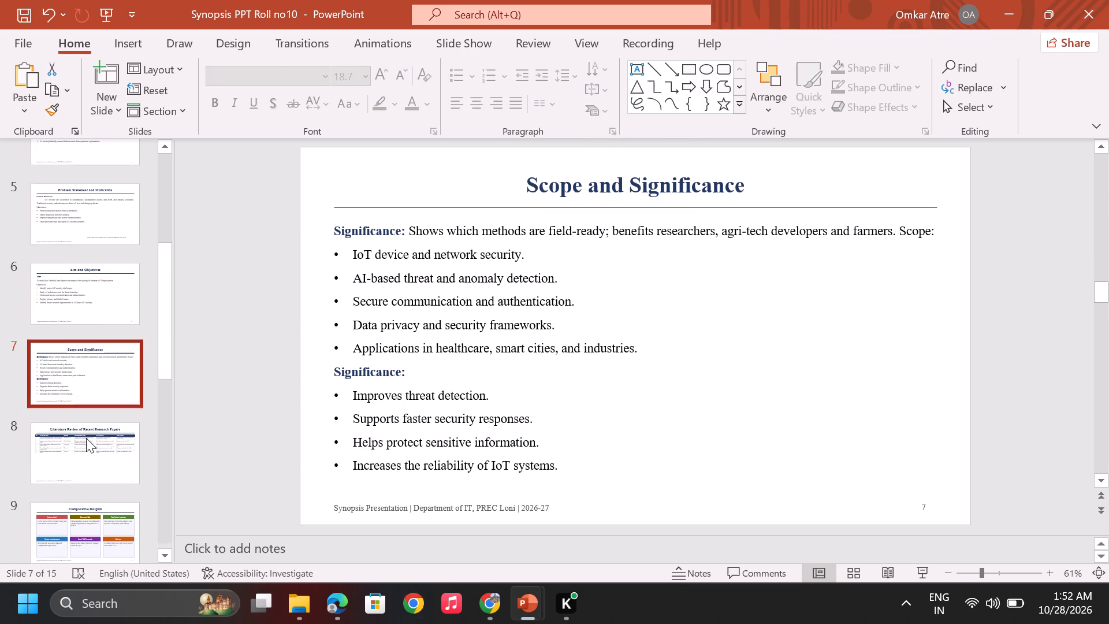
click(110, 465)
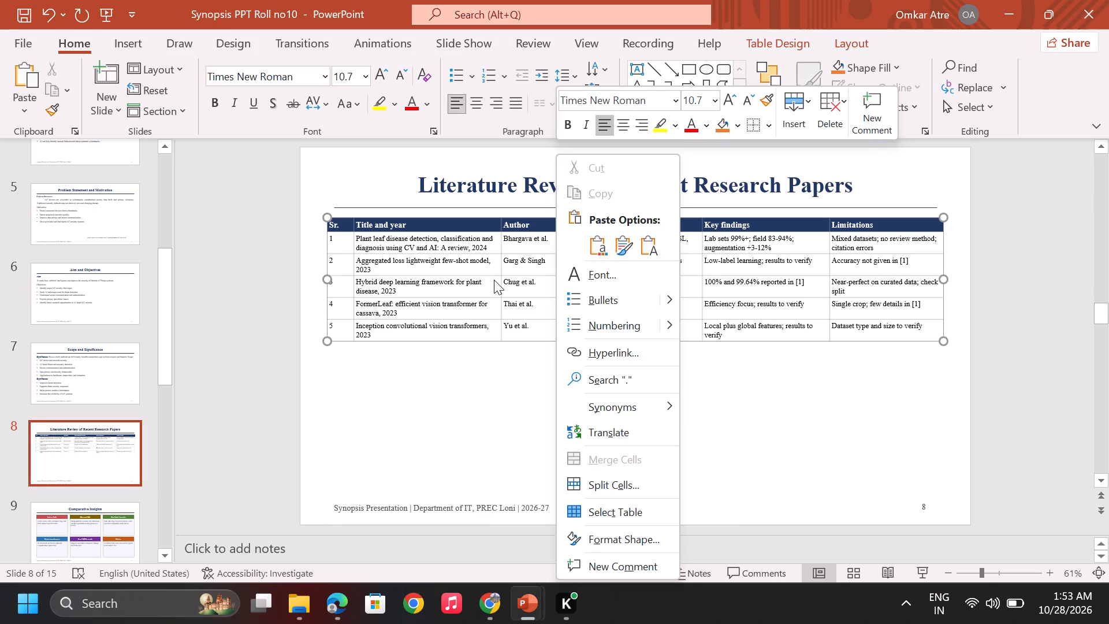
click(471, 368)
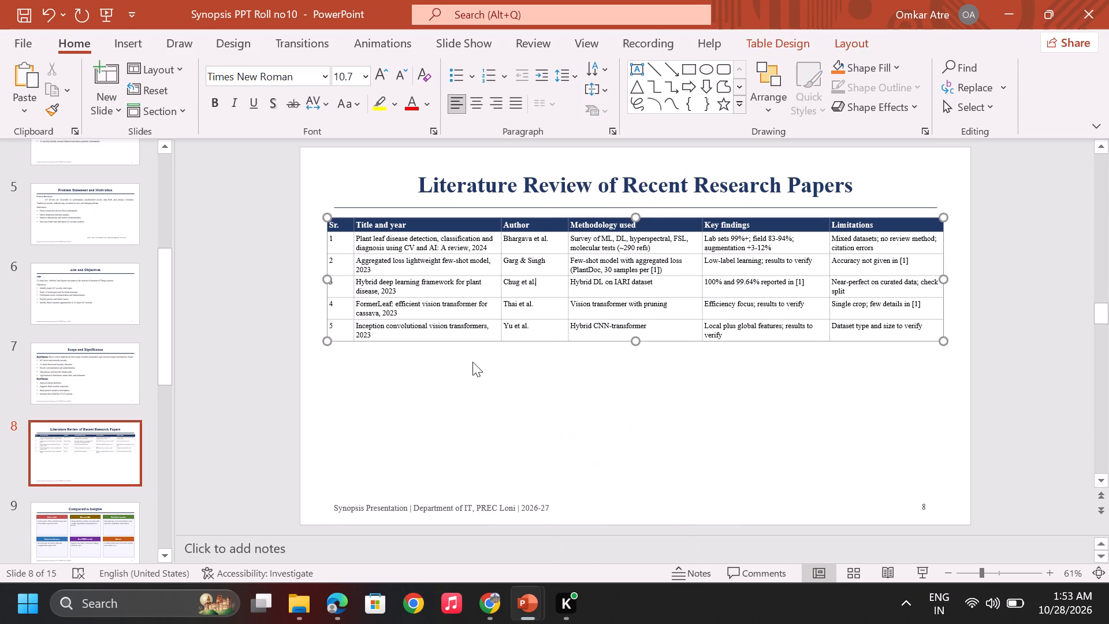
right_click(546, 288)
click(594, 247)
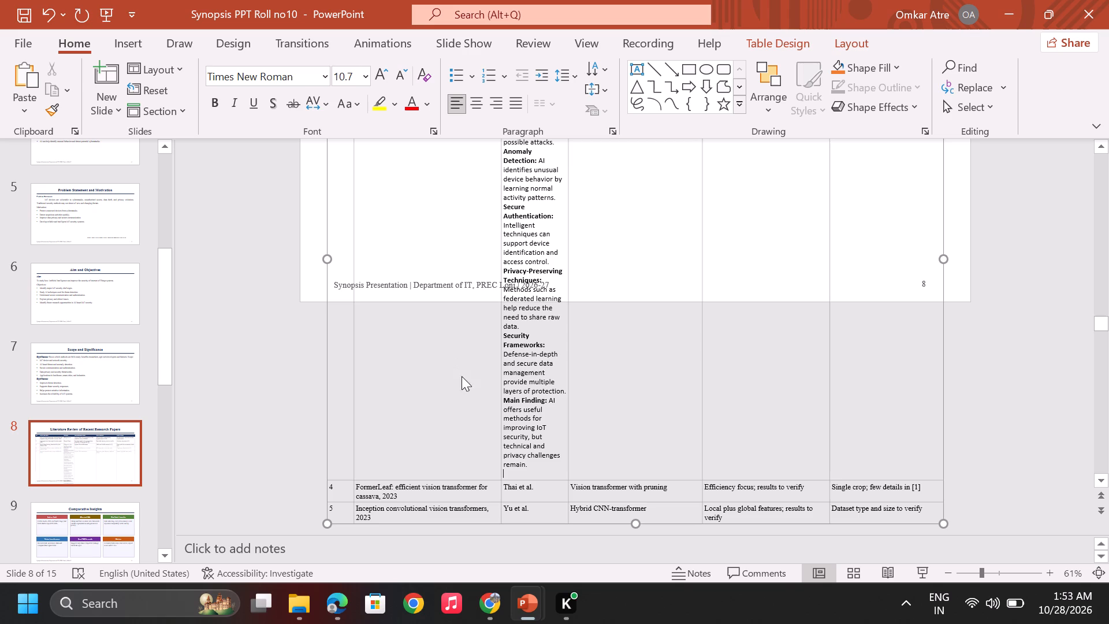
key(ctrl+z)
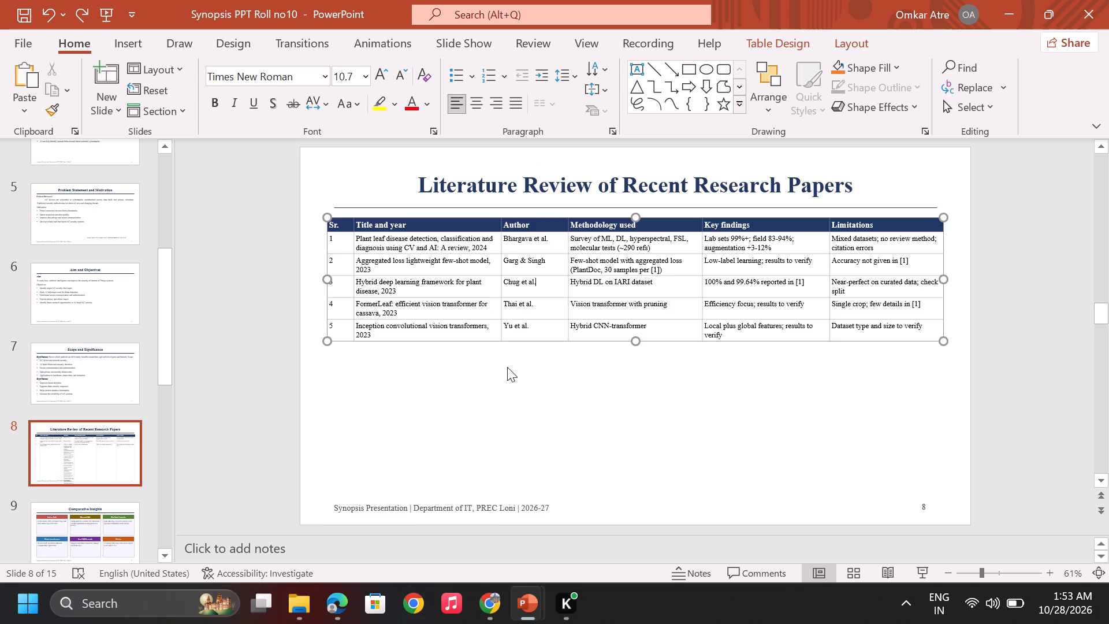
Draw a wide text box below the literature table and place the copied "Main Research Areas Covered in the Survey:" text in it.
click(499, 432)
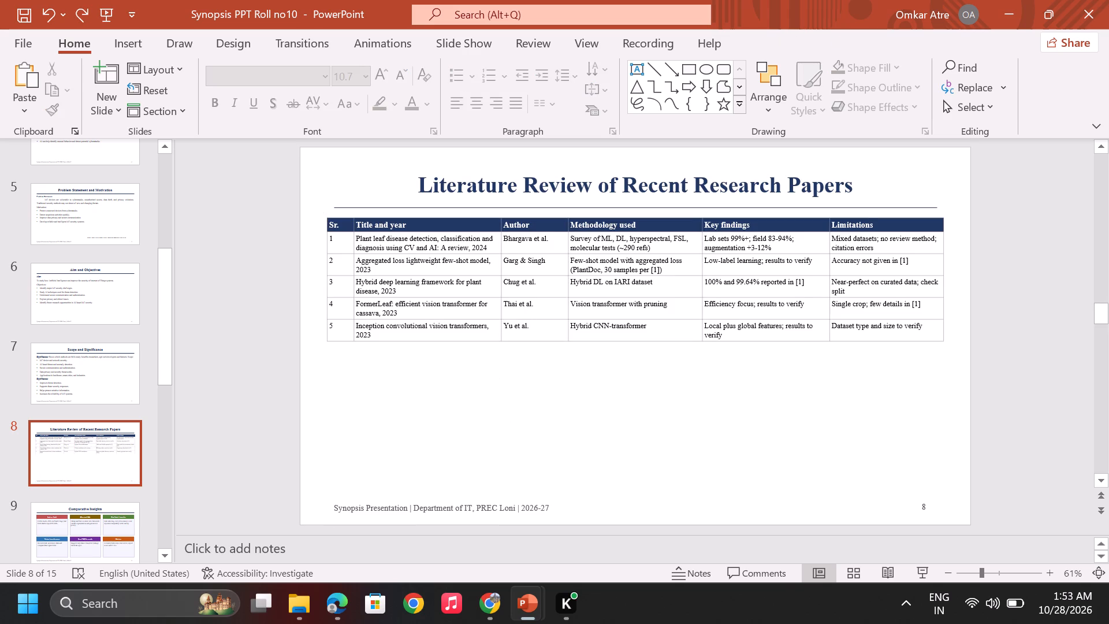
click(641, 73)
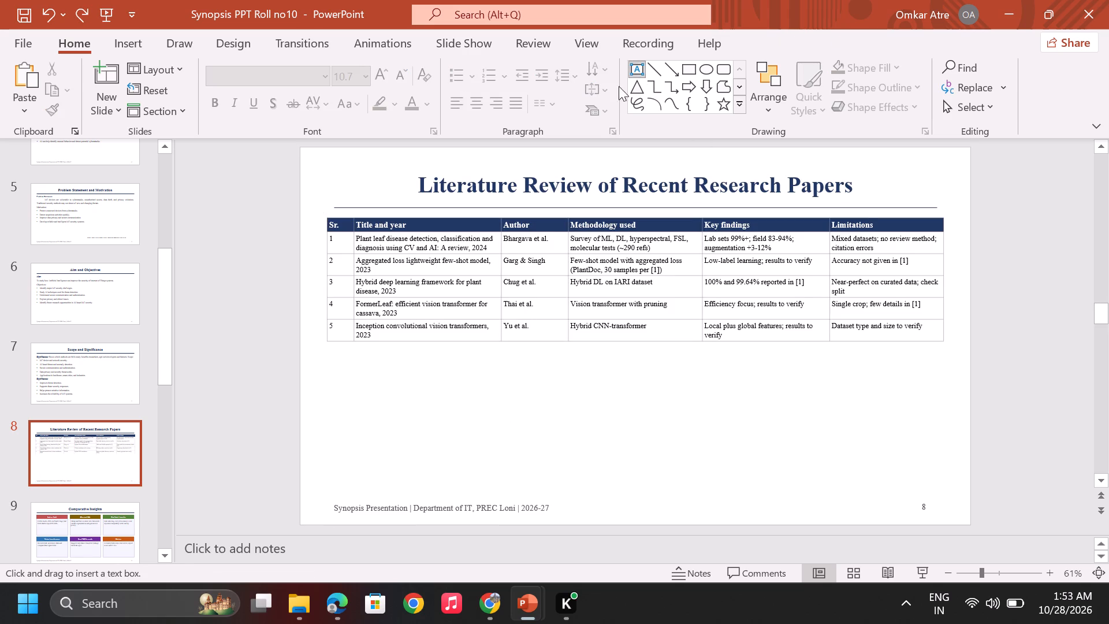
drag(355, 365, 914, 480)
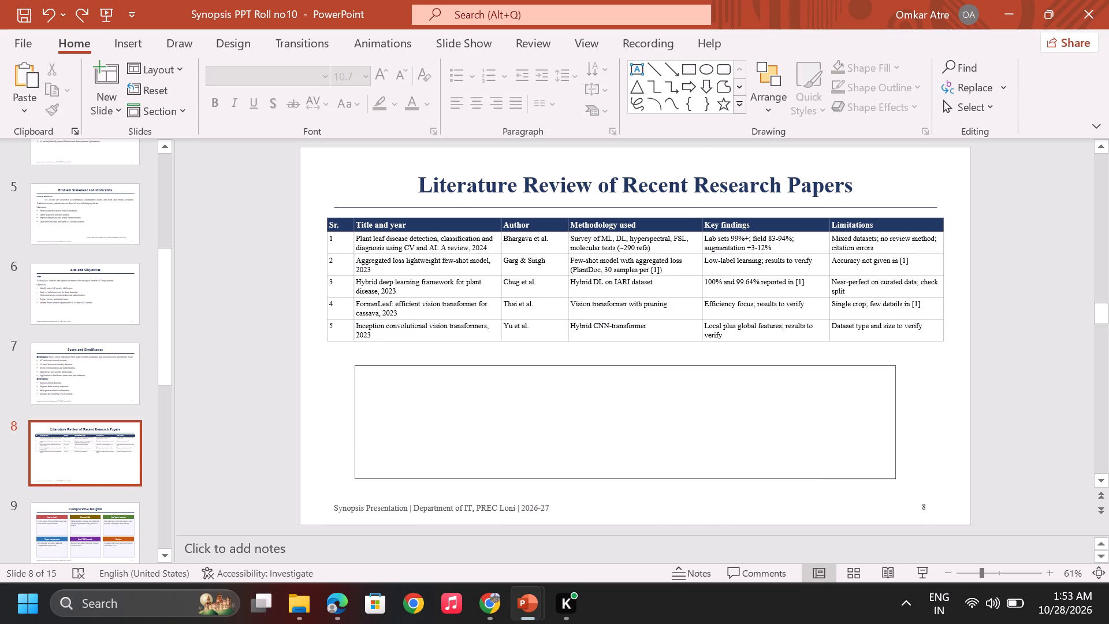
drag(914, 480, 930, 480)
right_click(557, 404)
click(606, 200)
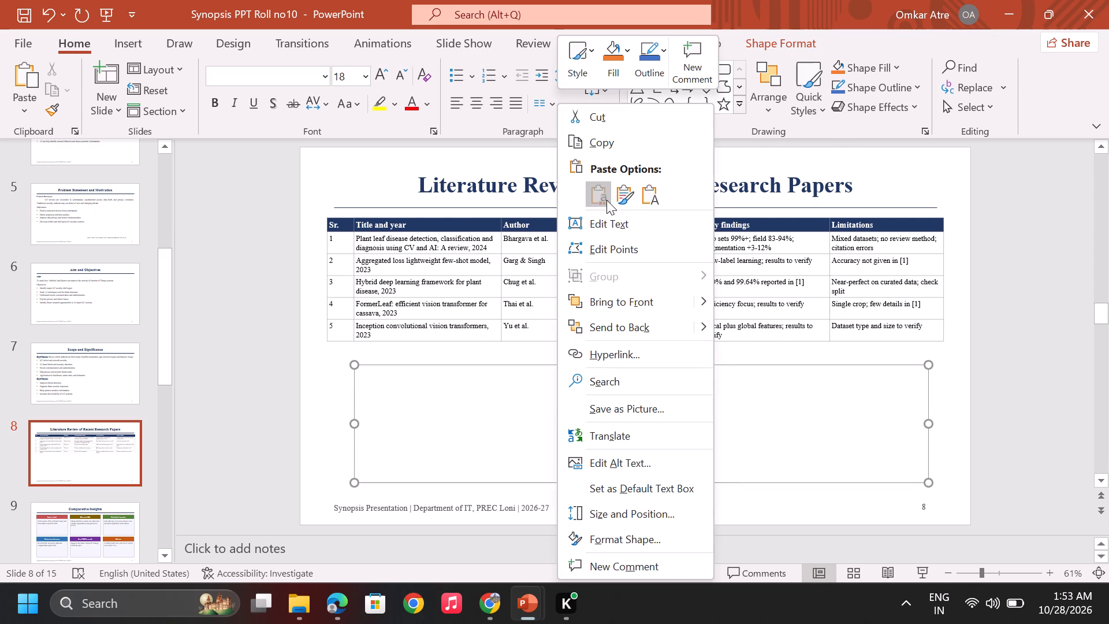
double_click(381, 162)
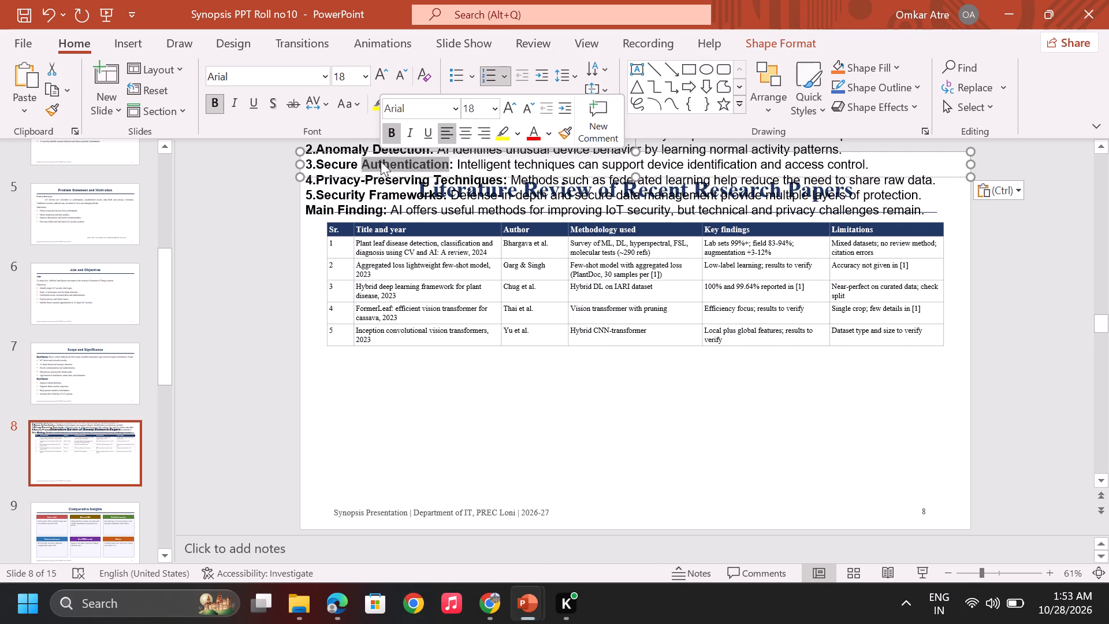
key(ctrl+a)
drag(362, 160, 429, 390)
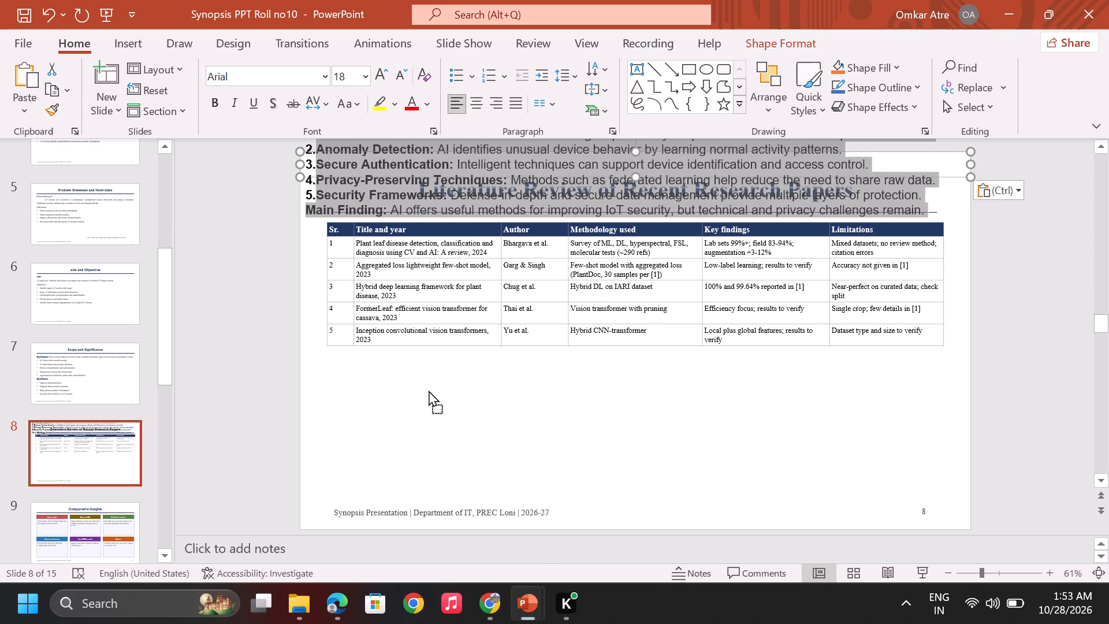
drag(429, 390, 431, 402)
Delete the old plant-disease literature table from the Literature Review slide.
click(455, 261)
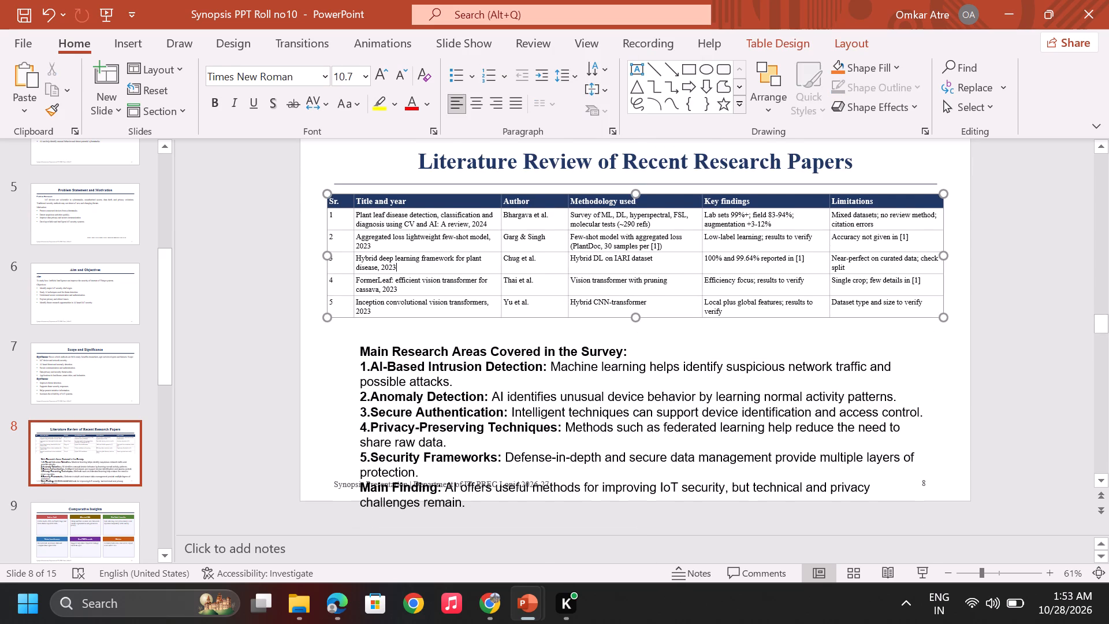
right_click(472, 241)
click(420, 234)
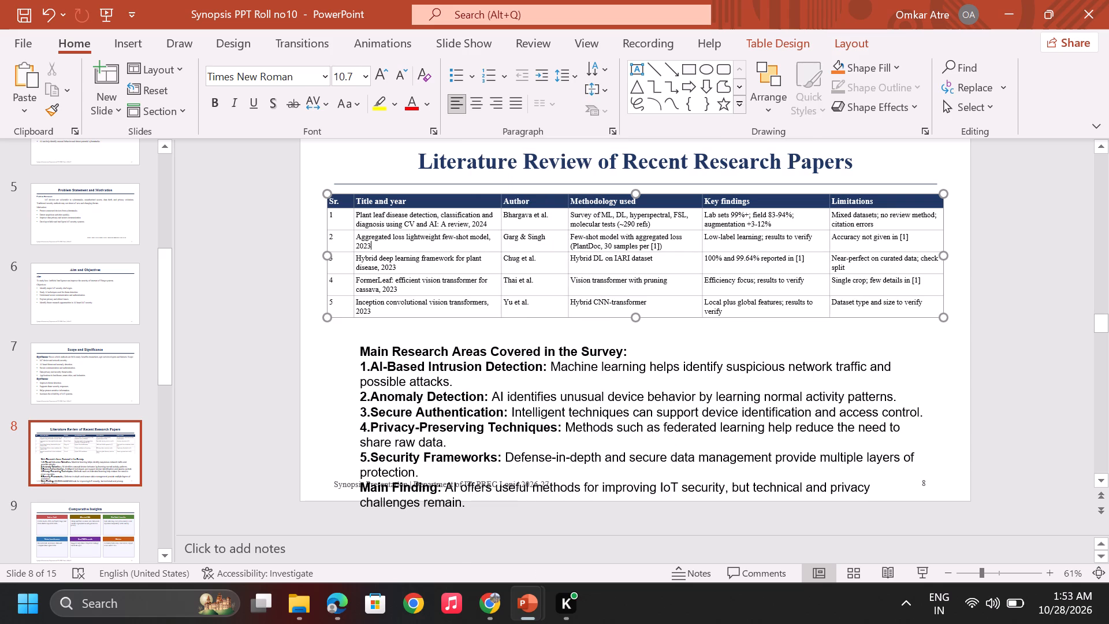
click(328, 195)
click(325, 194)
key(Delete)
Move the research-areas text box up to just below the title line of the Literature Review slide.
click(444, 389)
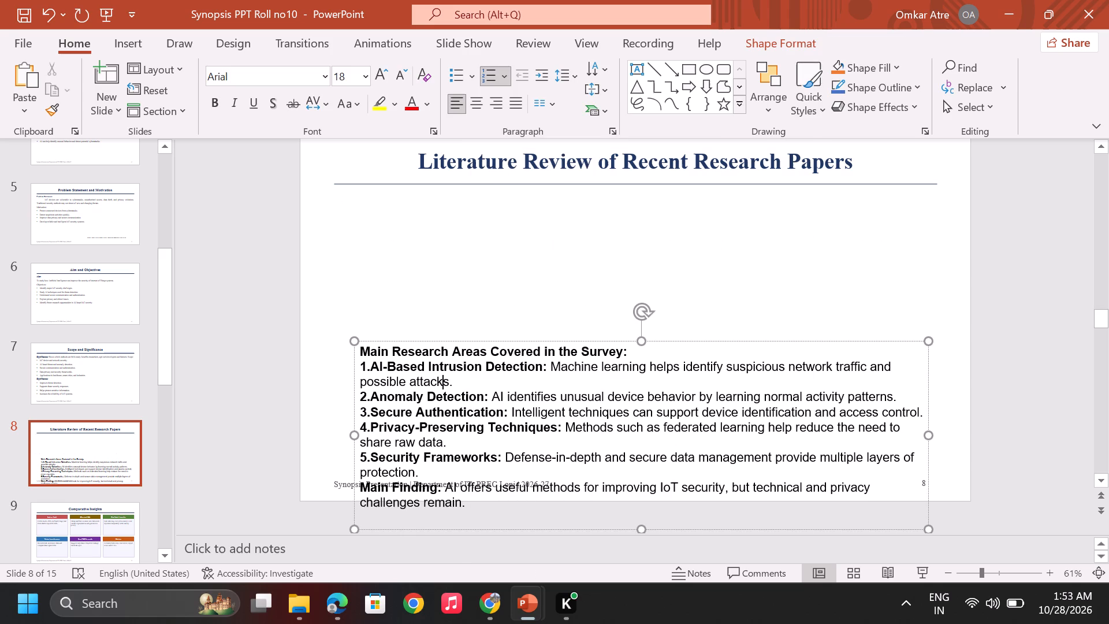
drag(473, 342, 459, 197)
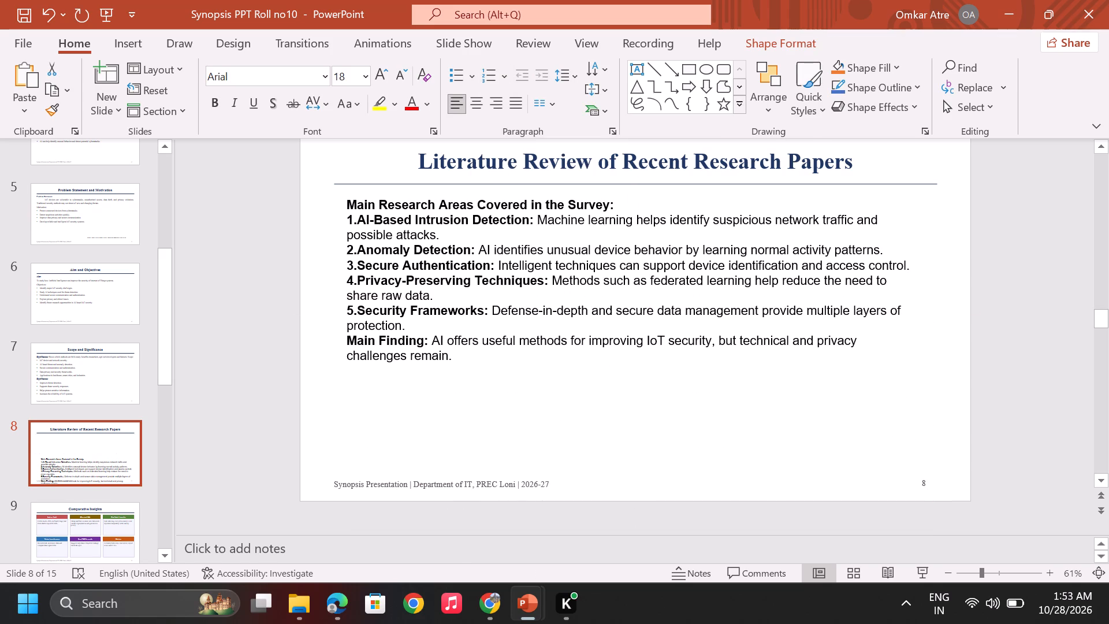
drag(459, 197, 458, 197)
Copy the "Significance:" heading's formatting from slide 7 onto "Main Research Areas Covered in the Survey:" on slide 8 with Format Painter.
click(100, 380)
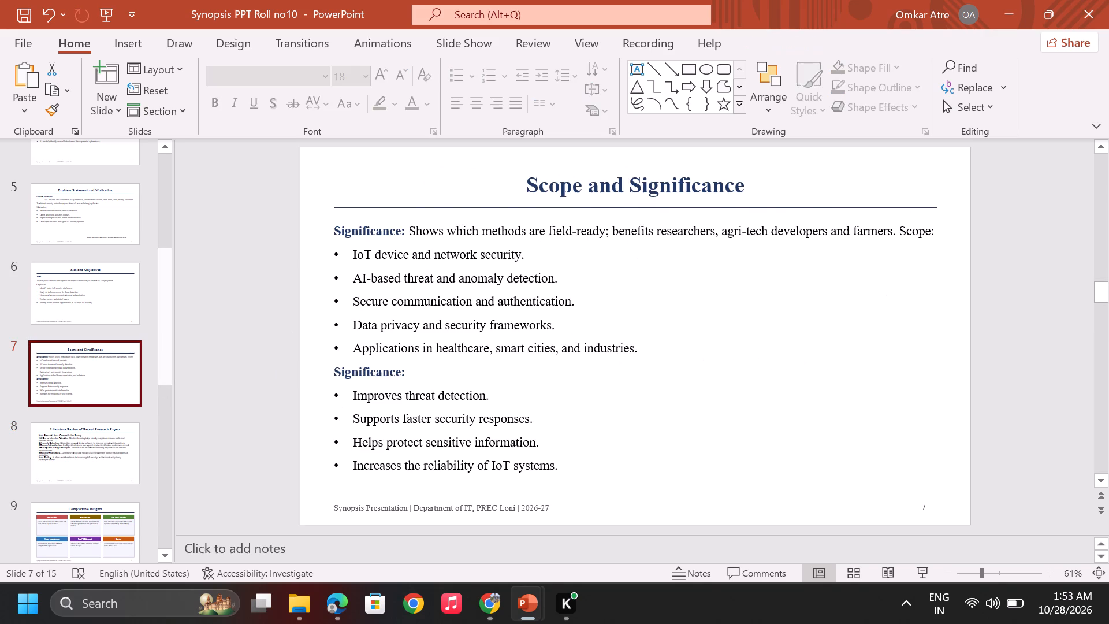
click(375, 232)
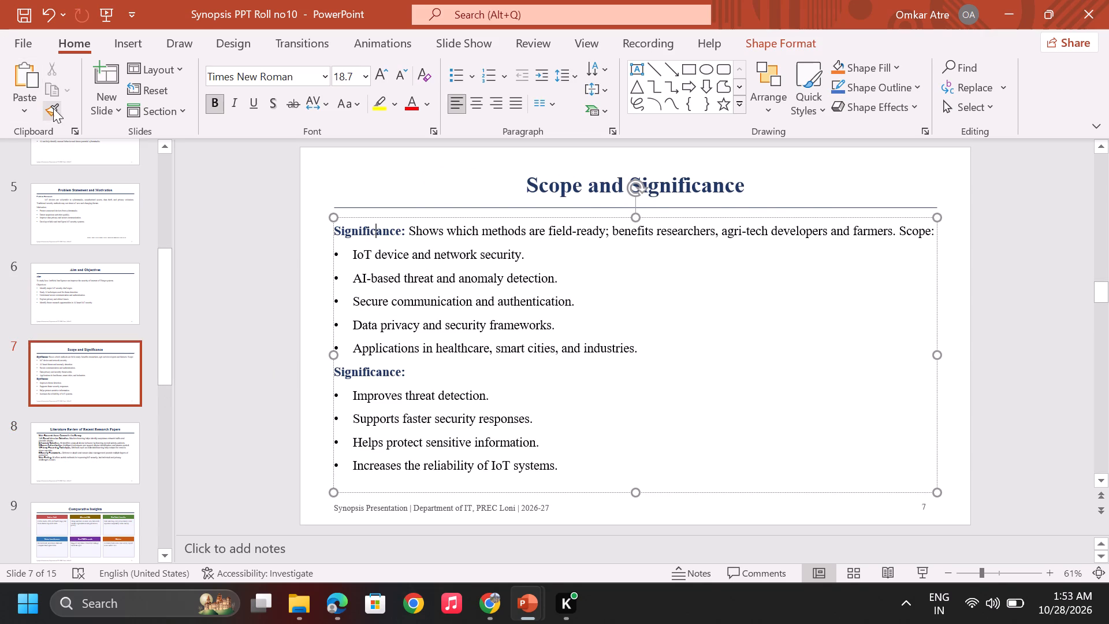
click(53, 109)
click(89, 428)
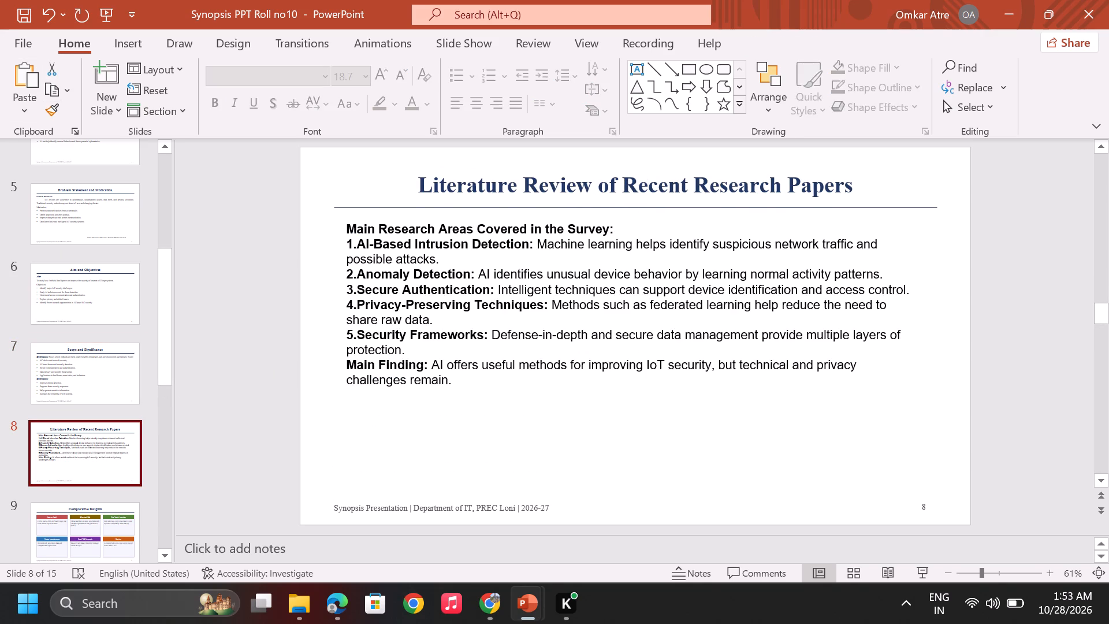
drag(348, 231, 625, 232)
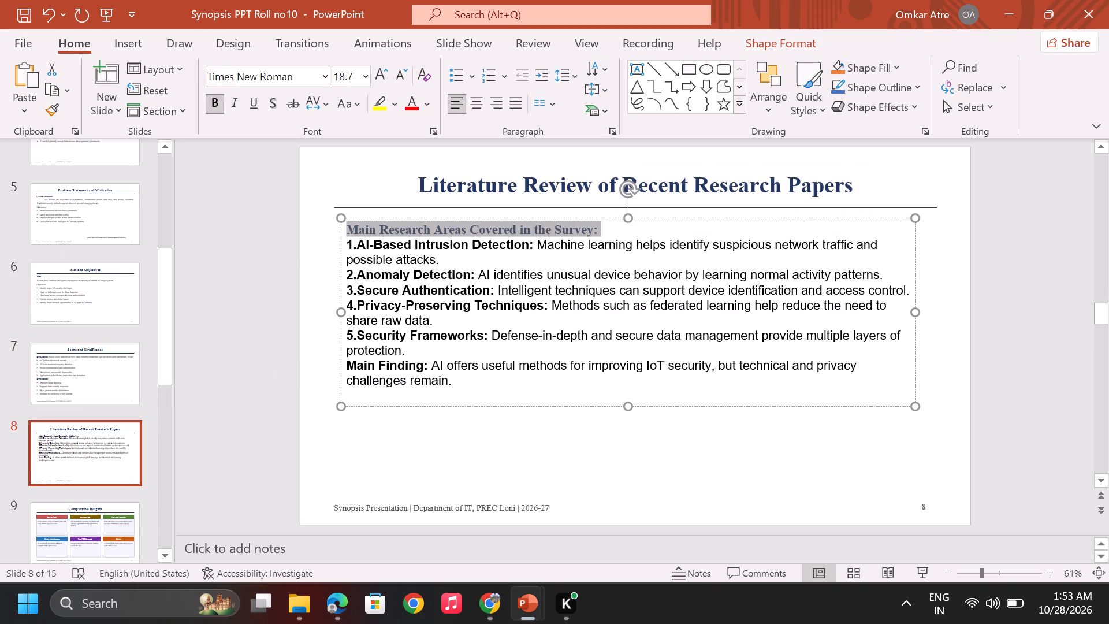
click(584, 231)
click(606, 232)
click(570, 231)
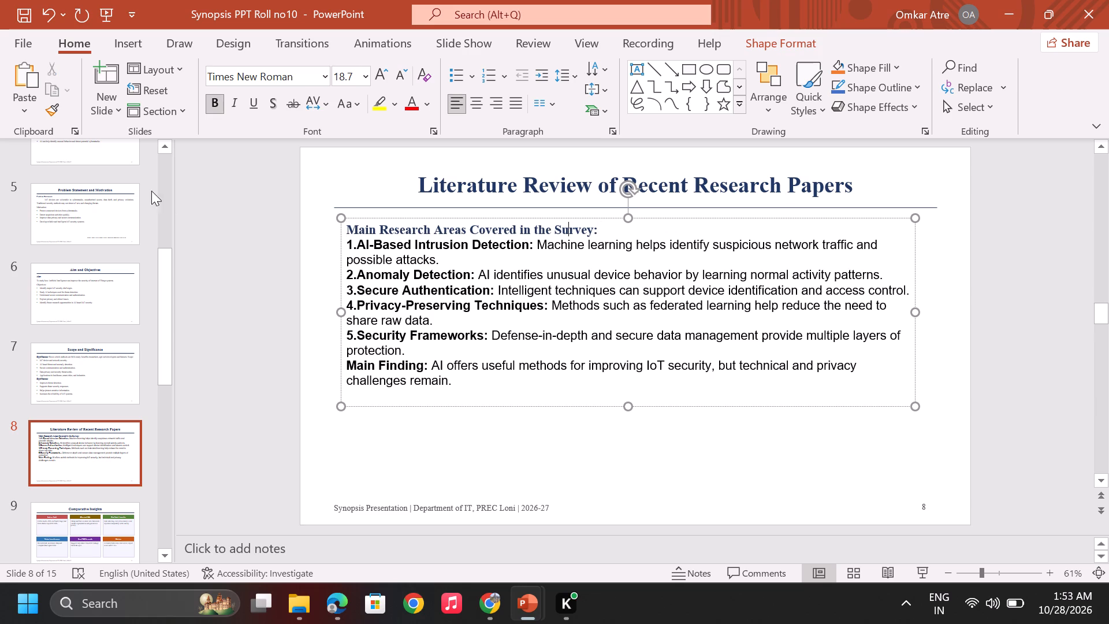
Apply that heading formatting to the "AI-Based Intrusion Detection:", "Anomaly Detection:", "Secure Authentication:" and "Privacy-Preserving Techniques:" labels.
click(55, 105)
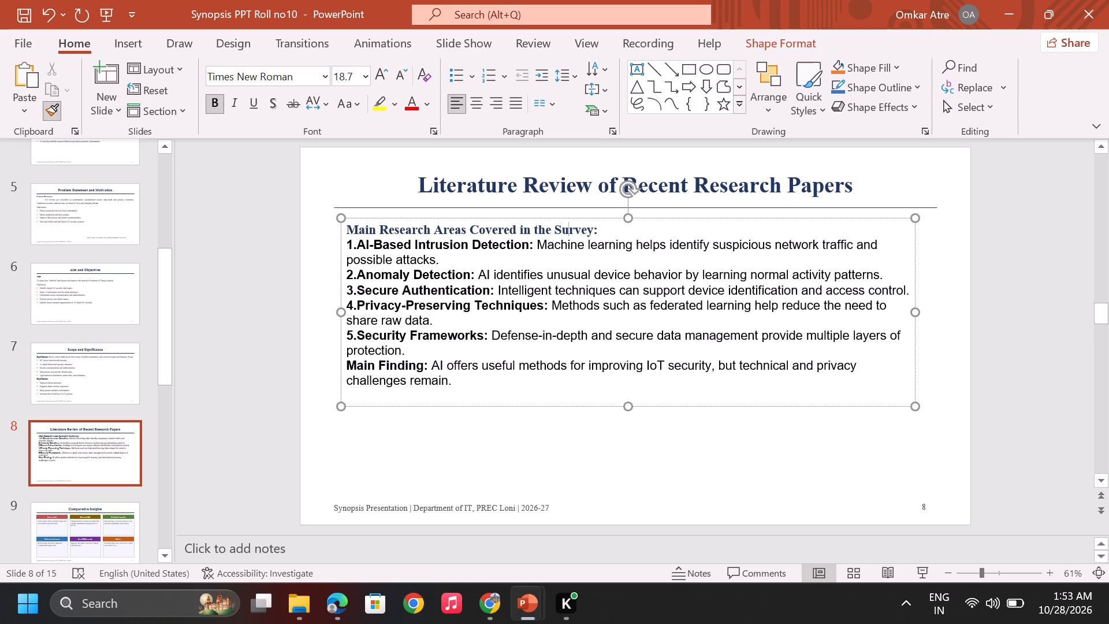
drag(537, 248, 349, 248)
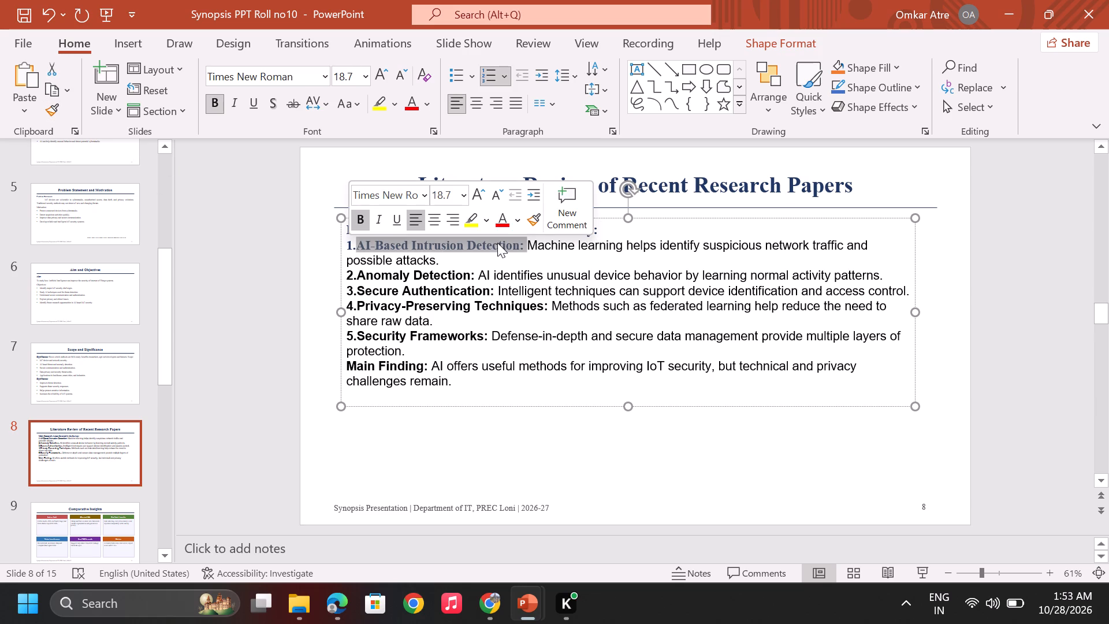
click(527, 220)
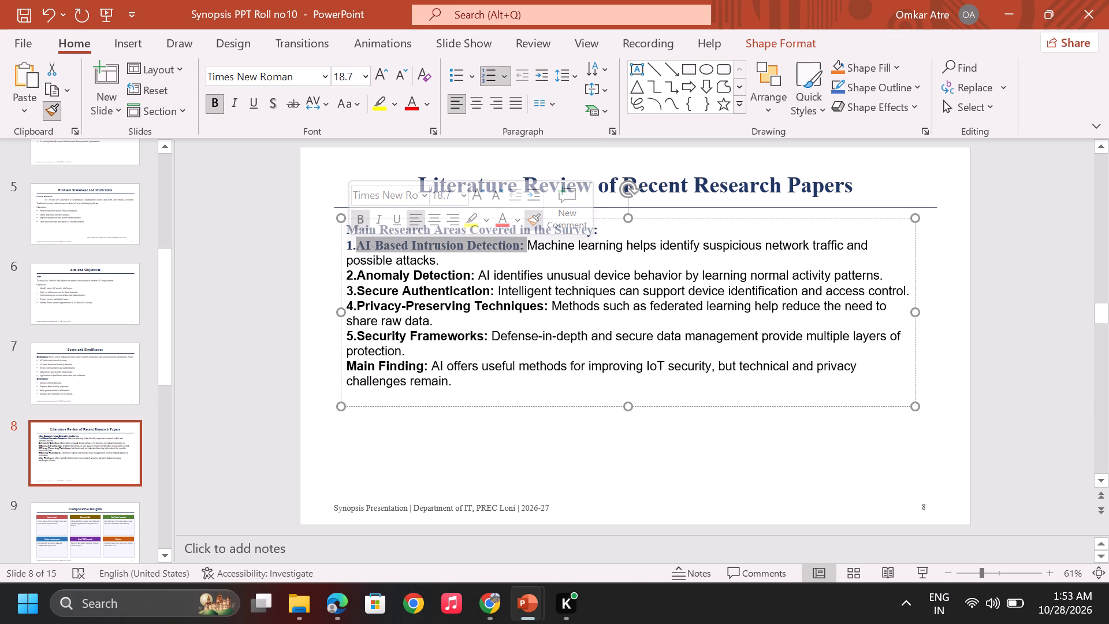
drag(474, 276, 348, 277)
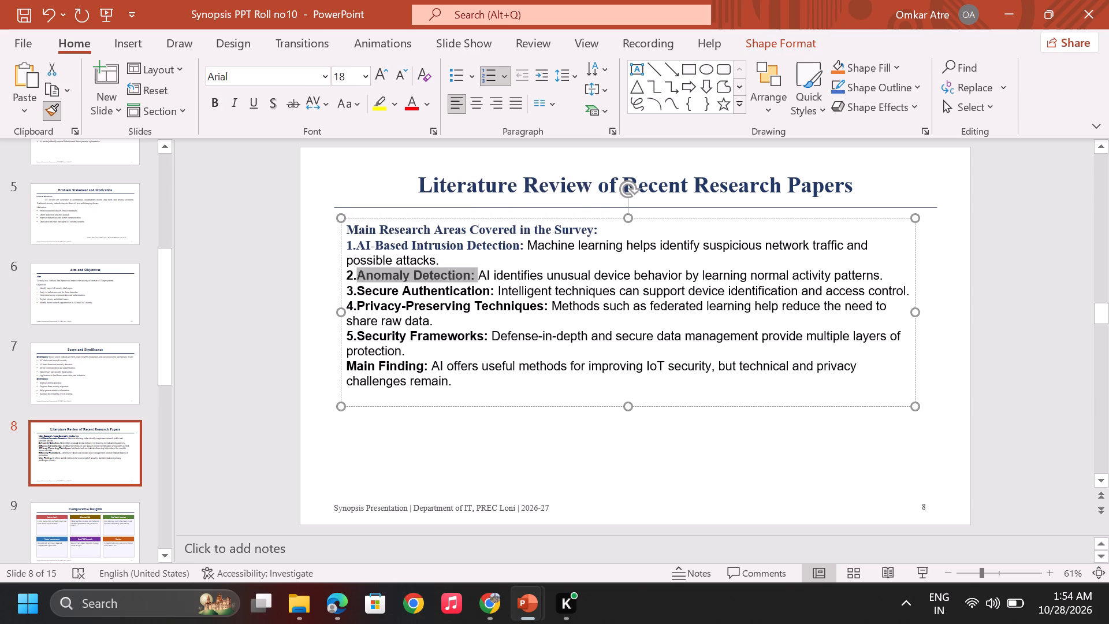
drag(348, 277, 338, 277)
click(520, 250)
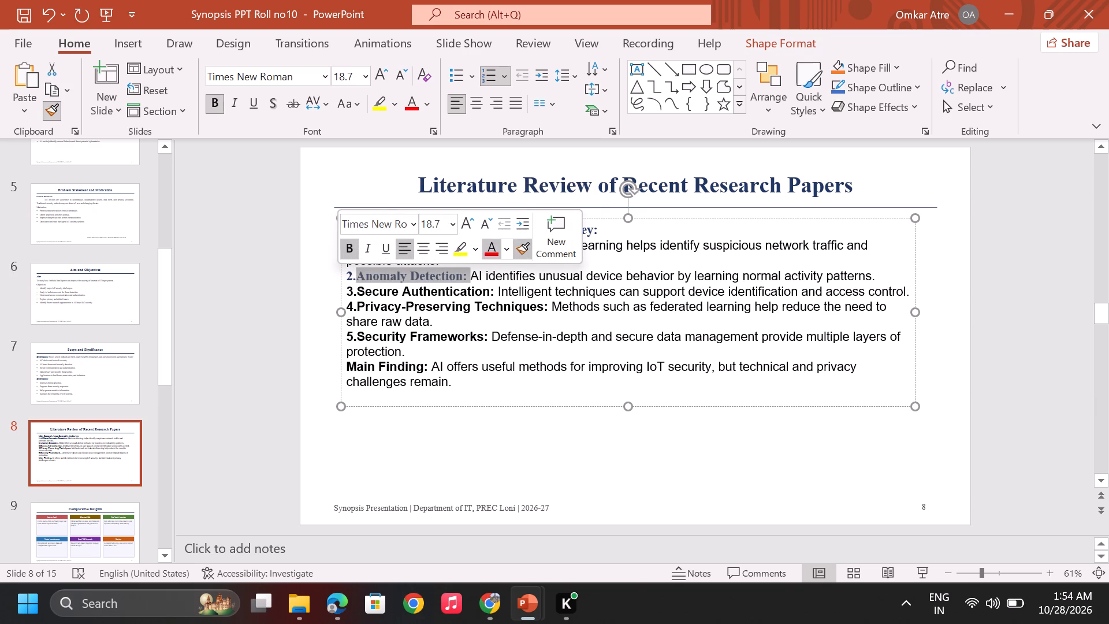
drag(498, 294, 351, 290)
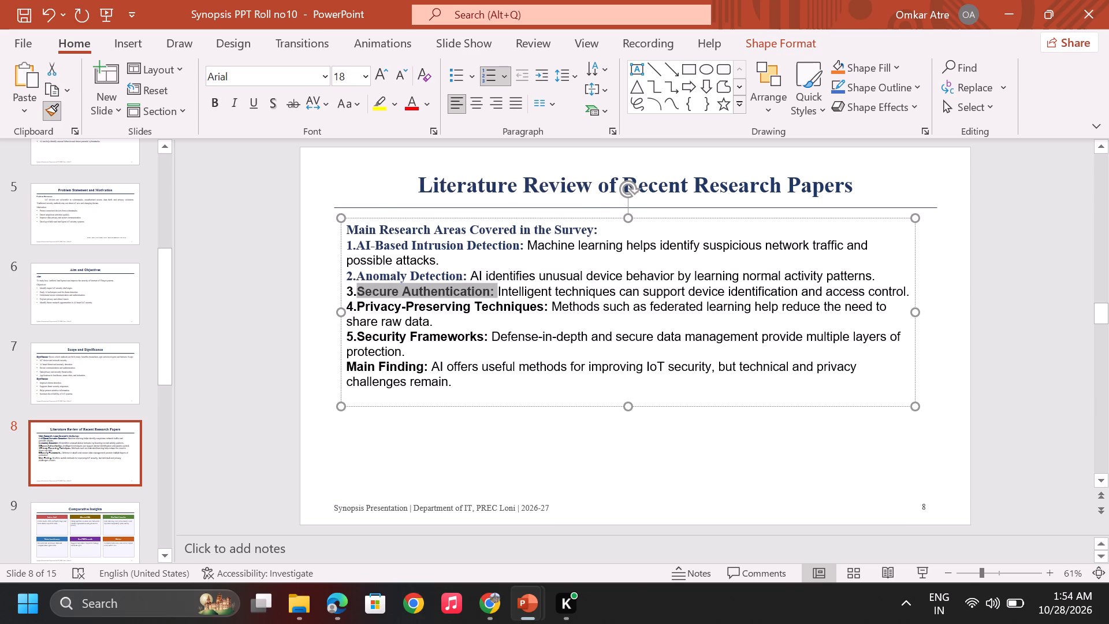
click(529, 257)
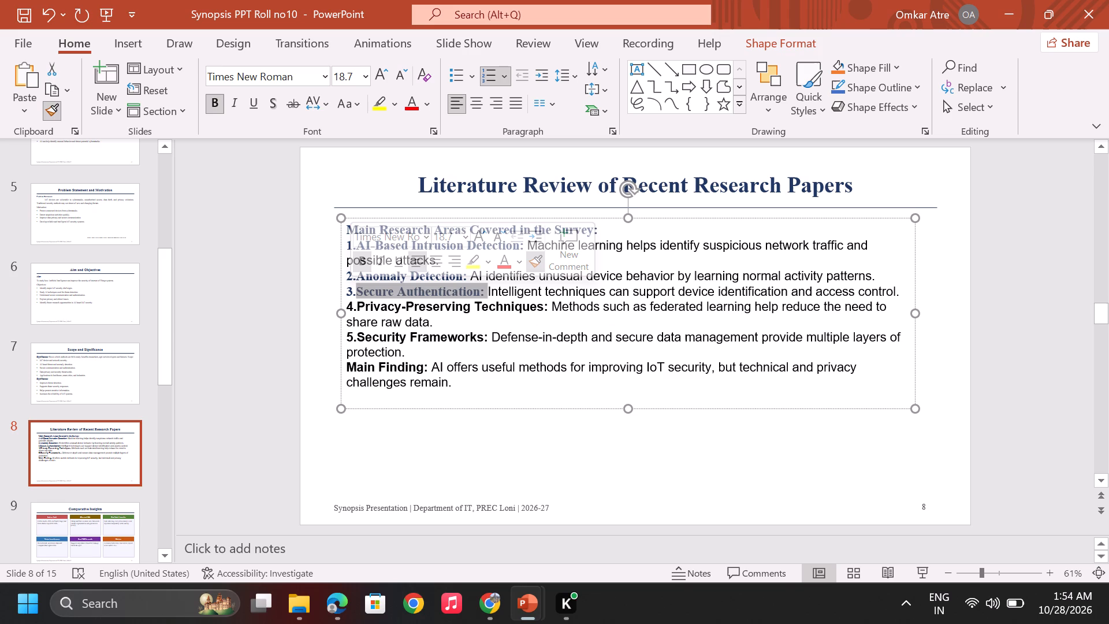
drag(550, 309, 338, 307)
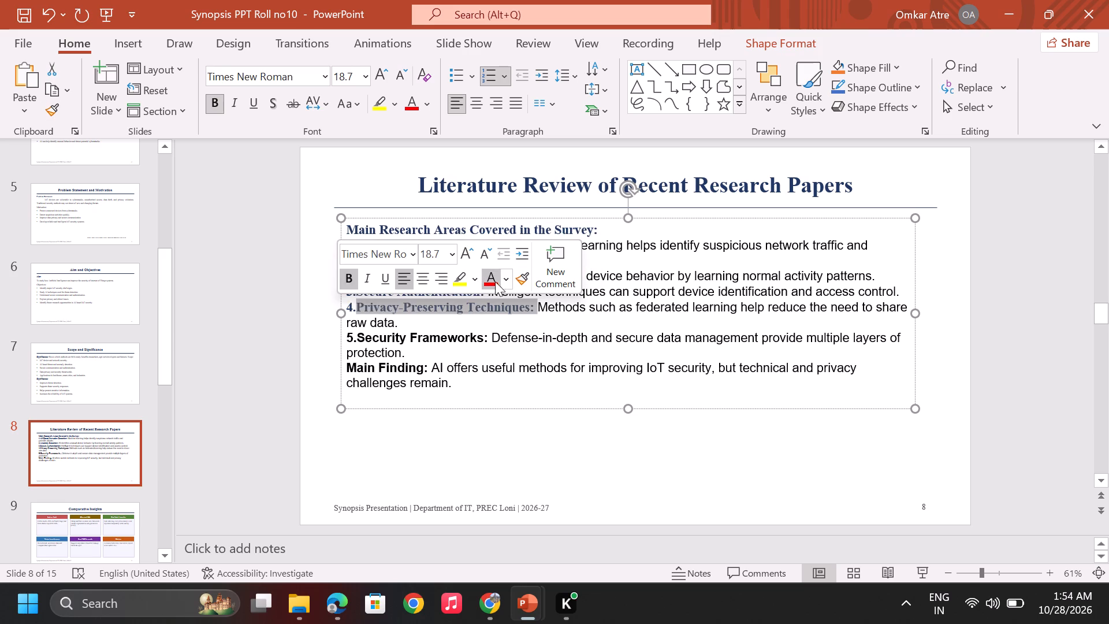
Apply the blue bold heading formatting to the "Security Frameworks:" and "Main Finding:" labels with Format Painter.
click(522, 279)
drag(491, 339, 407, 340)
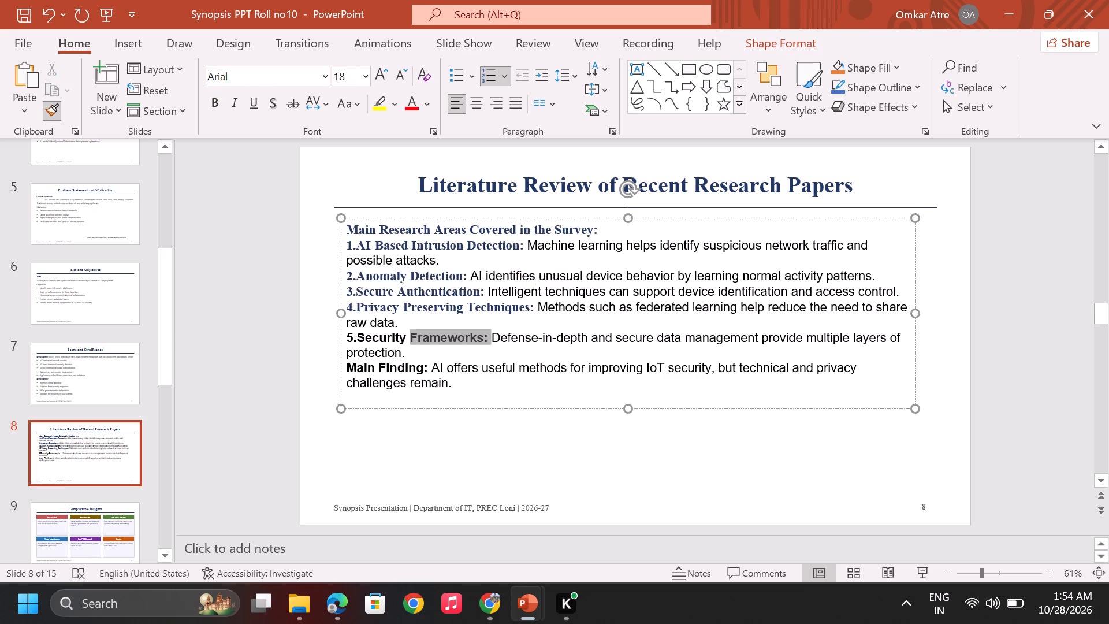
drag(407, 340, 338, 340)
click(518, 309)
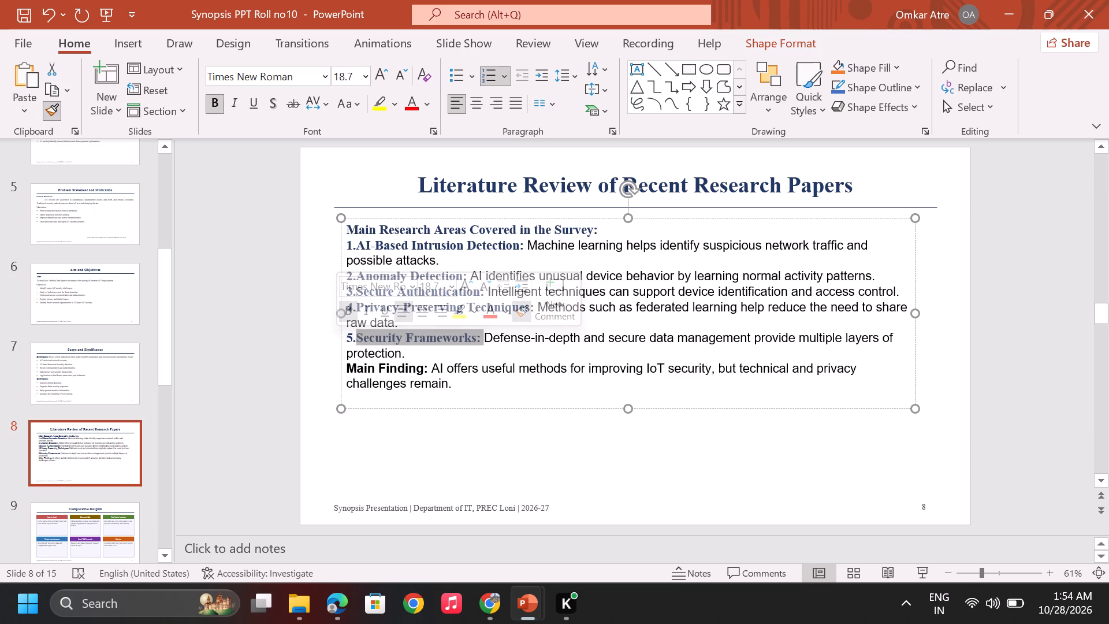
drag(431, 372, 326, 369)
click(415, 444)
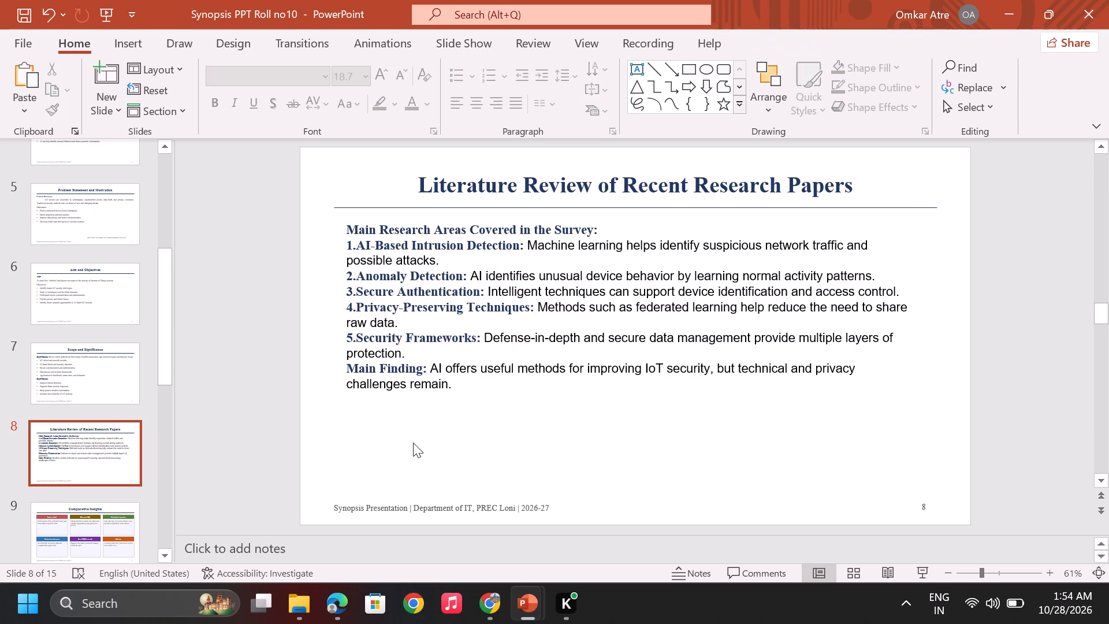
Copy slide 7's bullet-text formatting onto slide 8's AI-Based Intrusion Detection and Anomaly Detection descriptions with Format Painter.
click(40, 374)
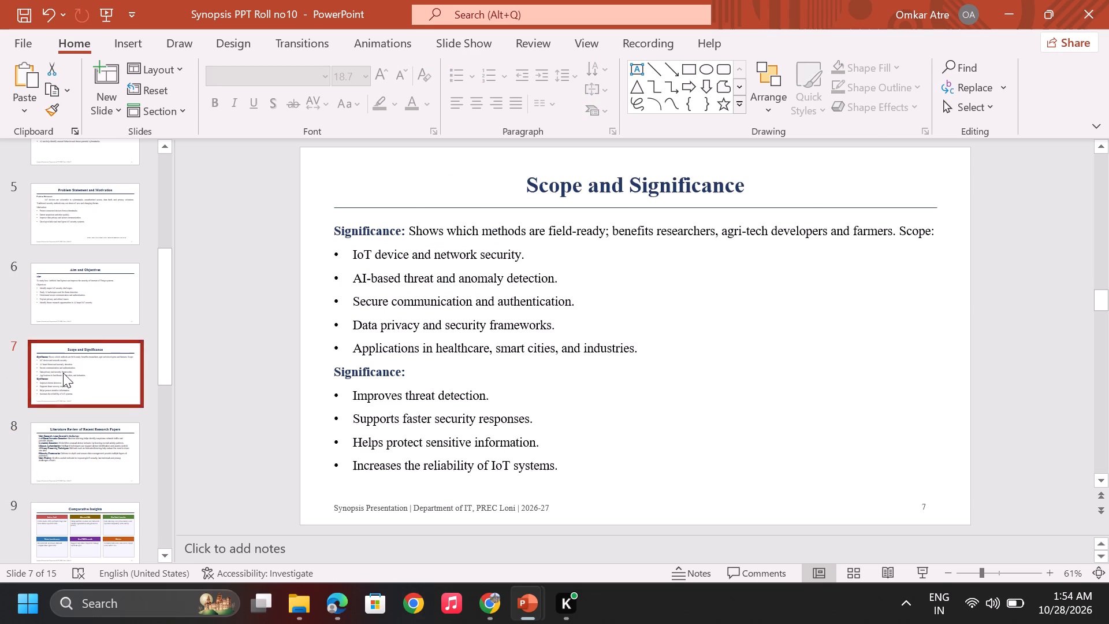
click(531, 277)
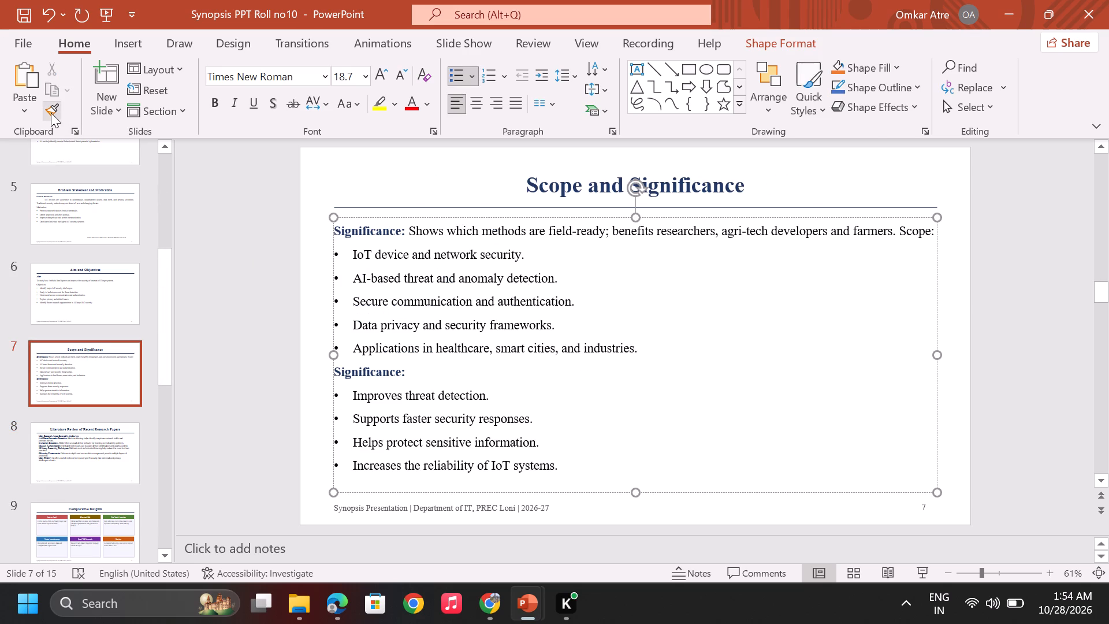
click(51, 113)
click(54, 436)
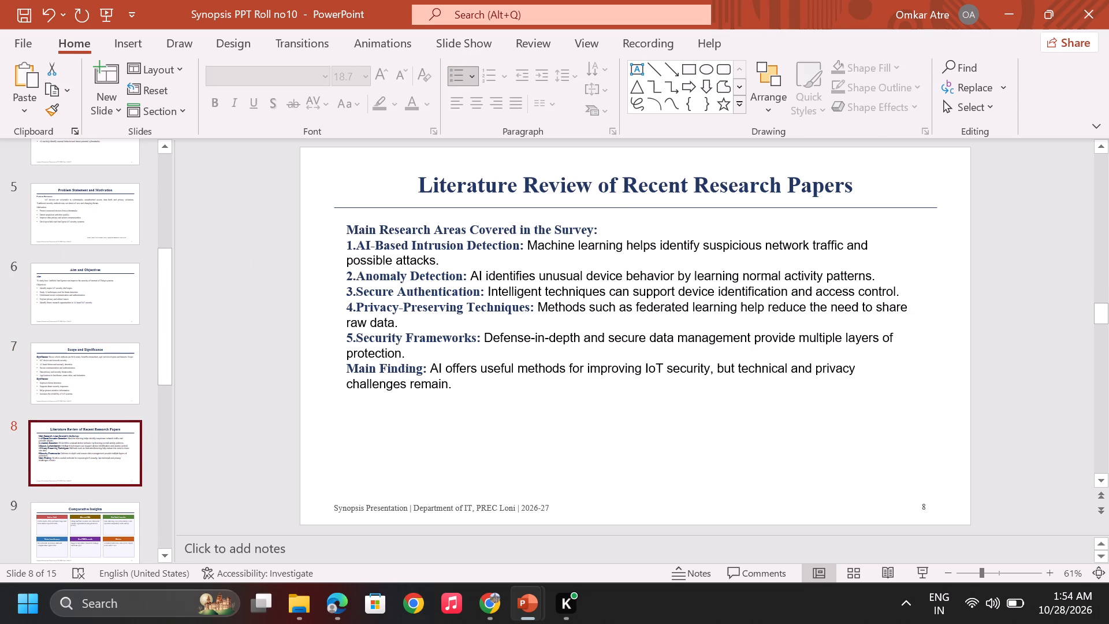
drag(529, 247, 537, 266)
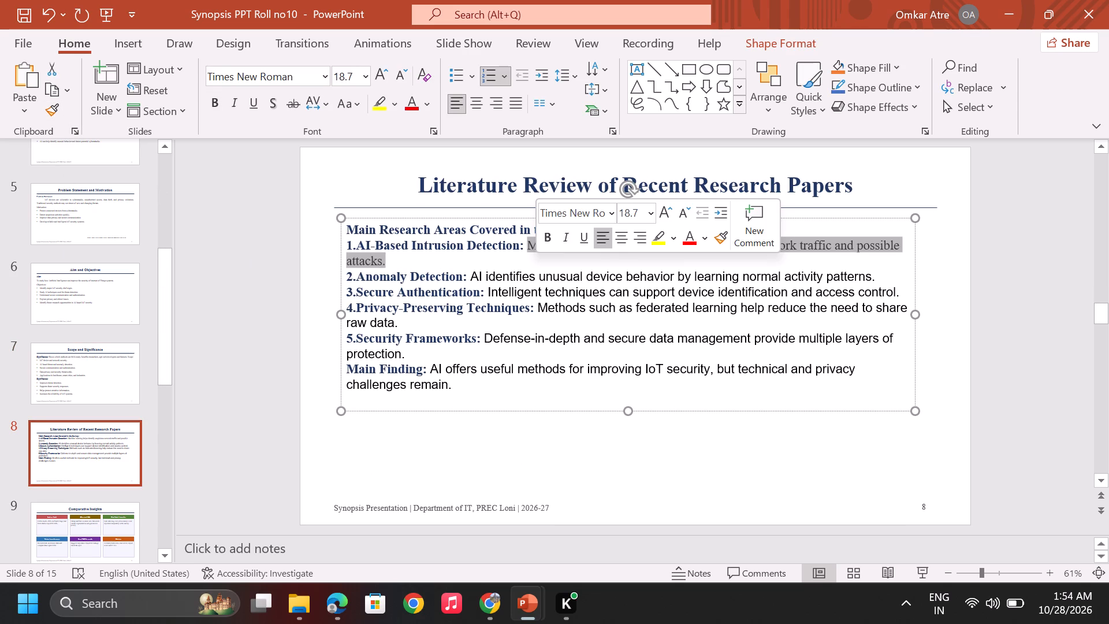
click(720, 235)
drag(468, 283, 481, 283)
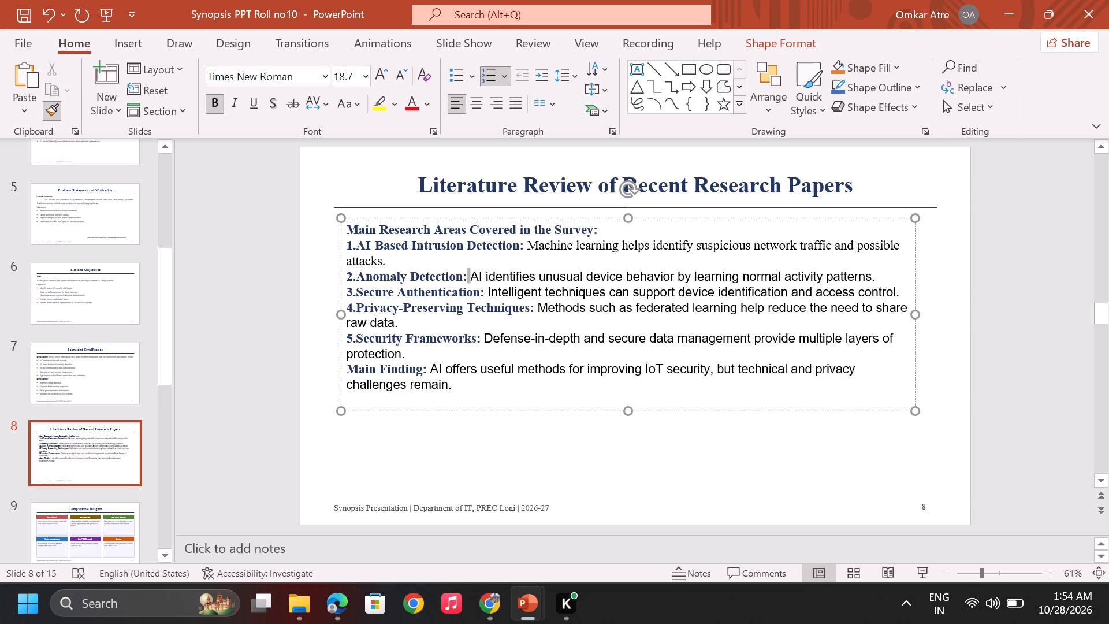
drag(481, 283, 898, 283)
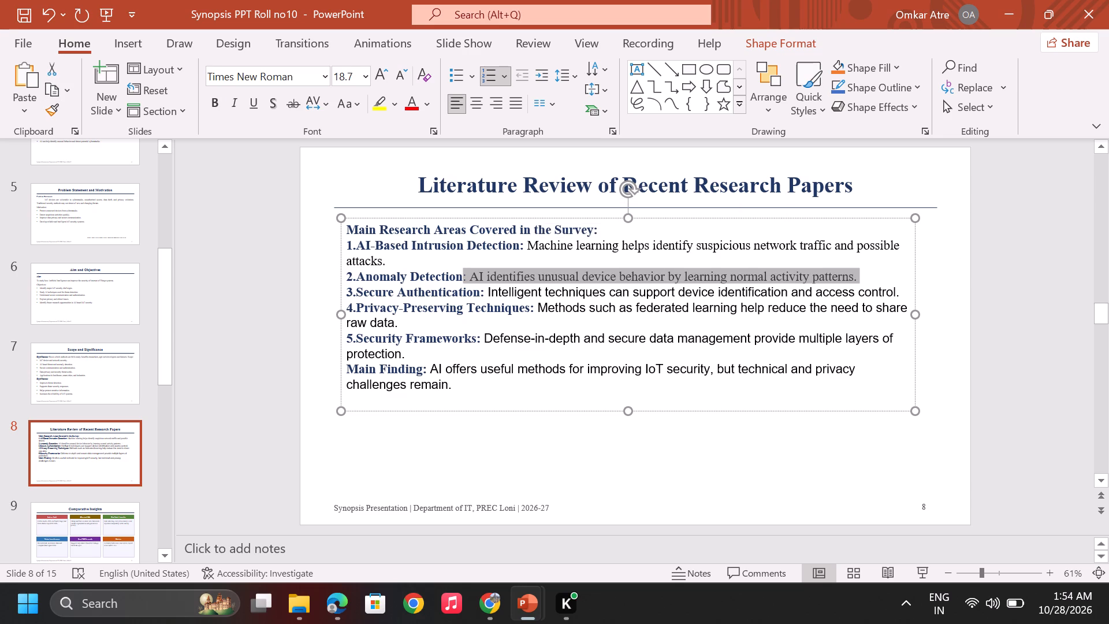
Apply the same body-text formatting to the Secure Authentication, Privacy-Preserving Techniques, Security Frameworks and Main Finding descriptions.
click(518, 280)
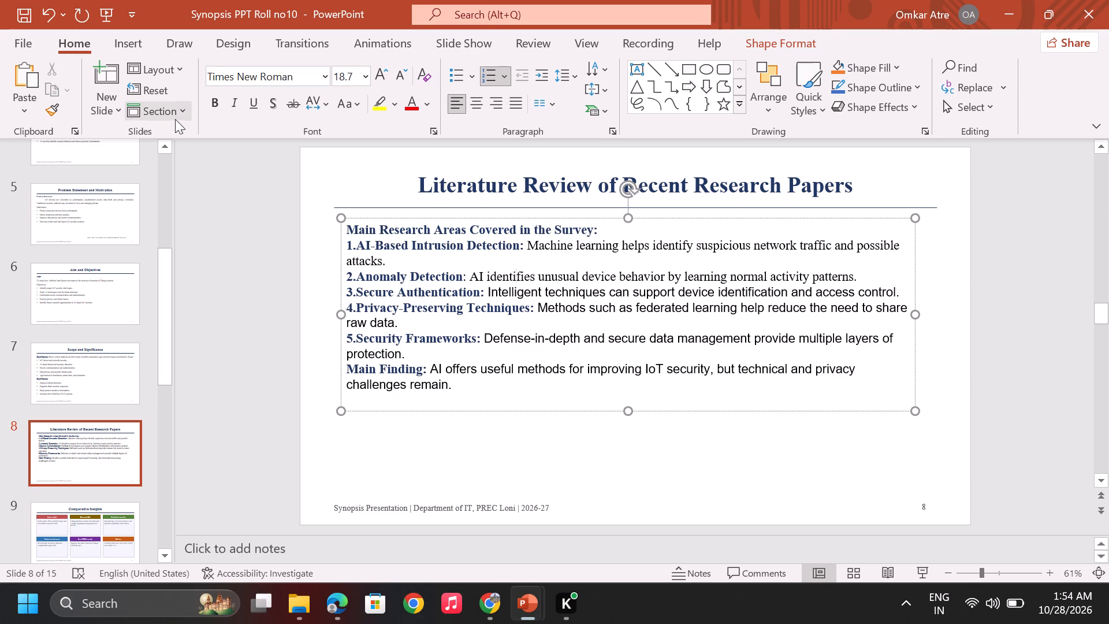
click(46, 113)
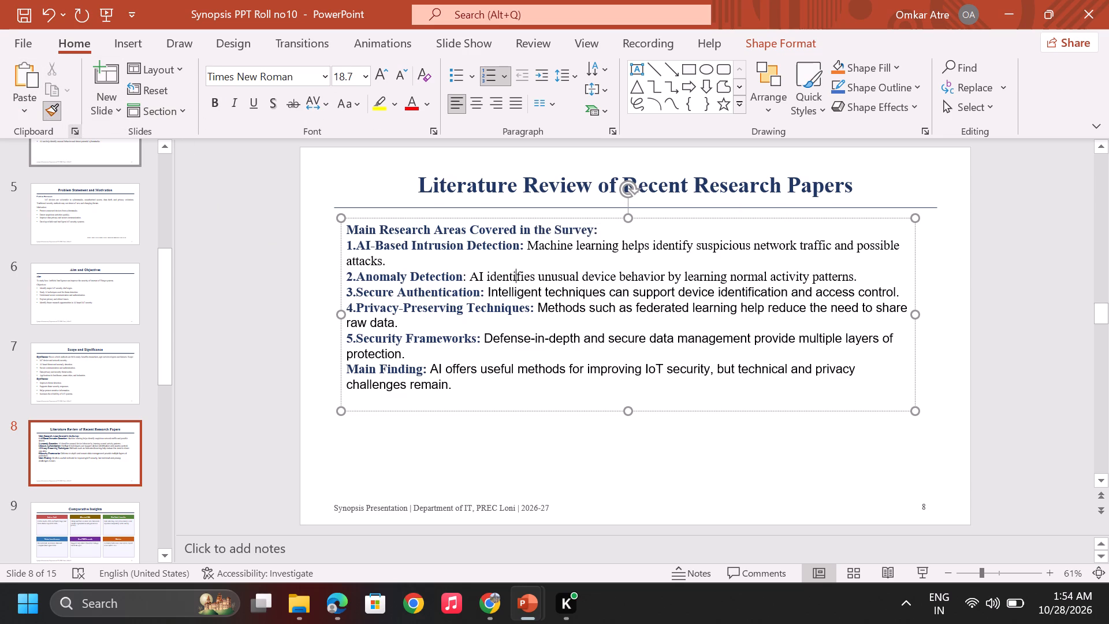
drag(486, 294, 949, 298)
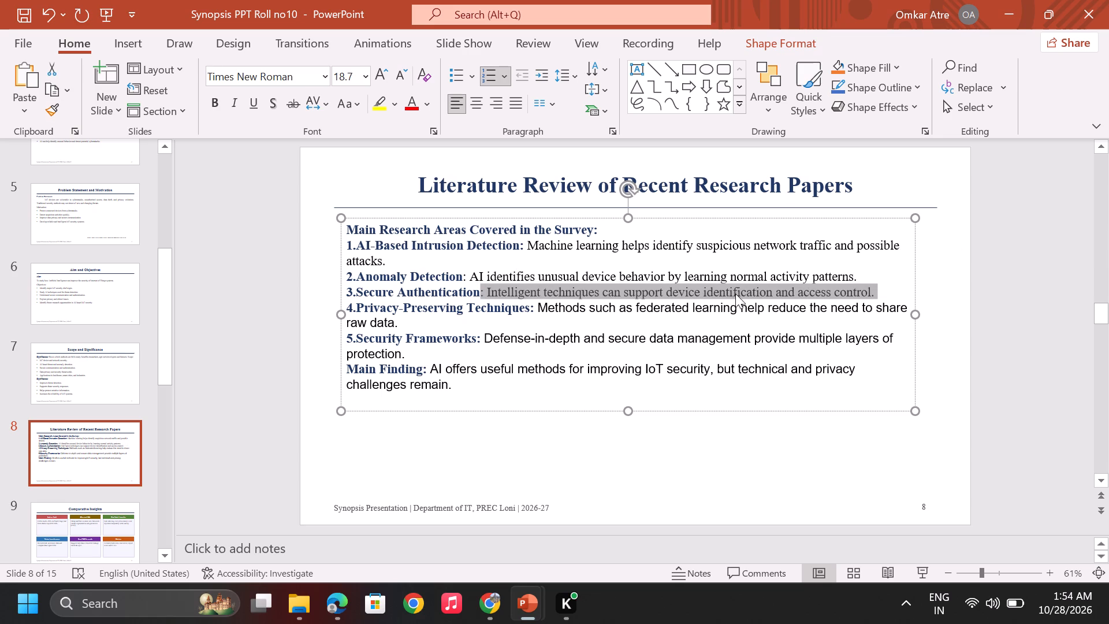
click(55, 110)
drag(537, 308, 542, 318)
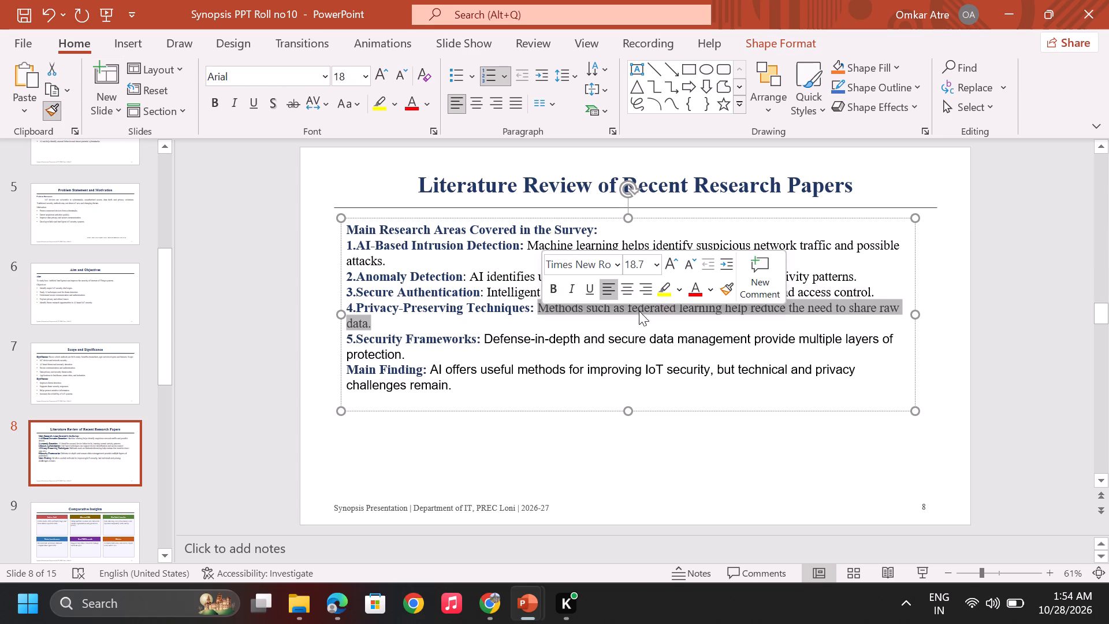
click(726, 291)
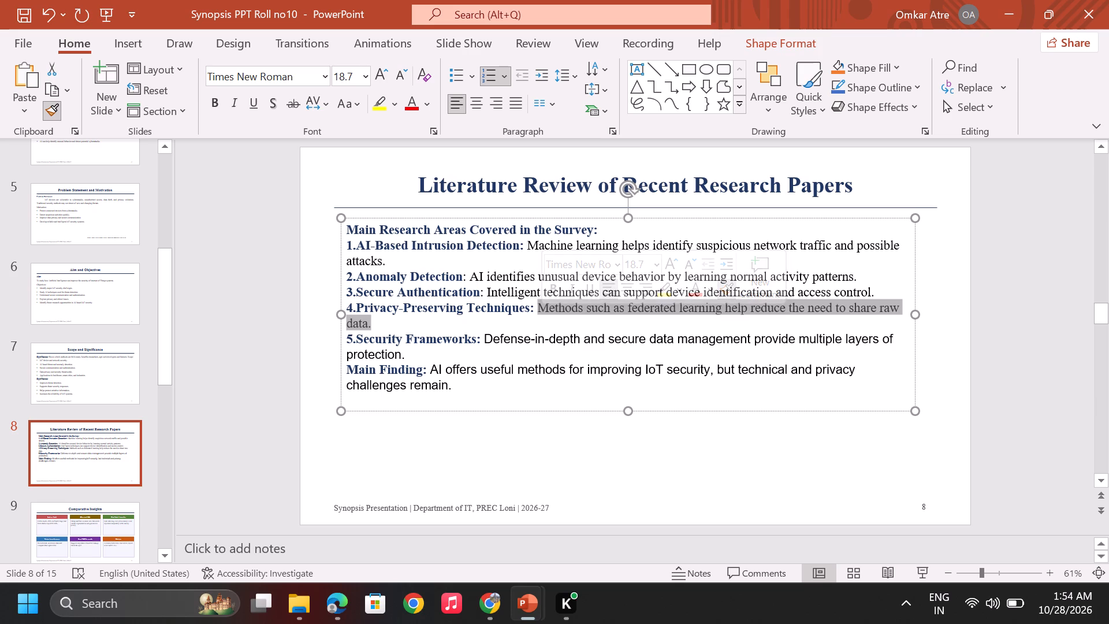
drag(485, 341, 489, 353)
click(673, 325)
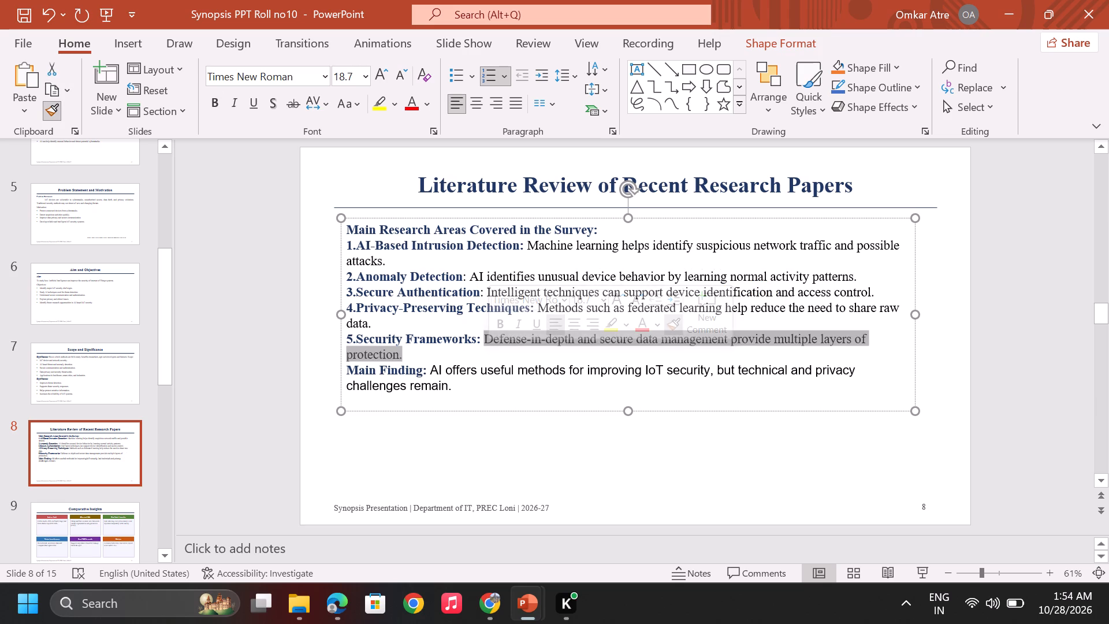
drag(430, 374, 453, 387)
click(486, 441)
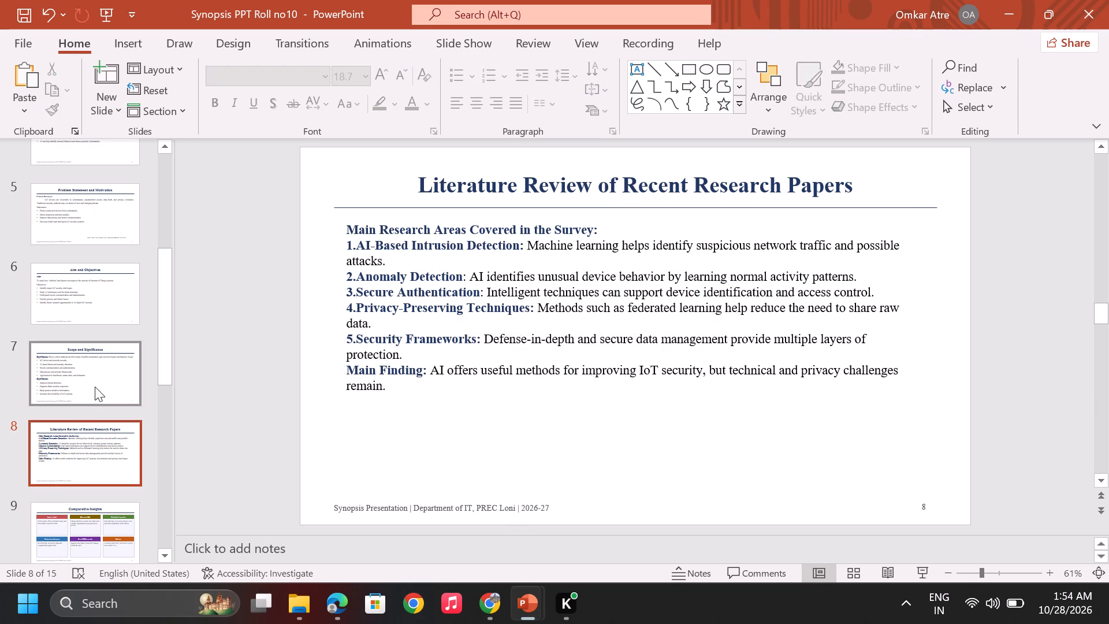
Set the line spacing of all the Literature Review body text to 1.5.
drag(393, 387, 349, 233)
click(571, 79)
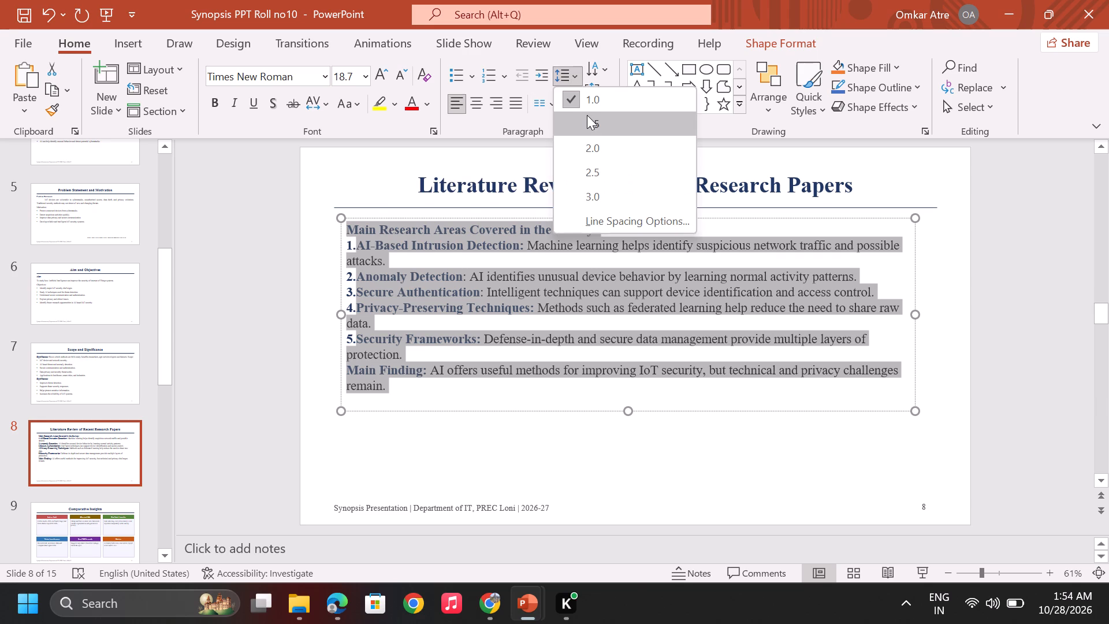
click(587, 116)
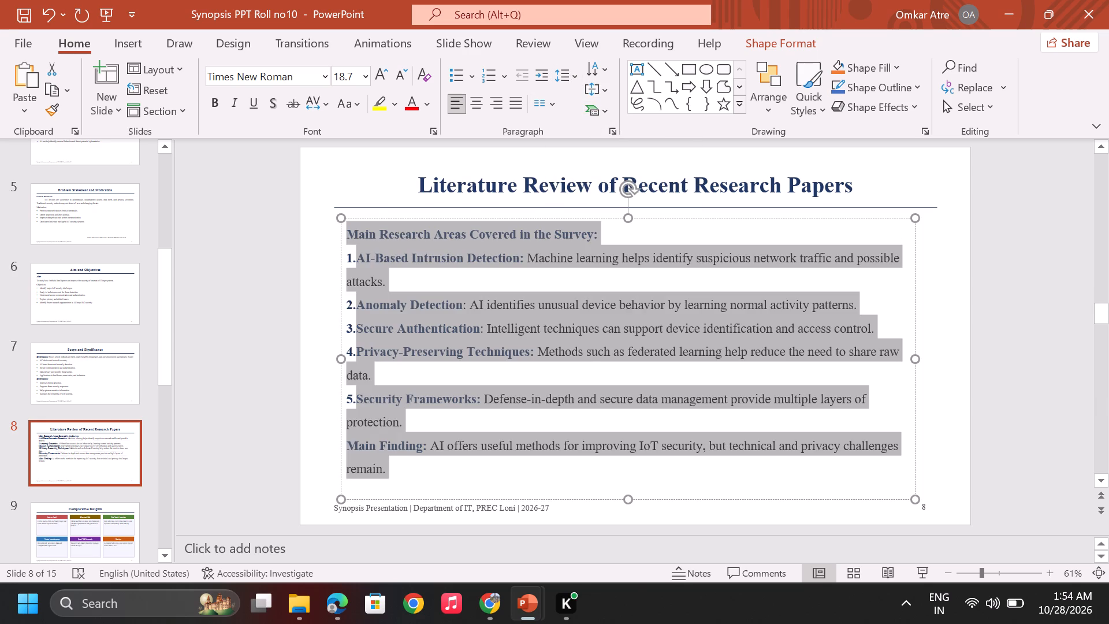
click(983, 286)
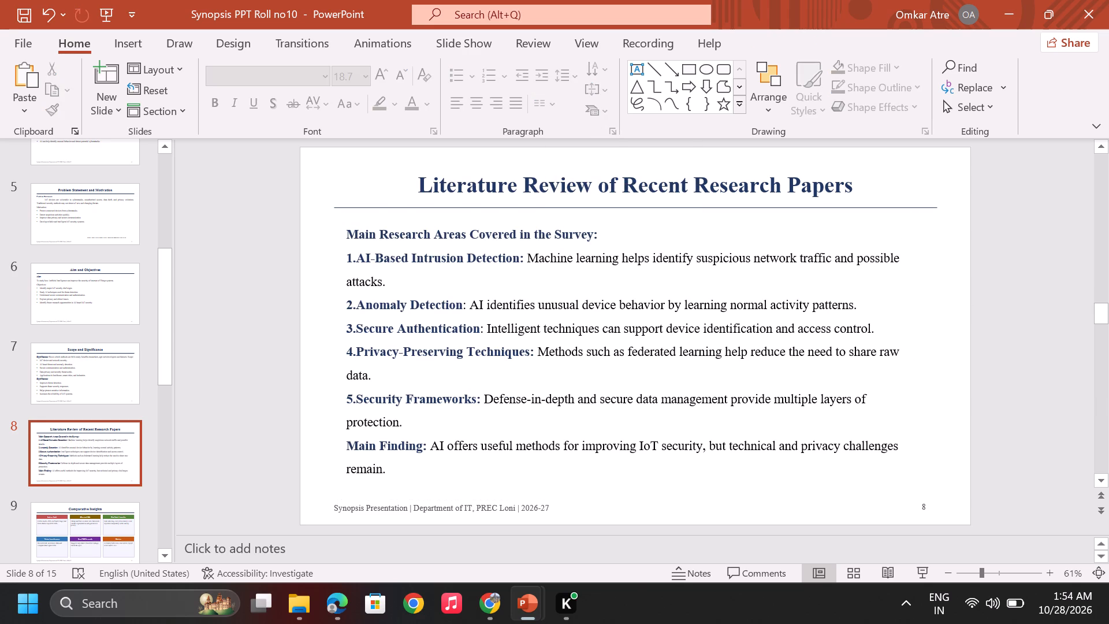
Justify all the body text on the Literature Review slide.
drag(397, 470, 341, 234)
click(516, 101)
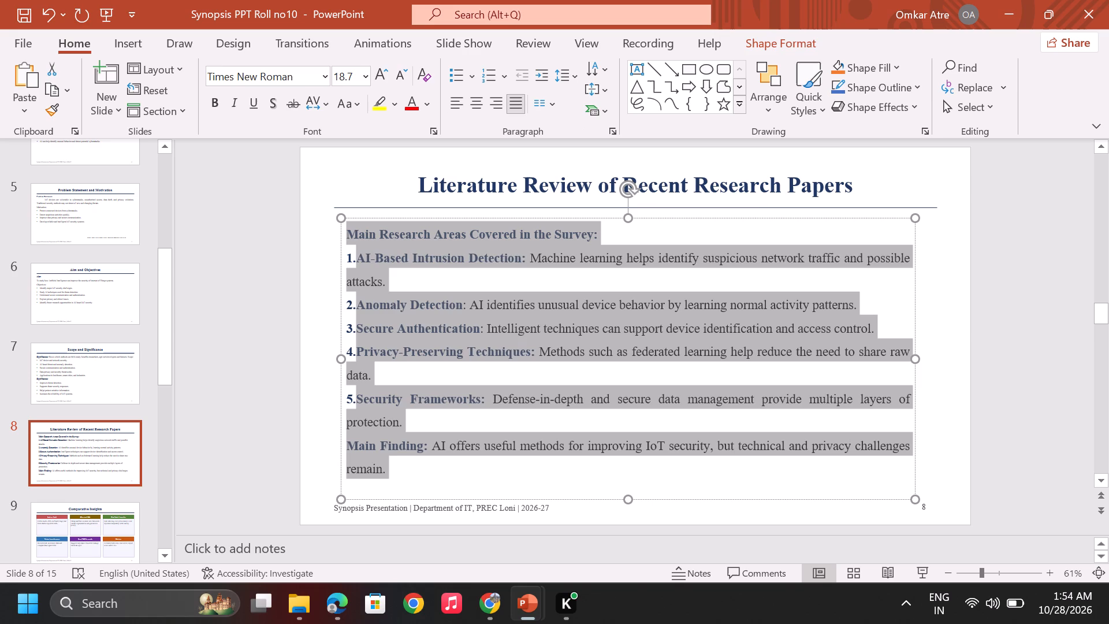
click(1022, 279)
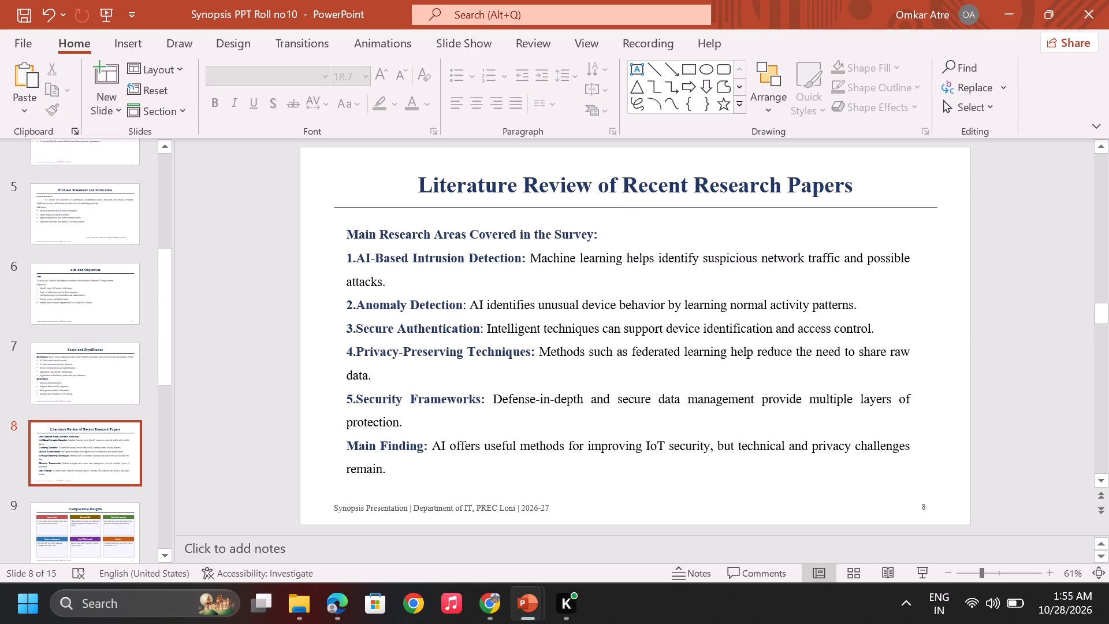
Replace the typed numbers of the AI-Based Intrusion Detection, Anomaly Detection and Secure Authentication items with automatic numbering 1 to 3.
click(356, 261)
key(BackSpace)
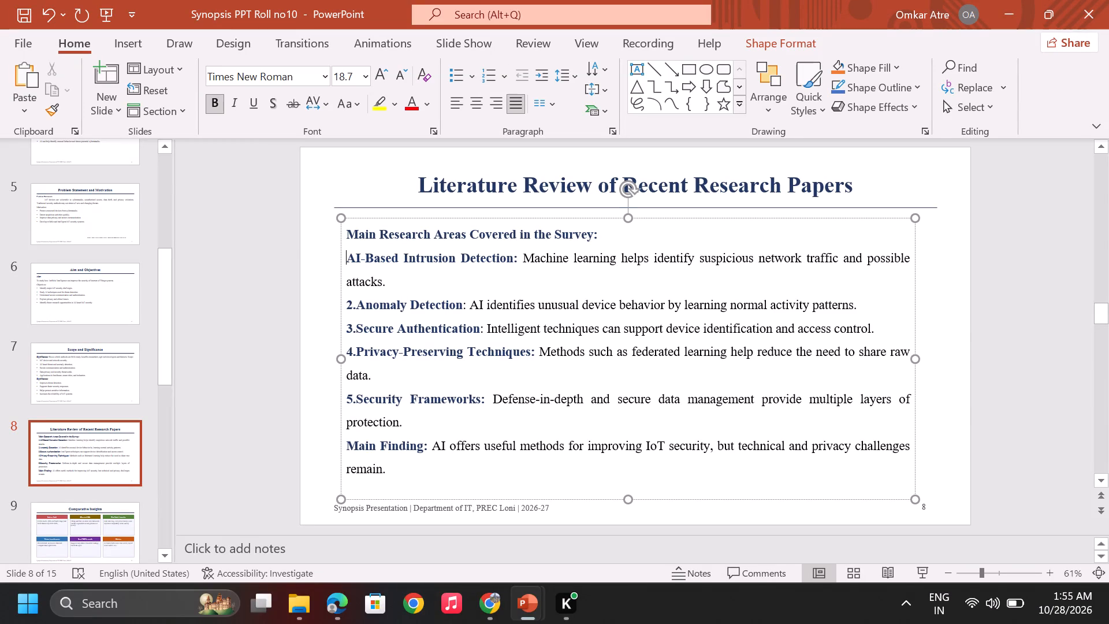
click(492, 77)
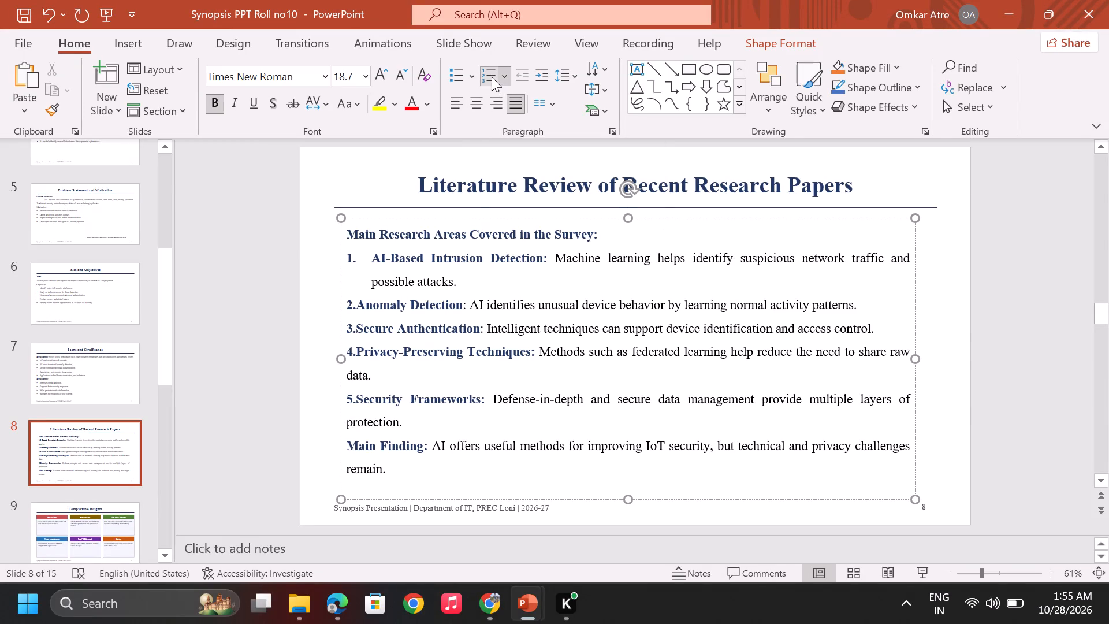
click(359, 307)
key(BackSpace)
key(BackSpace)
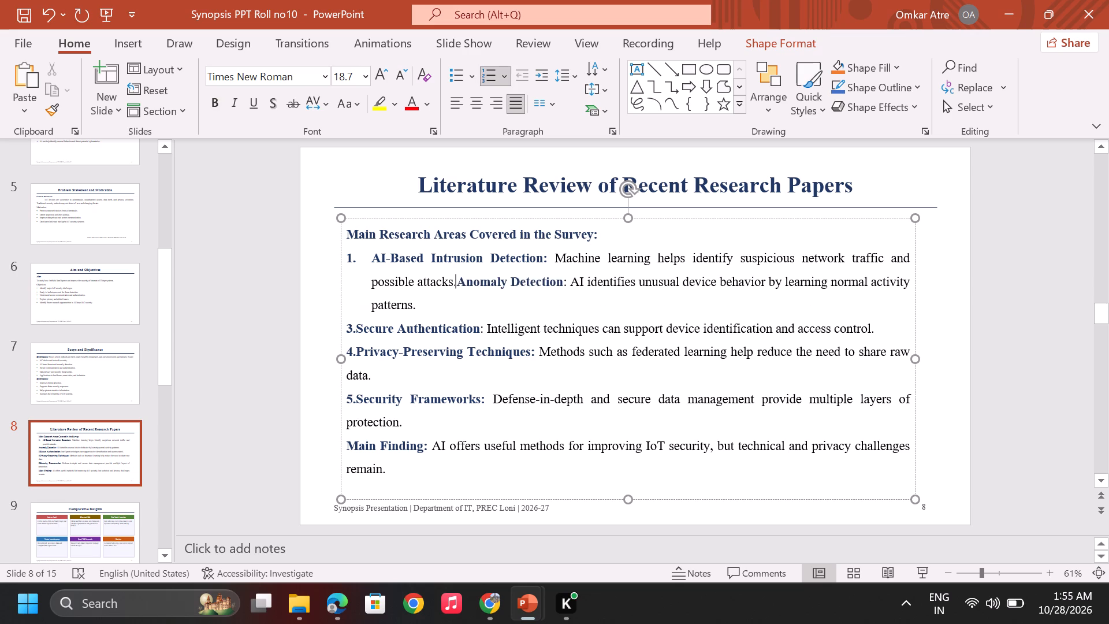
key(Return)
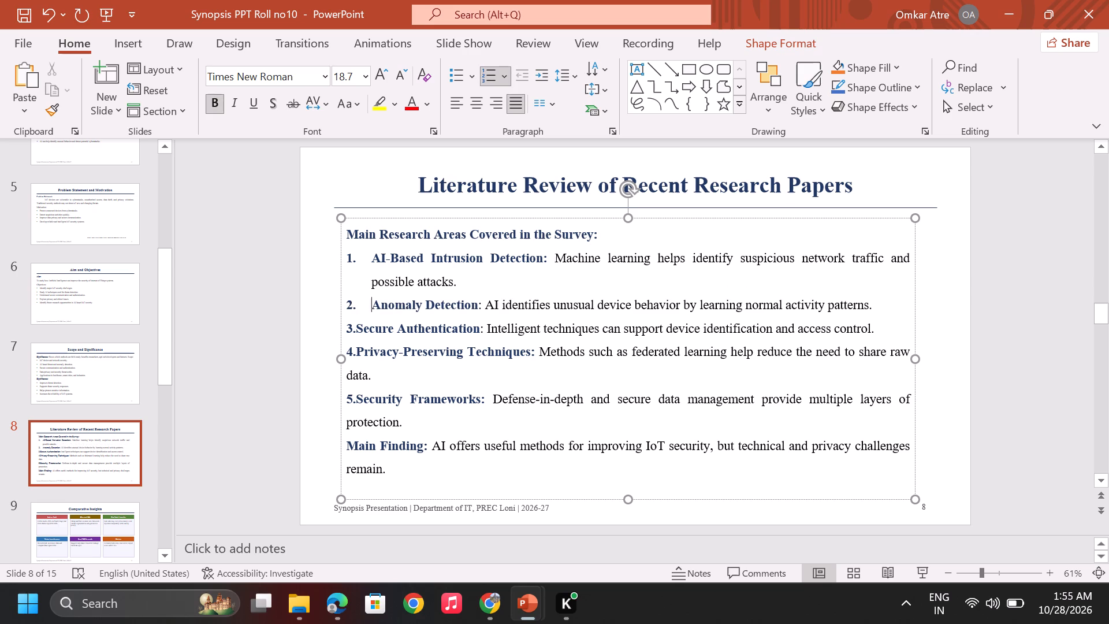
click(353, 329)
click(356, 329)
click(358, 329)
key(BackSpace)
key(BackSpace)
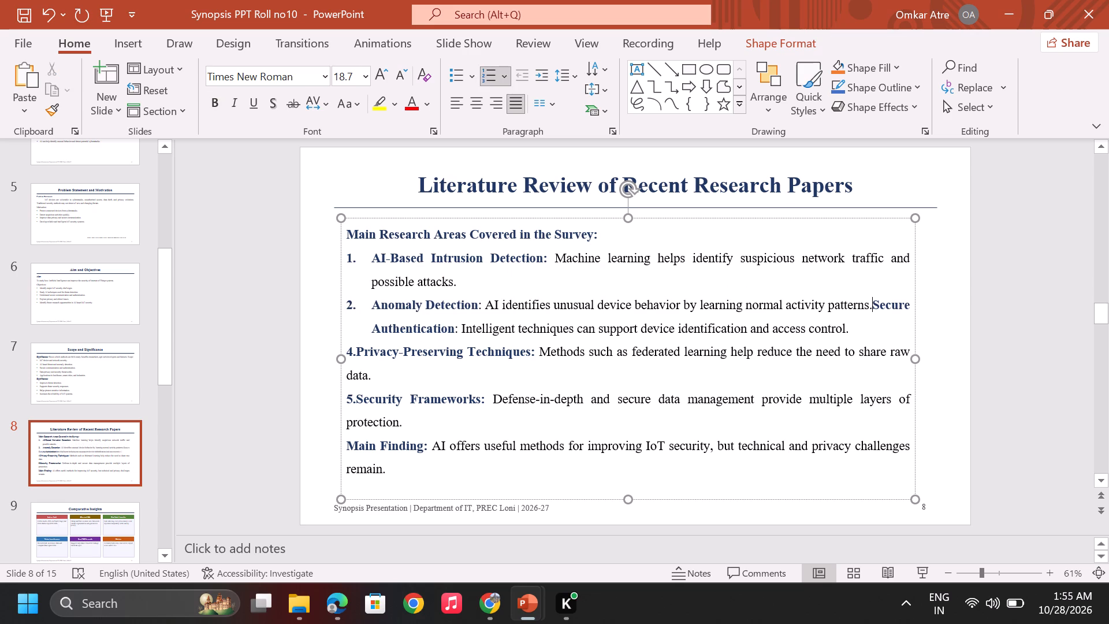
key(Return)
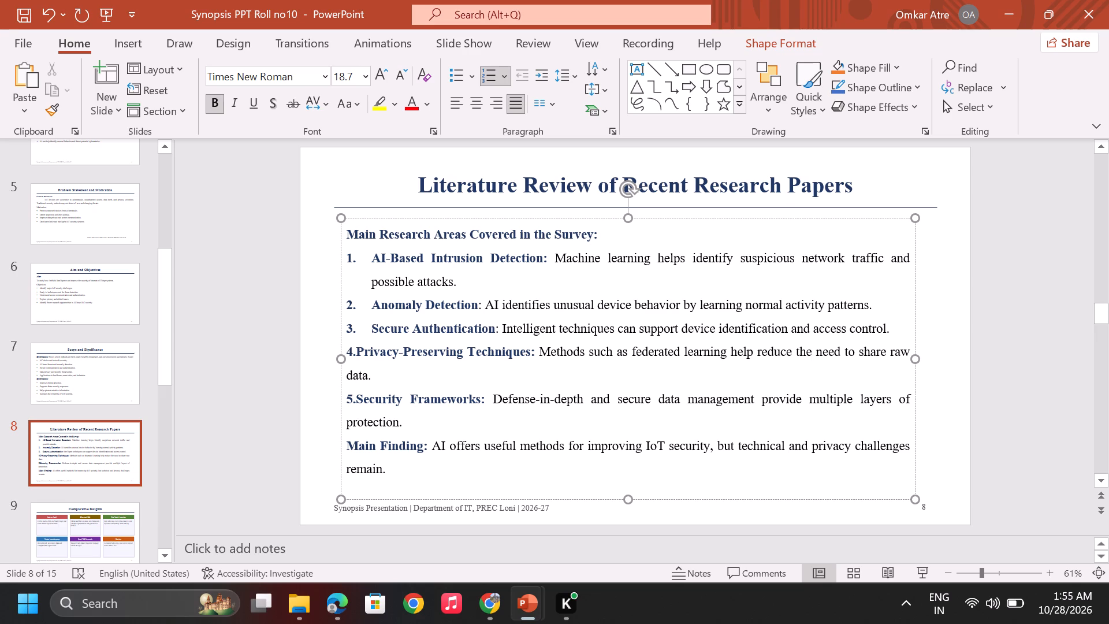
Replace the typed numbers of the Privacy-Preserving Techniques and Security Frameworks items with automatic list numbers 4 and 5.
click(358, 354)
key(BackSpace)
key(BackSpace)
key(Return)
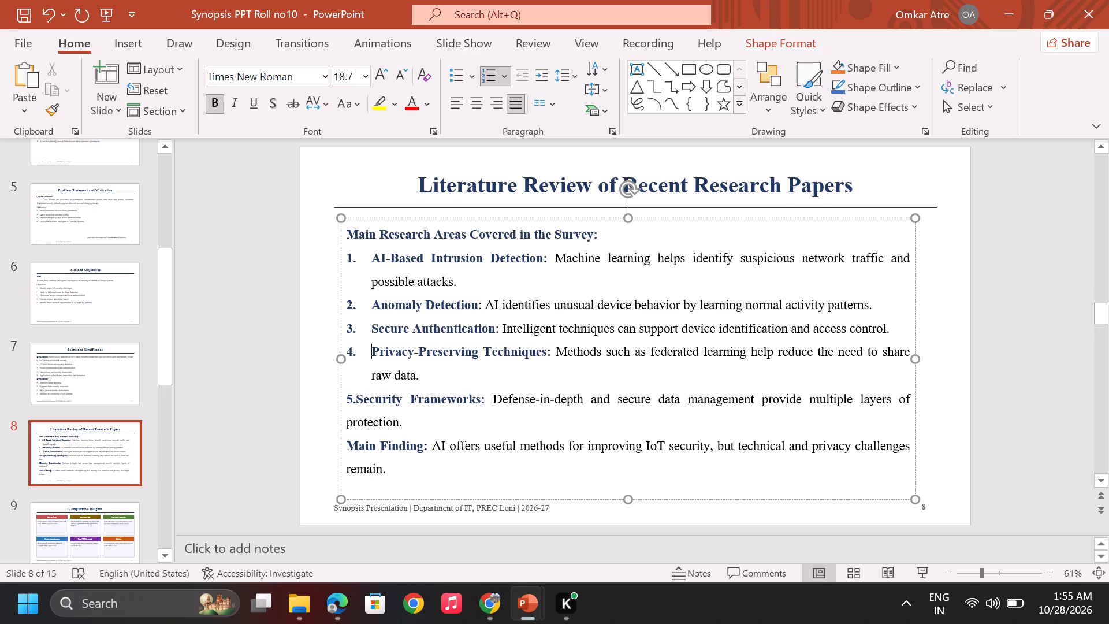
click(356, 400)
key(BackSpace)
key(BackSpace)
key(Return)
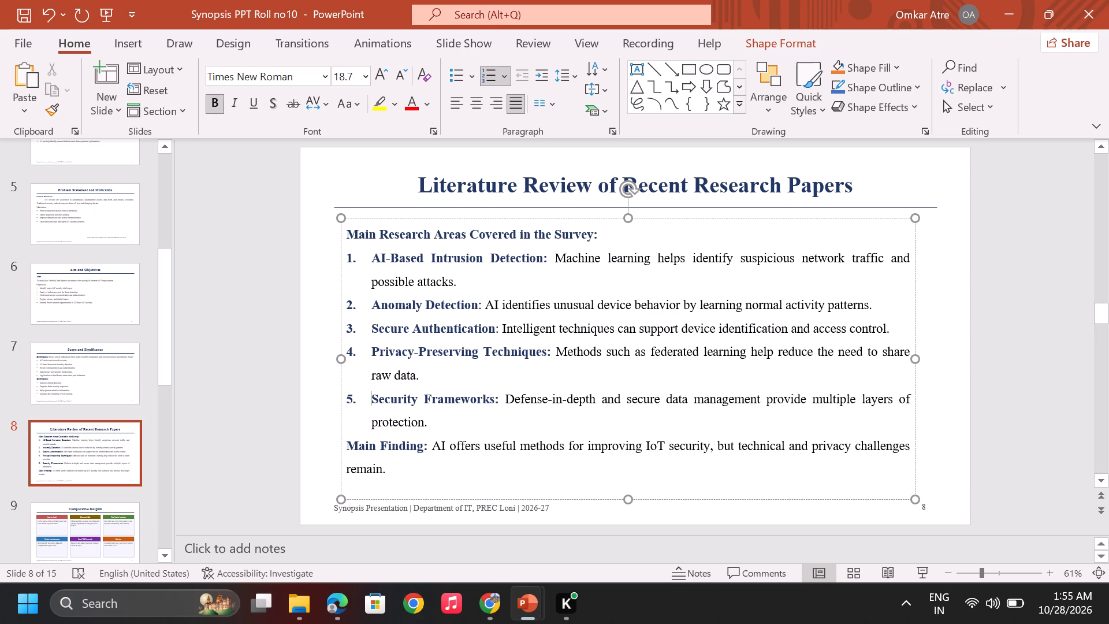
Make the "Main Finding:" paragraph item 6 of the numbered list.
click(348, 450)
key(BackSpace)
key(Return)
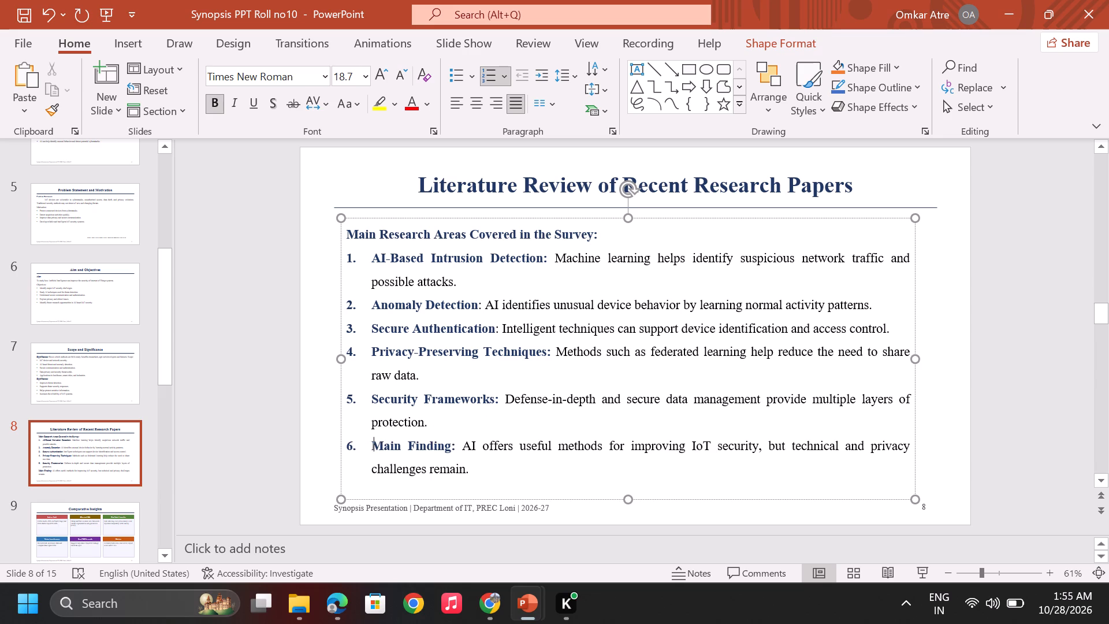
click(1068, 285)
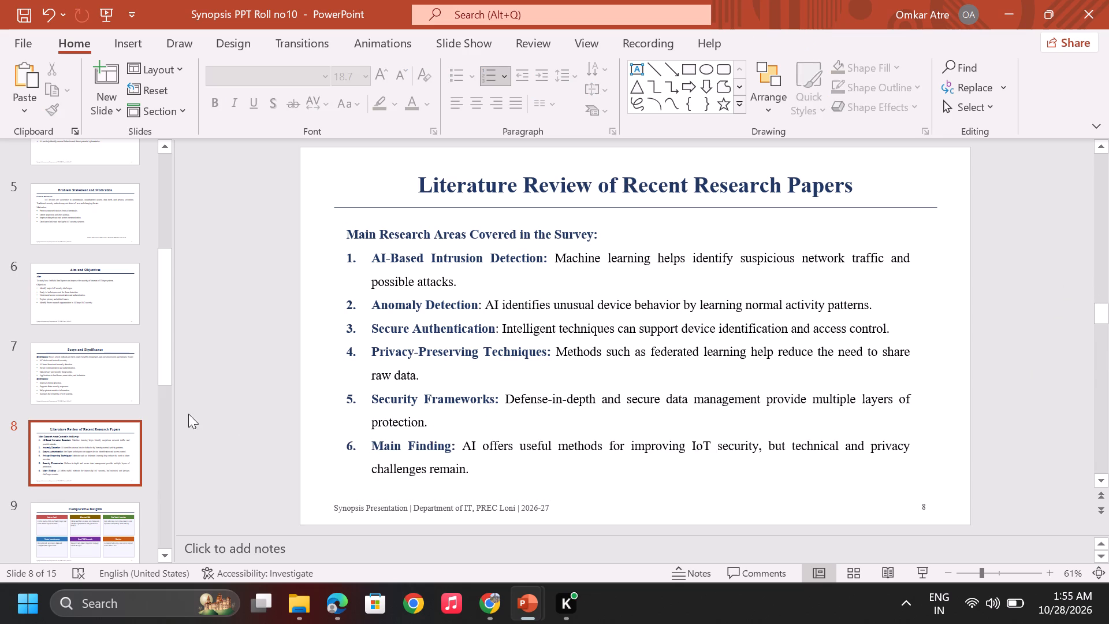
Widen the Literature Review body text box on both sides so it spans about the width of the line under the title.
click(107, 388)
click(95, 448)
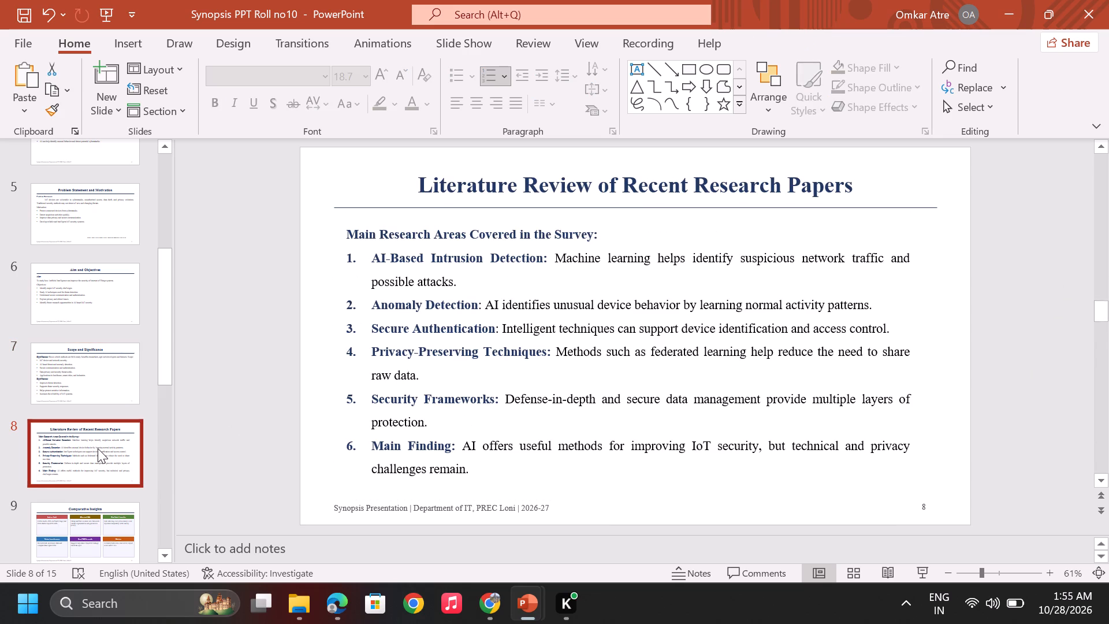
click(374, 345)
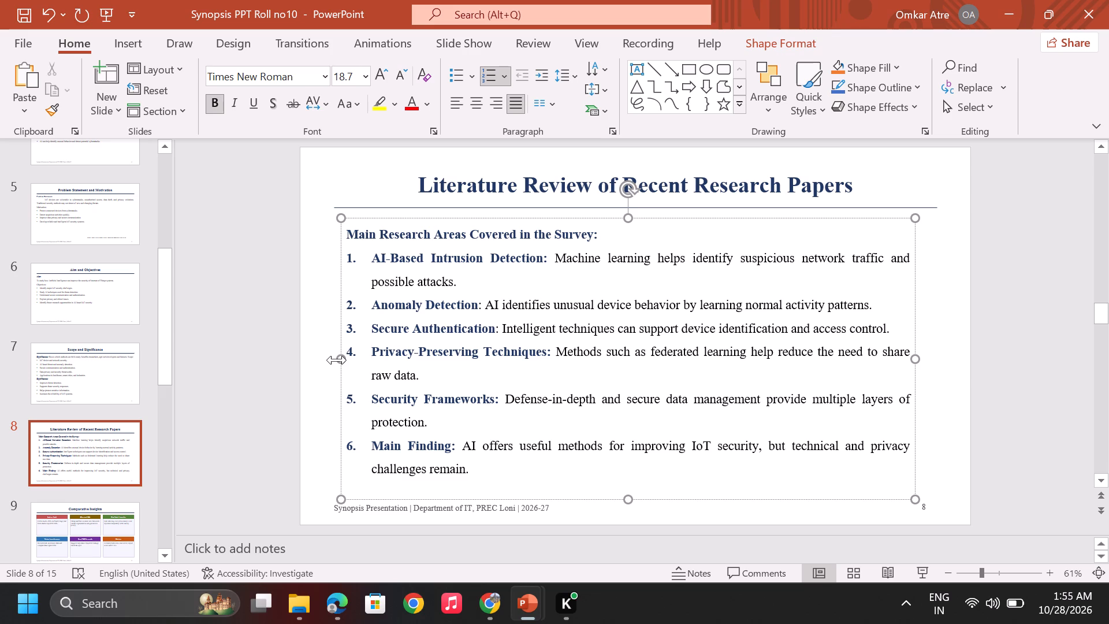
drag(342, 360, 317, 363)
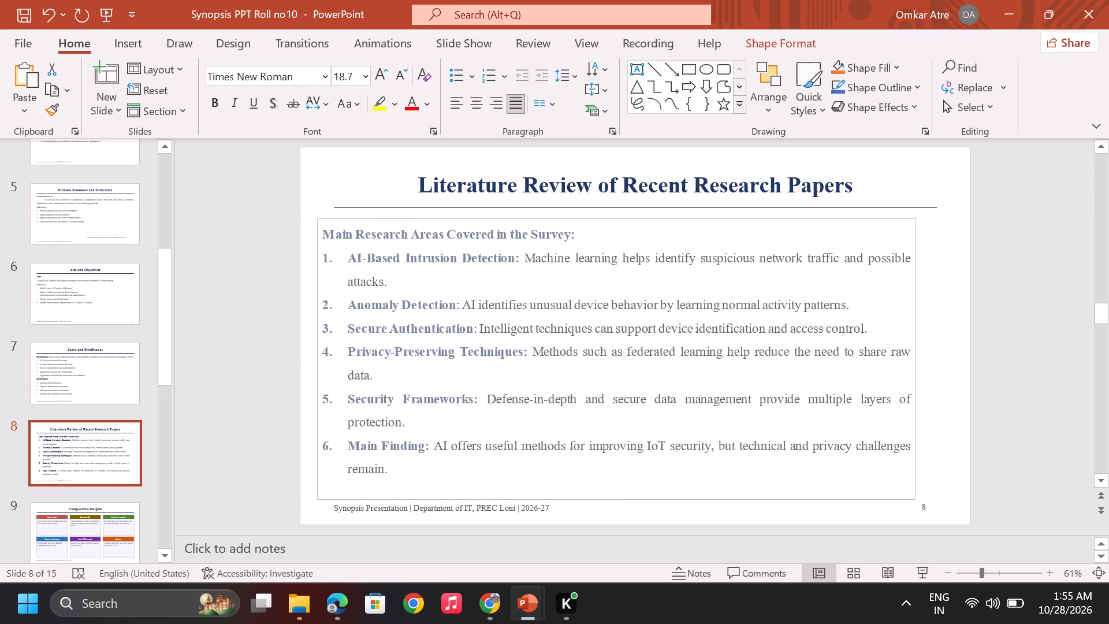
drag(317, 363, 334, 360)
drag(917, 359, 938, 358)
click(1014, 343)
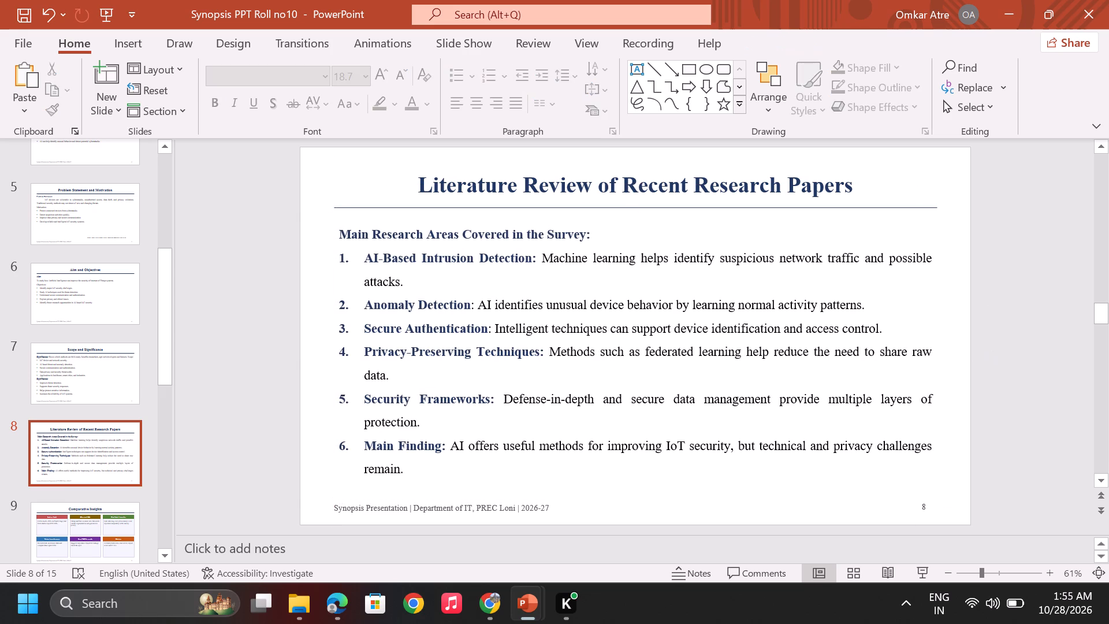
click(78, 378)
click(96, 452)
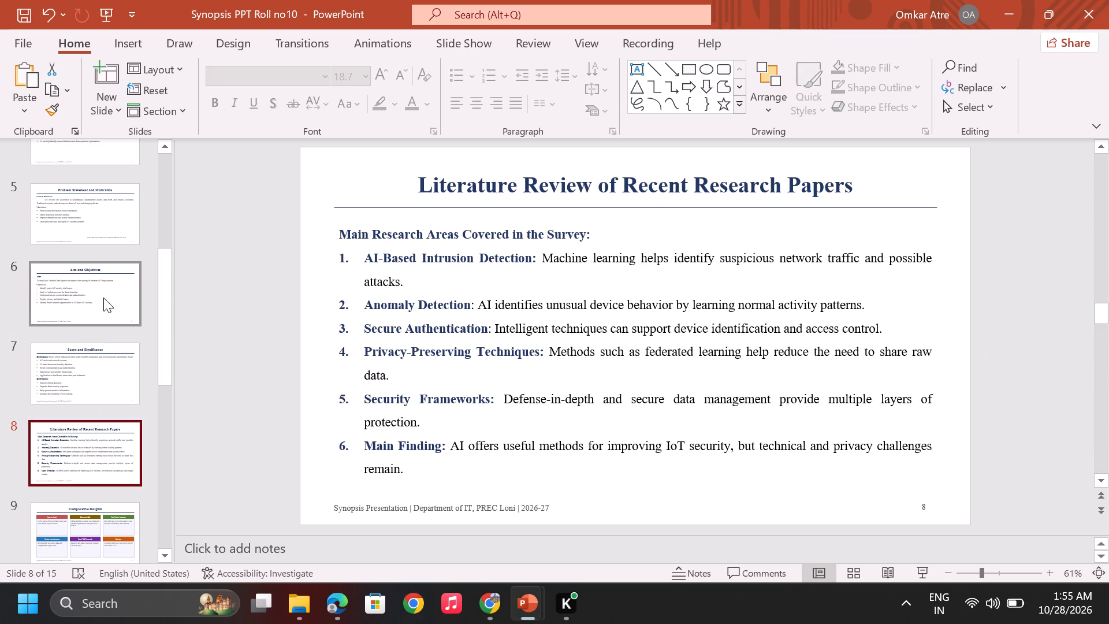
click(103, 298)
click(107, 387)
click(106, 440)
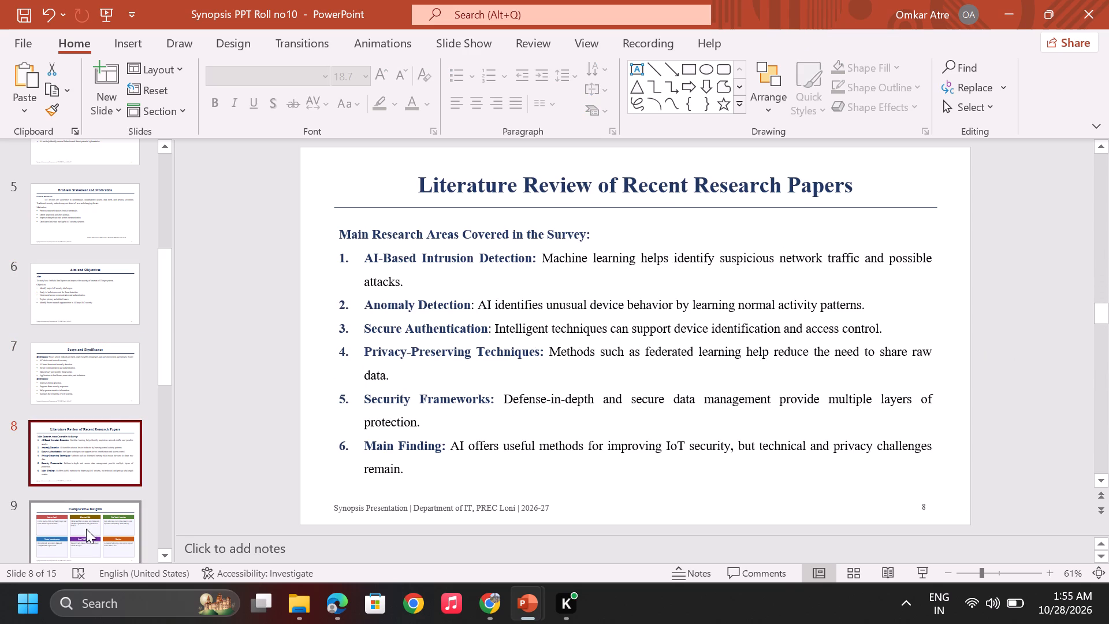
scroll(88, 518, down, 2)
click(93, 461)
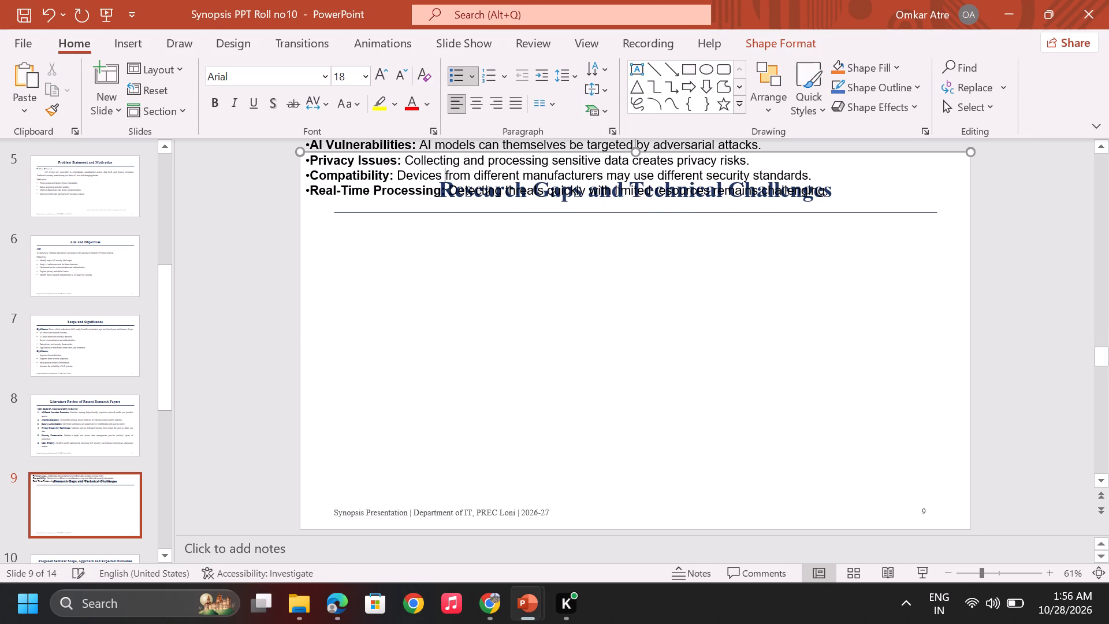
double_click(439, 173)
drag(411, 163, 466, 264)
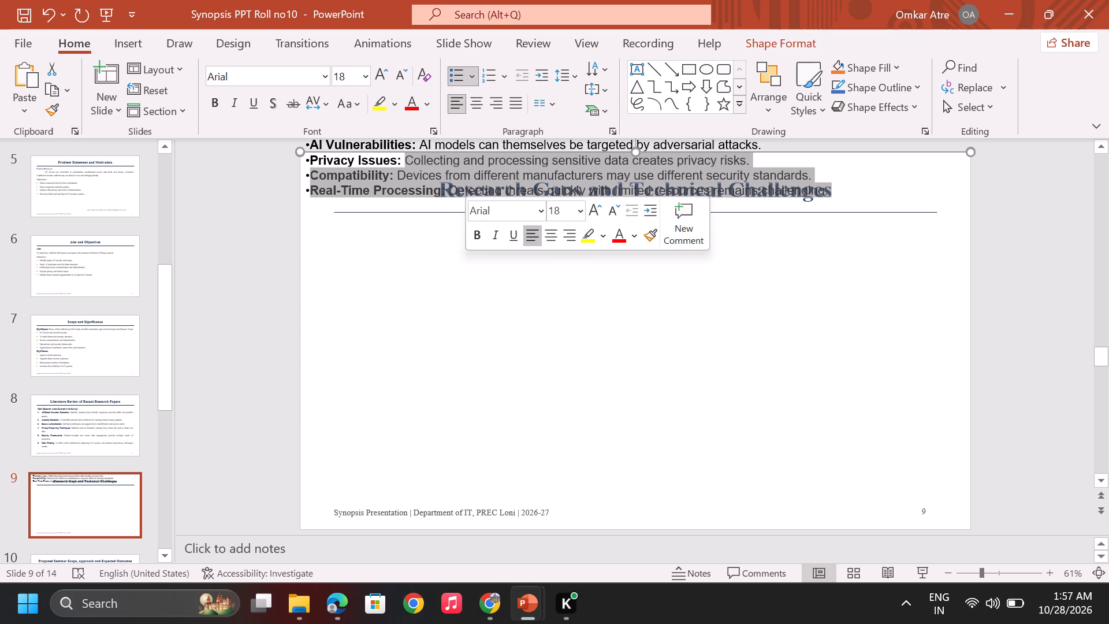
key(ctrl+a)
drag(435, 180, 464, 265)
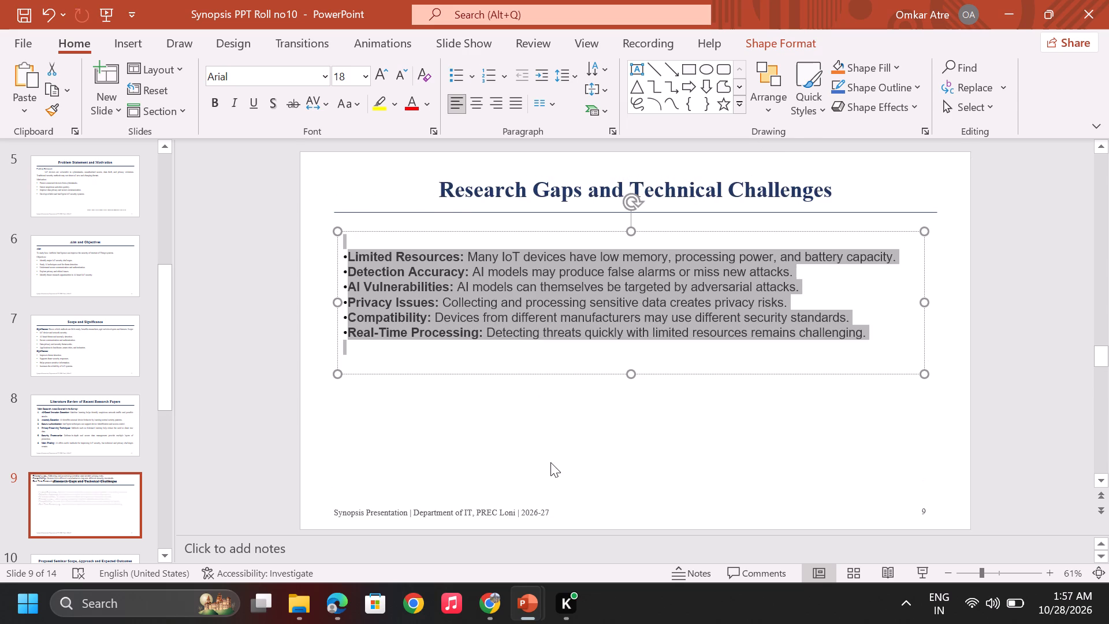
Copy the "AI-Based Intrusion Detection" heading's format from the Literature Review slide onto "Limited Resources:" and reapply that line's bullet.
click(39, 426)
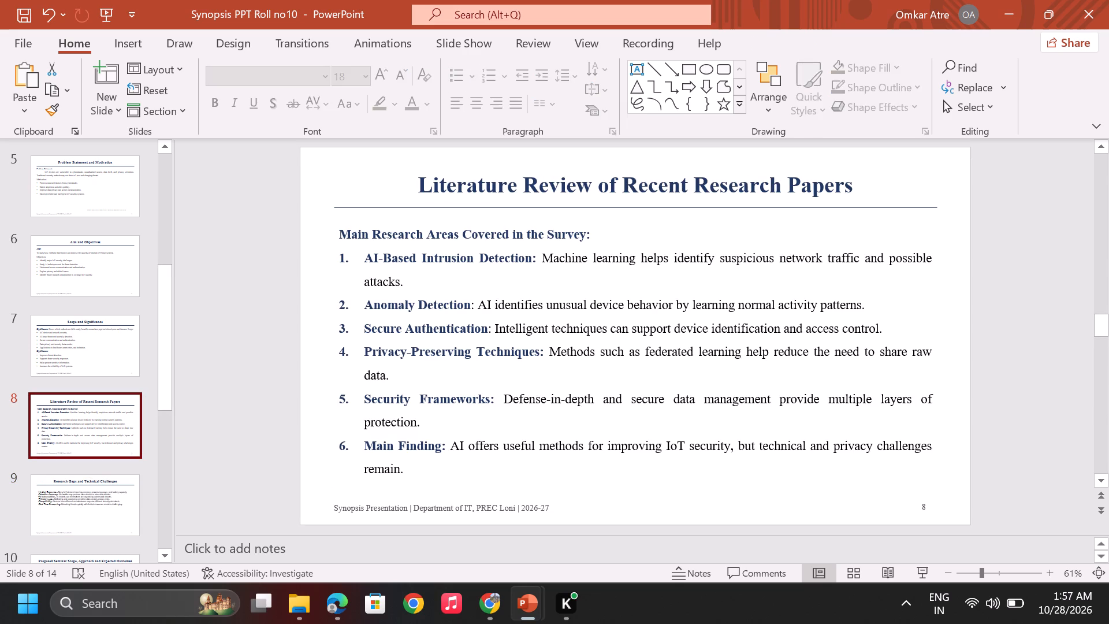
click(441, 262)
click(58, 111)
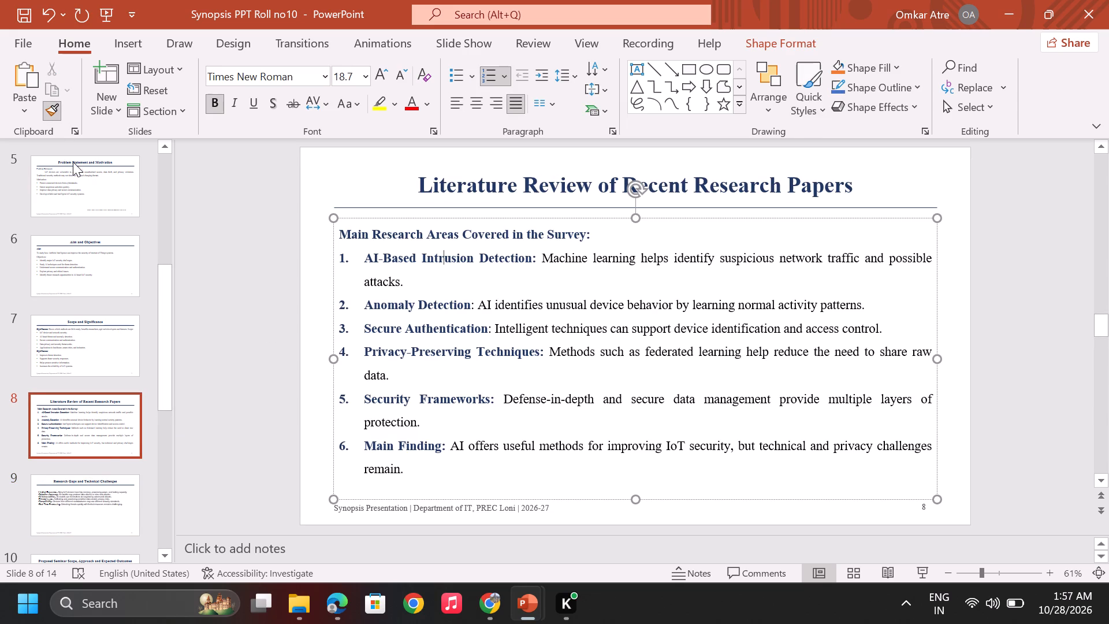
click(103, 481)
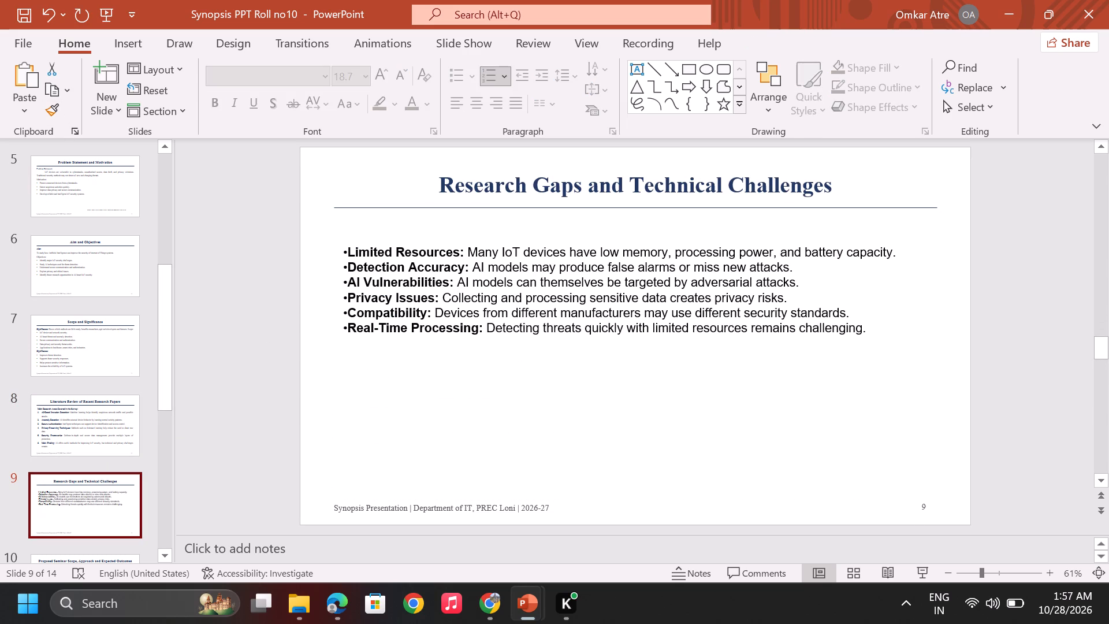
drag(466, 254, 349, 259)
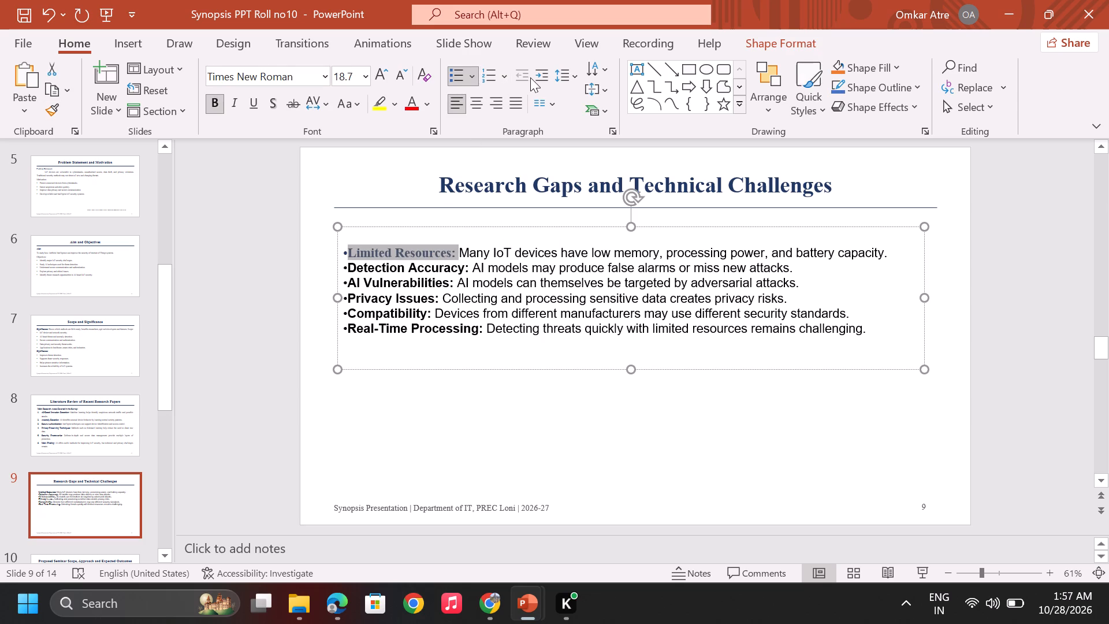
click(448, 79)
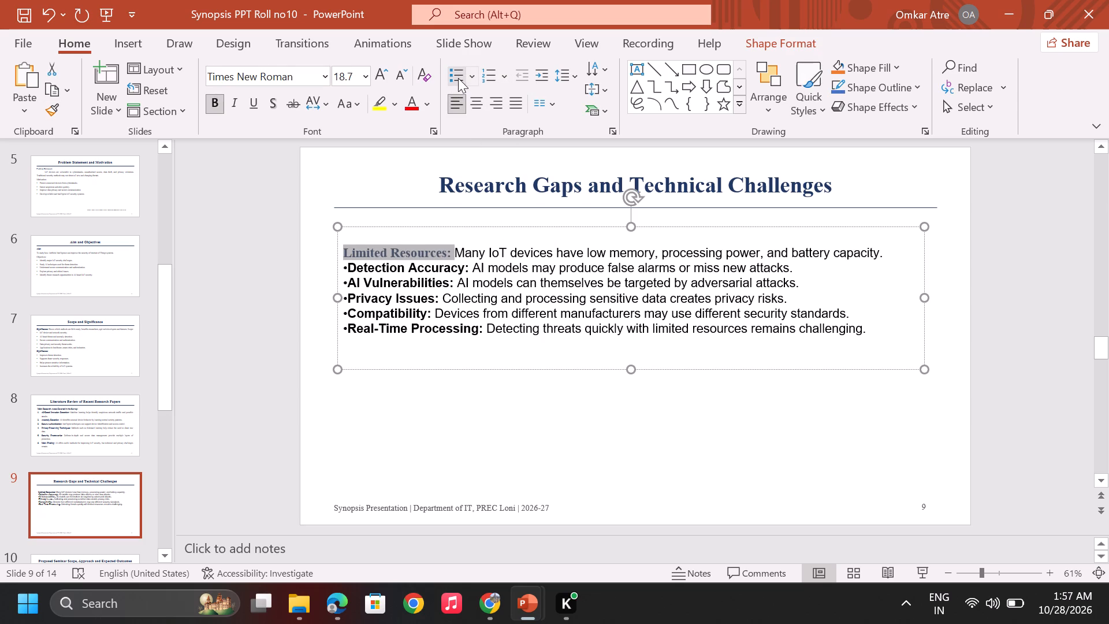
click(458, 78)
Apply the "Limited Resources:" label's format to "Detection Accuracy:" and re-break the line as a matching indented bullet.
click(349, 266)
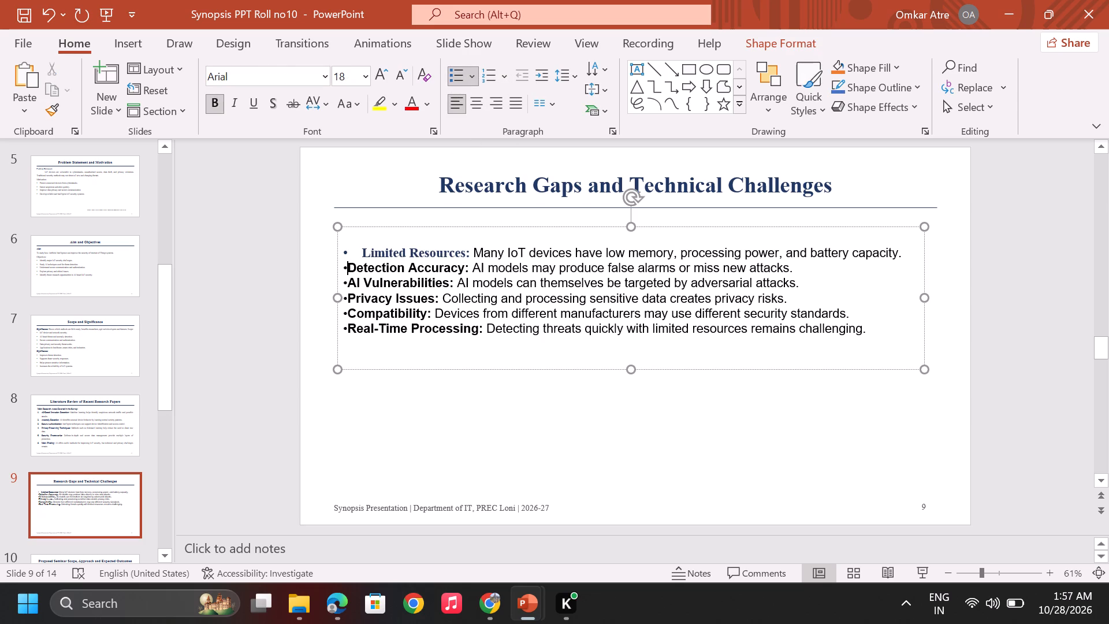
click(462, 252)
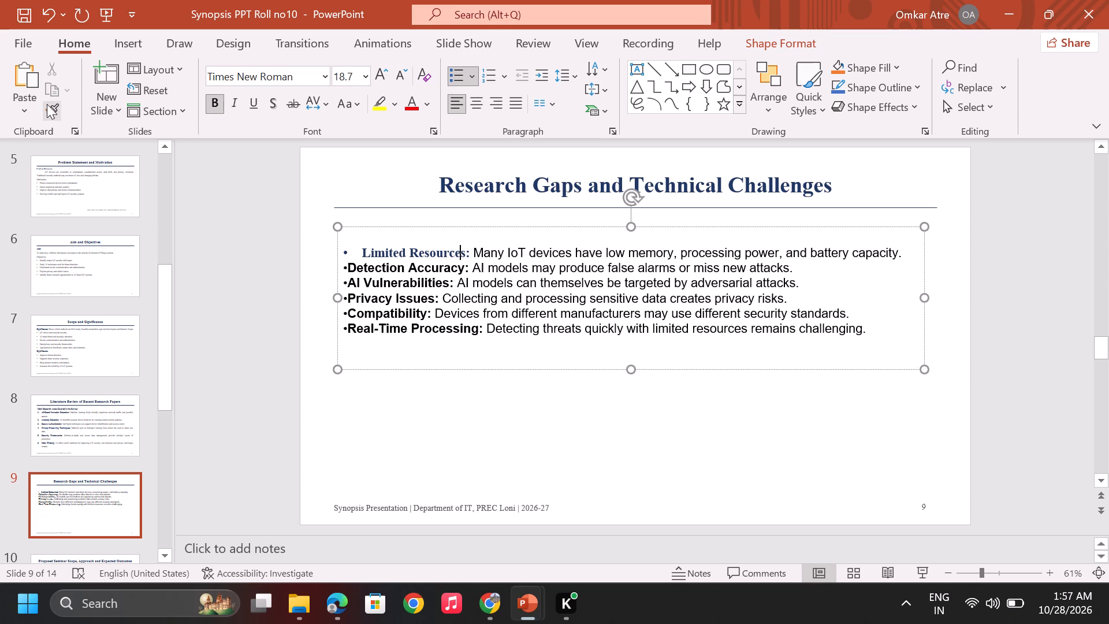
click(51, 106)
drag(471, 271, 359, 273)
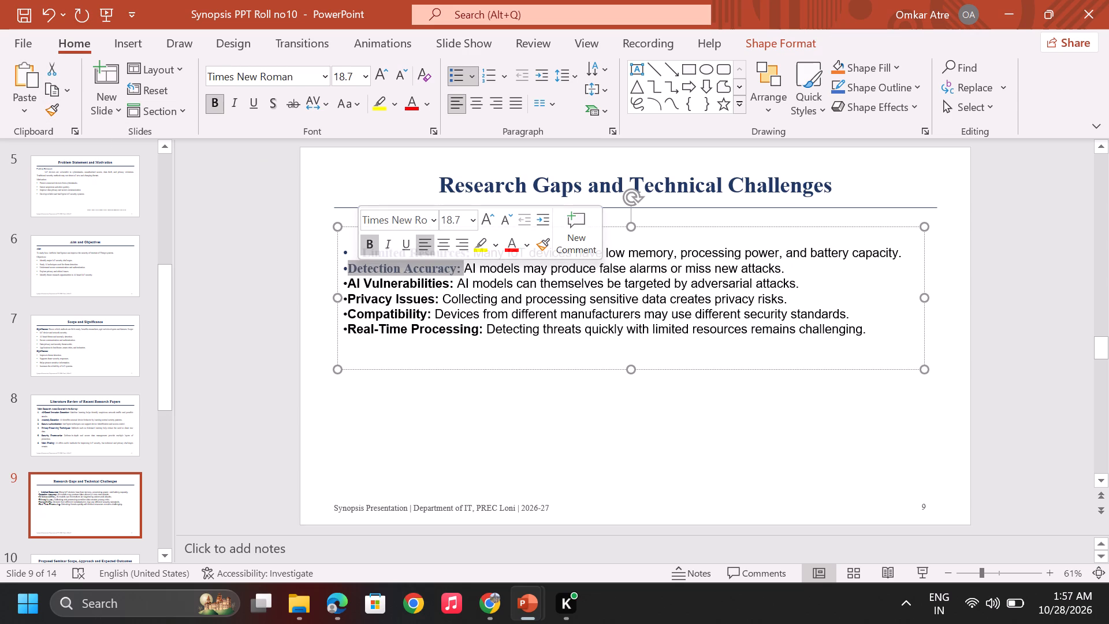
key(BackSpace)
key(ctrl+z)
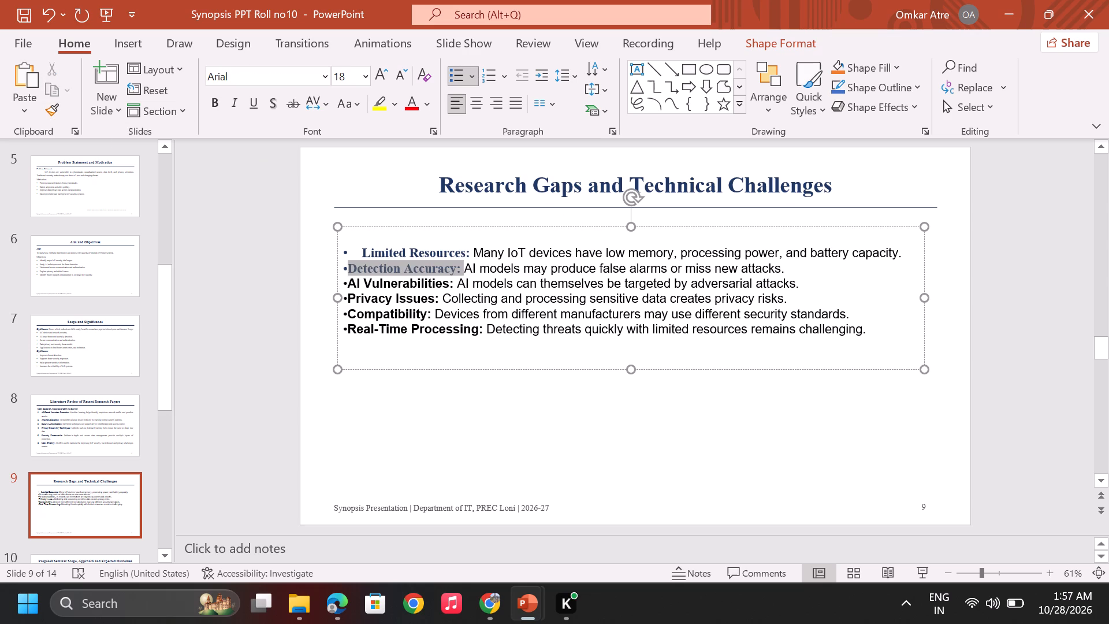
key(Left)
key(BackSpace)
key(BackSpace)
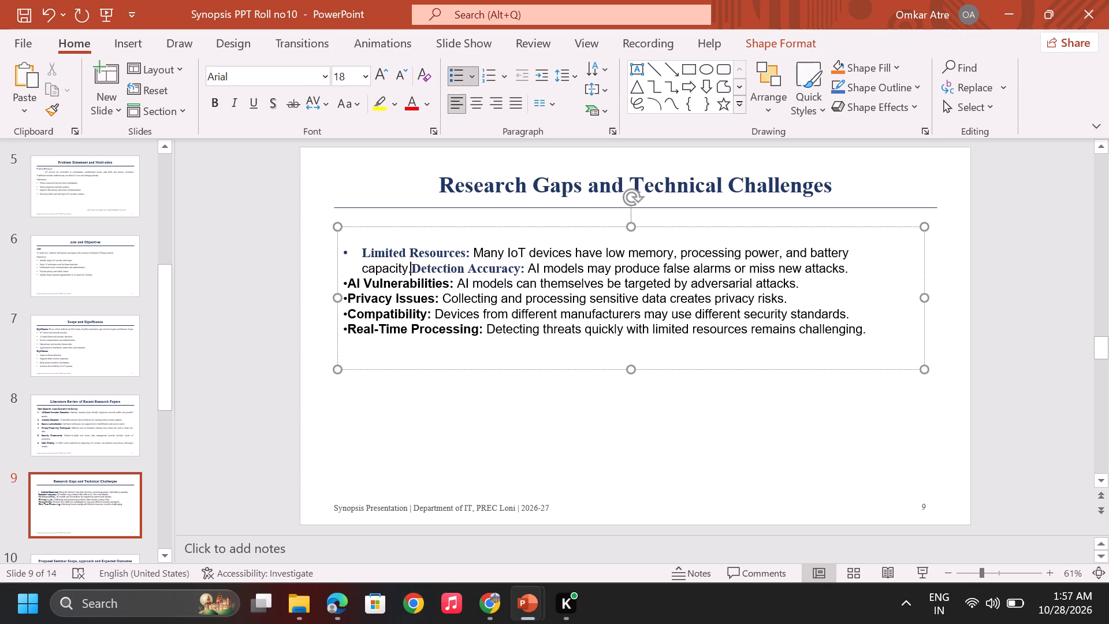
key(Return)
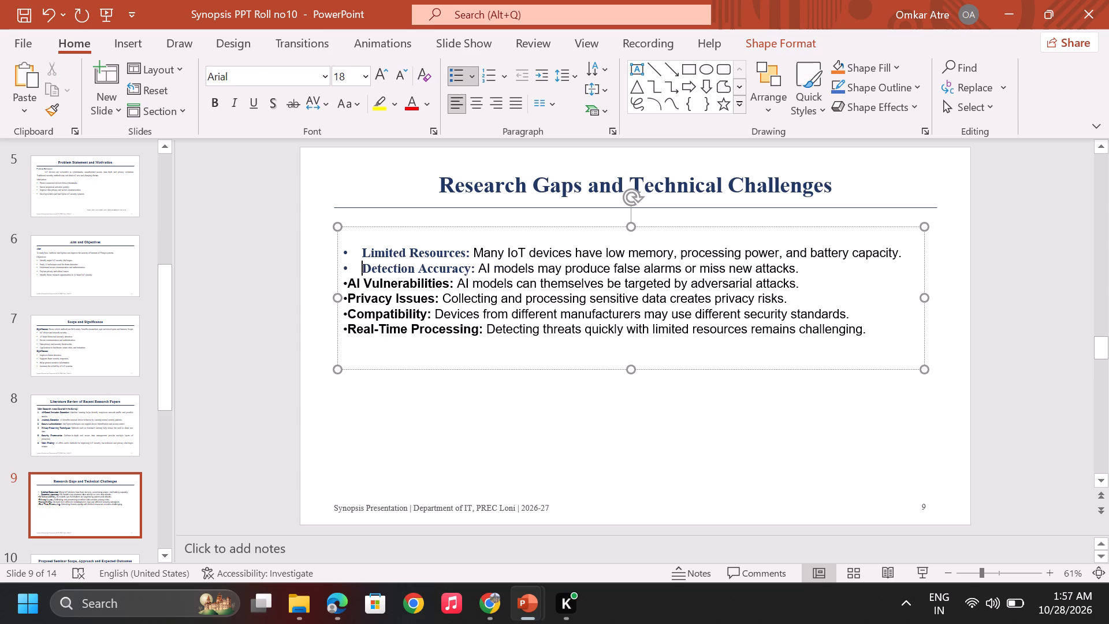
Apply the "Detection Accuracy:" label's format to "AI Vulnerabilities:" and re-break the line as a matching indented bullet.
click(411, 273)
click(57, 109)
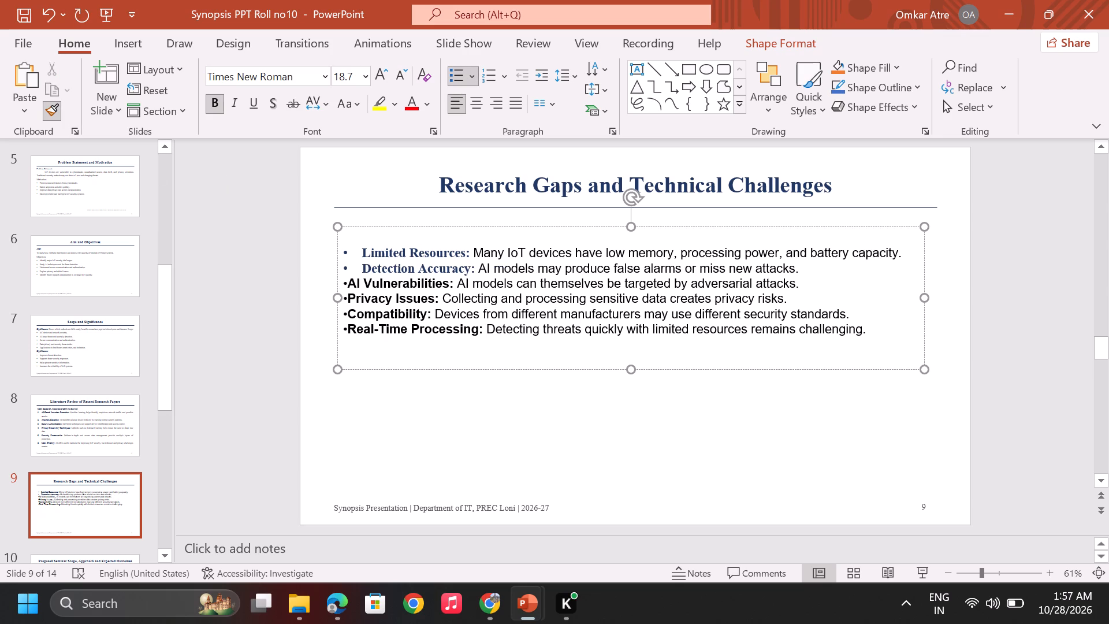
drag(456, 289, 346, 287)
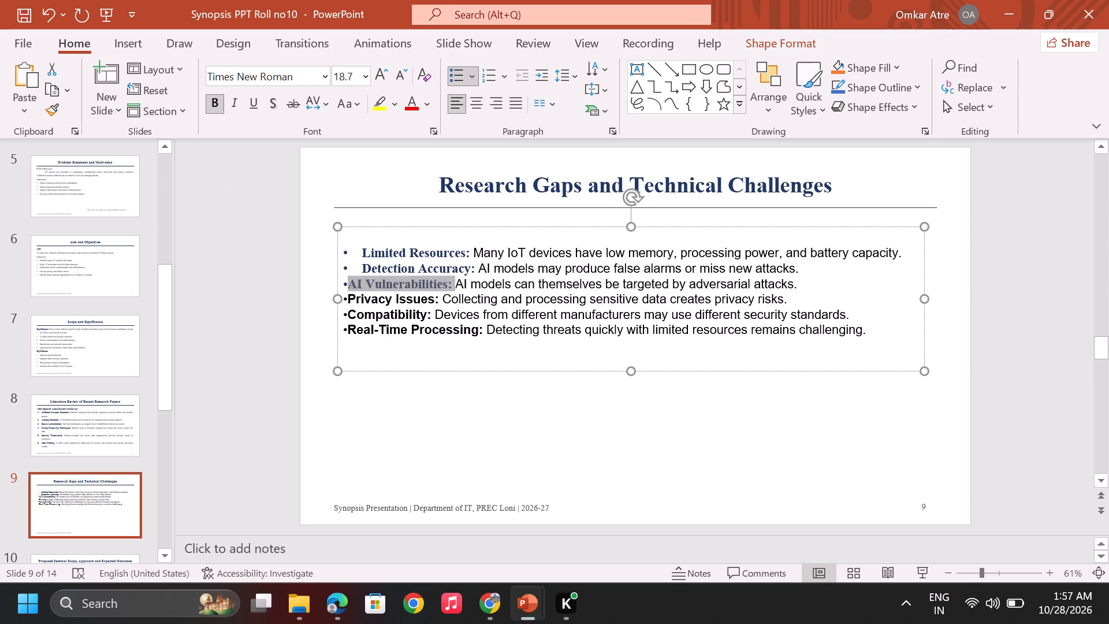
key(BackSpace)
key(ctrl+z)
click(351, 286)
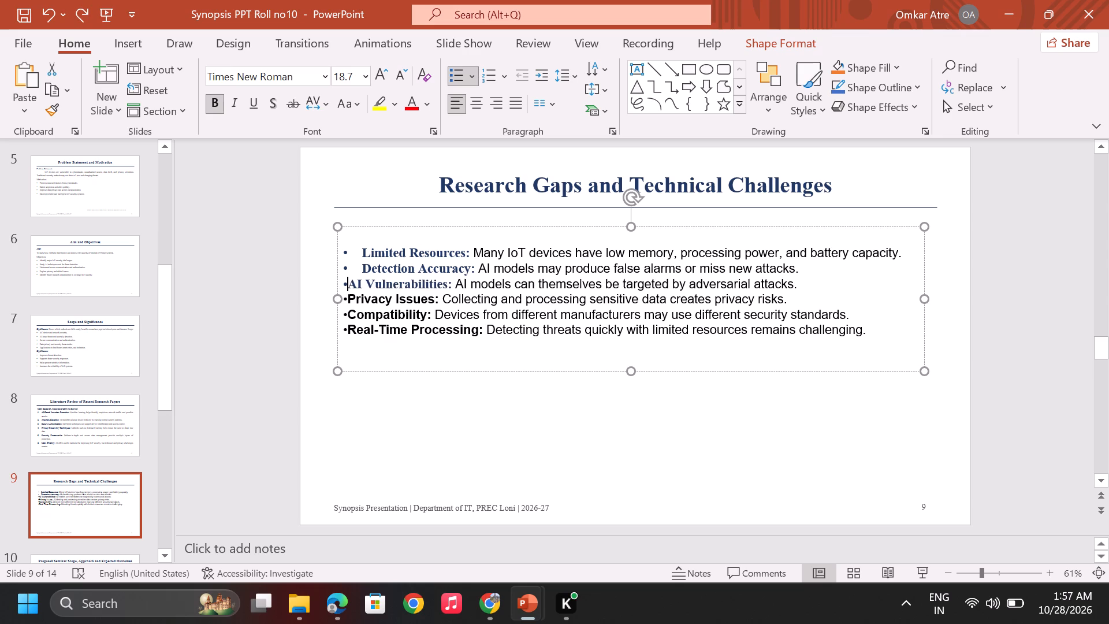
key(BackSpace)
key(BackSpace)
key(Return)
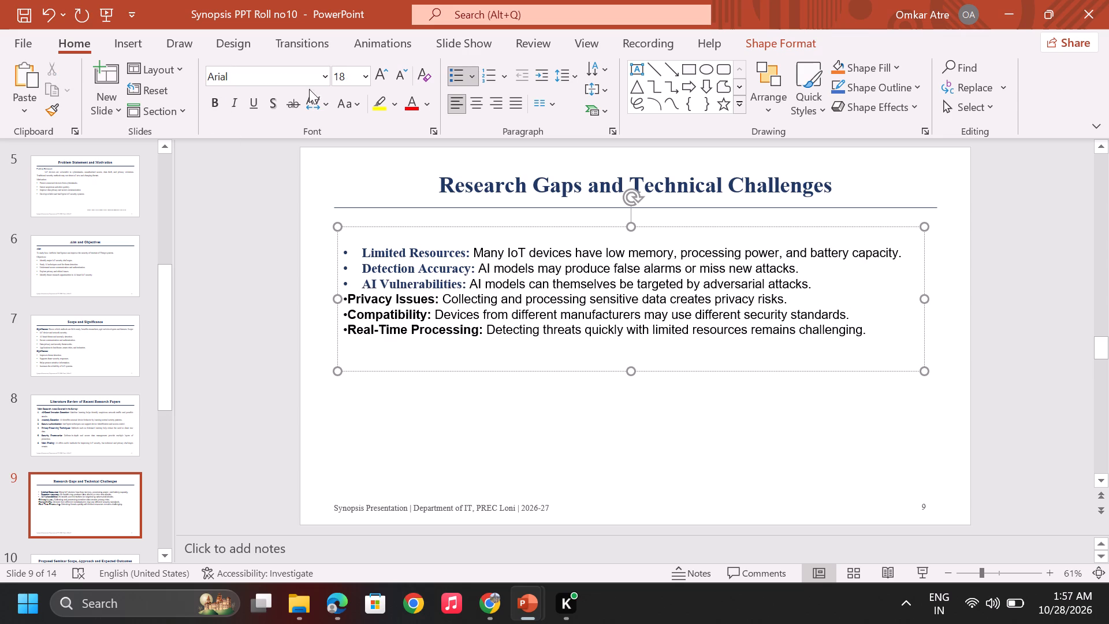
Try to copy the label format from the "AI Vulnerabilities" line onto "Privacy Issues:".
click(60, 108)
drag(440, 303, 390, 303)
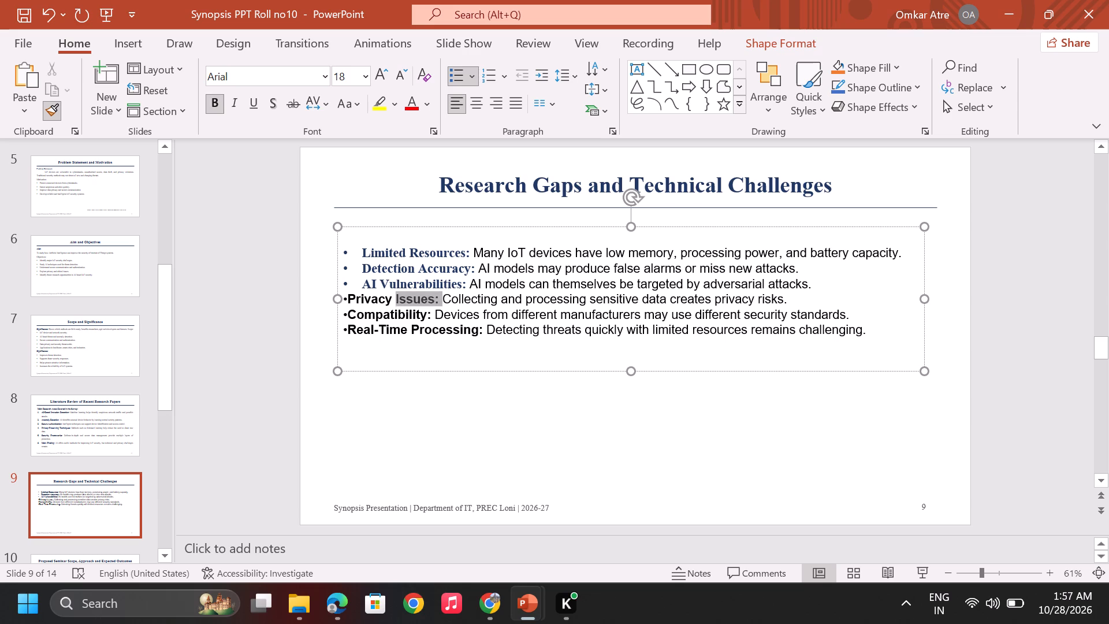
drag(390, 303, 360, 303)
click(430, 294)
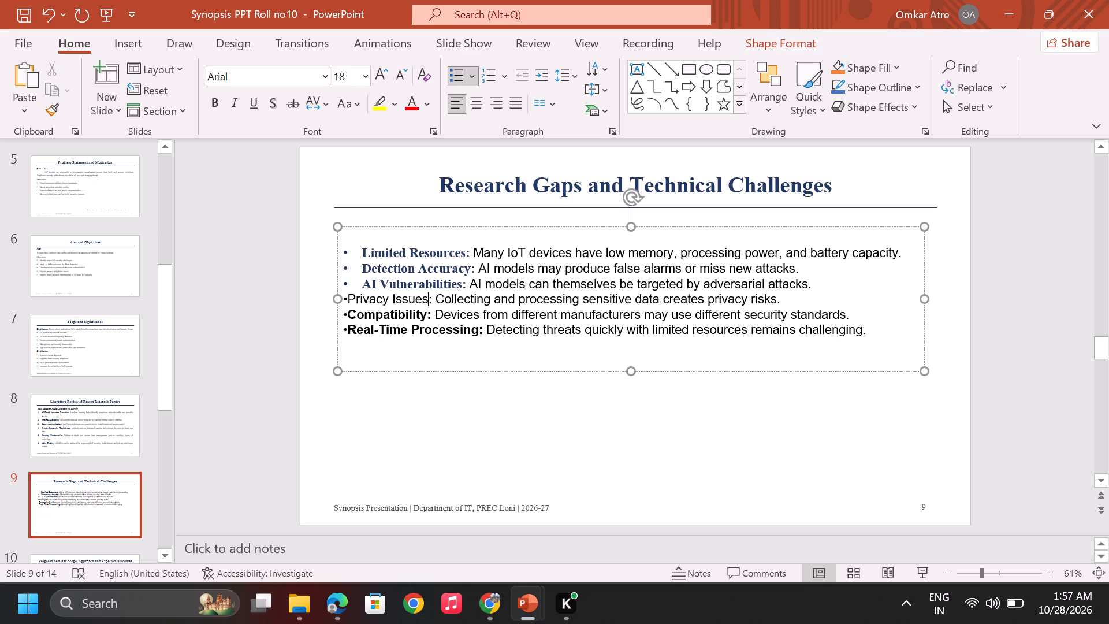
Apply the "AI Vulnerabilities" label's bold blue Times New Roman format to "Privacy Issues", "Compatibility:" and "Real-Time Processing:".
click(436, 281)
click(47, 114)
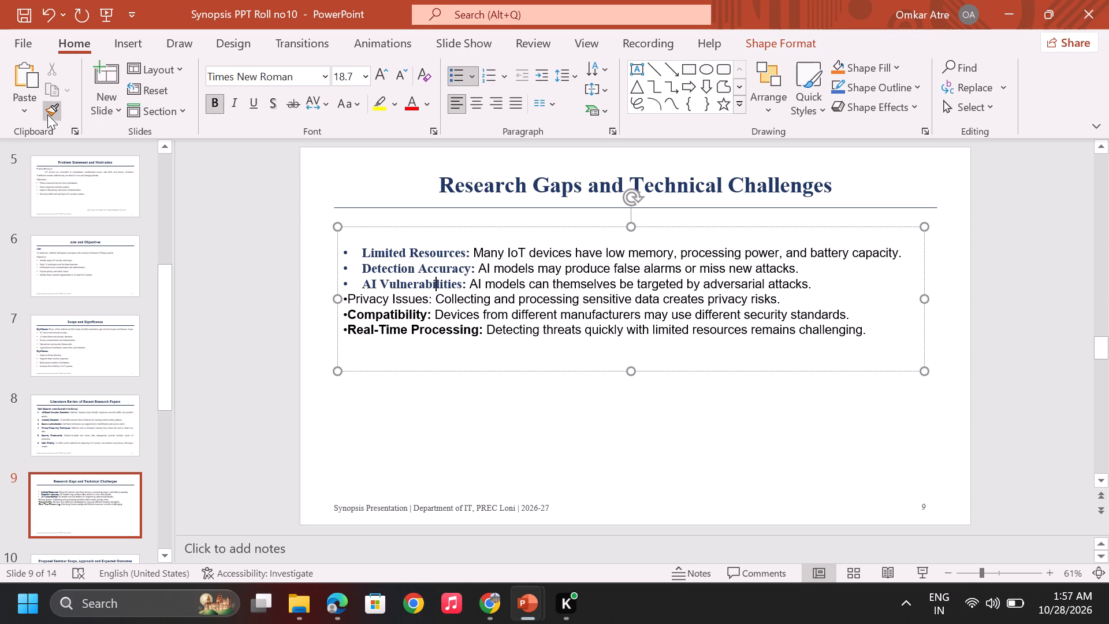
drag(427, 300, 358, 300)
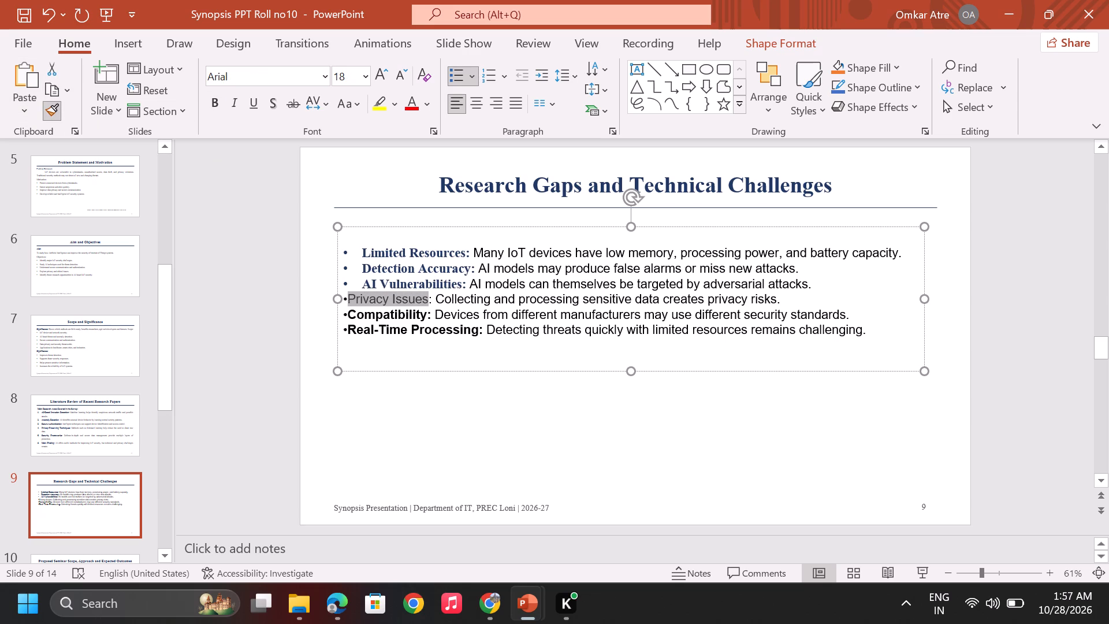
drag(358, 300, 356, 300)
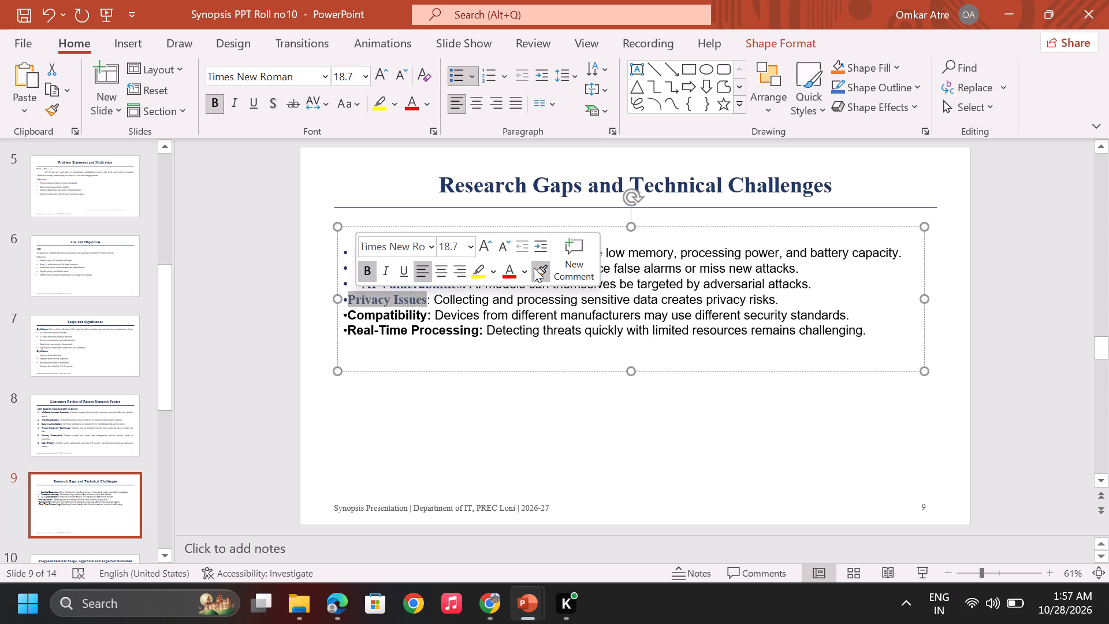
click(534, 268)
drag(430, 319, 355, 319)
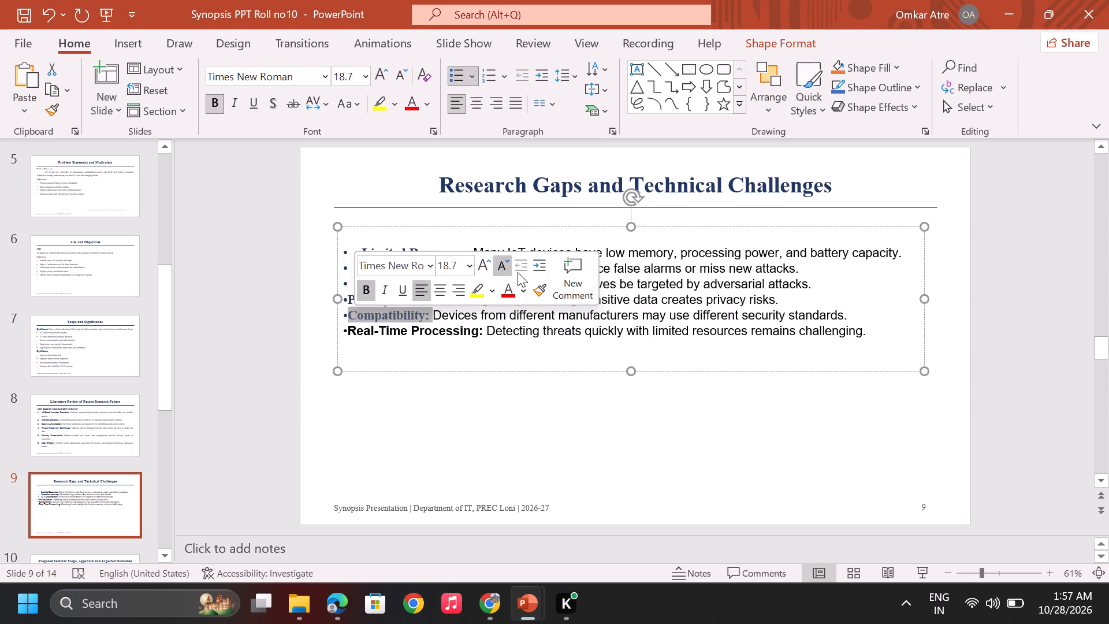
click(537, 282)
drag(483, 335, 381, 336)
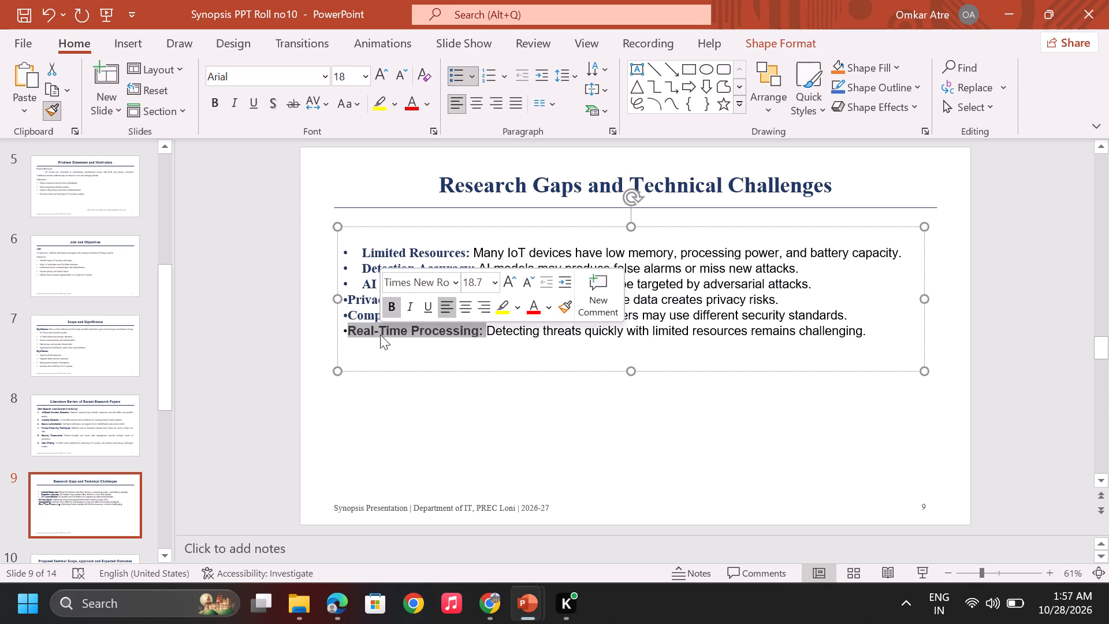
click(562, 306)
click(499, 426)
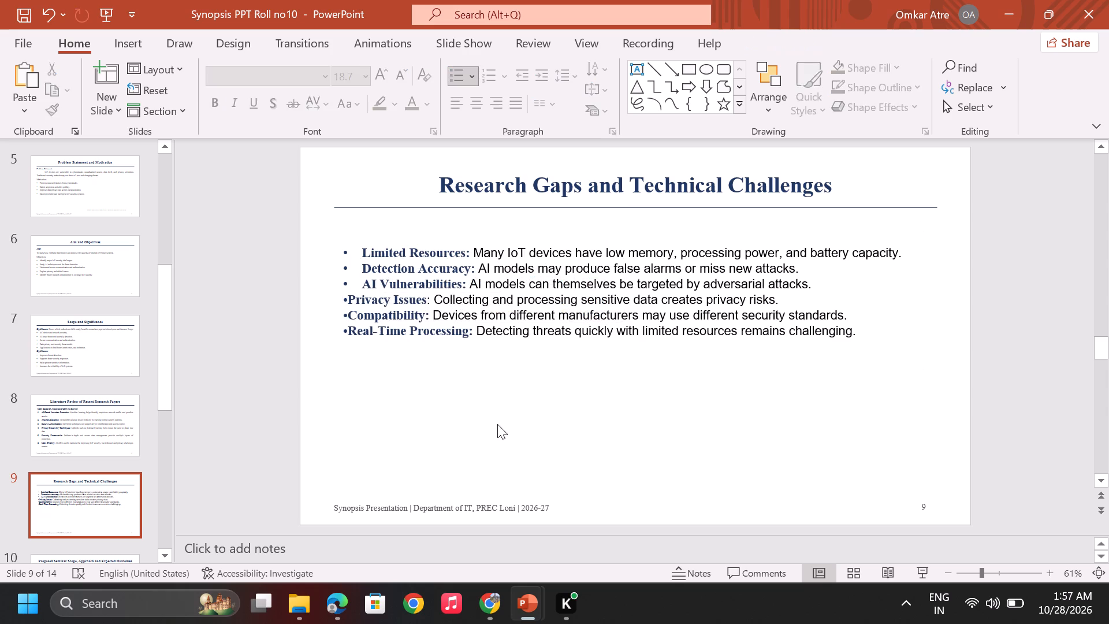
Re-break the "Privacy Issues", "Compatibility:" and "Real-Time Processing:" lines as indented bullets matching the lines above.
click(347, 303)
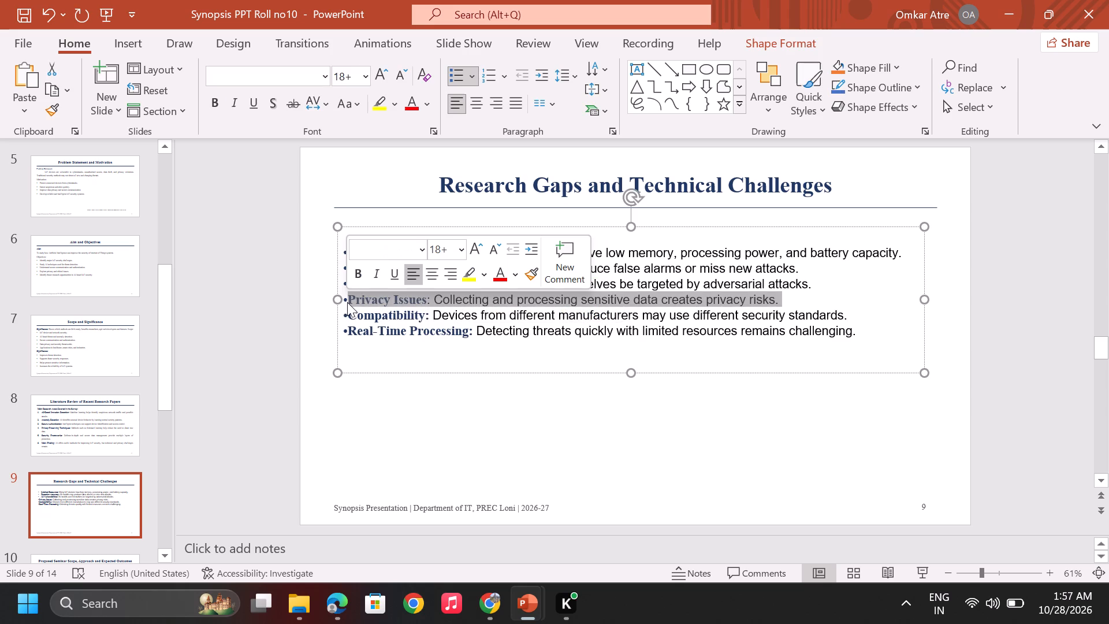
key(Left)
key(BackSpace)
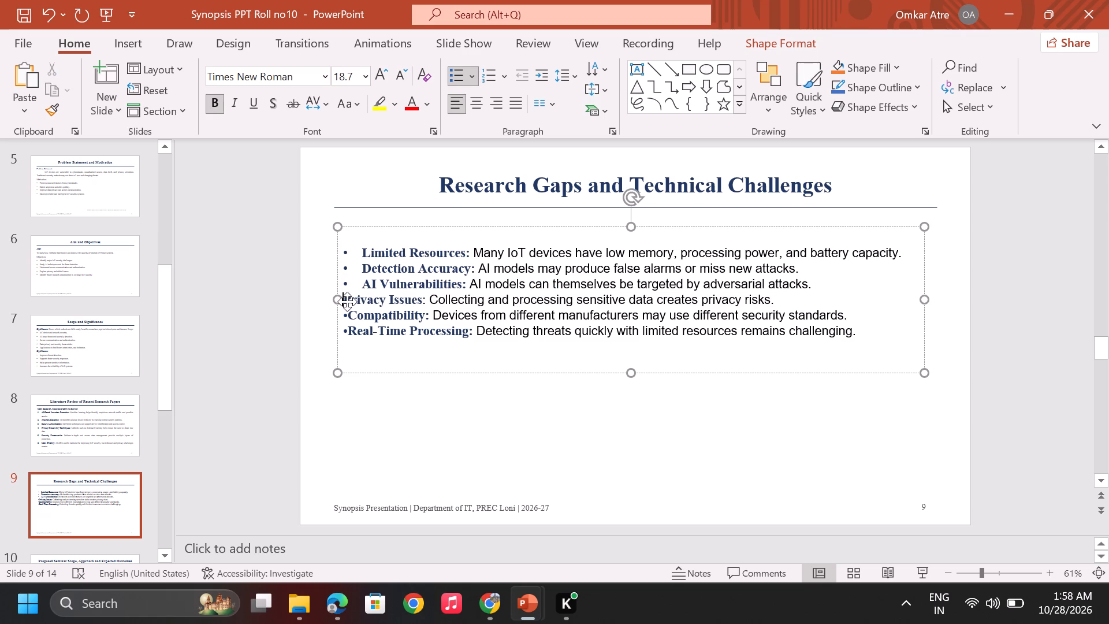
key(BackSpace)
key(Return)
key(Down)
key(Left)
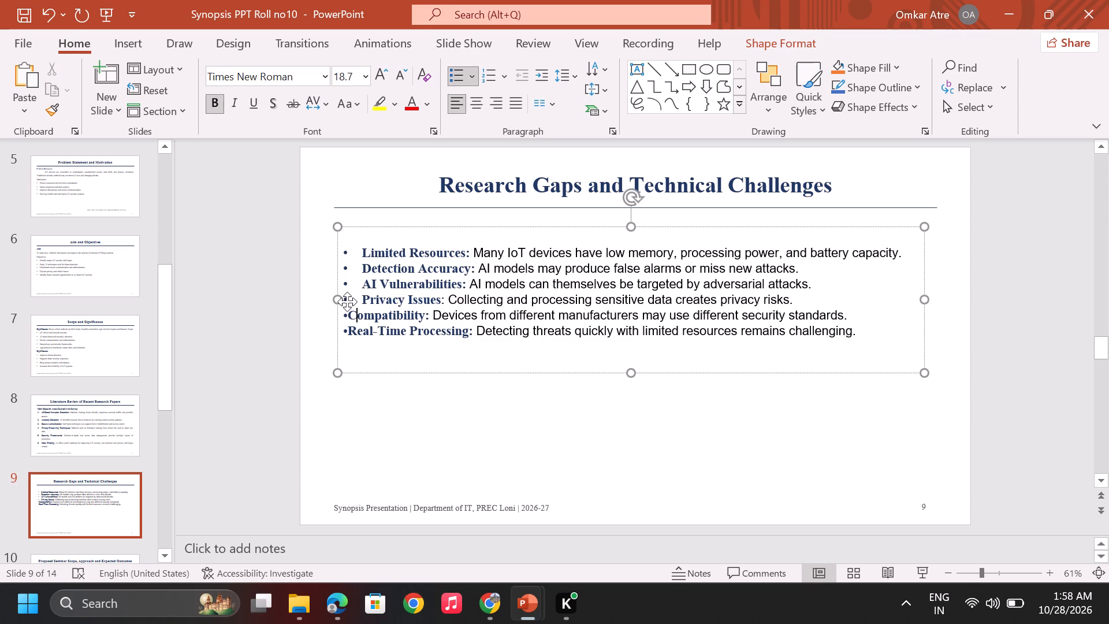
key(Left)
key(BackSpace)
key(BackSpace)
key(Return)
key(Down)
key(Left)
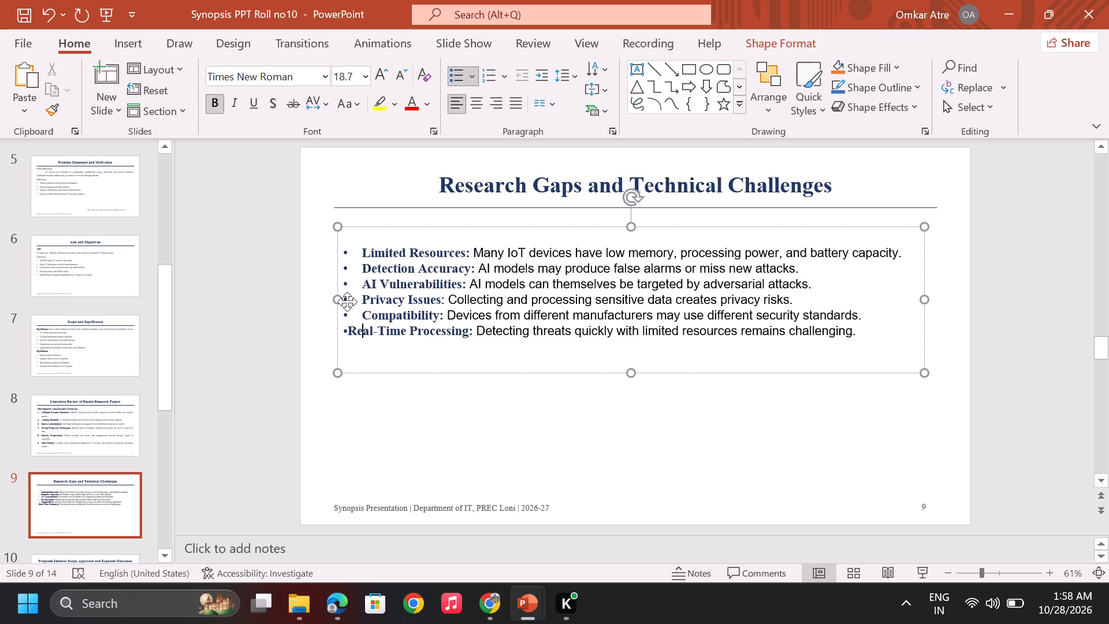
key(Left)
key(BackSpace)
key(BackSpace)
key(Return)
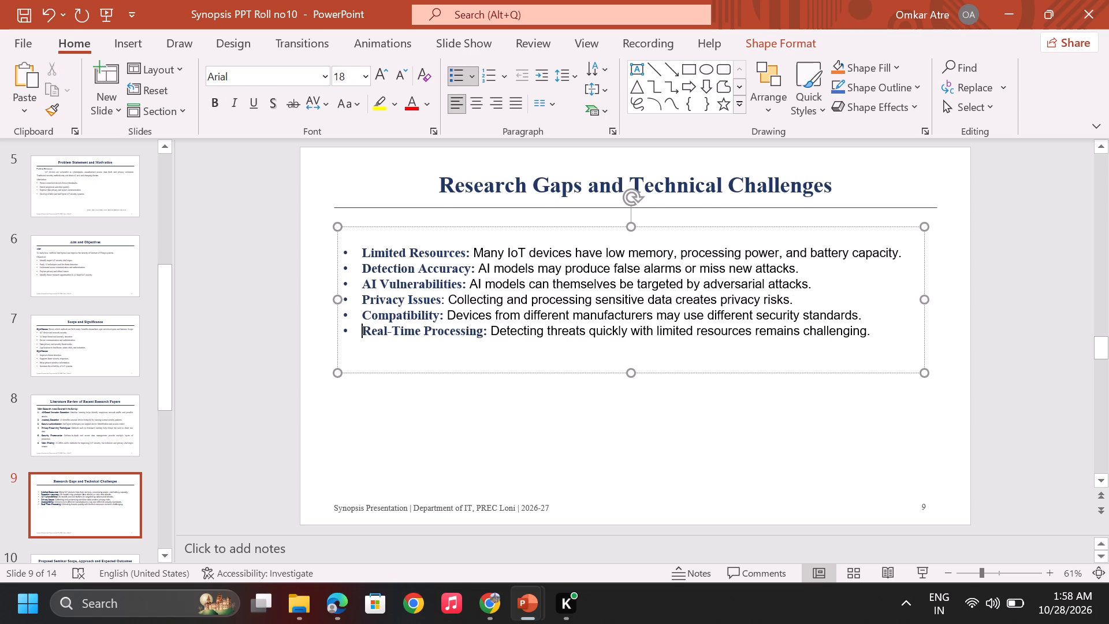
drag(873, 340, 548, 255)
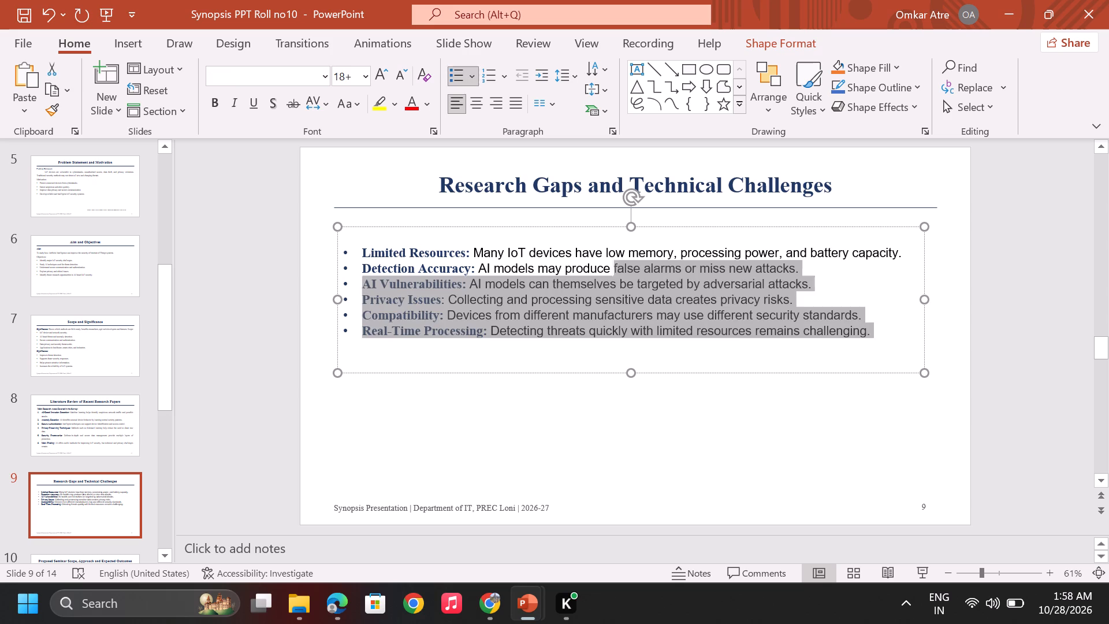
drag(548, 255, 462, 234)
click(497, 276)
Copy the body text format from the Literature Review slide's "Anomaly Detection" description onto the "Limited Resources:" description on the Research Gaps slide.
click(111, 431)
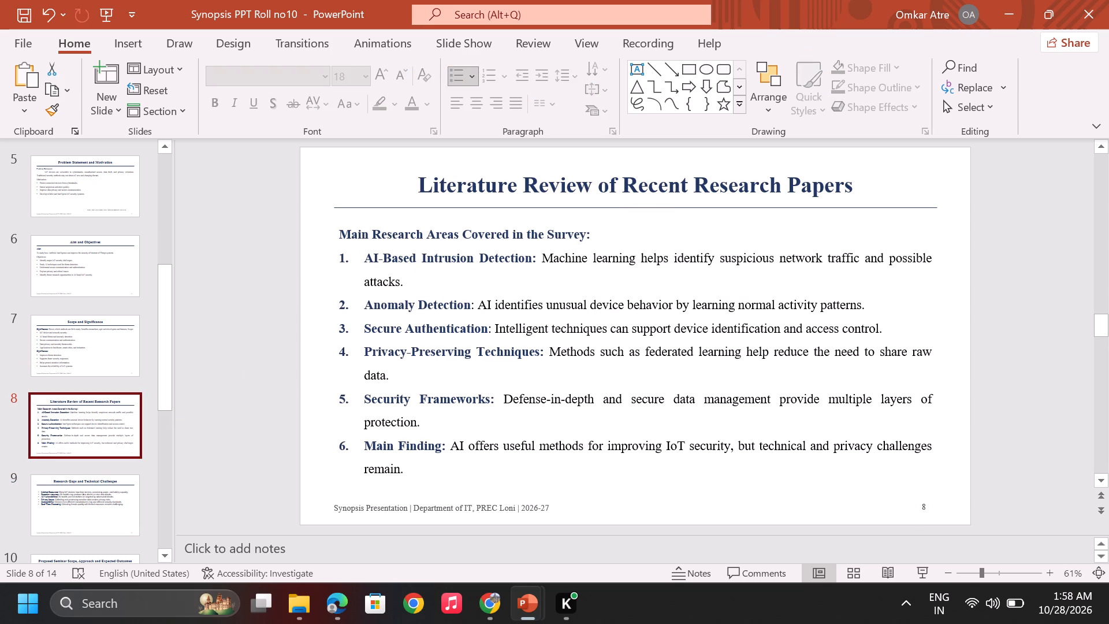
click(576, 309)
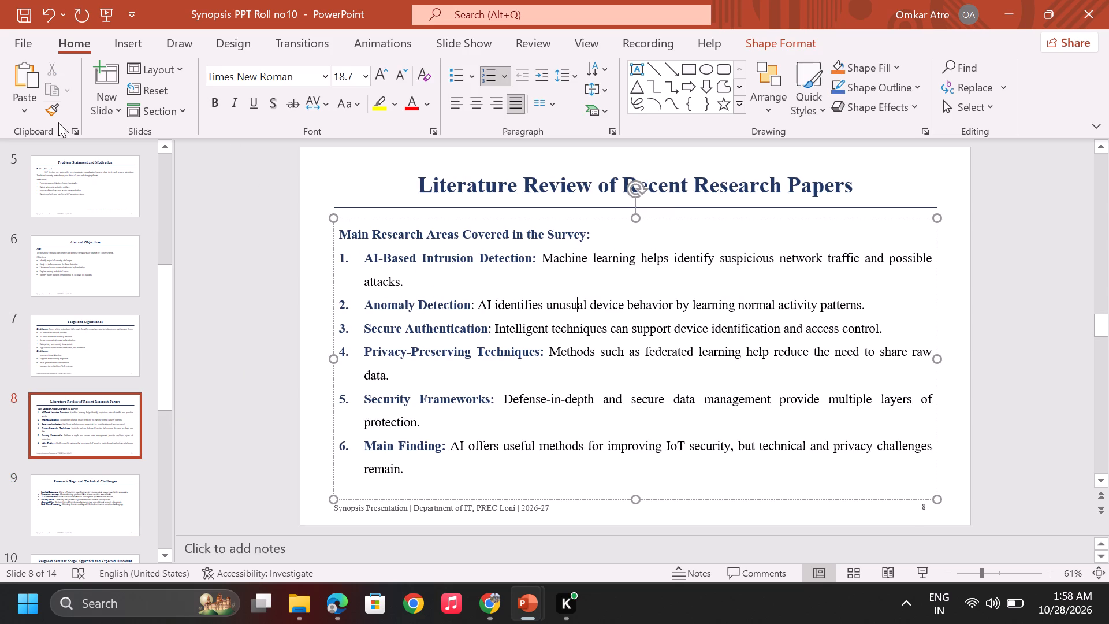
click(47, 112)
click(110, 500)
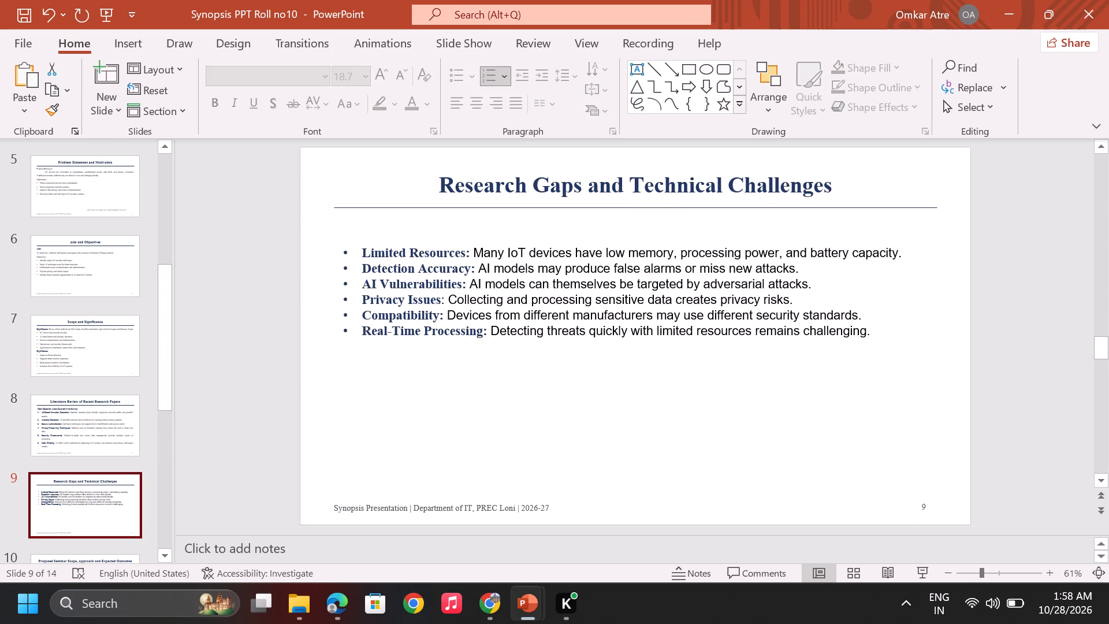
drag(475, 254, 913, 257)
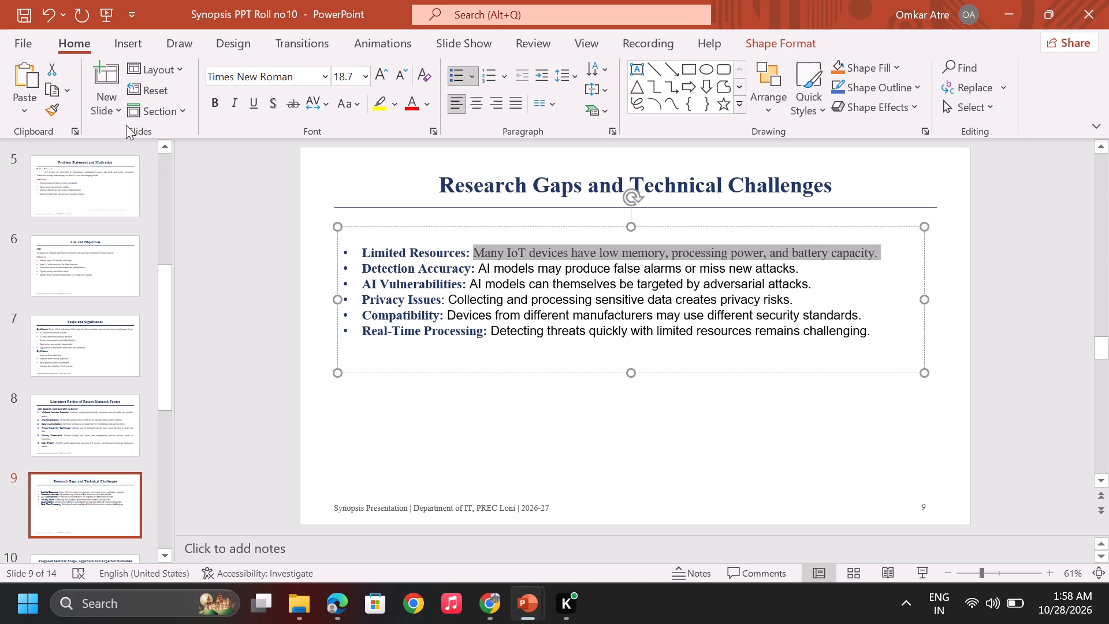
Apply the "Limited Resources:" description's Times New Roman 18.7 format to the descriptions of the other five bullets.
click(55, 111)
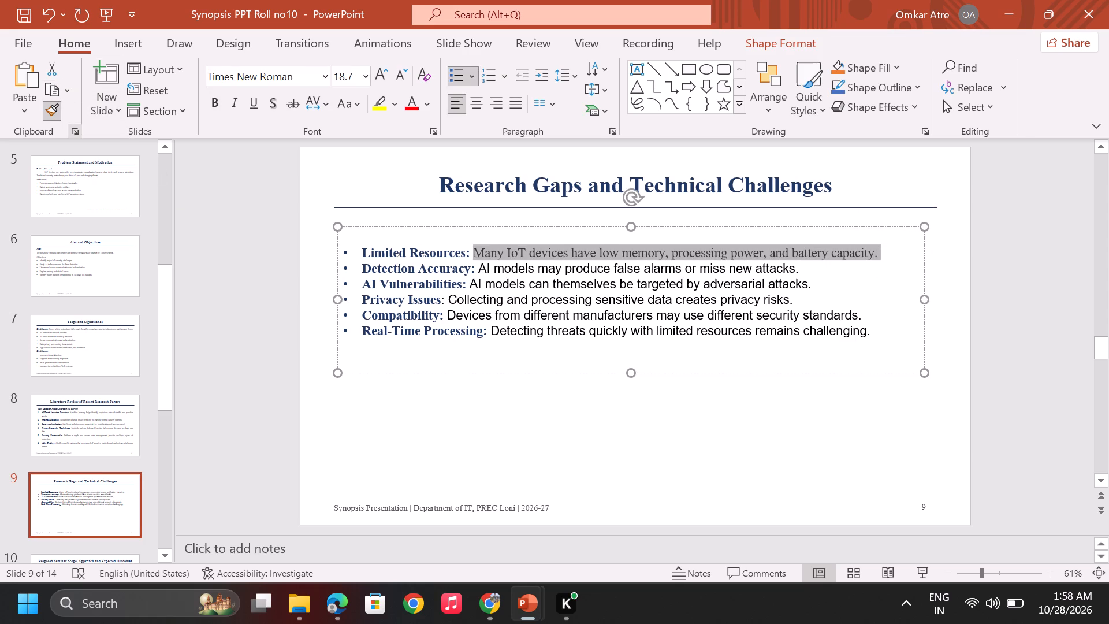
drag(478, 272, 797, 272)
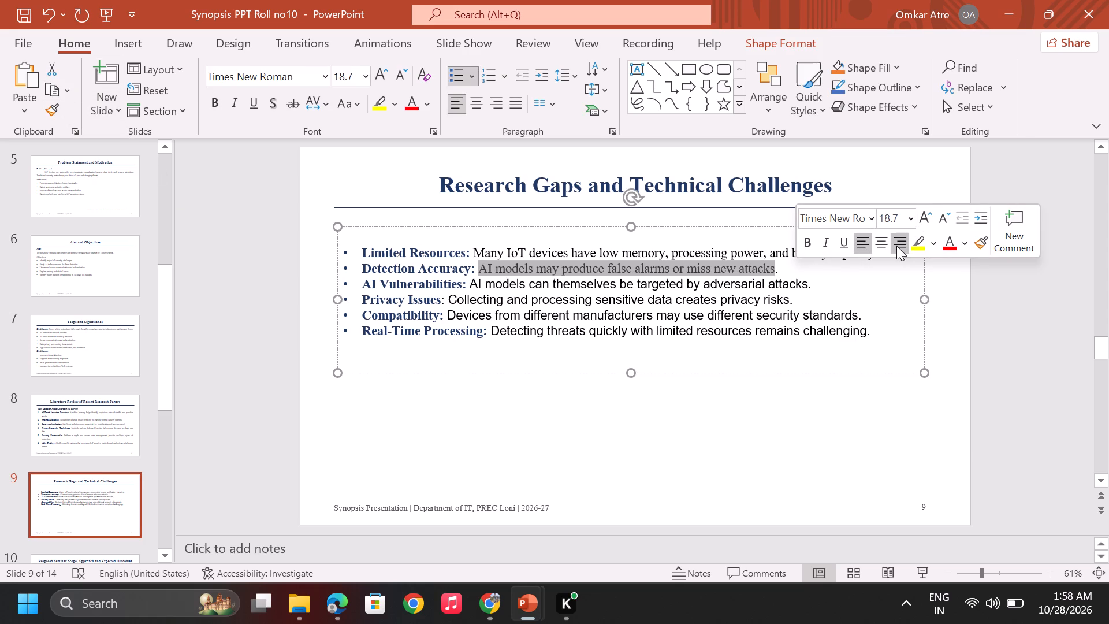
click(979, 242)
drag(816, 286, 664, 291)
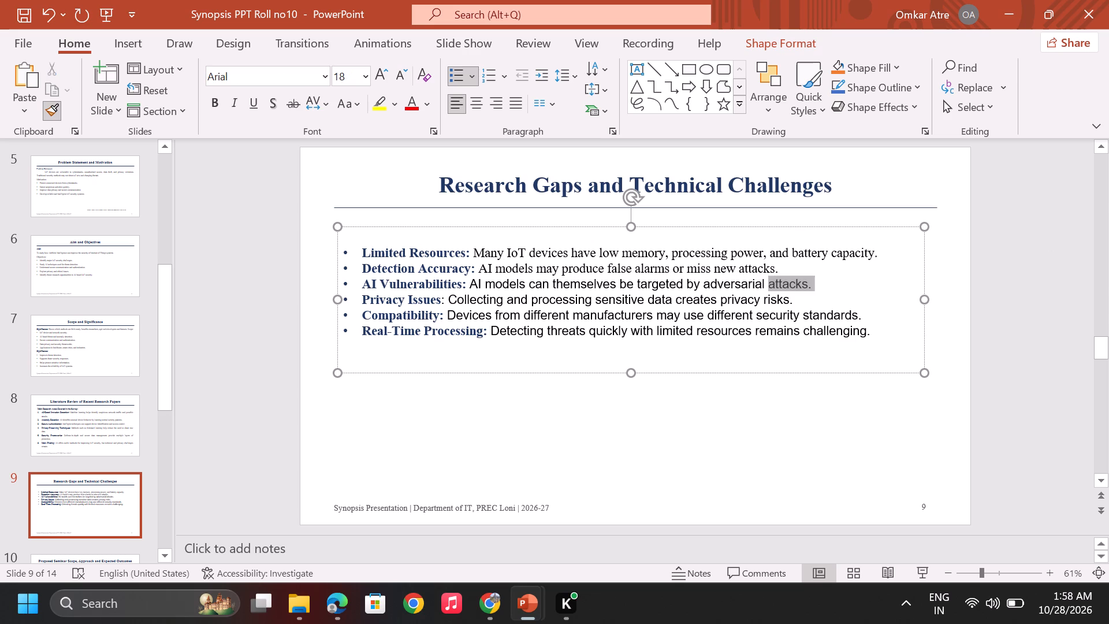
drag(664, 291, 475, 285)
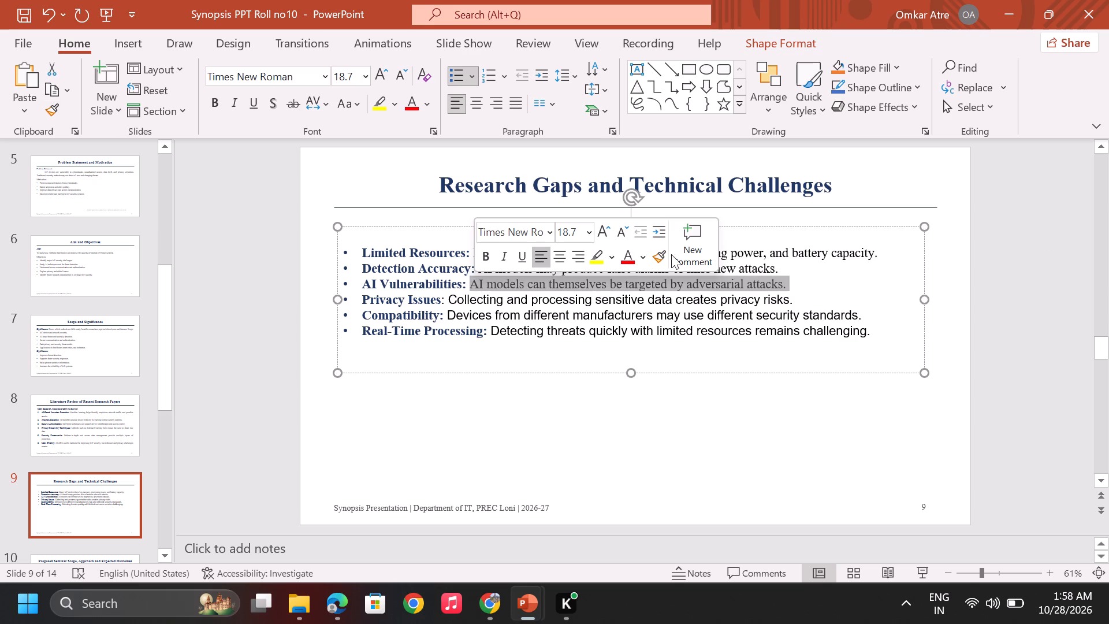
click(664, 255)
drag(812, 307, 460, 306)
click(641, 277)
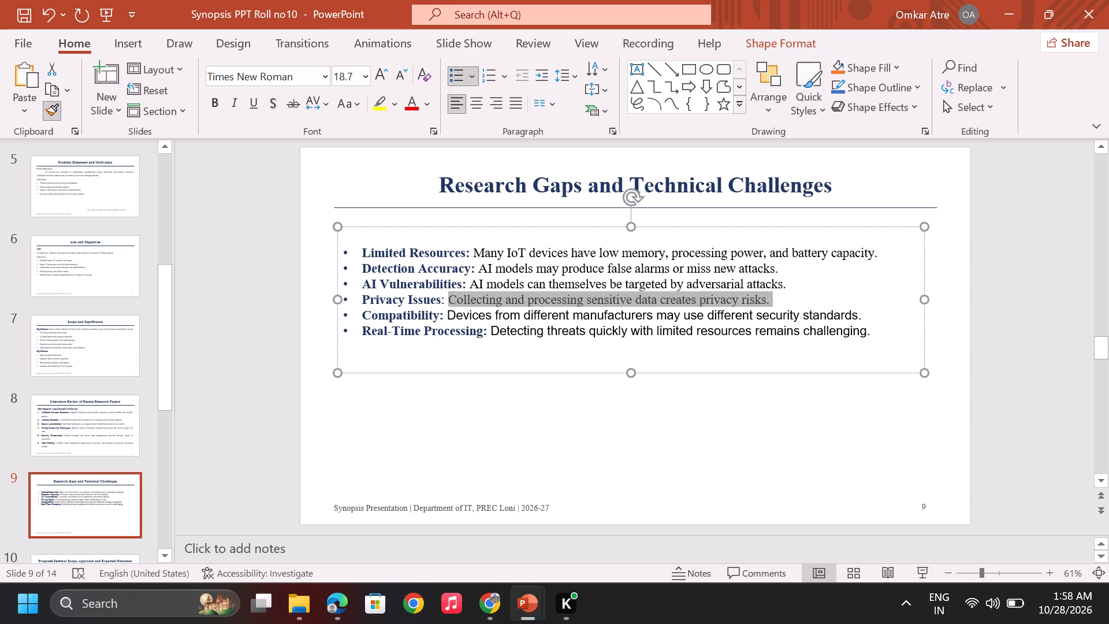
drag(877, 336, 500, 335)
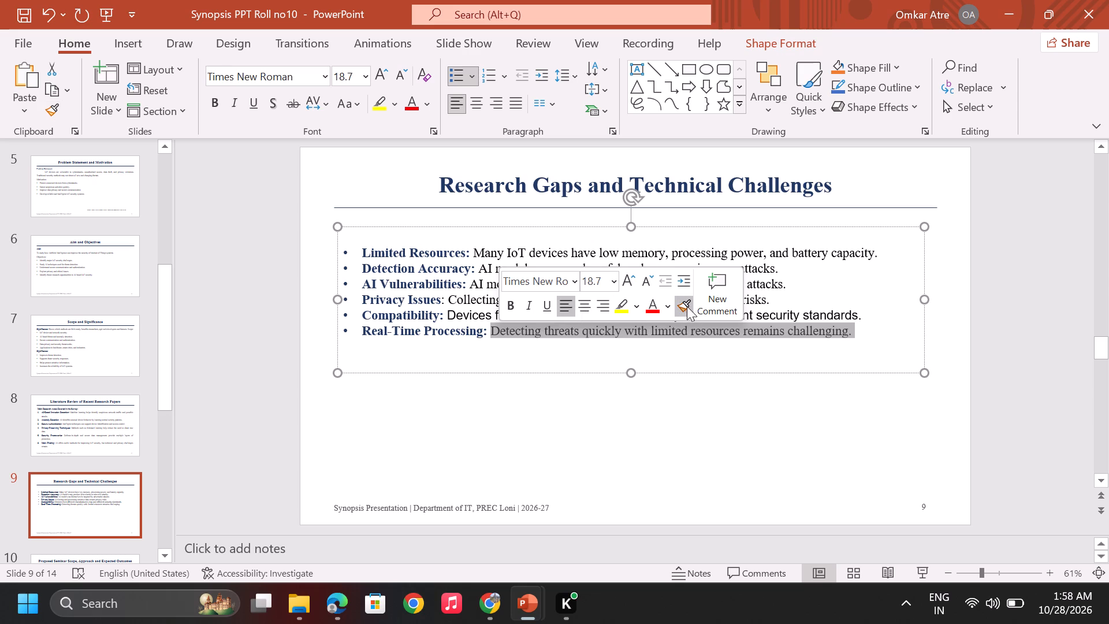
click(684, 306)
drag(865, 314, 452, 313)
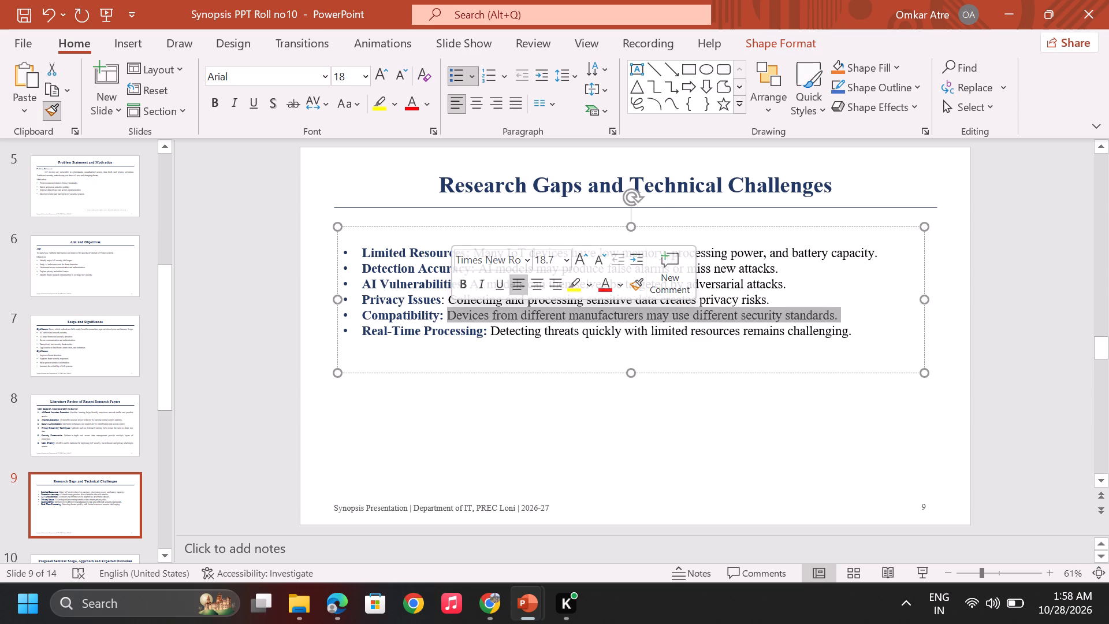
click(698, 332)
Set the line spacing of all the Research Gaps bullets to 1.5.
drag(847, 341, 846, 342)
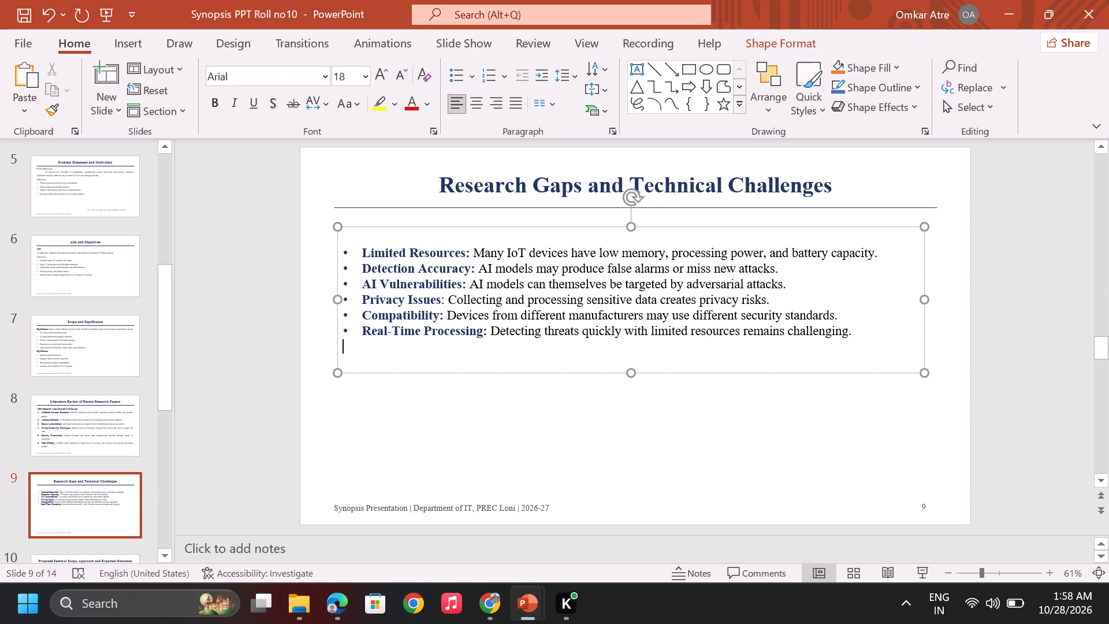
drag(846, 342, 323, 232)
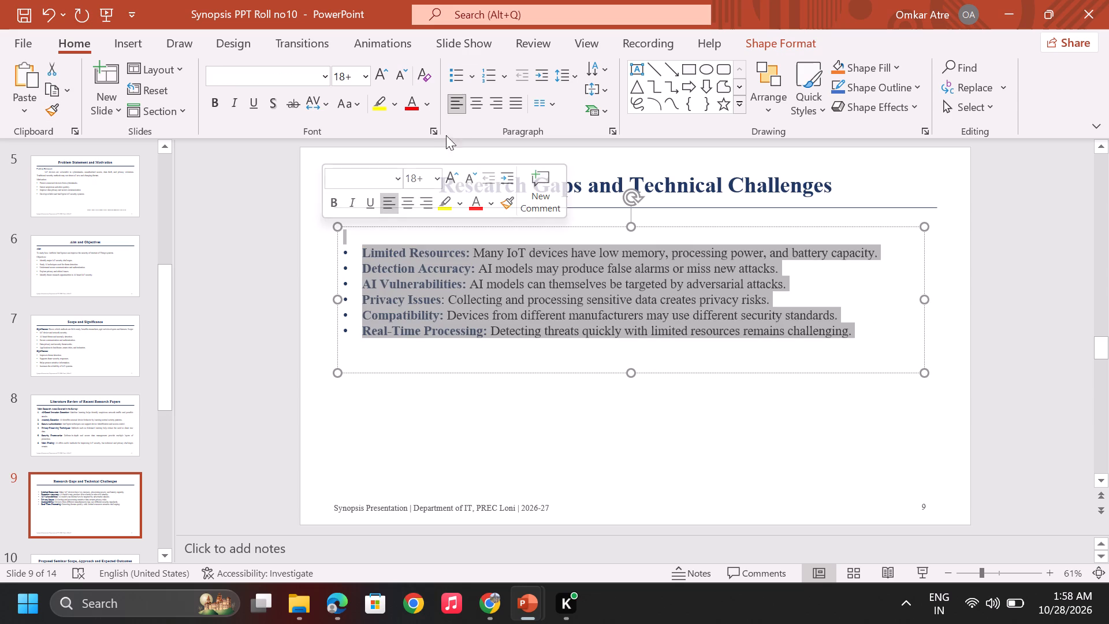
click(579, 74)
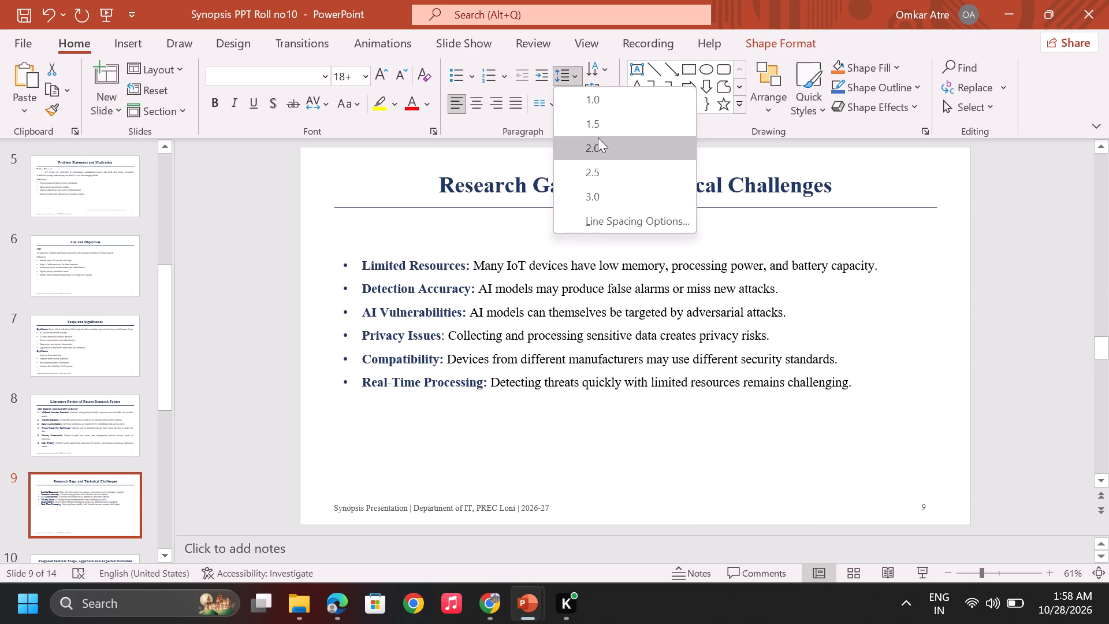
click(603, 122)
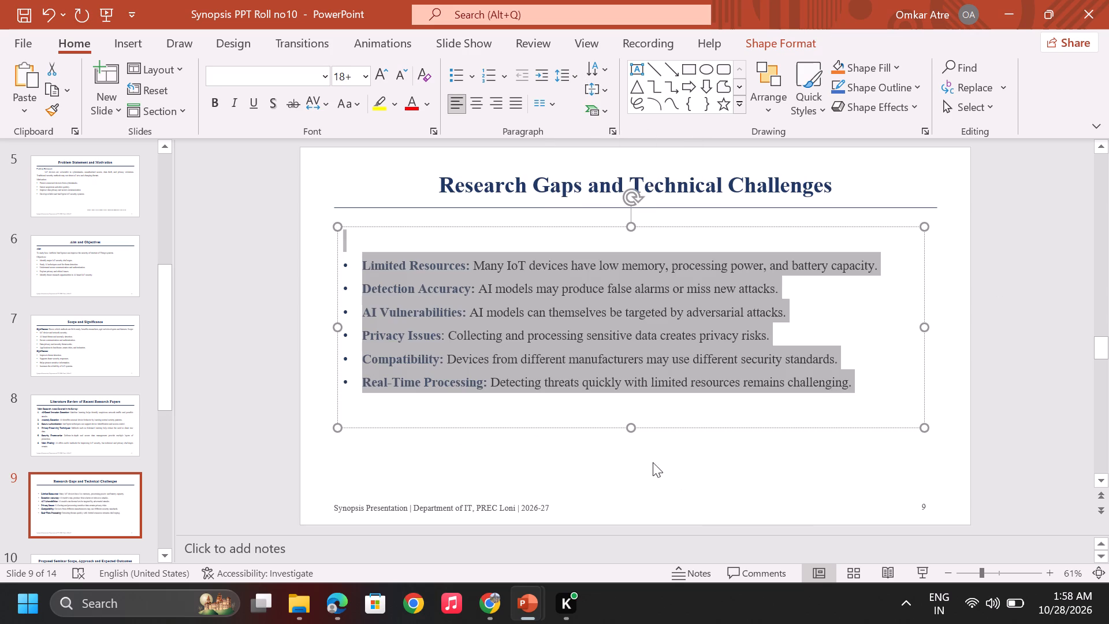
Try to extend the Research Gaps text box downward, and justify its bullets.
drag(630, 425, 635, 477)
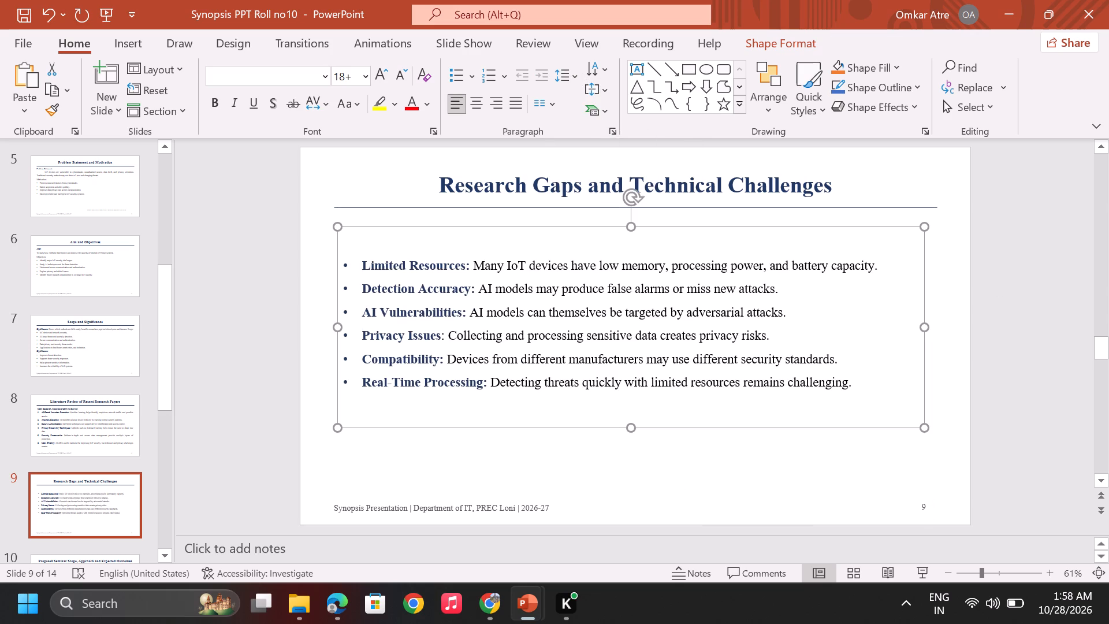
click(509, 112)
click(1044, 354)
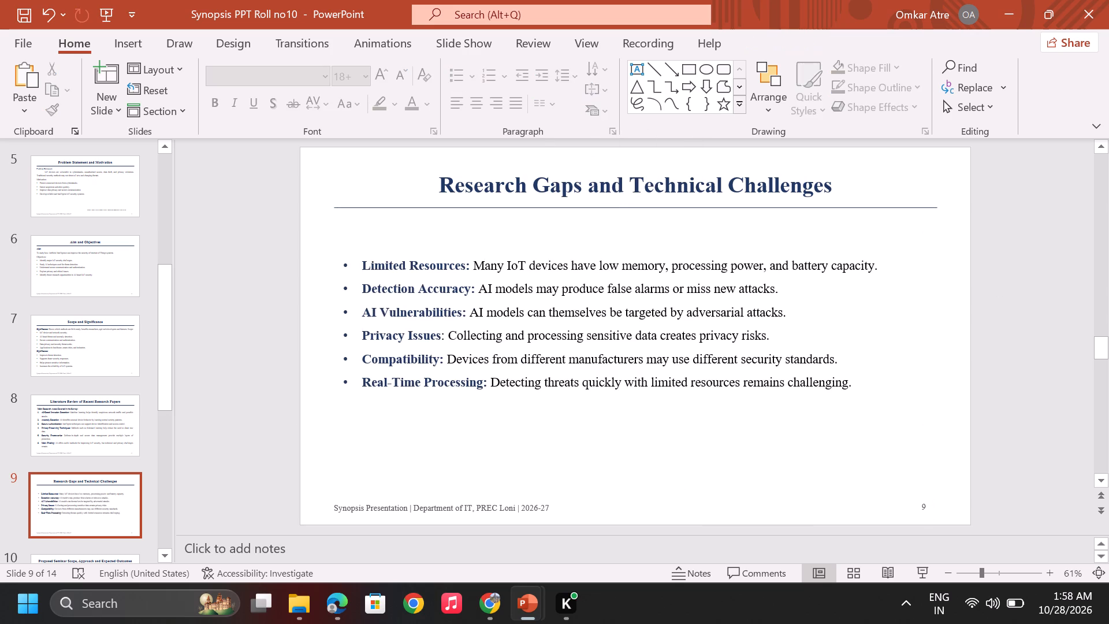
scroll(38, 454, down, 3)
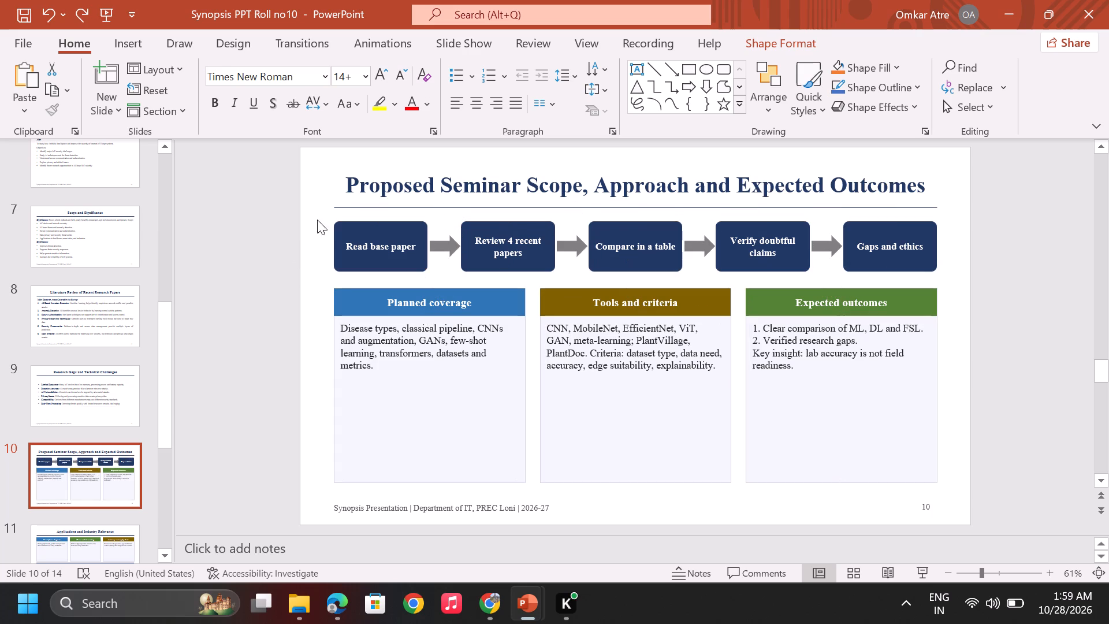
drag(318, 217, 969, 517)
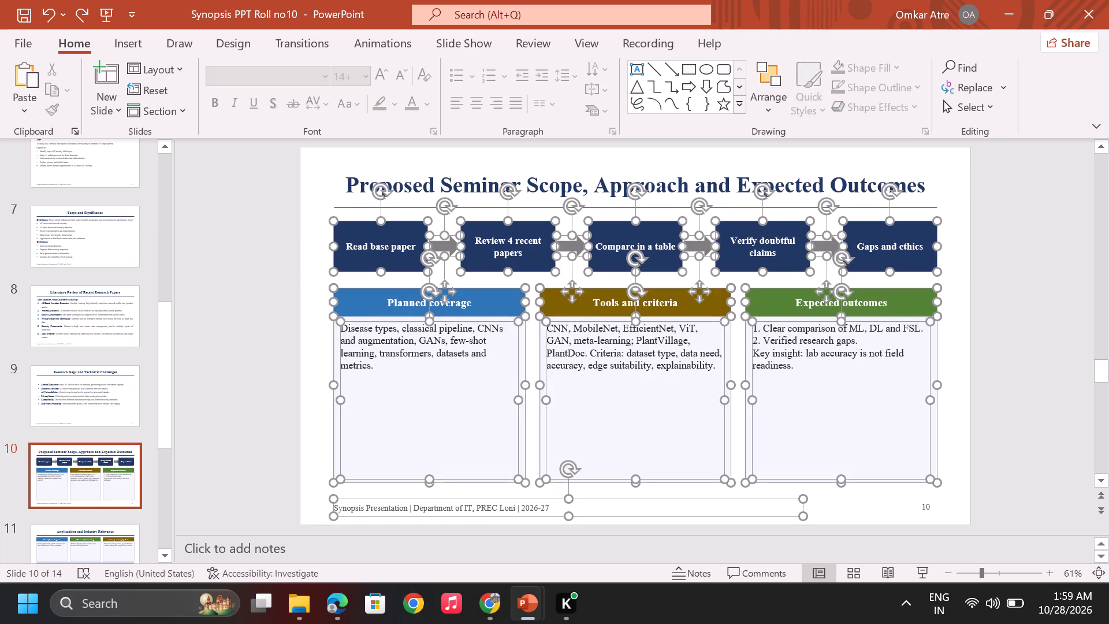
key(Delete)
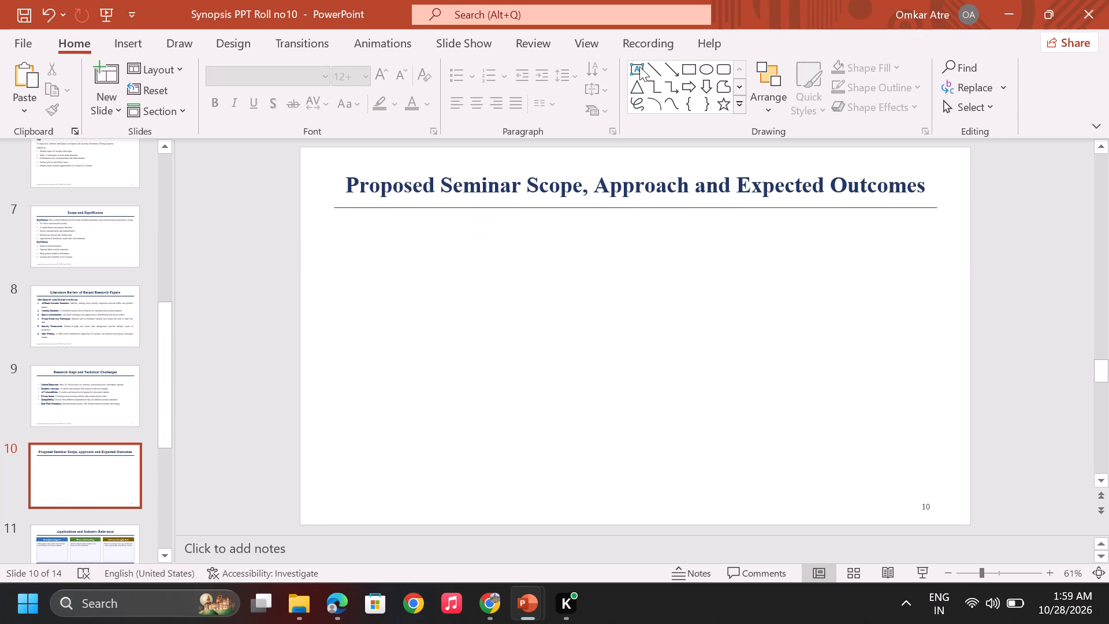
Draw a text box across the slide's empty body and paste the copied Approach and Expected Outcomes text.
click(639, 66)
drag(336, 233, 912, 501)
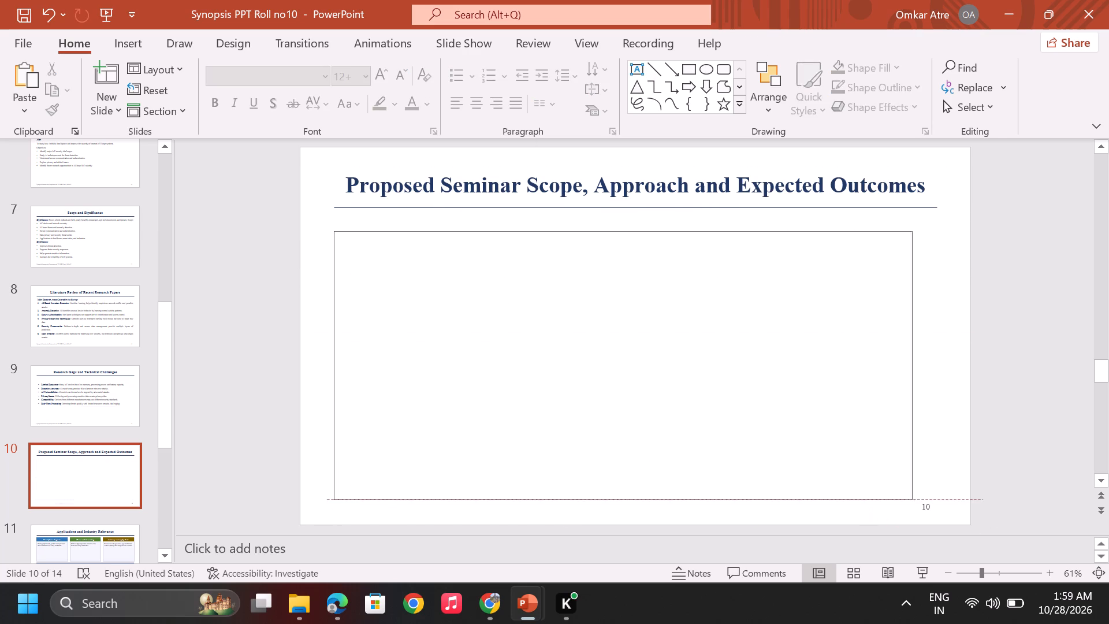
drag(912, 501, 941, 488)
right_click(460, 254)
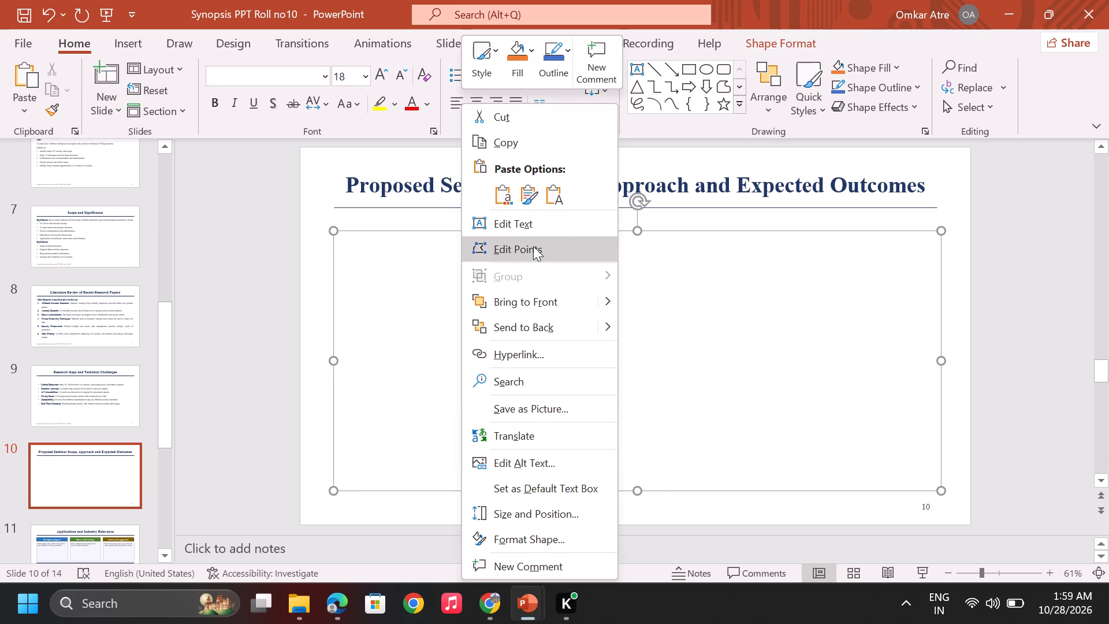
click(504, 199)
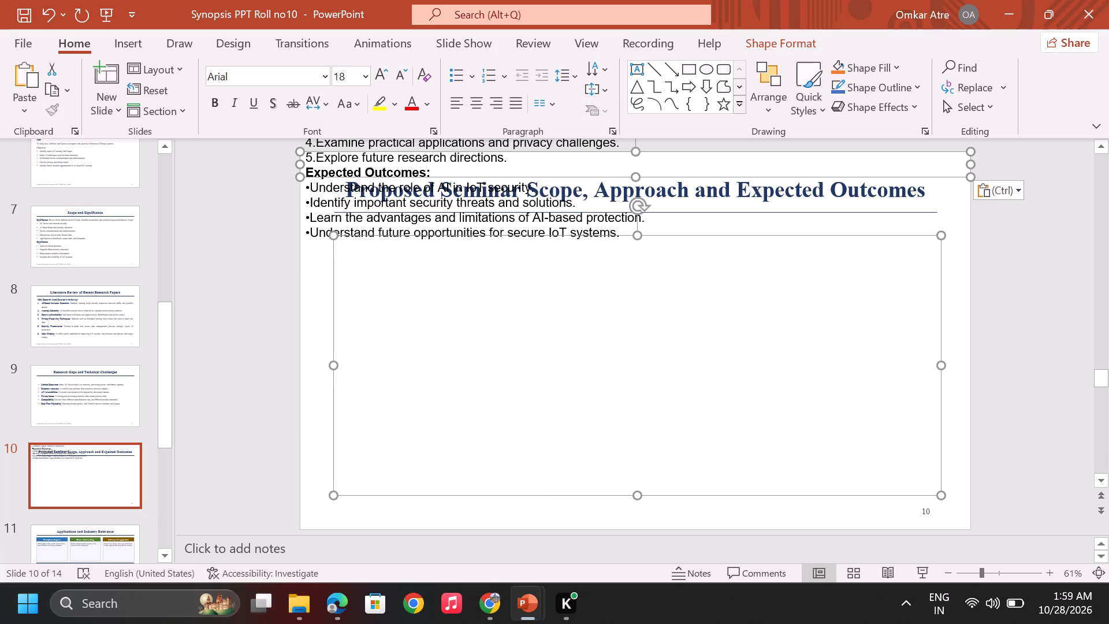
Move the pasted Approach and Expected Outcomes text from the box overlapping slide 10's title into the text box in the slide body.
key(ctrl+a)
click(347, 151)
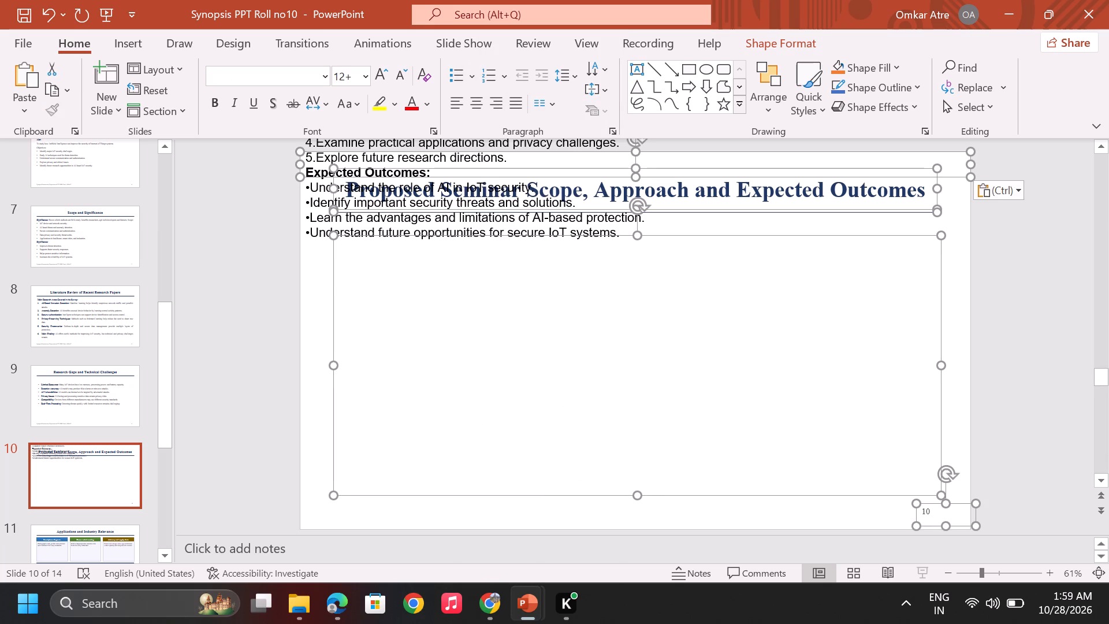
click(371, 144)
click(389, 205)
key(ctrl+a)
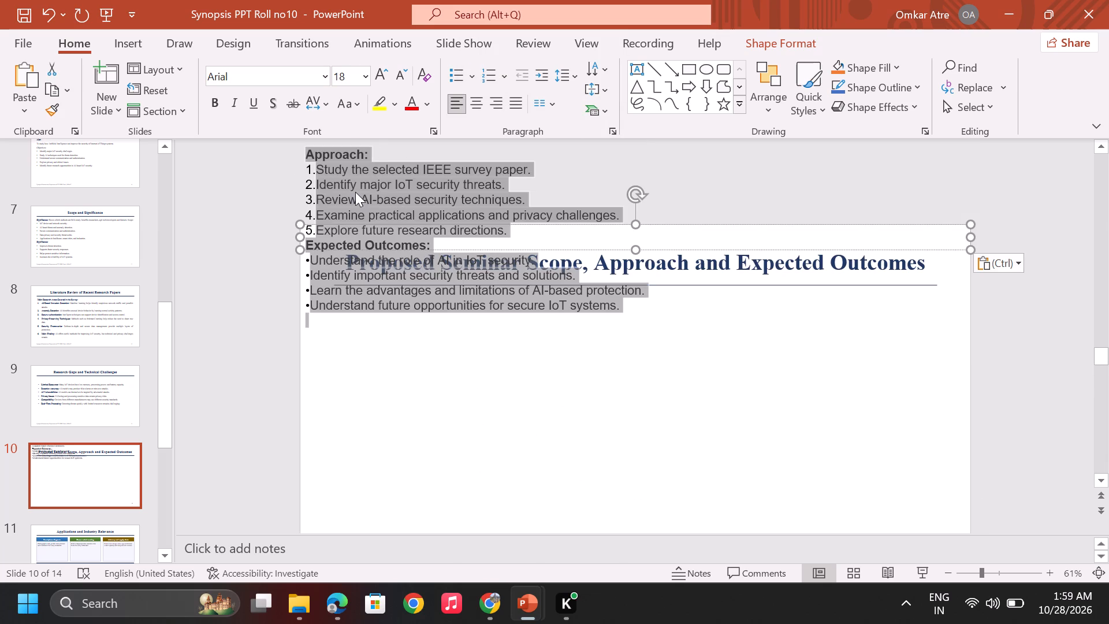
drag(355, 191, 413, 371)
click(395, 258)
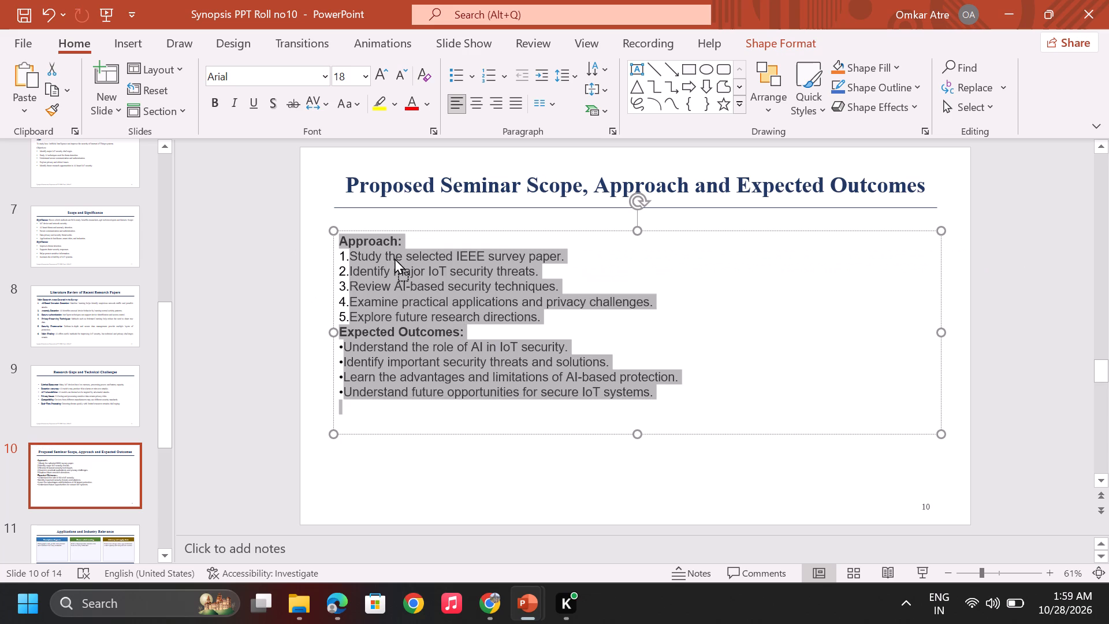
Copy the formatting of slide 9's "Limited Resources" label onto slide 10's "Approach:" and "Expected Outcomes:" headings.
click(85, 380)
click(414, 266)
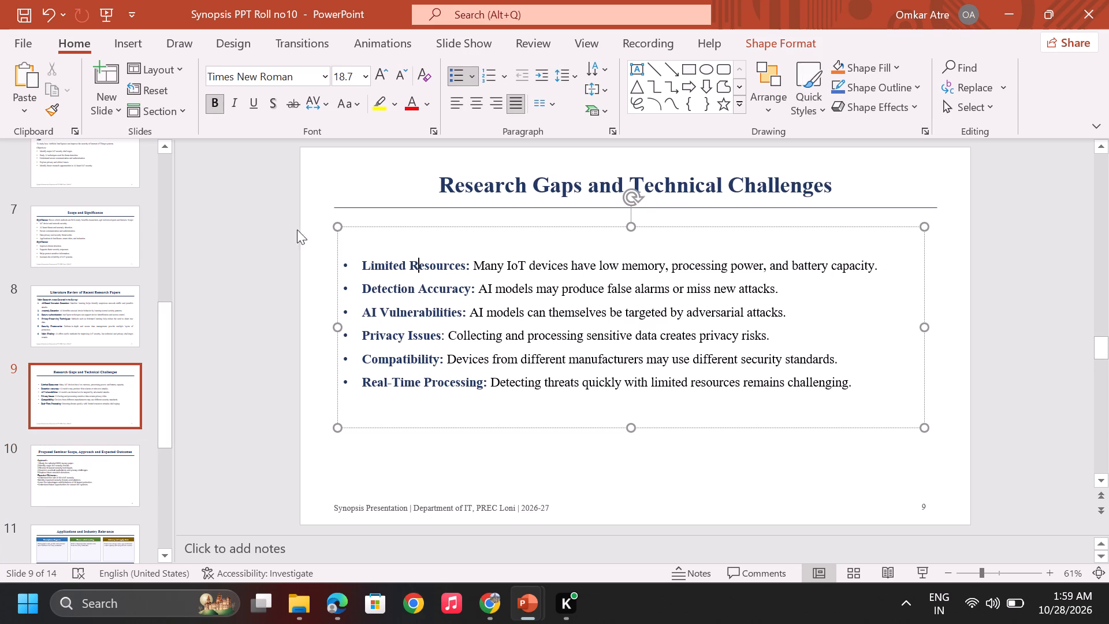
click(52, 107)
click(91, 456)
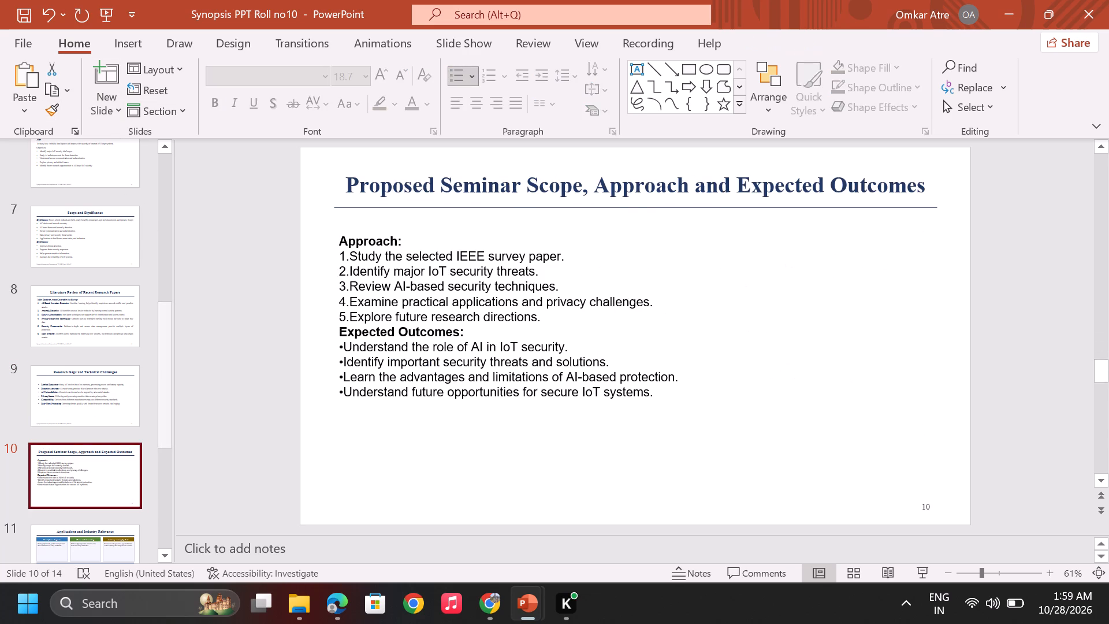
drag(414, 242, 328, 242)
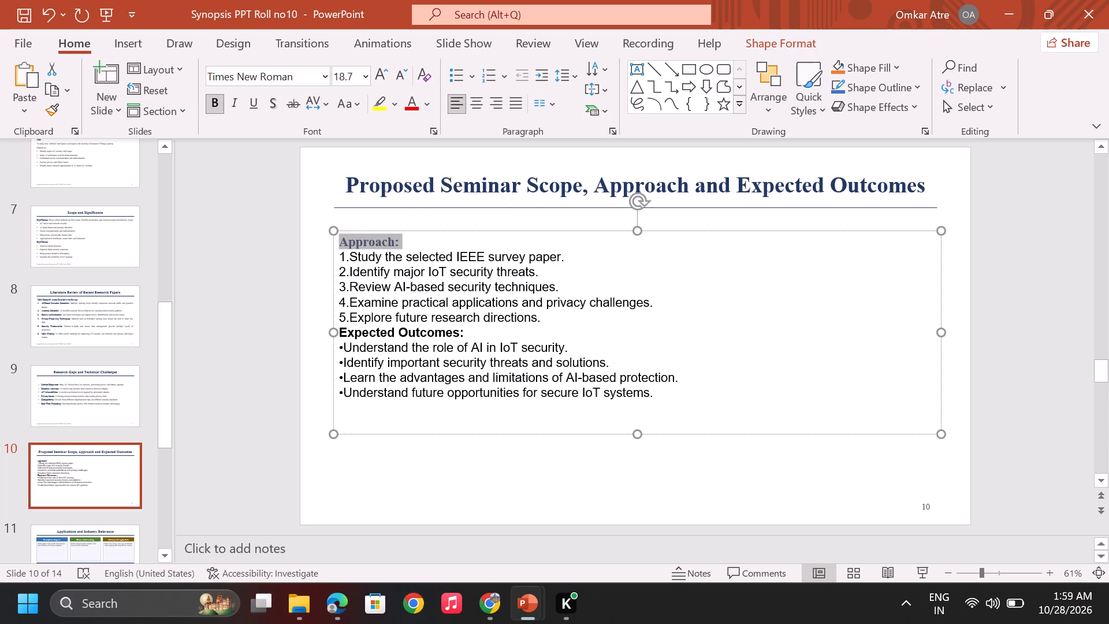
click(55, 106)
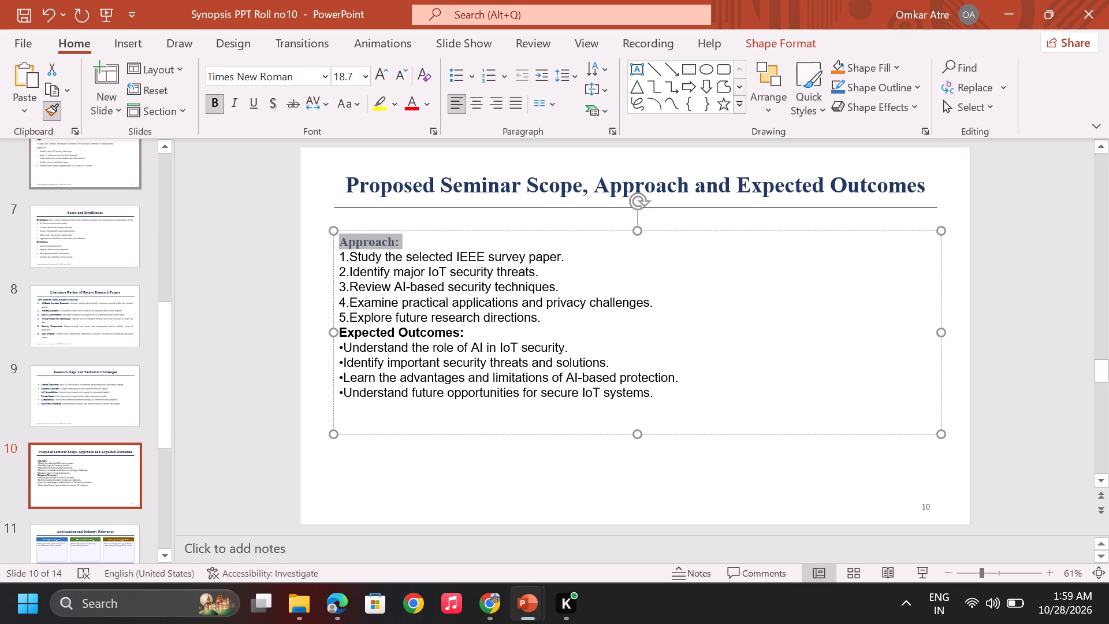
drag(474, 333, 310, 333)
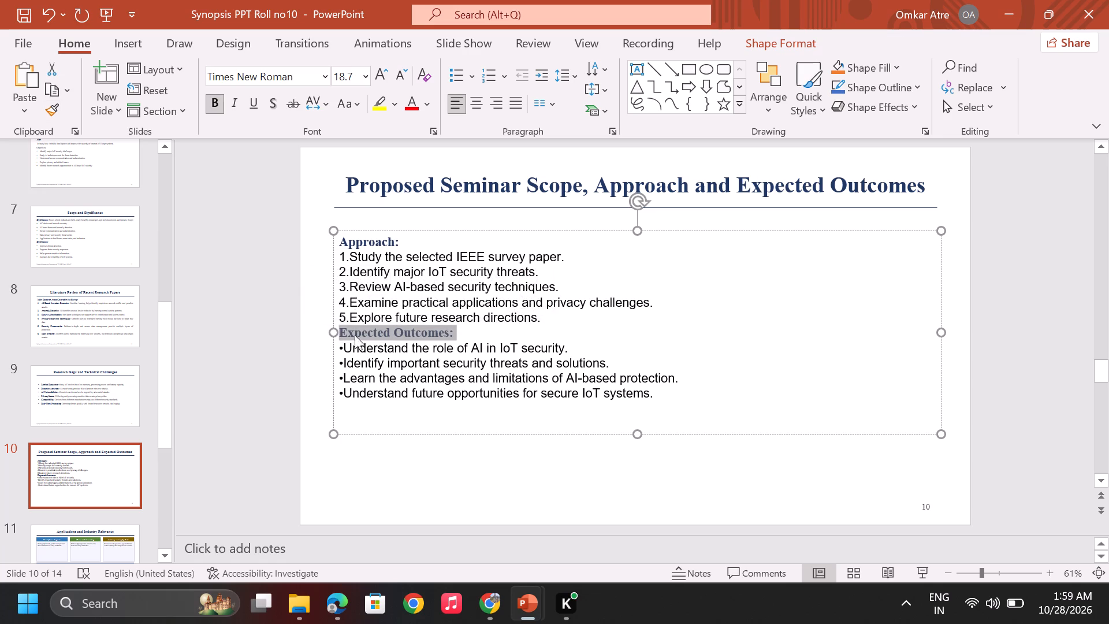
Rebuild the first Approach line, "Study the selected IEEE survey paper.", as a properly spaced numbered list item.
click(369, 356)
click(349, 257)
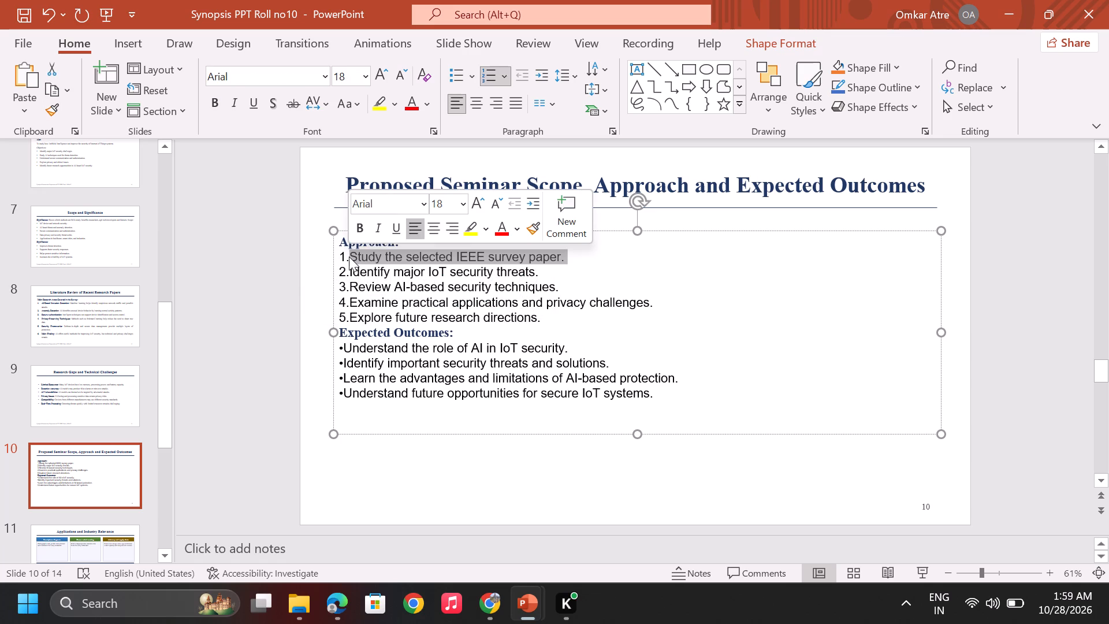
click(349, 257)
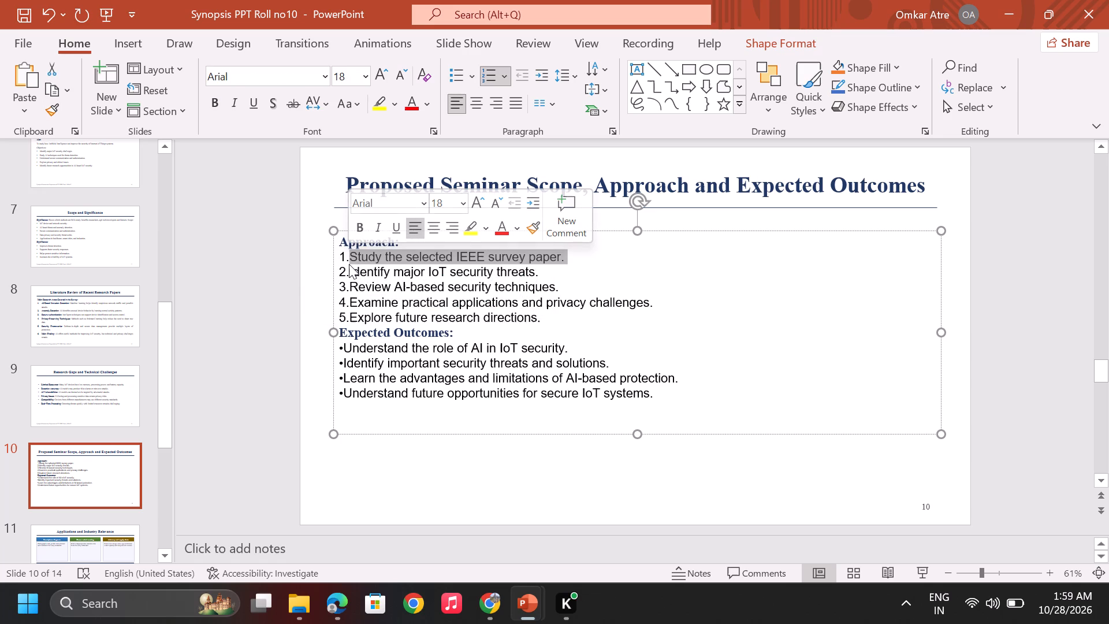
key(Left)
key(BackSpace)
key(BackSpace)
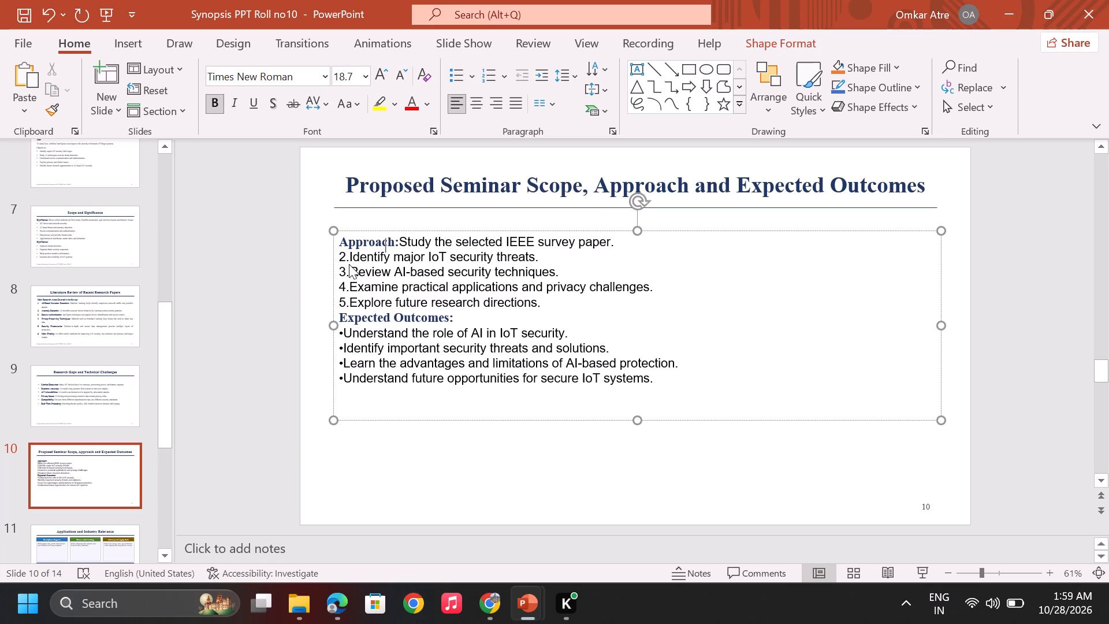
key(Return)
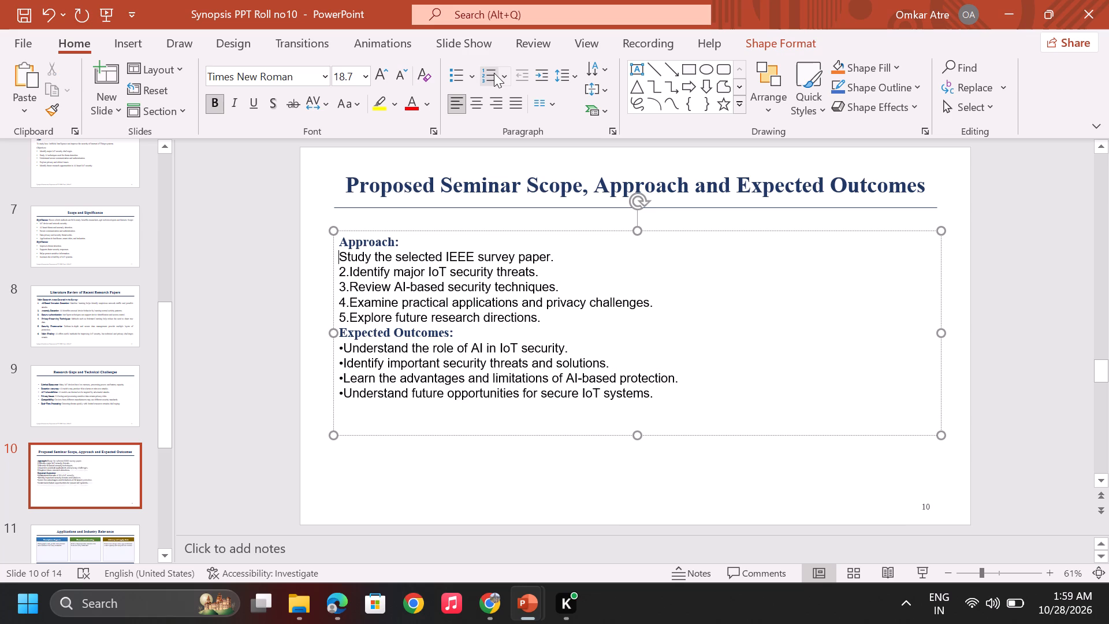
click(487, 73)
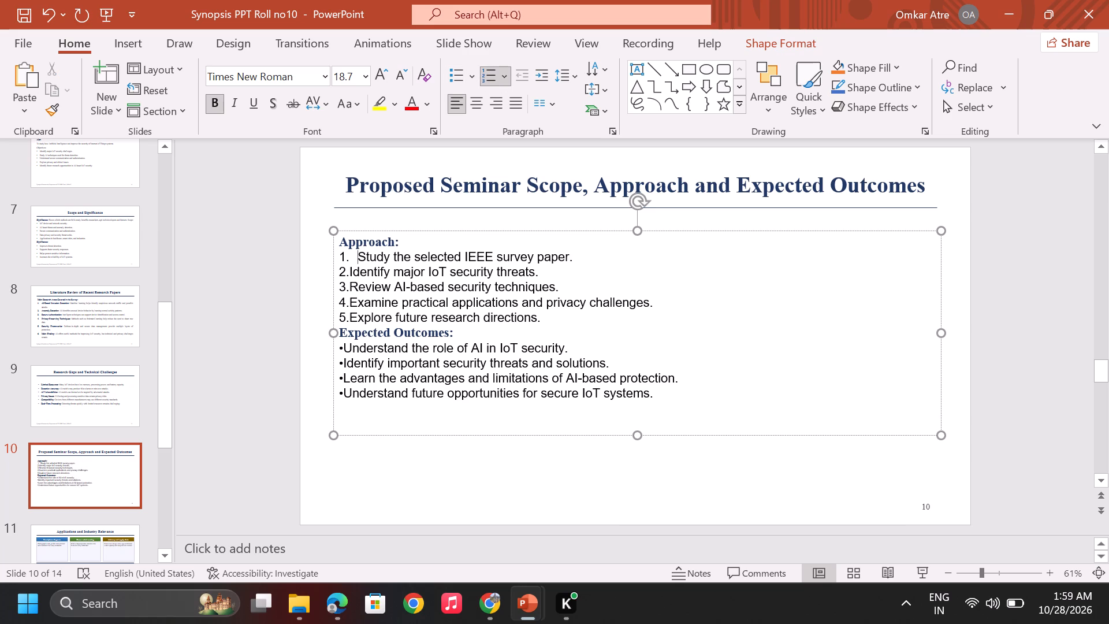
Rejoin and re-break the second and third Approach lines so they continue the properly spaced numbered list as items 2 and 3.
click(347, 273)
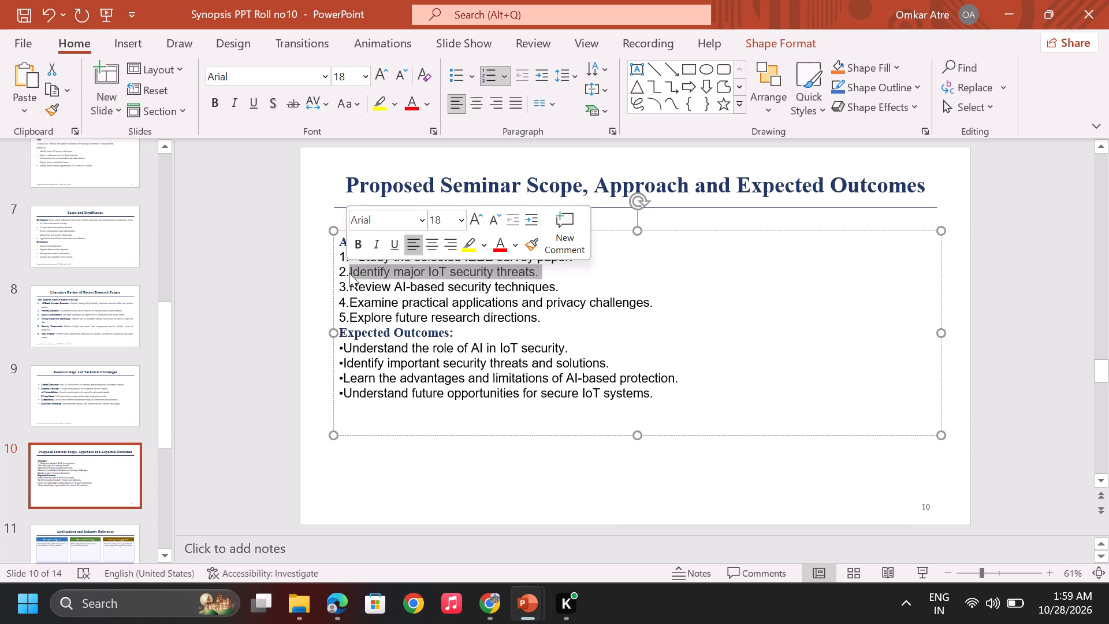
click(349, 273)
click(352, 273)
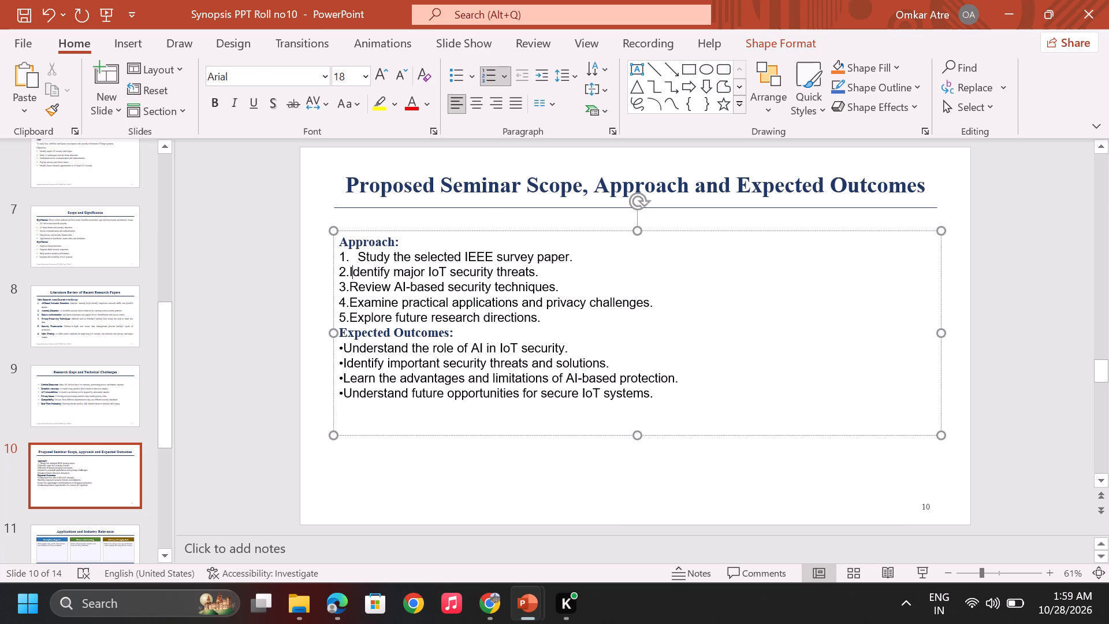
key(Left)
key(BackSpace)
key(BackSpace)
key(Return)
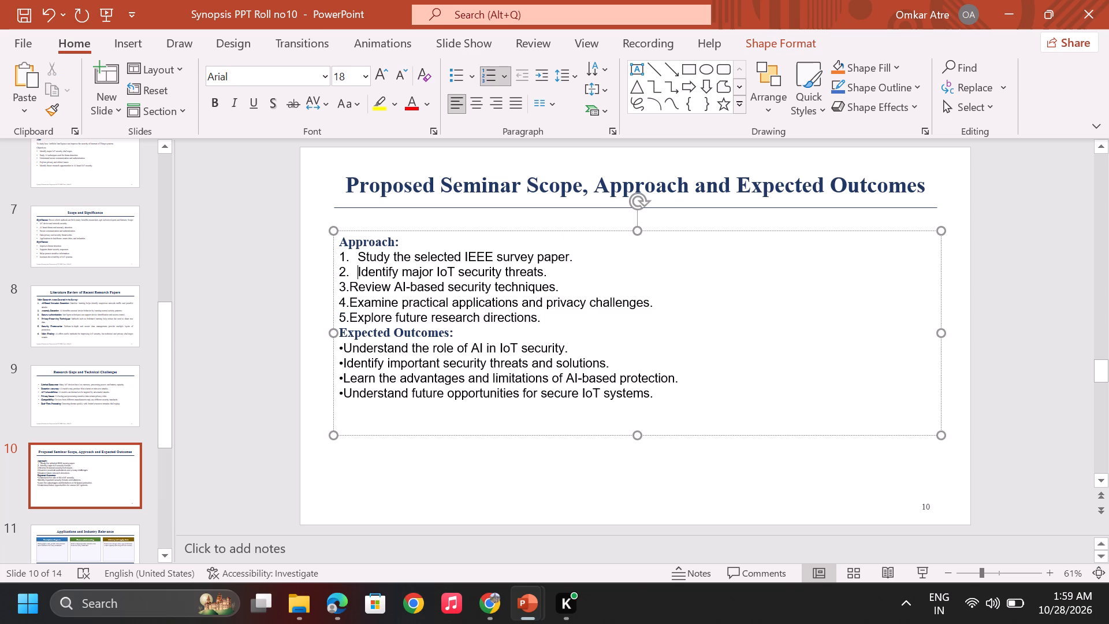
key(Down)
key(Left)
key(BackSpace)
key(BackSpace)
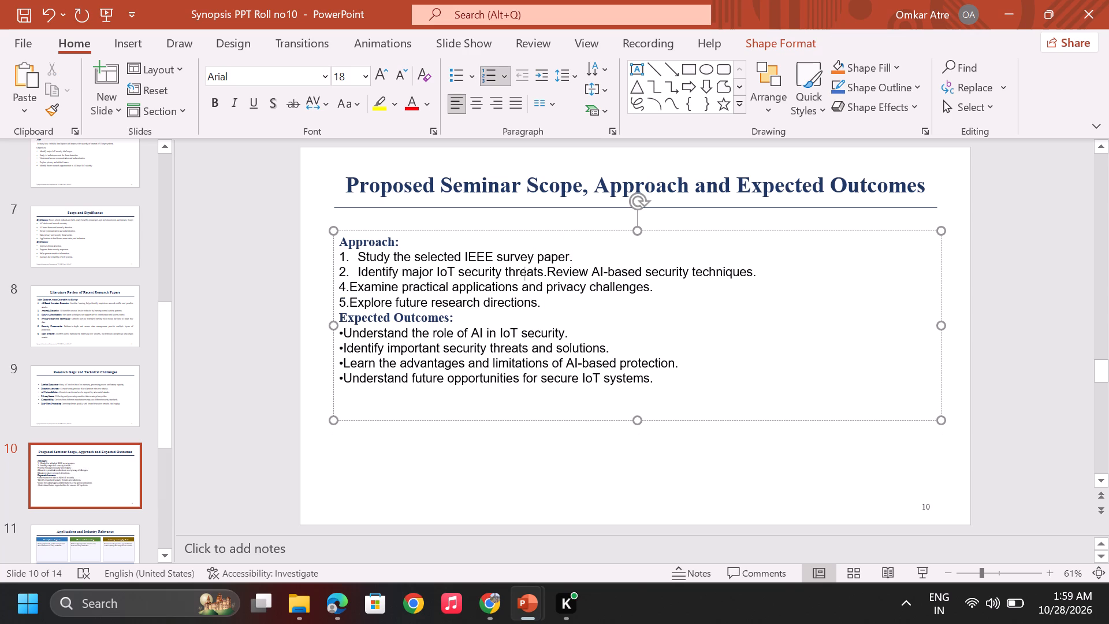
key(Return)
Continue the properly spaced numbered list with the fourth and fifth Approach lines as items 4 and 5.
key(Down)
key(Left)
key(Left)
key(Right)
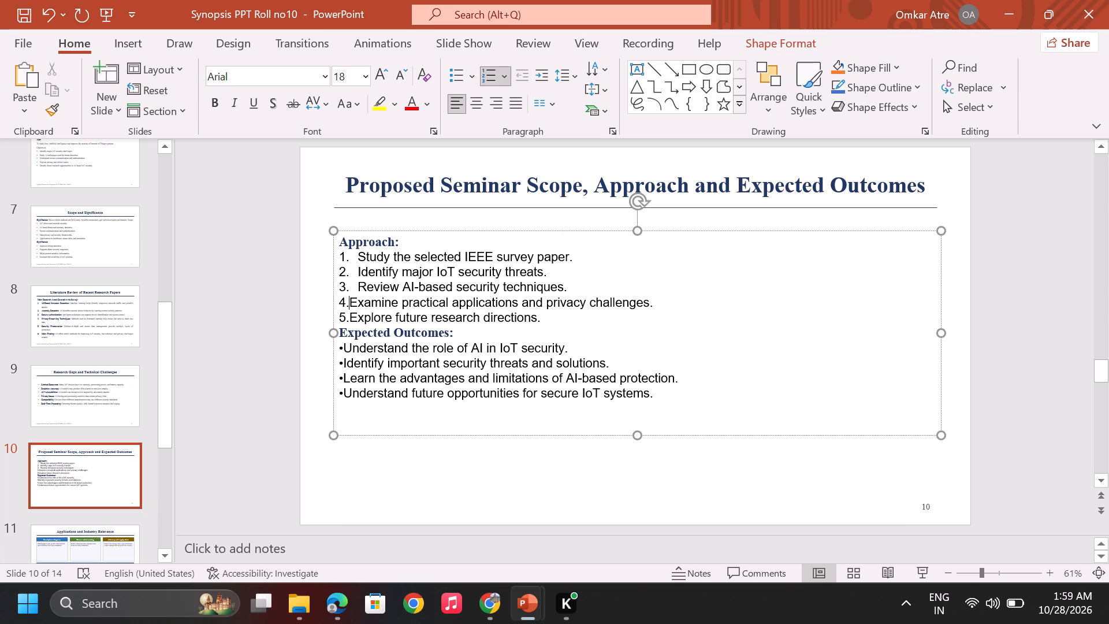
key(BackSpace)
key(BackSpace)
key(Return)
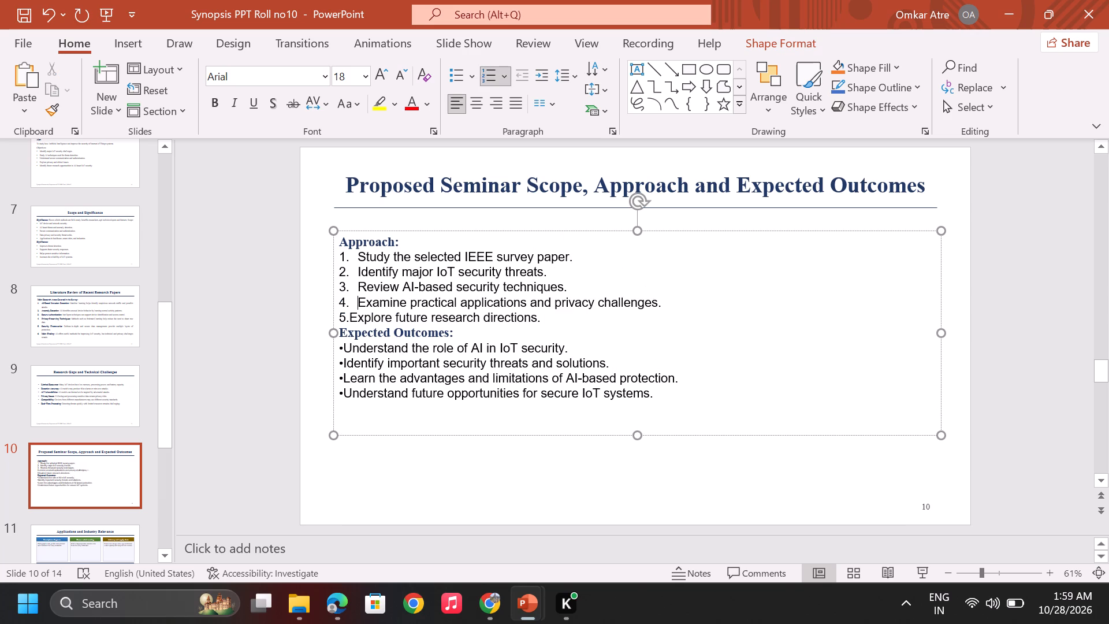
key(Down)
key(Left)
key(BackSpace)
key(BackSpace)
key(Return)
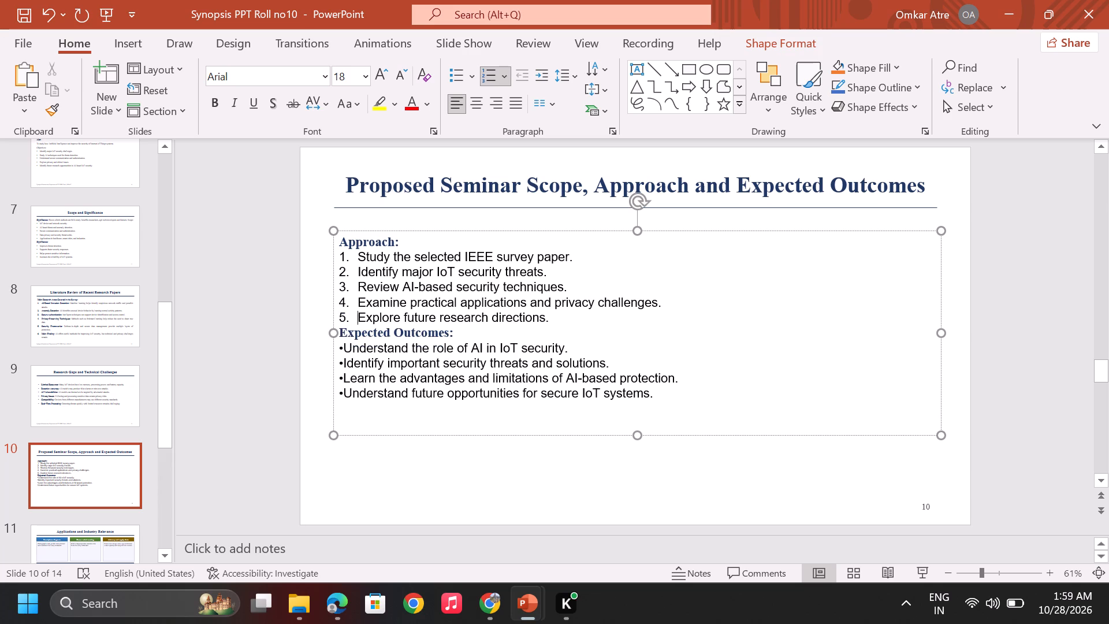
Rebuild the first two Expected Outcomes lines as properly spaced bulleted list items.
click(344, 351)
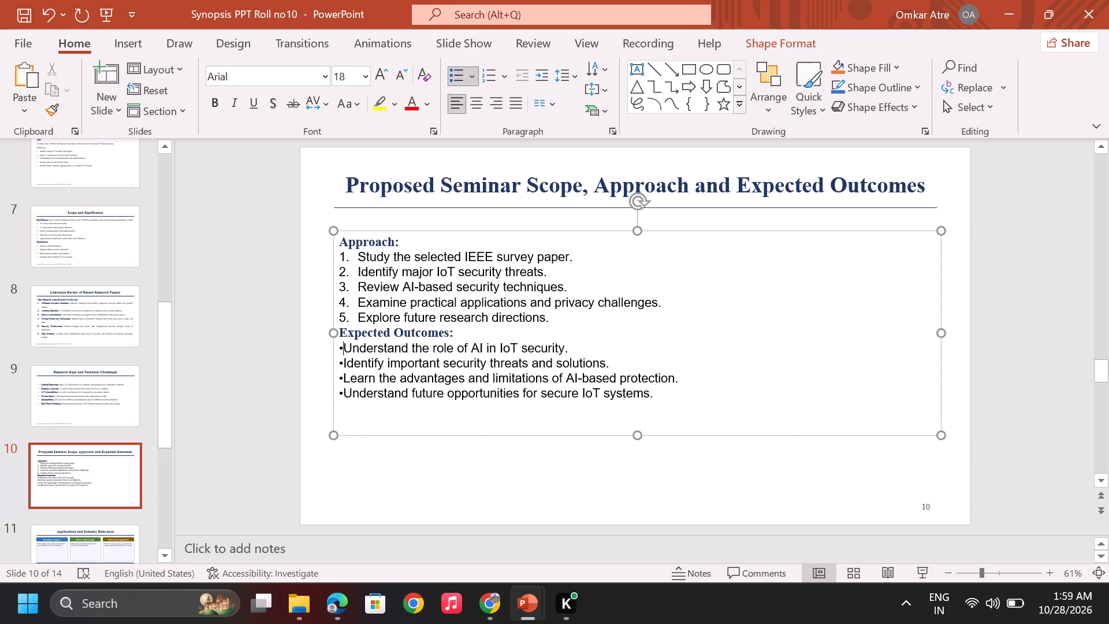
key(BackSpace)
click(457, 70)
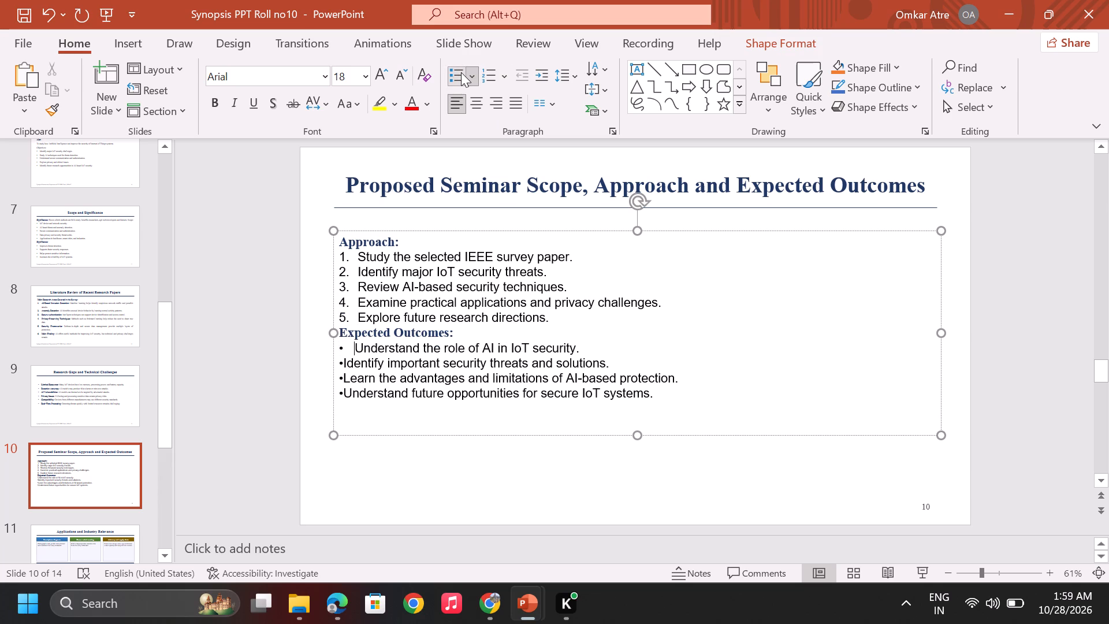
key(Down)
key(Left)
key(BackSpace)
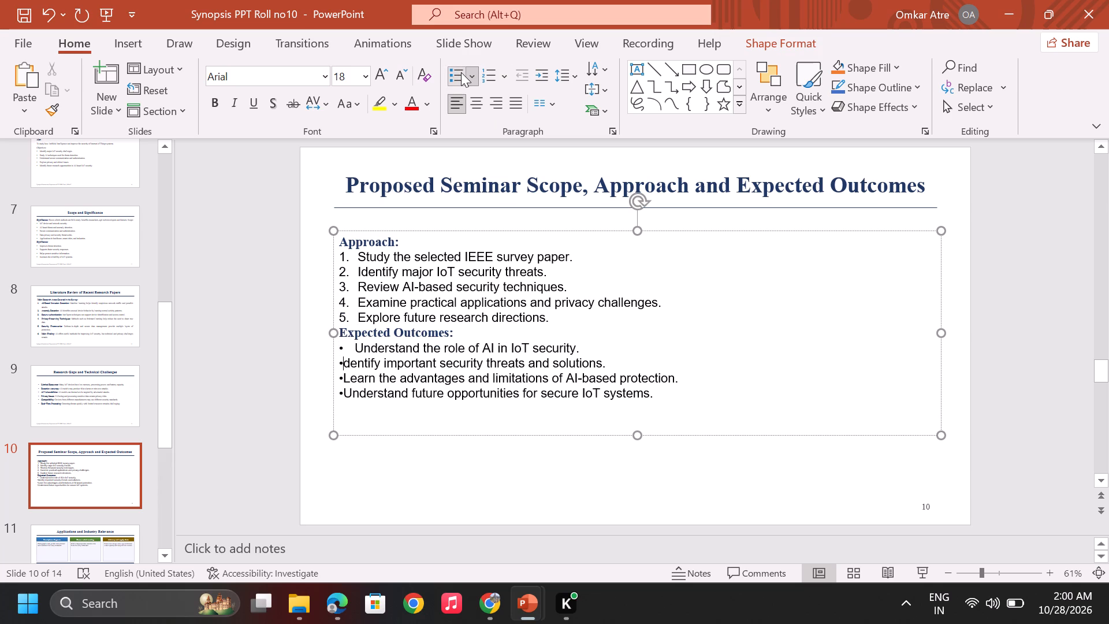
key(l)
key(Left)
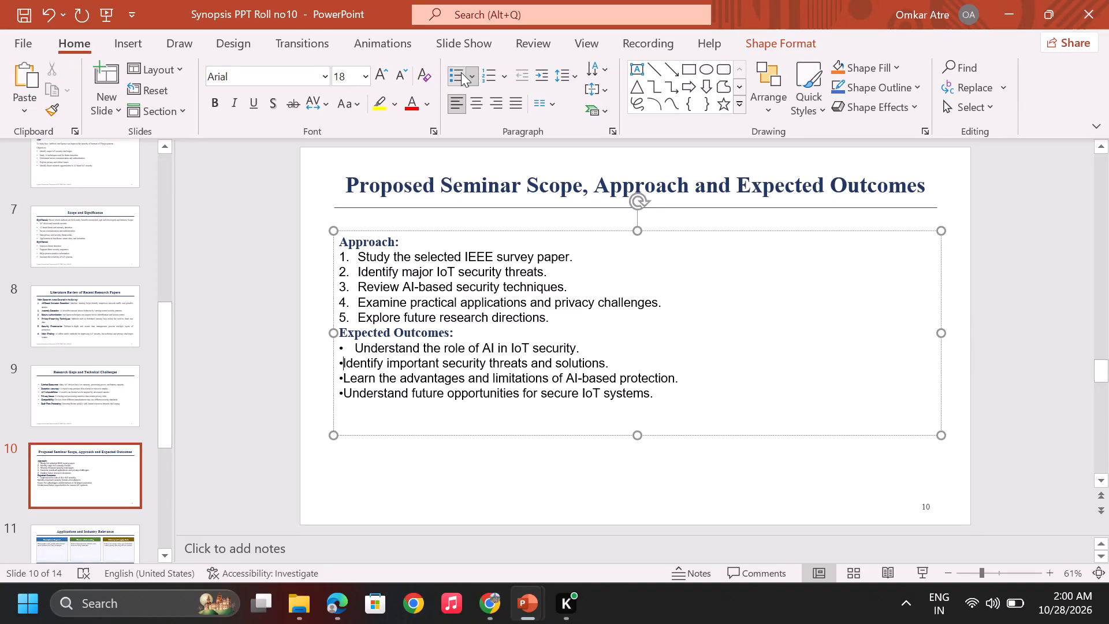
key(BackSpace)
key(BackSpace)
key(Return)
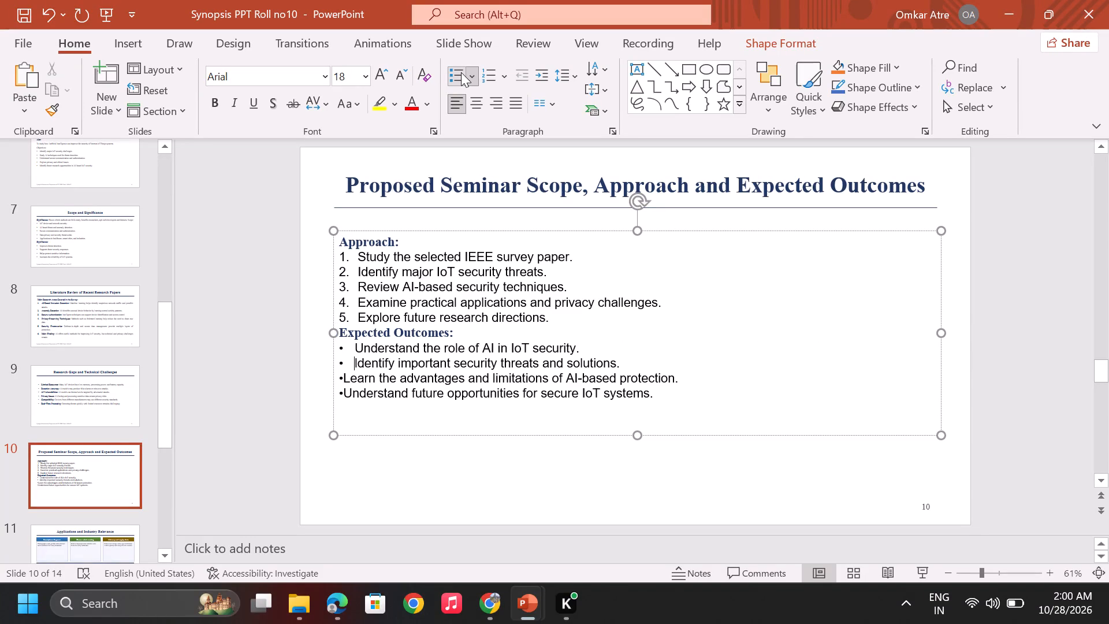
Continue the properly spaced bulleted list with the last two Expected Outcomes lines, beginning "Learn the advantages" and "Understand future opportunities".
key(Down)
key(Left)
key(Left)
key(BackSpace)
key(BackSpace)
key(Return)
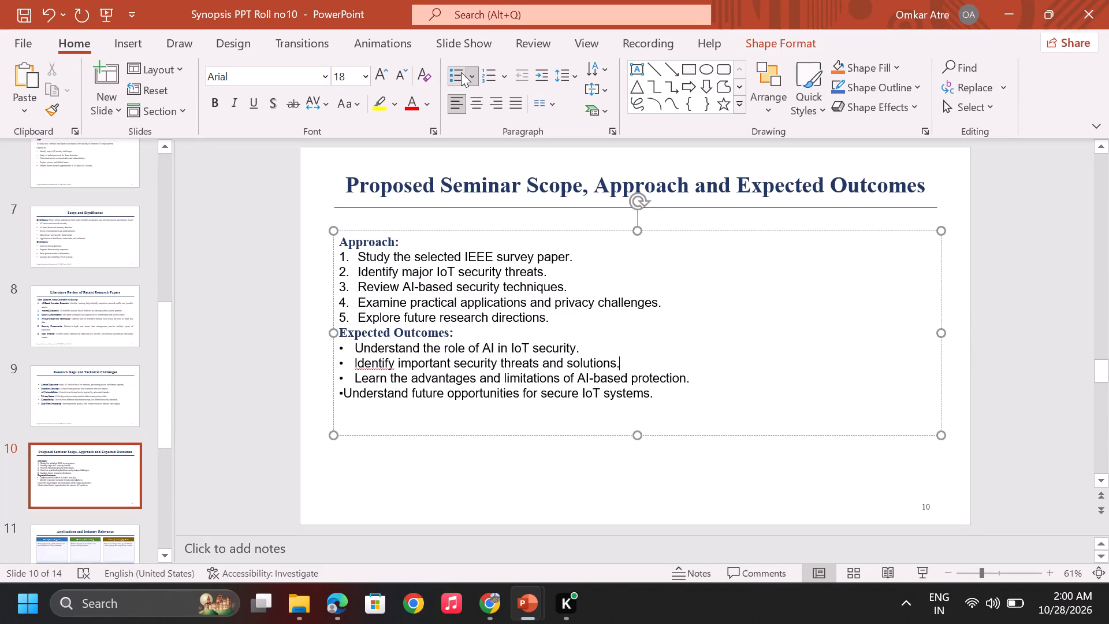
key(Down)
key(Left)
key(BackSpace)
key(BackSpace)
key(Return)
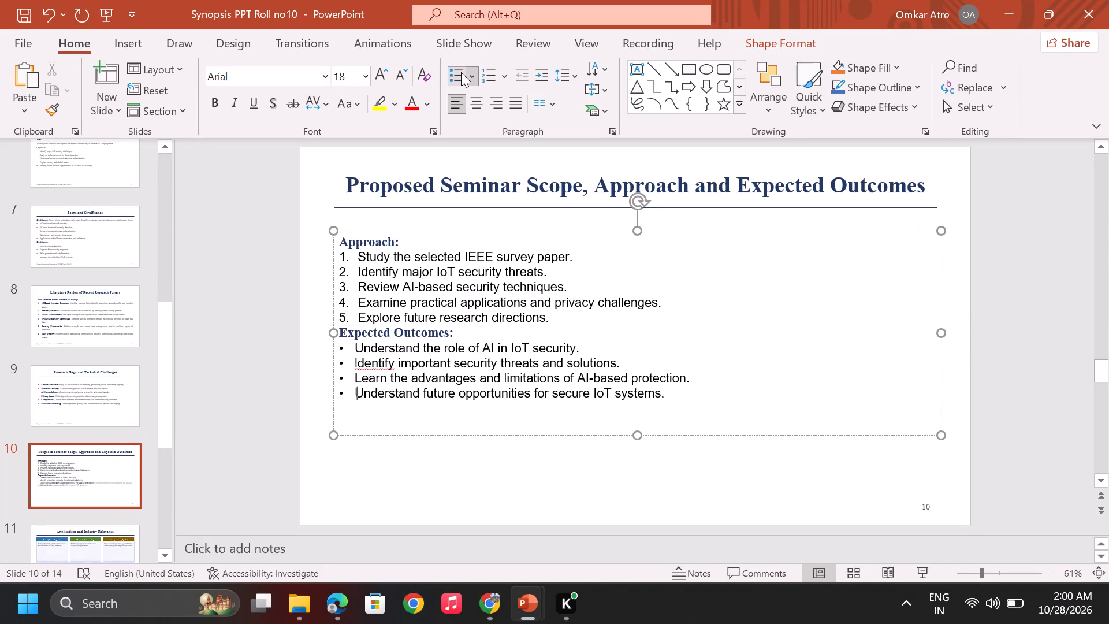
Correct the first letter of "Identify important security threats and solutions." to a capital I.
click(359, 365)
key(BackSpace)
key(i)
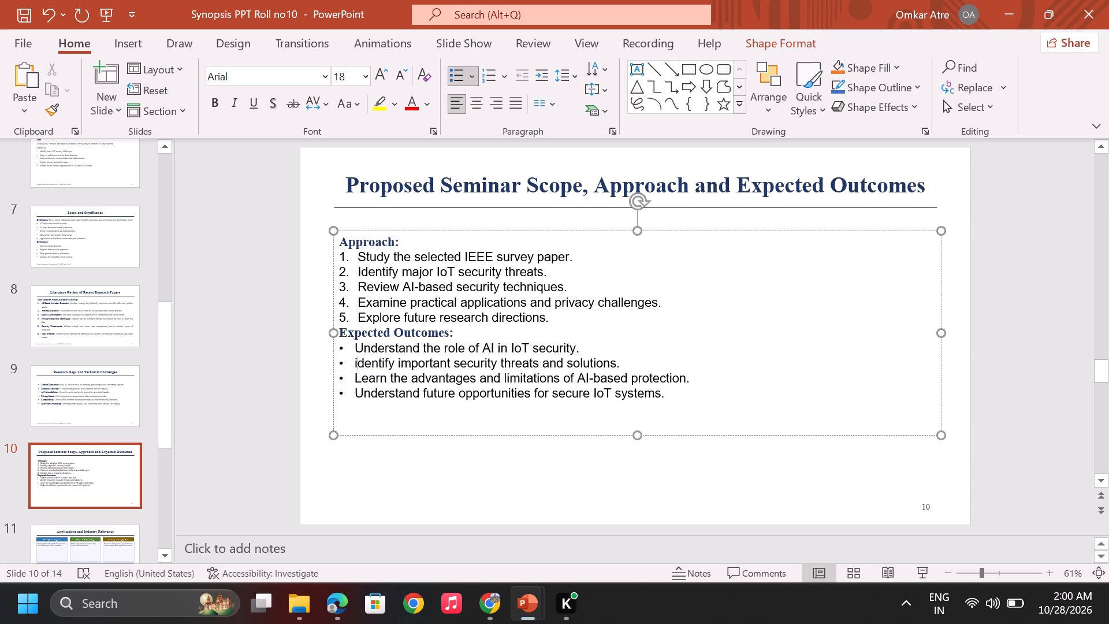
key(BackSpace)
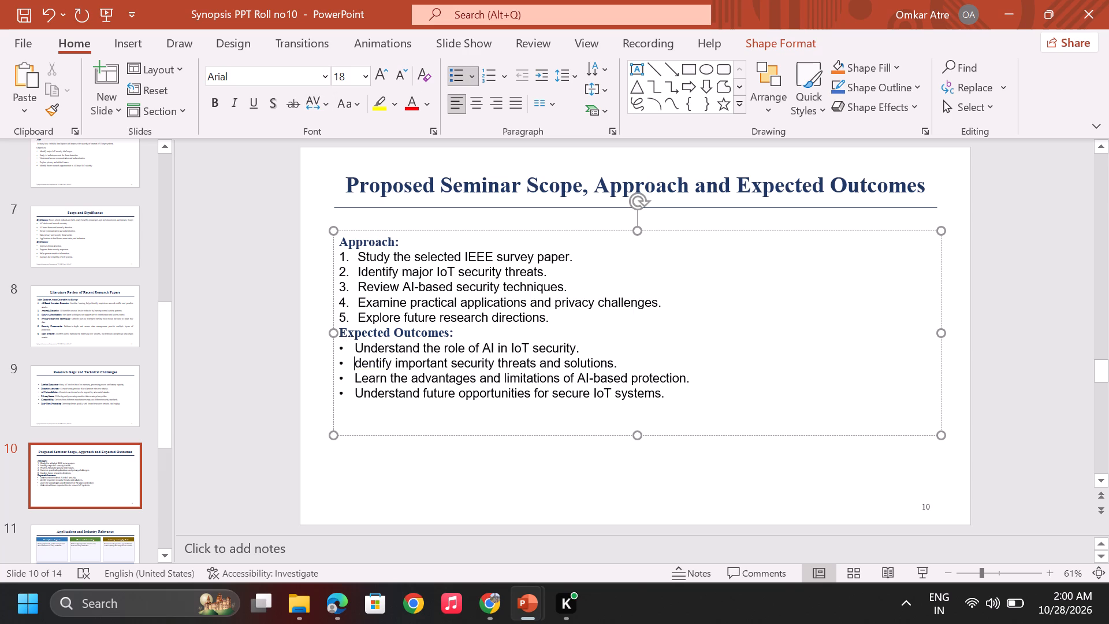
key(shift+i)
click(656, 441)
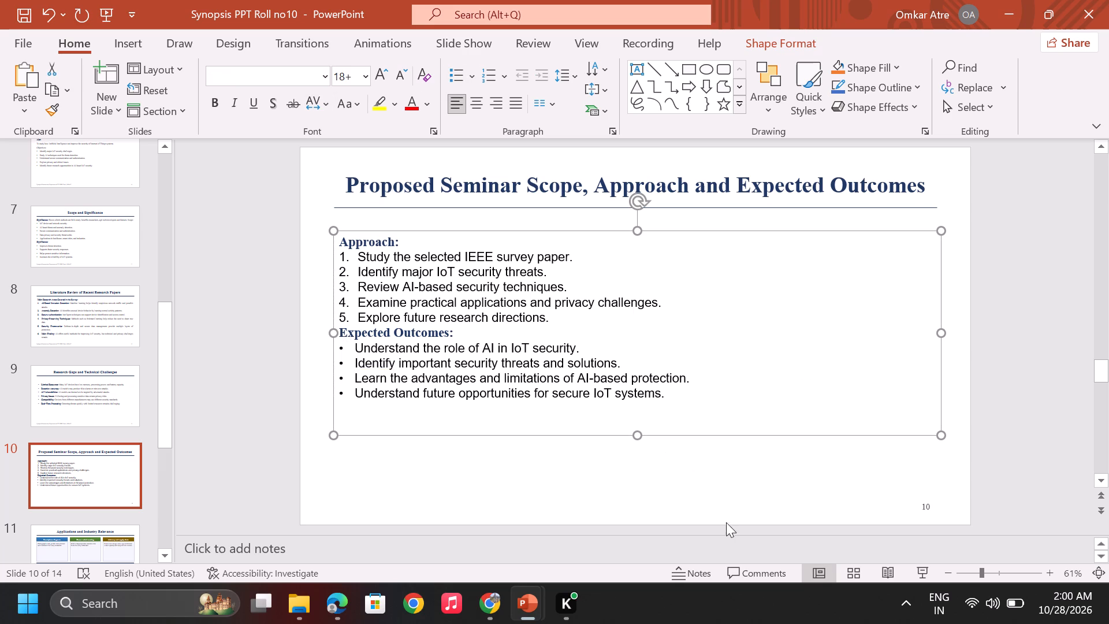
click(693, 407)
click(643, 396)
Copy slide 9's regular body text formatting, Times New Roman 18.7, onto the five numbered Approach items on slide 10.
click(56, 415)
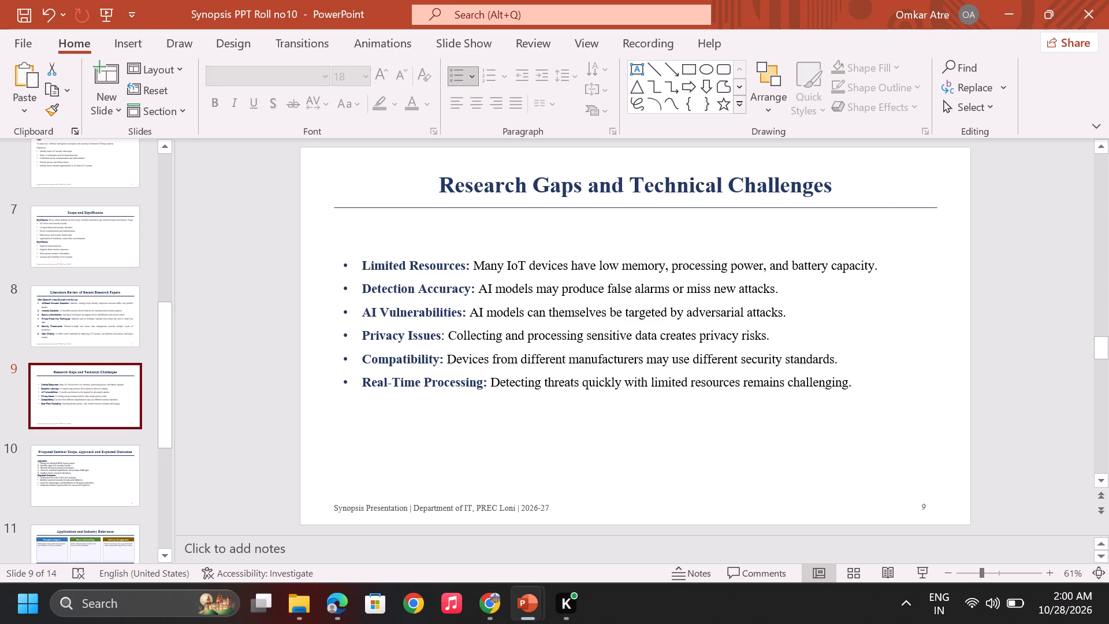
click(491, 271)
click(49, 113)
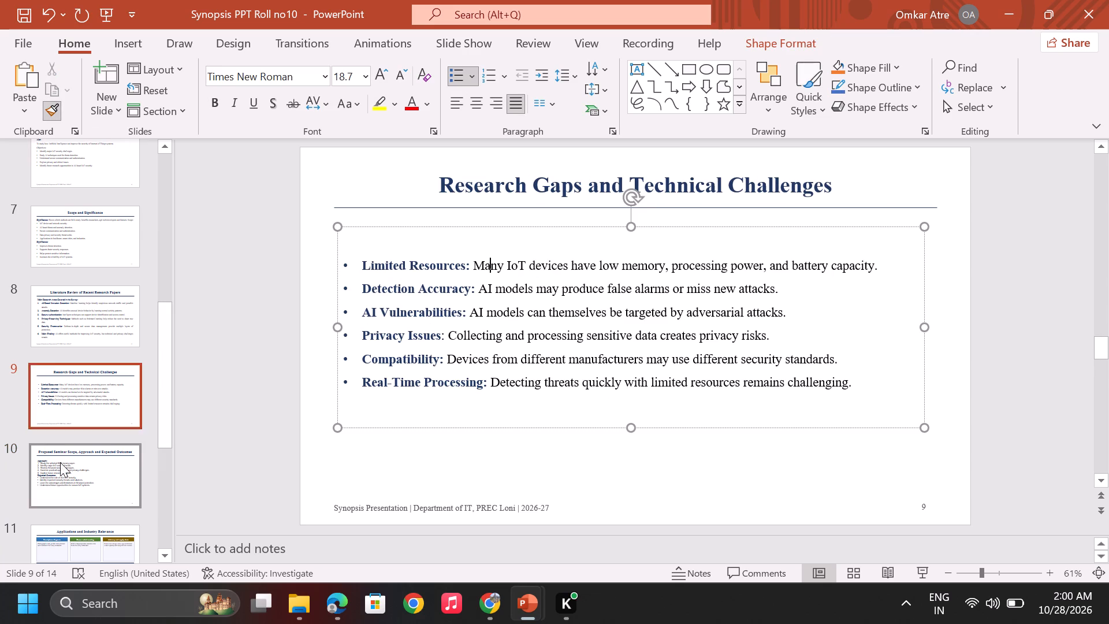
click(62, 473)
drag(359, 262, 438, 283)
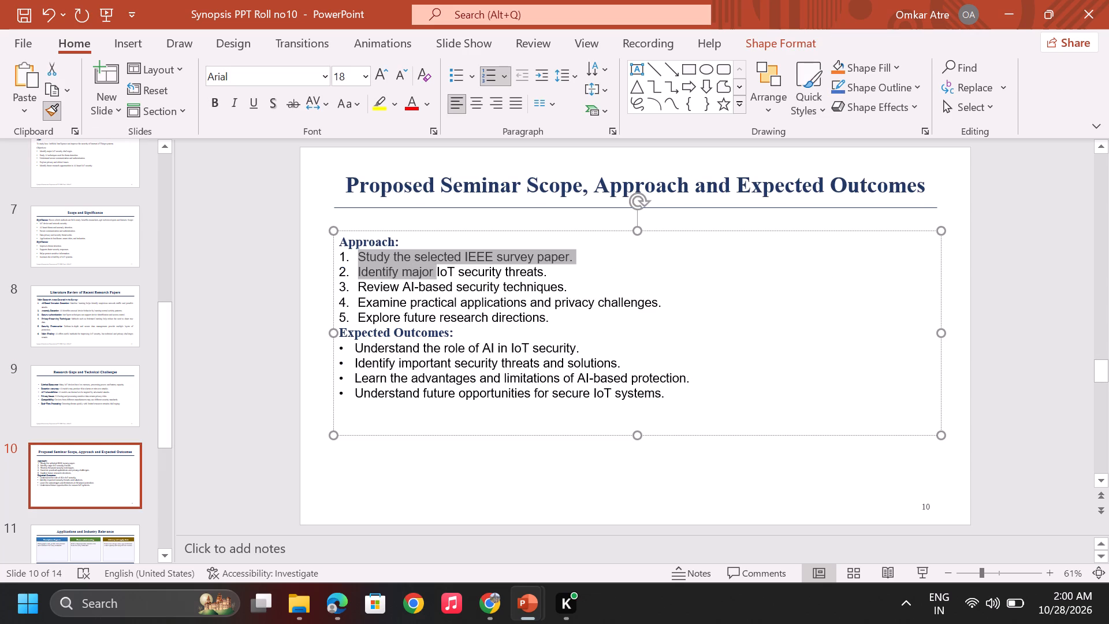
drag(438, 283, 637, 321)
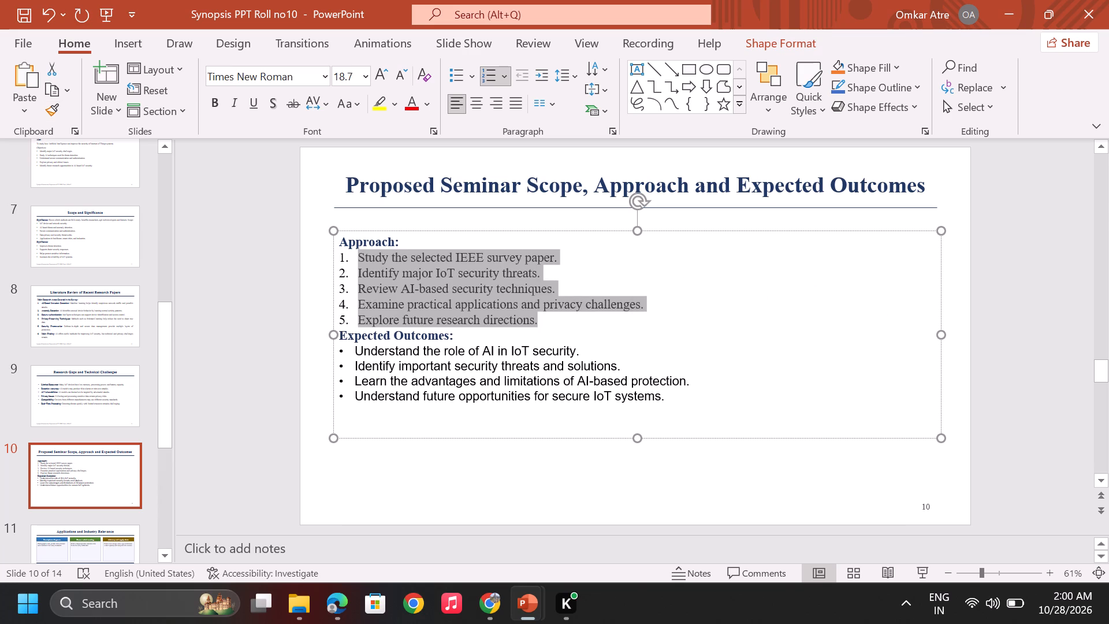
Copy the numbered Approach items' formatting, Times New Roman 18.7, onto the four Expected Outcomes items on slide 10.
click(57, 110)
drag(354, 356, 714, 414)
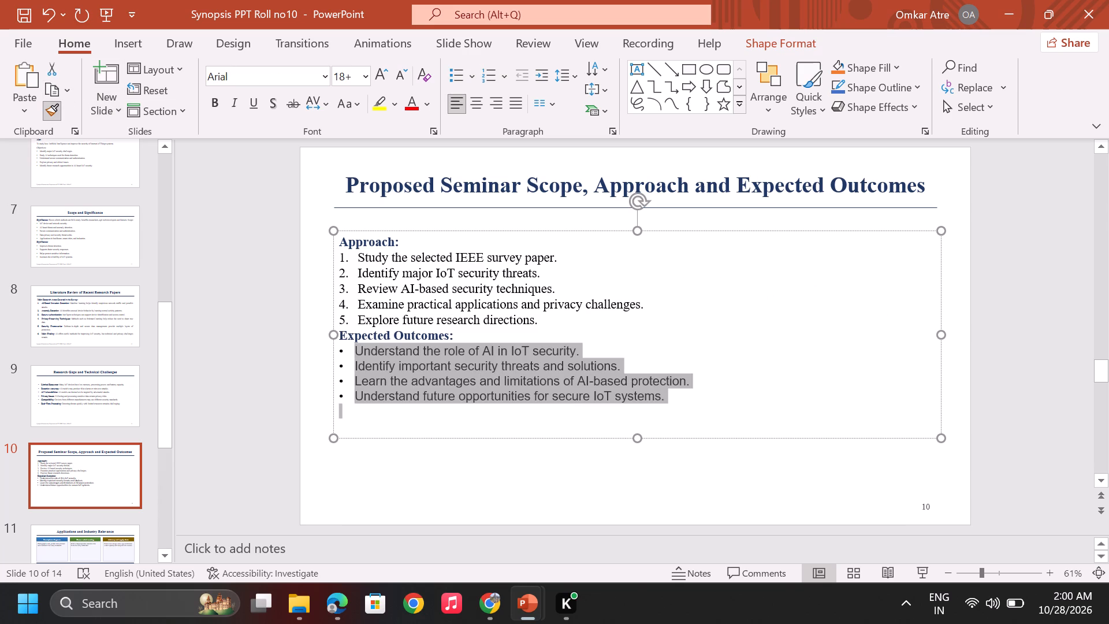
click(570, 278)
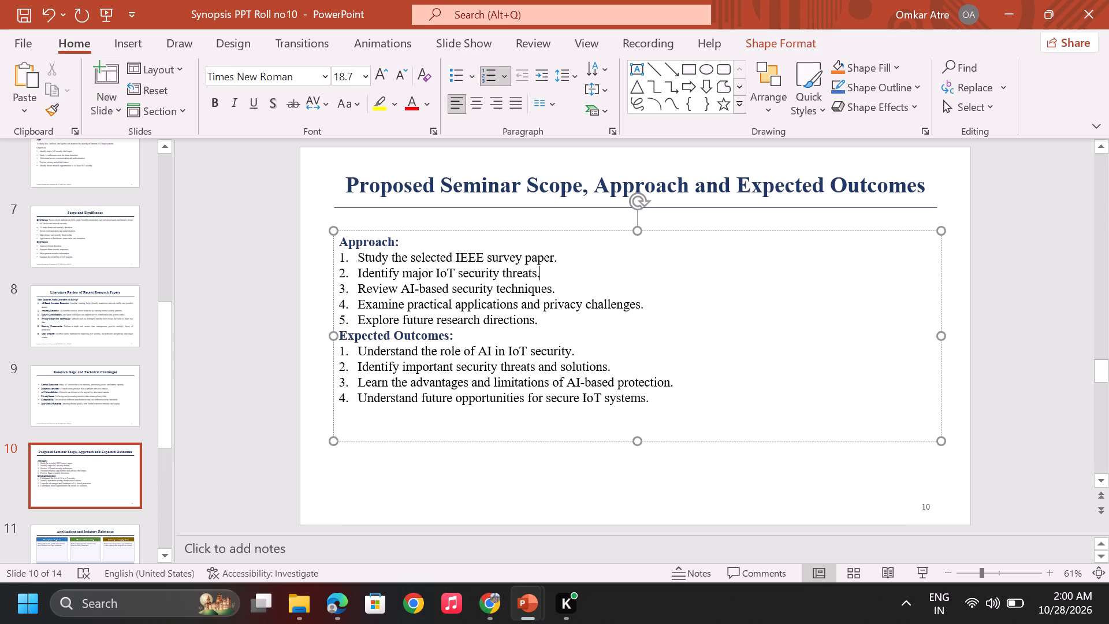
Increase the line spacing of all Approach and Expected Outcomes text on slide 10 to match slide 9.
drag(654, 408, 314, 238)
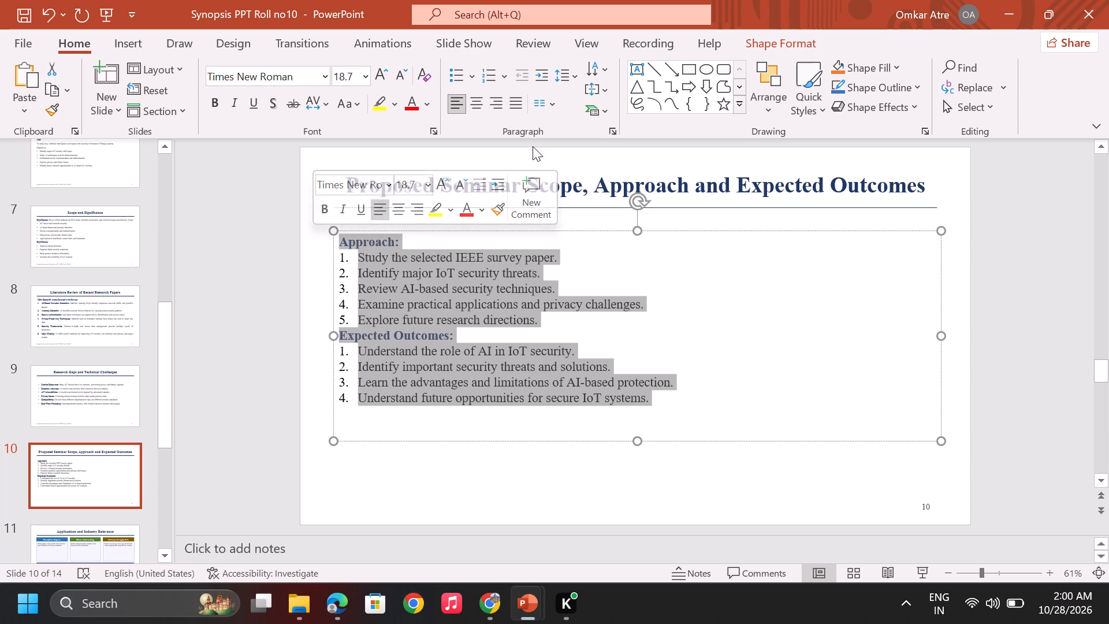
click(560, 77)
click(588, 114)
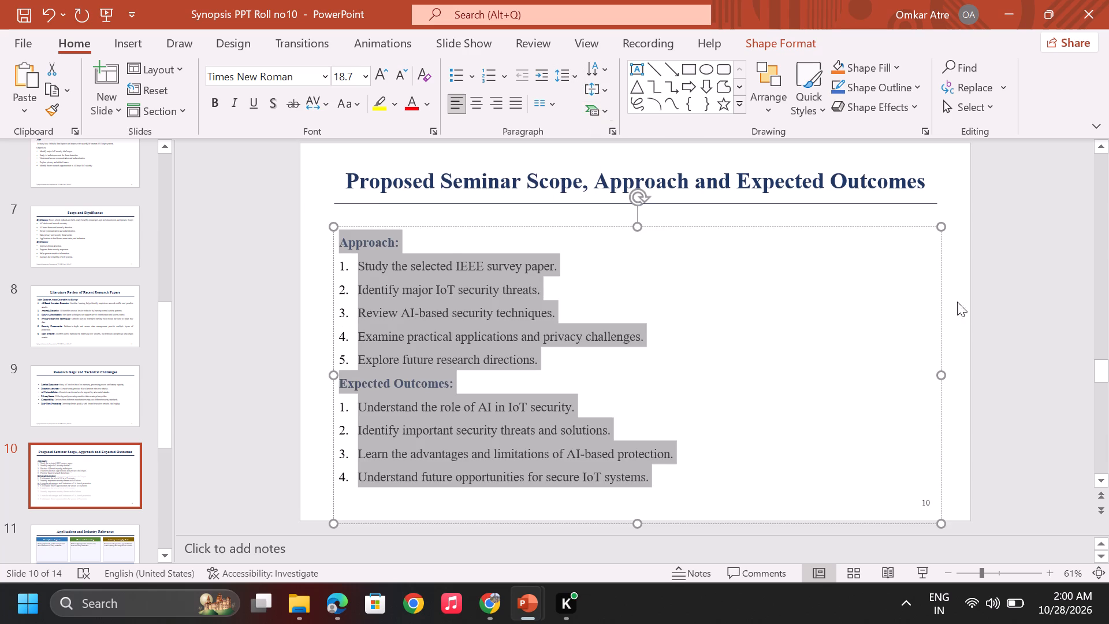
click(1016, 296)
click(54, 388)
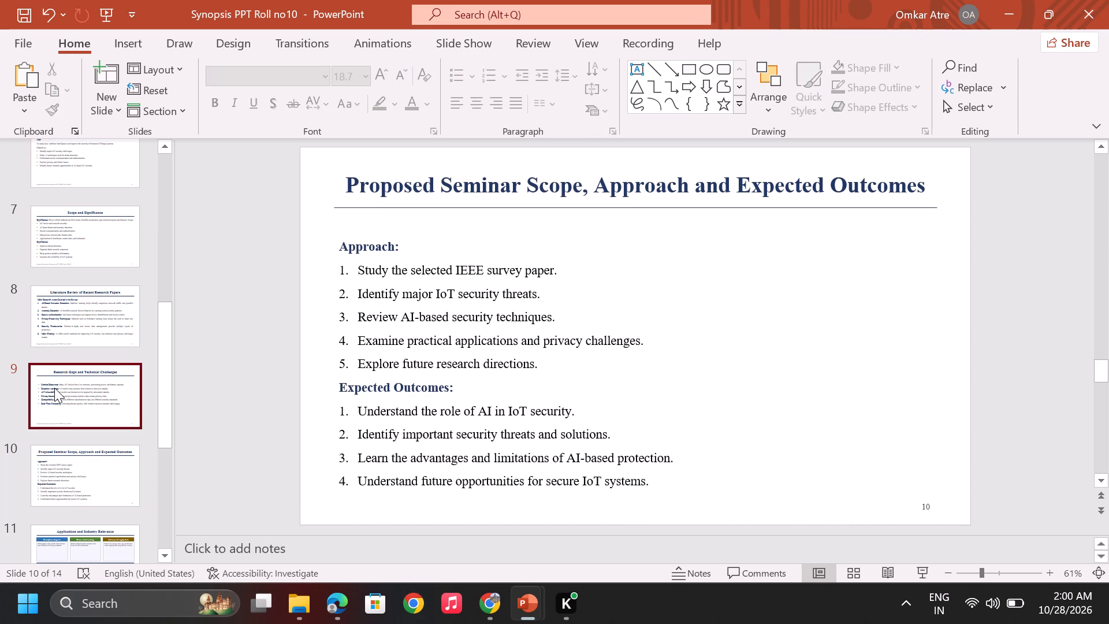
click(119, 478)
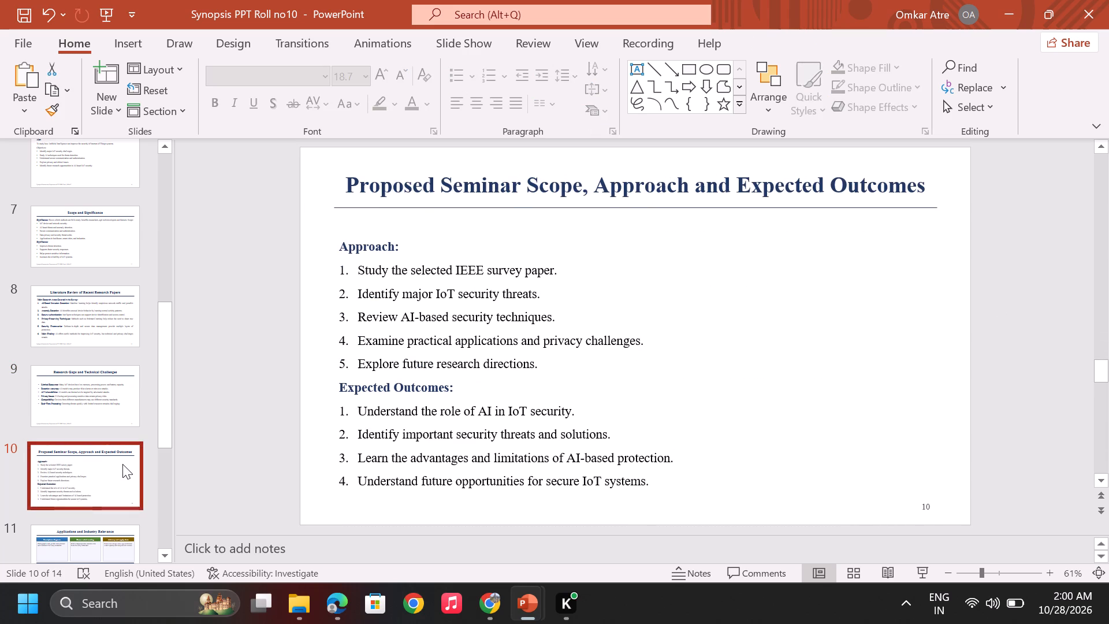
scroll(122, 464, down, 2)
click(121, 484)
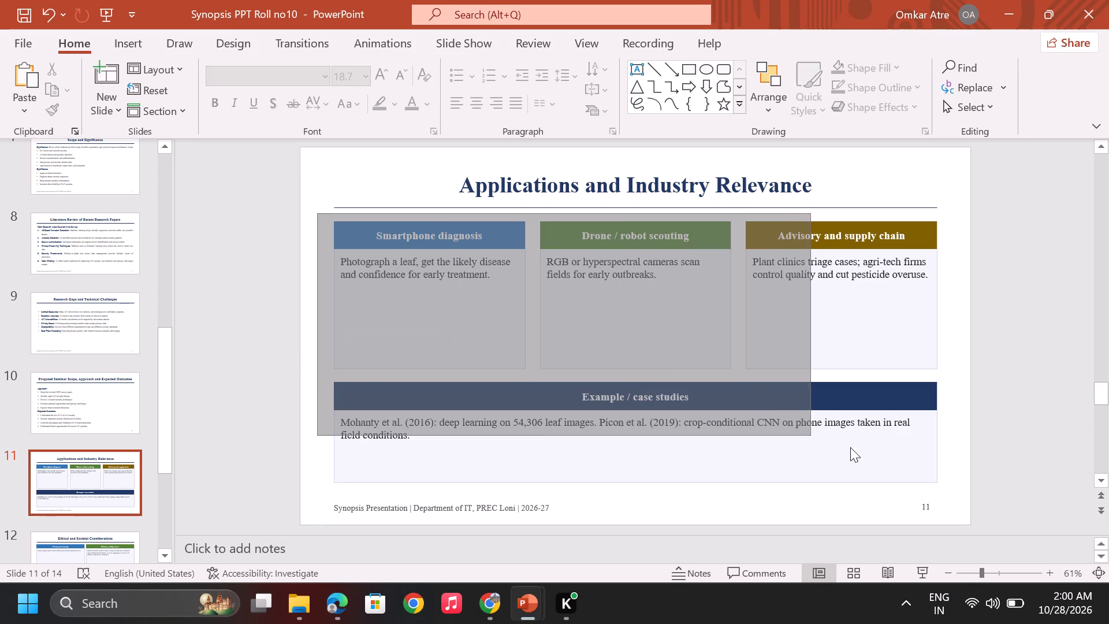
drag(850, 447, 959, 489)
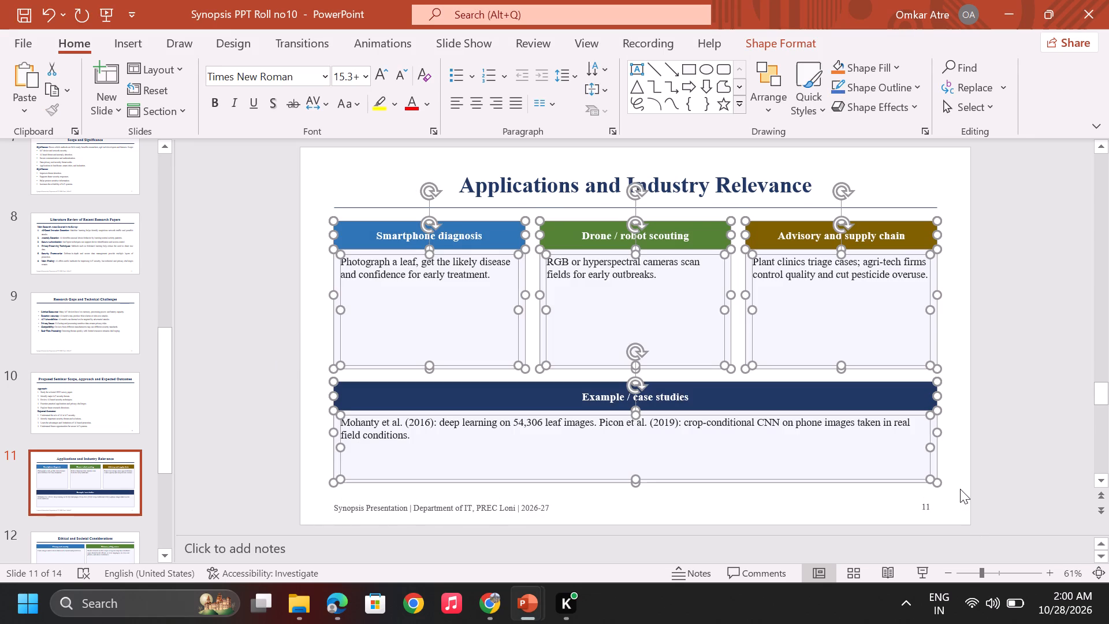
key(Delete)
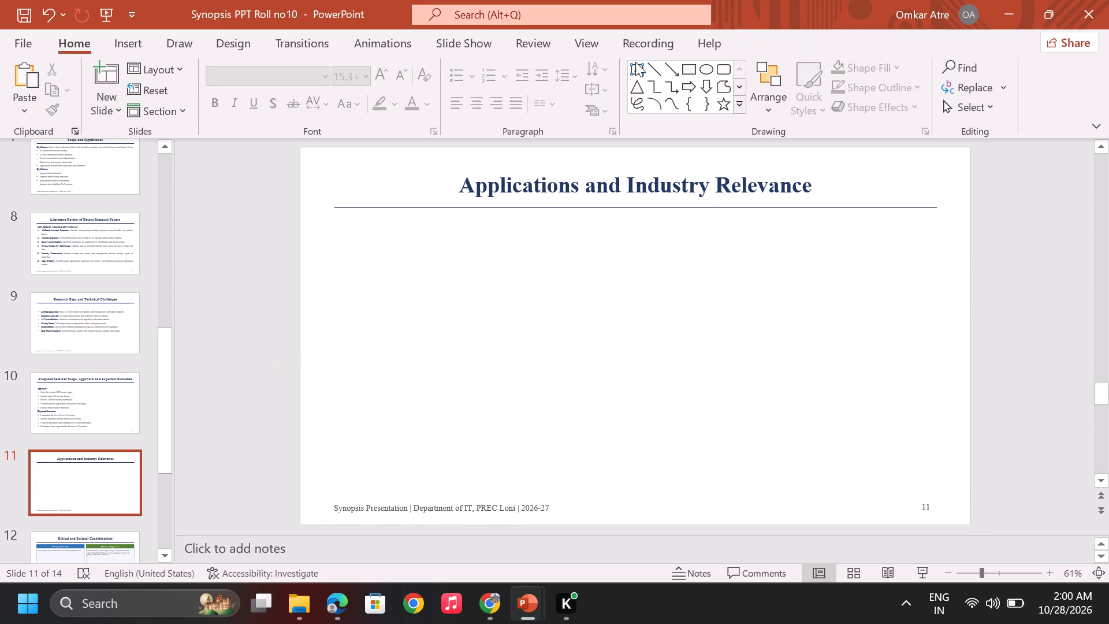
Add a large body text box below slide 11's title and place the copied six-line applications list in it.
click(635, 62)
drag(341, 233, 939, 477)
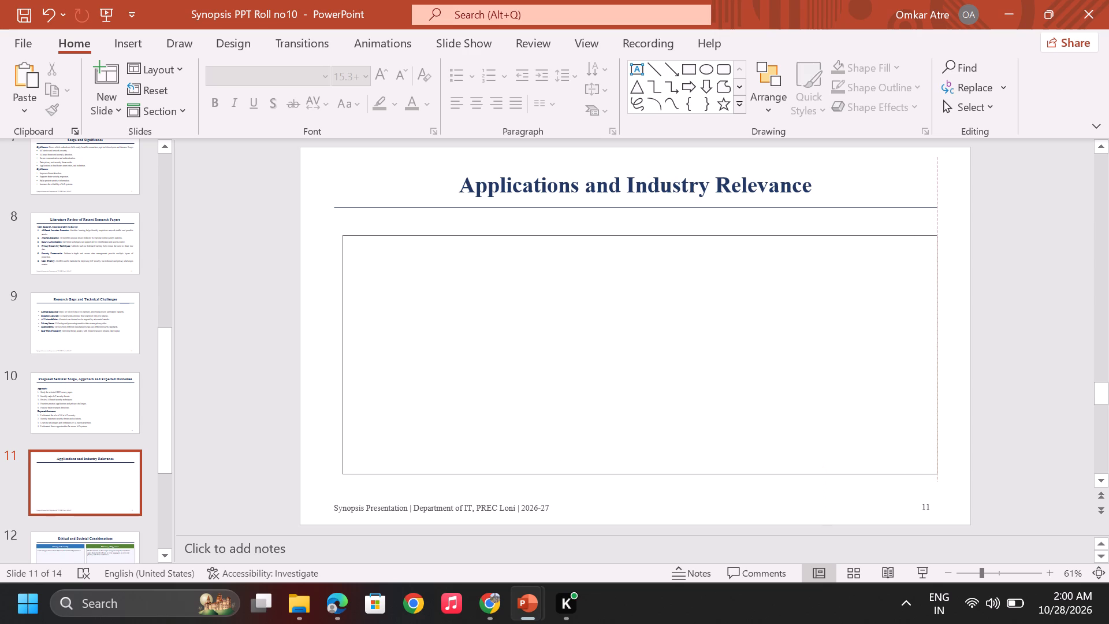
drag(939, 477, 939, 478)
right_click(483, 266)
click(527, 196)
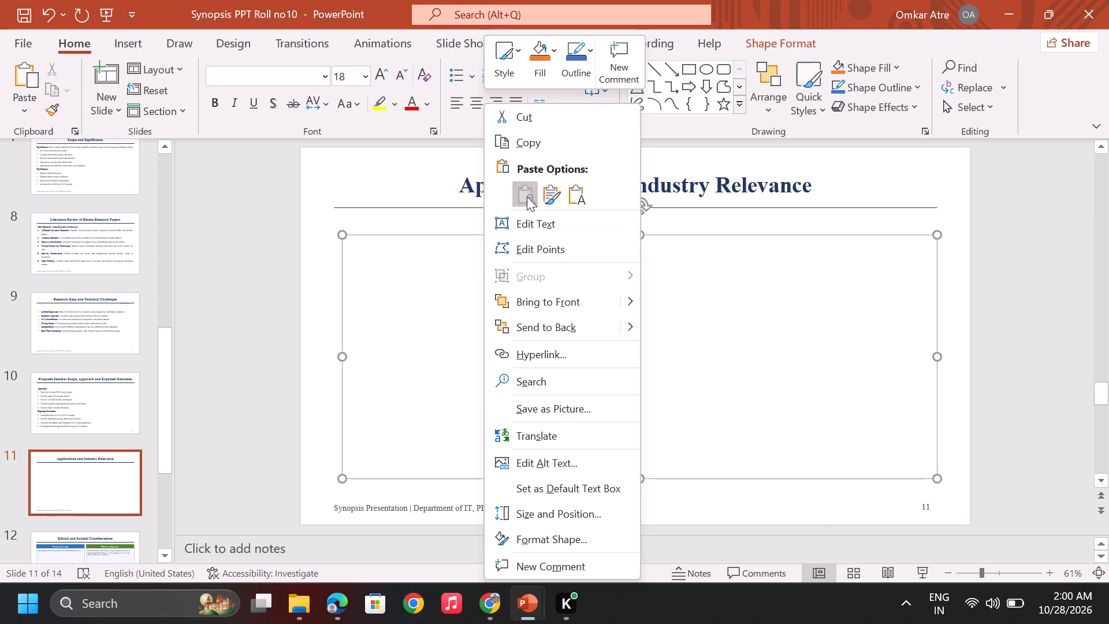
click(375, 172)
key(ctrl+a)
drag(364, 156, 420, 250)
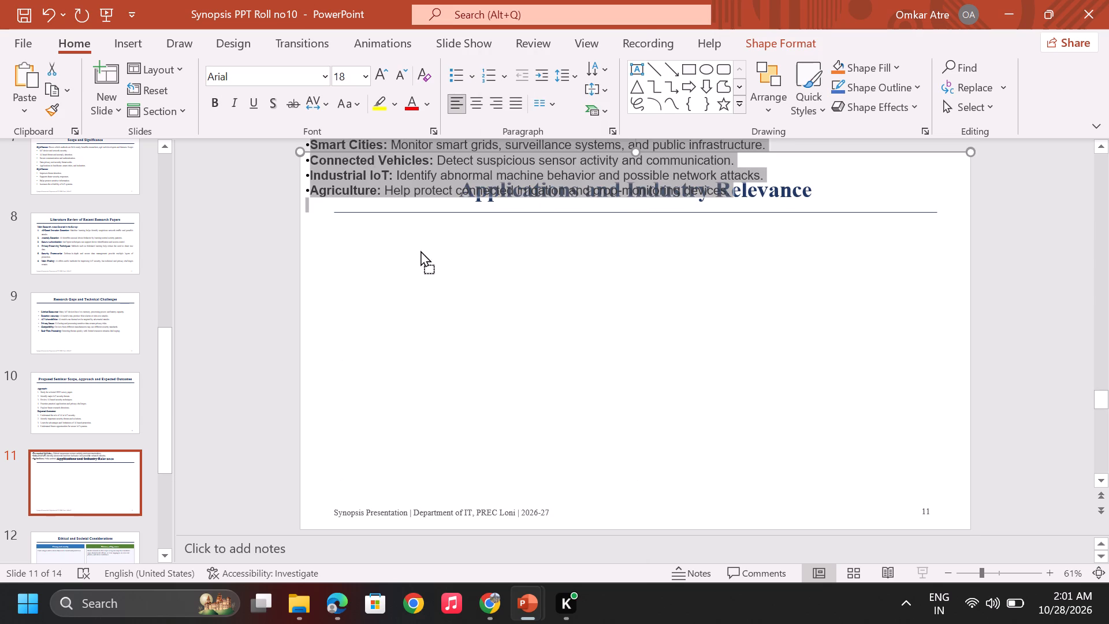
drag(420, 250, 455, 327)
Copy the bold blue label formatting from slide 9's "Limited Resources:" onto the "Healthcare:" label on slide 11.
click(52, 362)
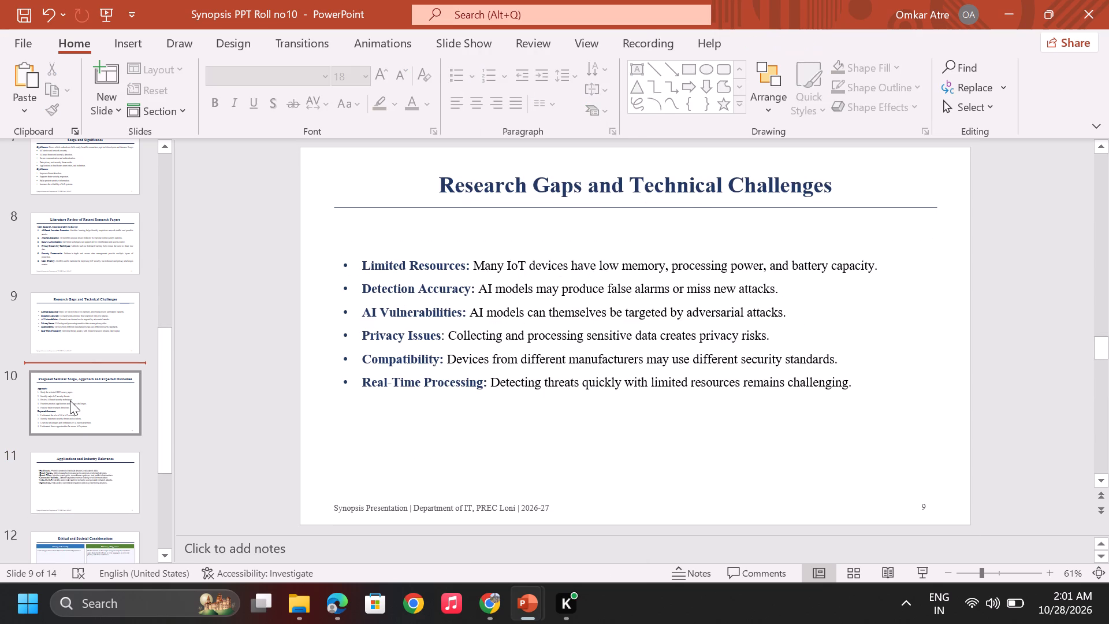
click(409, 269)
click(418, 266)
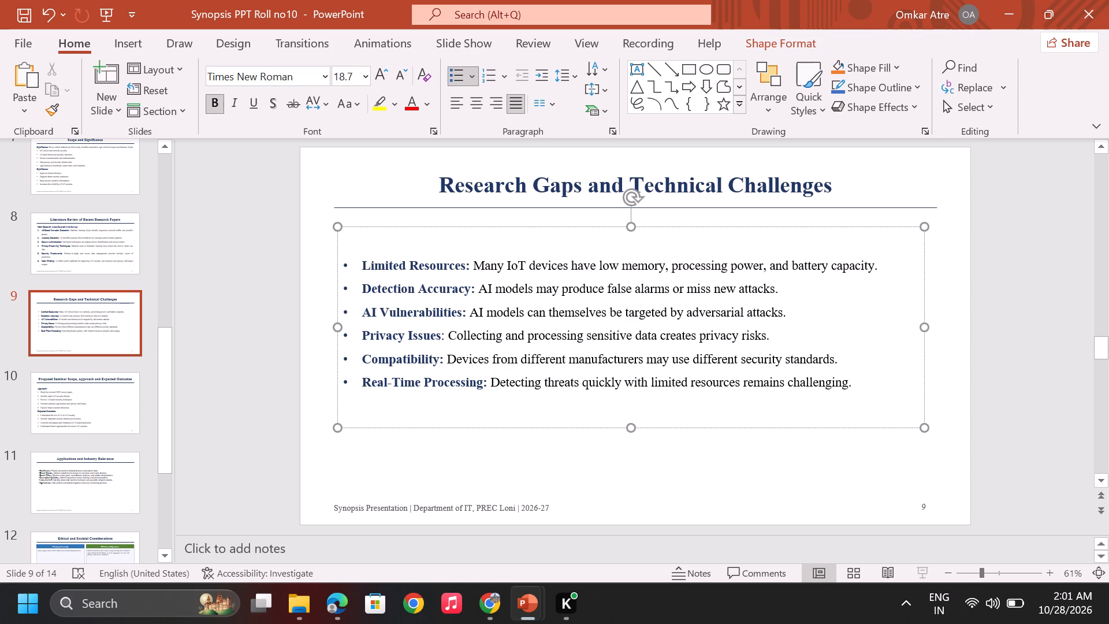
click(54, 108)
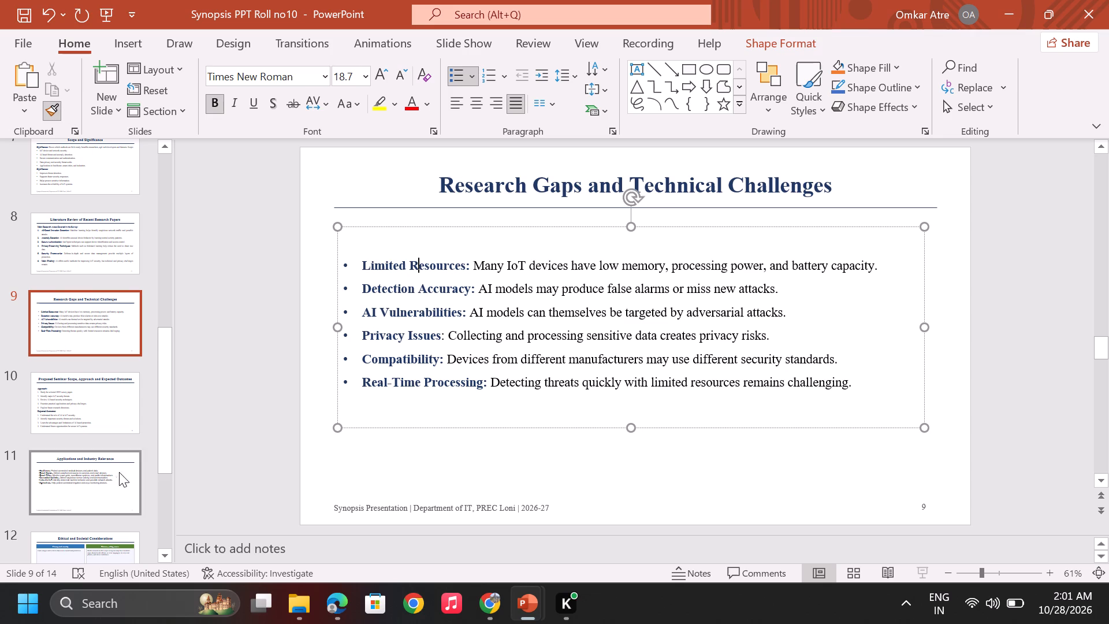
click(114, 468)
drag(424, 264, 358, 263)
Replace the pasted bullet character before "Healthcare:" with a properly spaced list bullet.
key(Left)
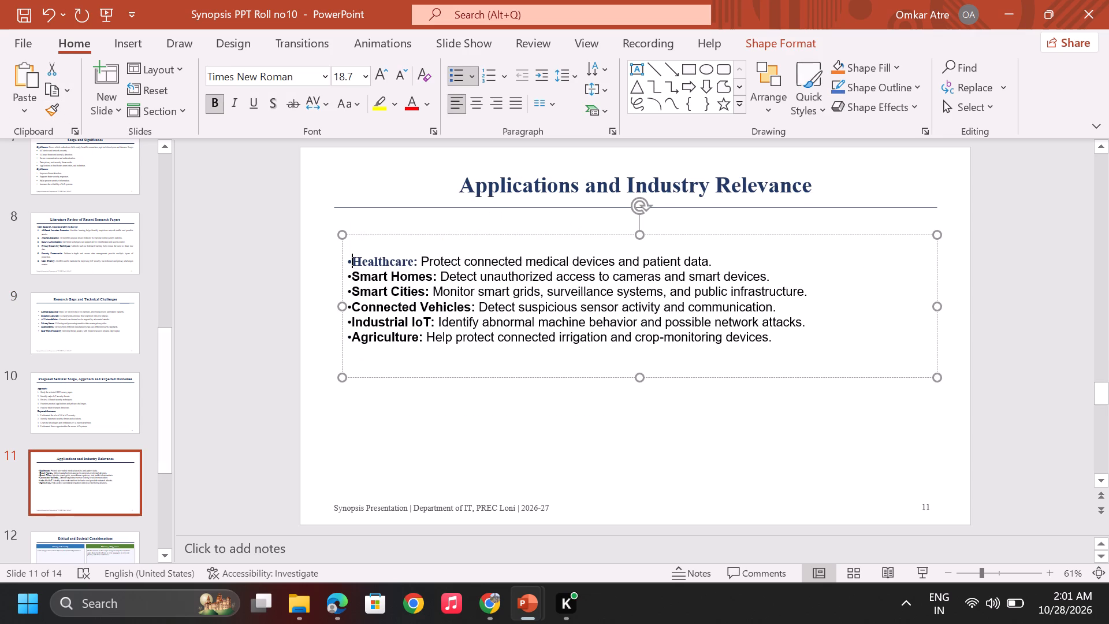
key(BackSpace)
click(453, 76)
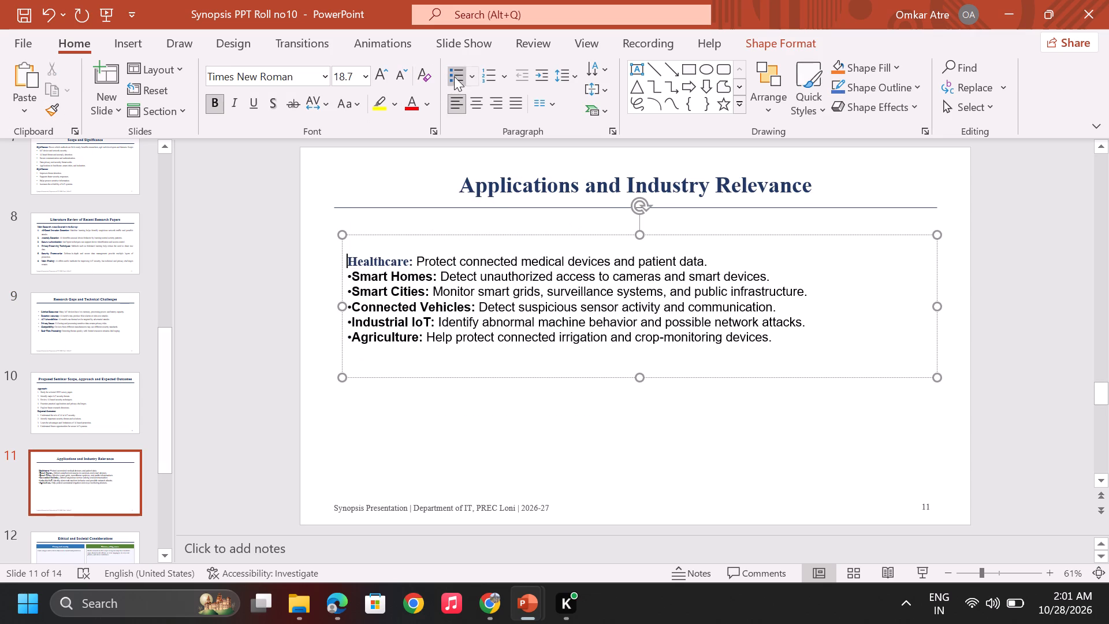
Copy the "Healthcare:" label's bold blue Times New Roman formatting onto the "Smart Homes:" and "Smart Cities:" labels.
click(414, 266)
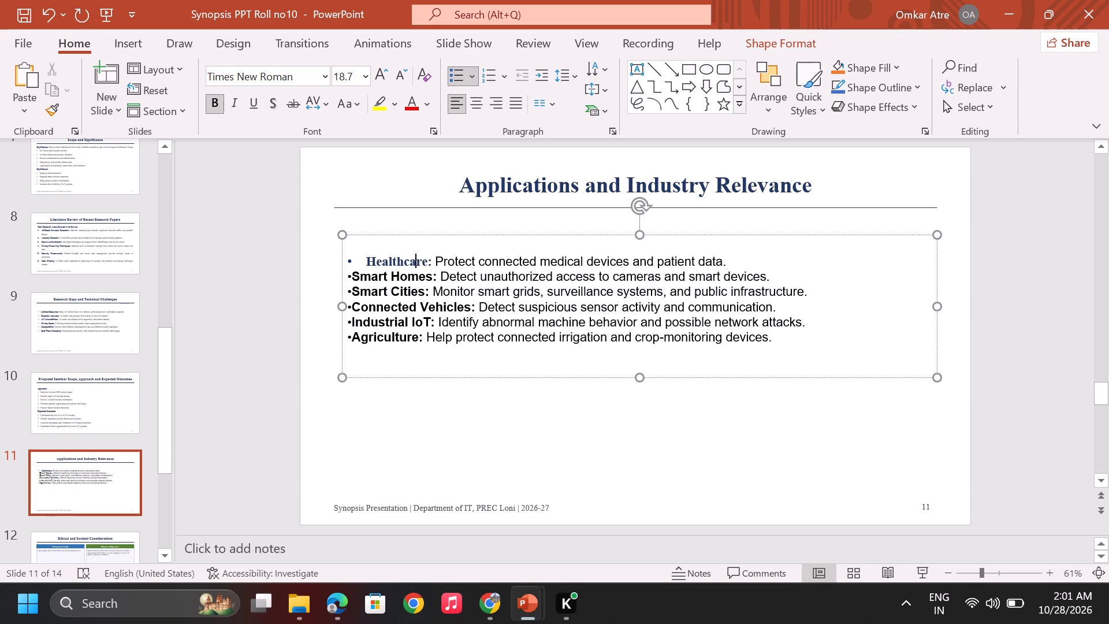
click(59, 104)
drag(440, 280, 385, 279)
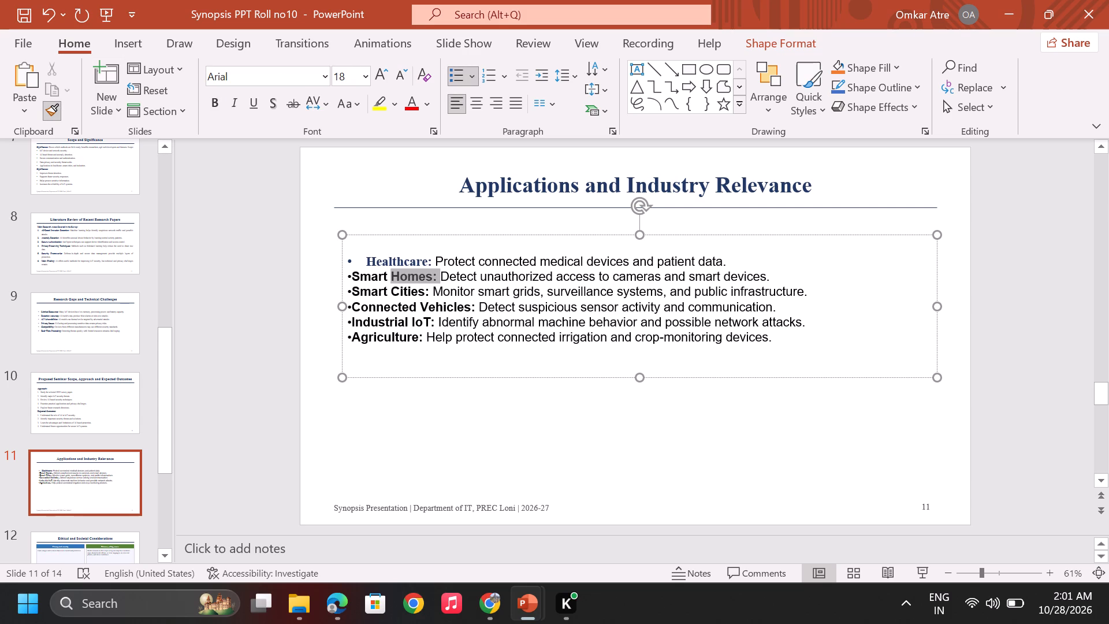
drag(385, 279, 362, 279)
click(541, 248)
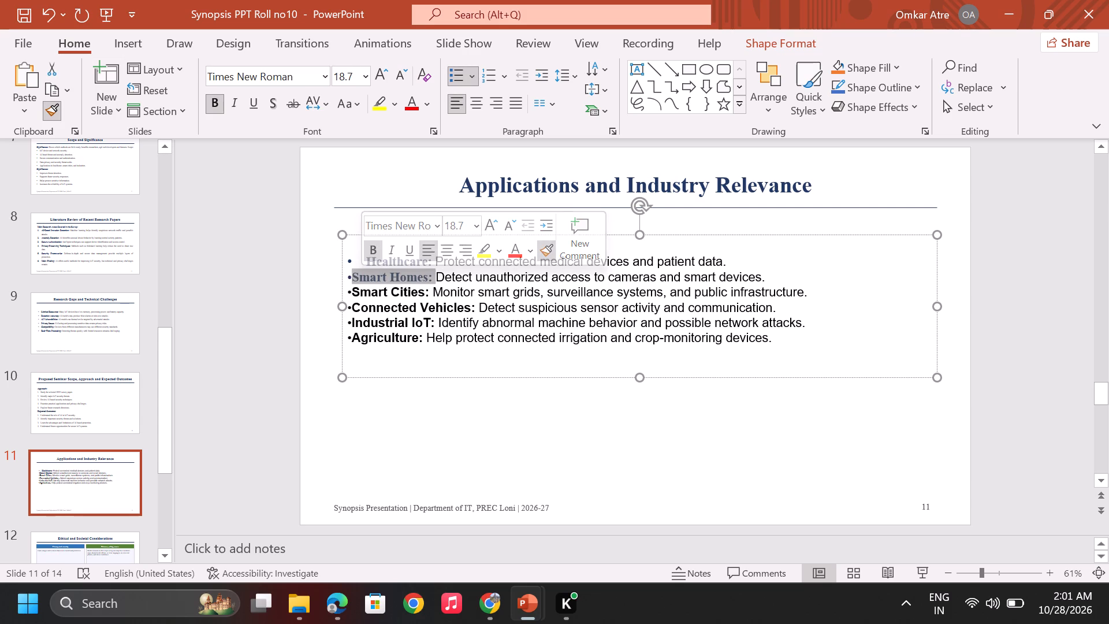
drag(436, 296, 356, 296)
click(535, 268)
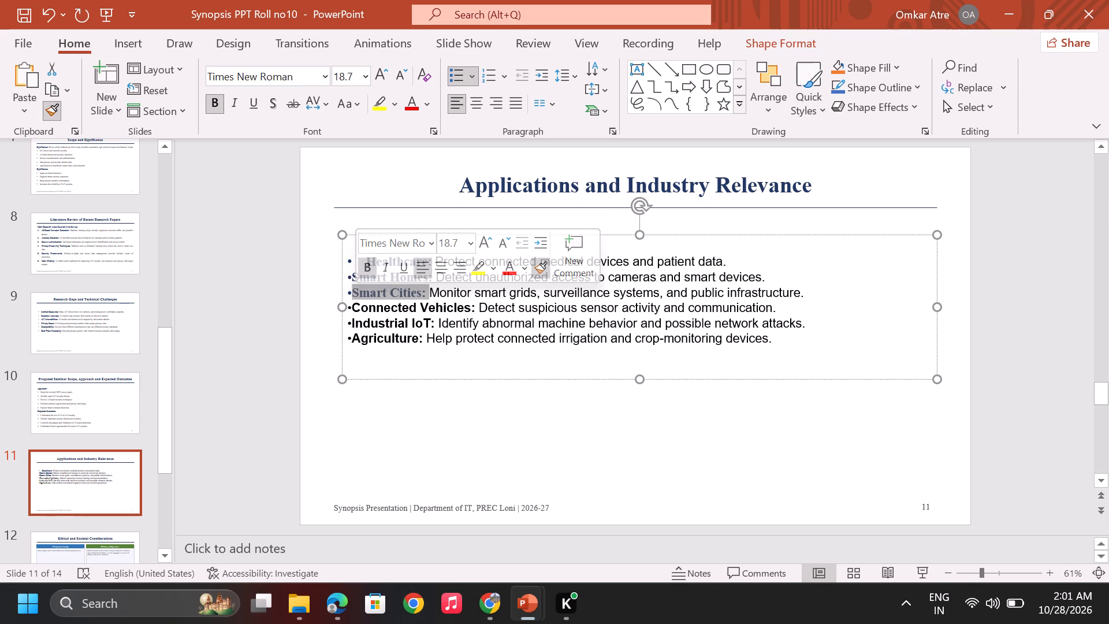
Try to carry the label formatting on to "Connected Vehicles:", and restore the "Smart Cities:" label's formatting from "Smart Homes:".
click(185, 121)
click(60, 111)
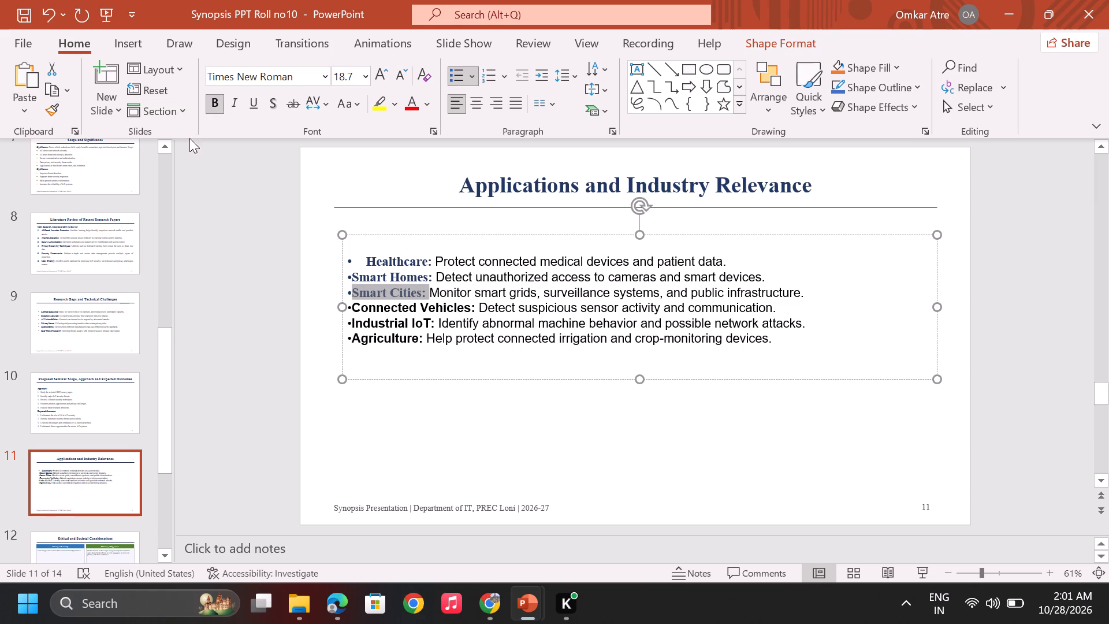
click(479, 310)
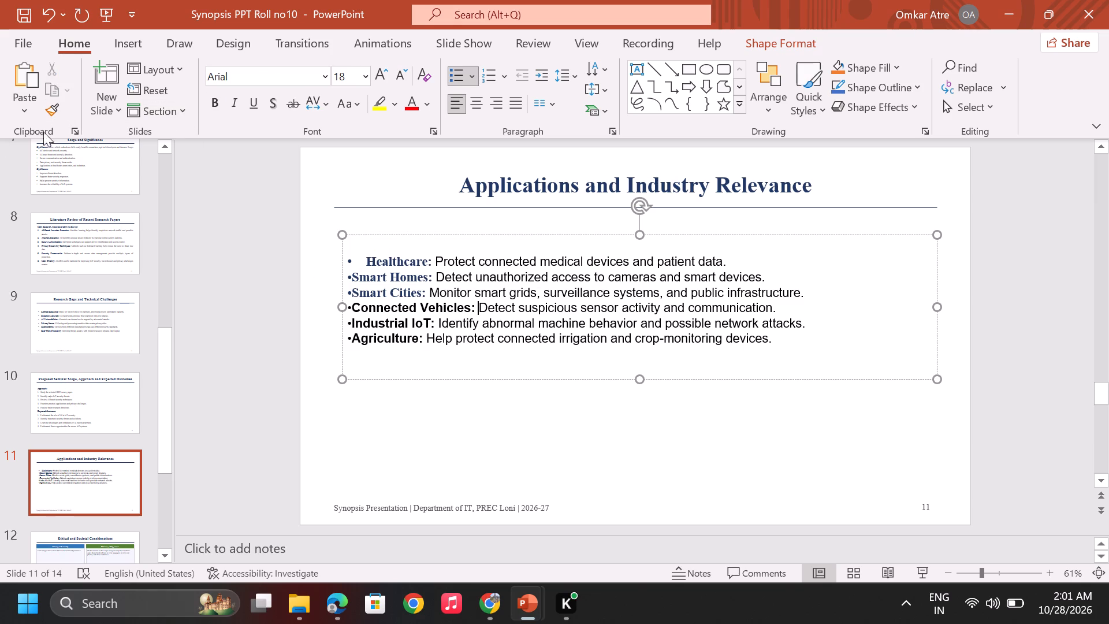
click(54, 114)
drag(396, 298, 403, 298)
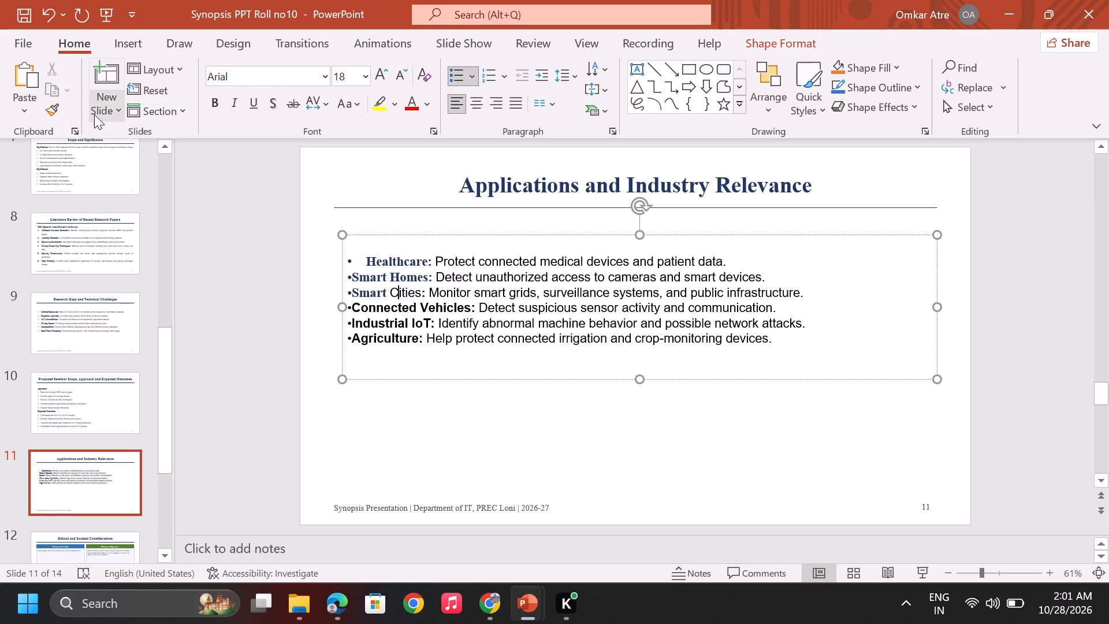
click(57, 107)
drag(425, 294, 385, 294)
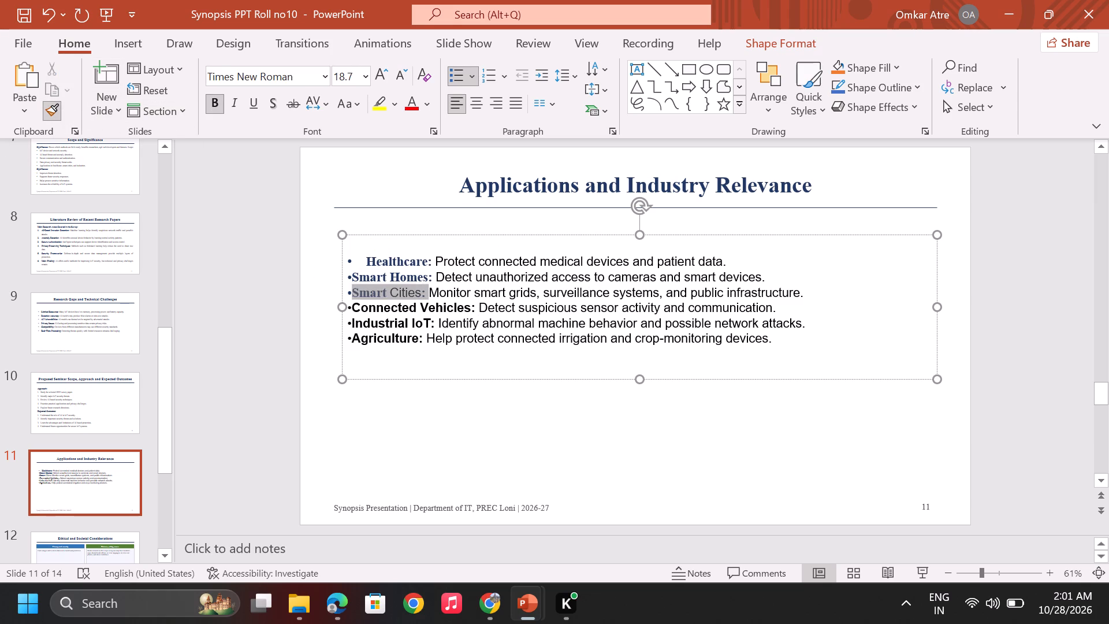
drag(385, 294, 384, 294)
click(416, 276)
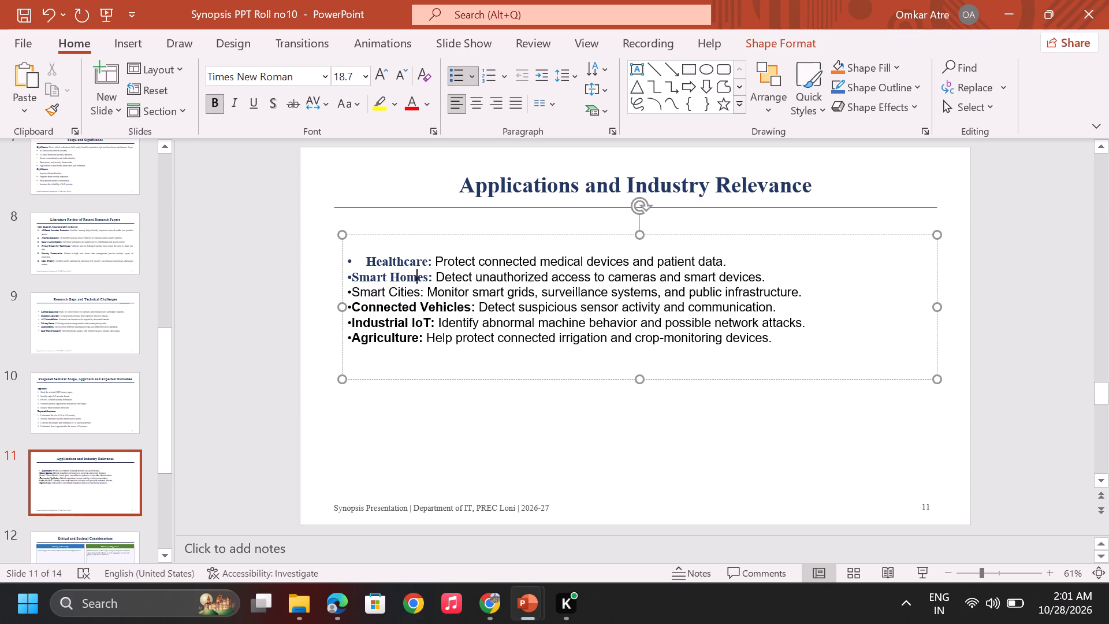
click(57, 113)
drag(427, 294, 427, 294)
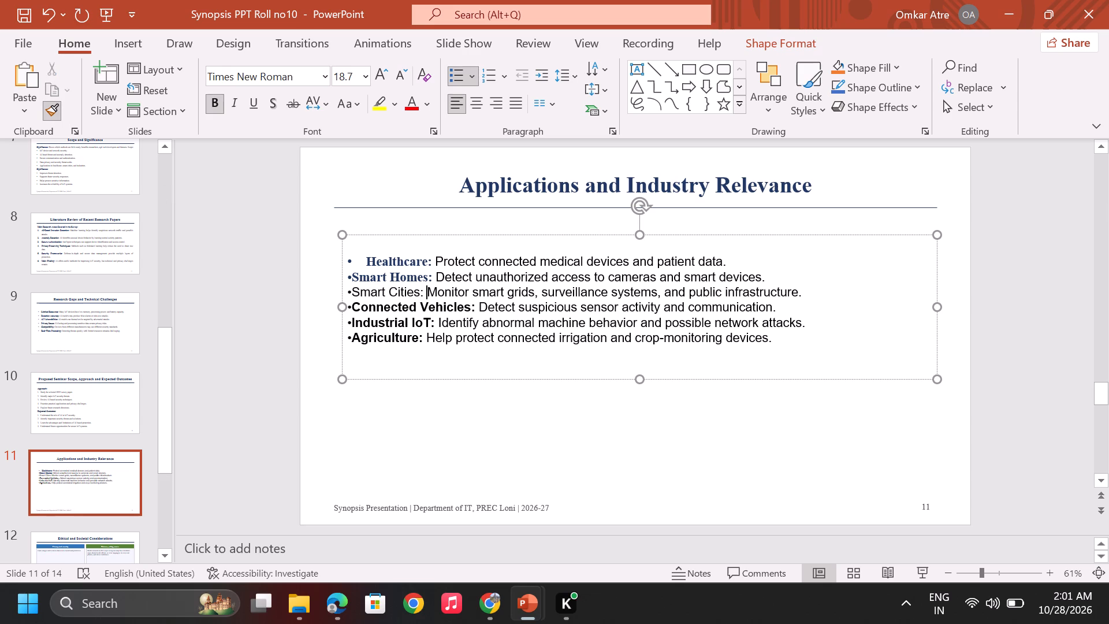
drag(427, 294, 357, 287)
Copy the "Smart Cities:" label's bold blue formatting onto the "Connected Vehicles:", "Industrial IoT:" and "Agriculture:" labels.
click(45, 107)
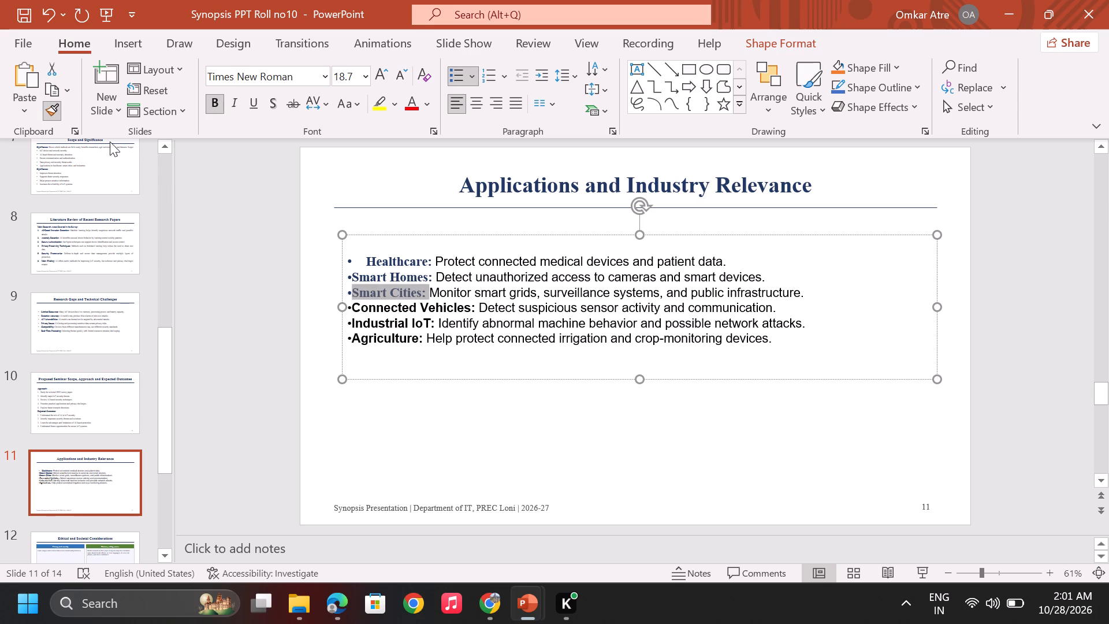
drag(482, 313, 388, 306)
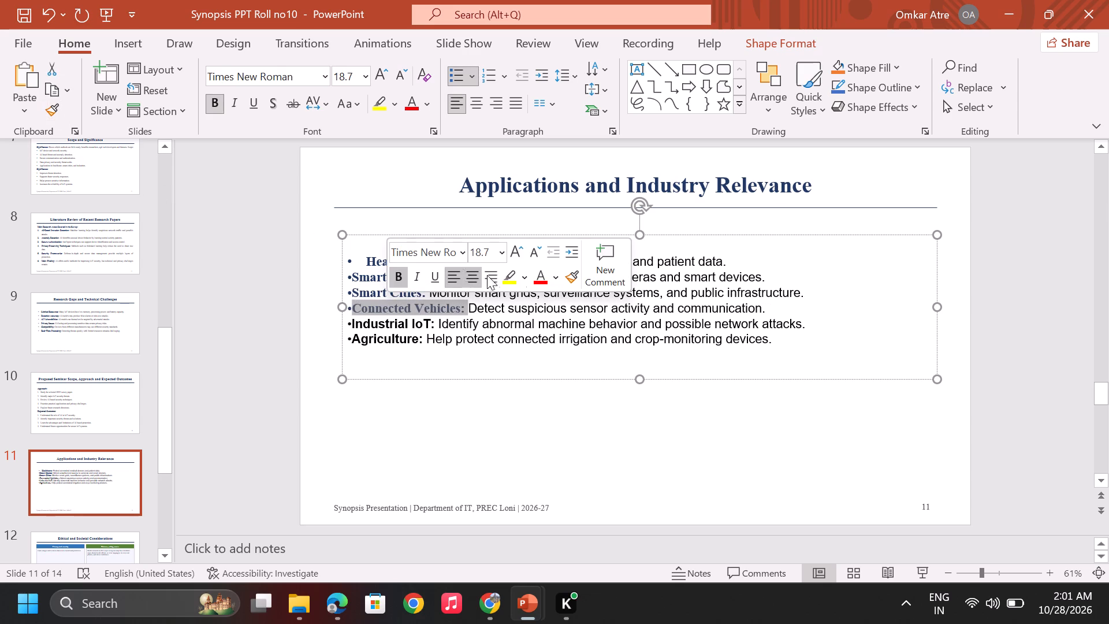
click(564, 277)
drag(437, 328, 370, 328)
click(561, 306)
drag(429, 340, 420, 341)
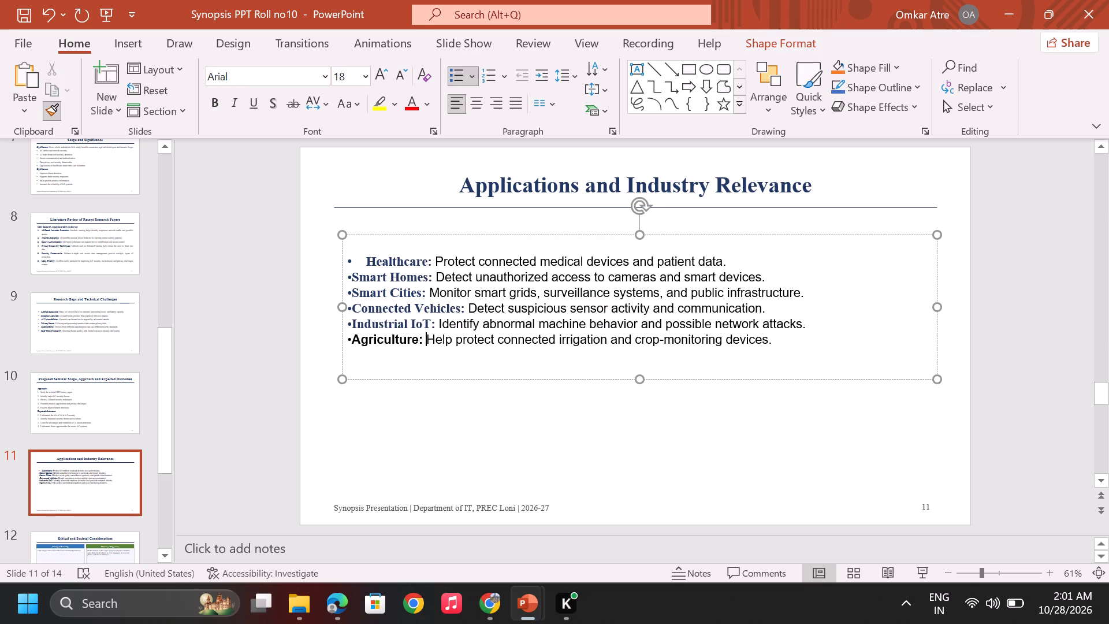
drag(420, 341, 381, 345)
click(431, 359)
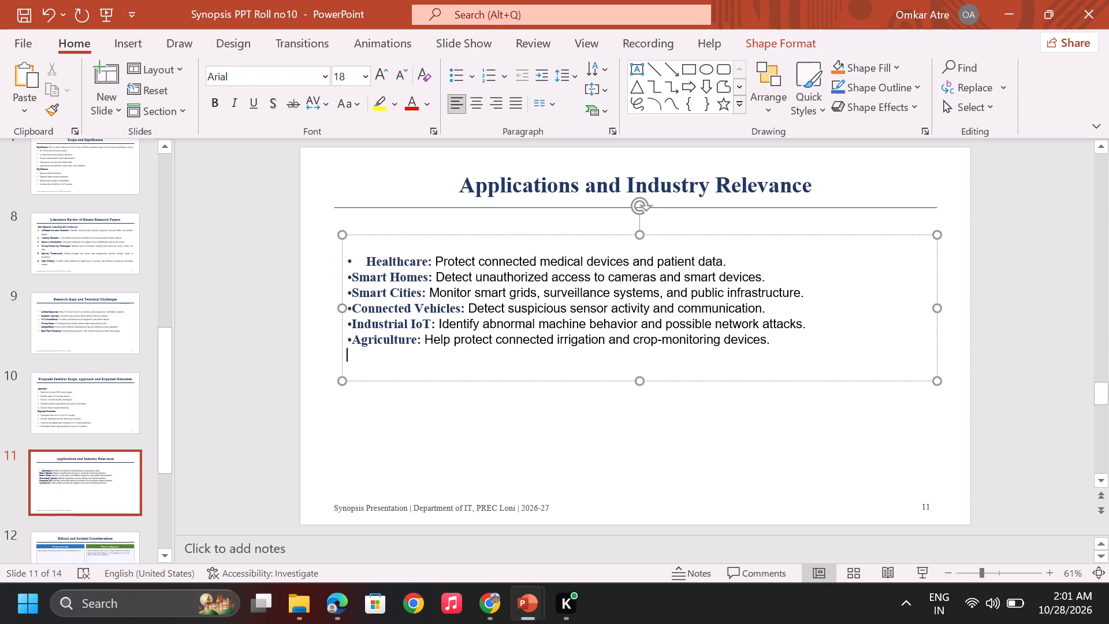
Replace the pasted bullet characters before "Smart Homes:" and "Smart Cities:" with properly spaced list bullets.
click(352, 277)
key(BackSpace)
key(BackSpace)
key(Return)
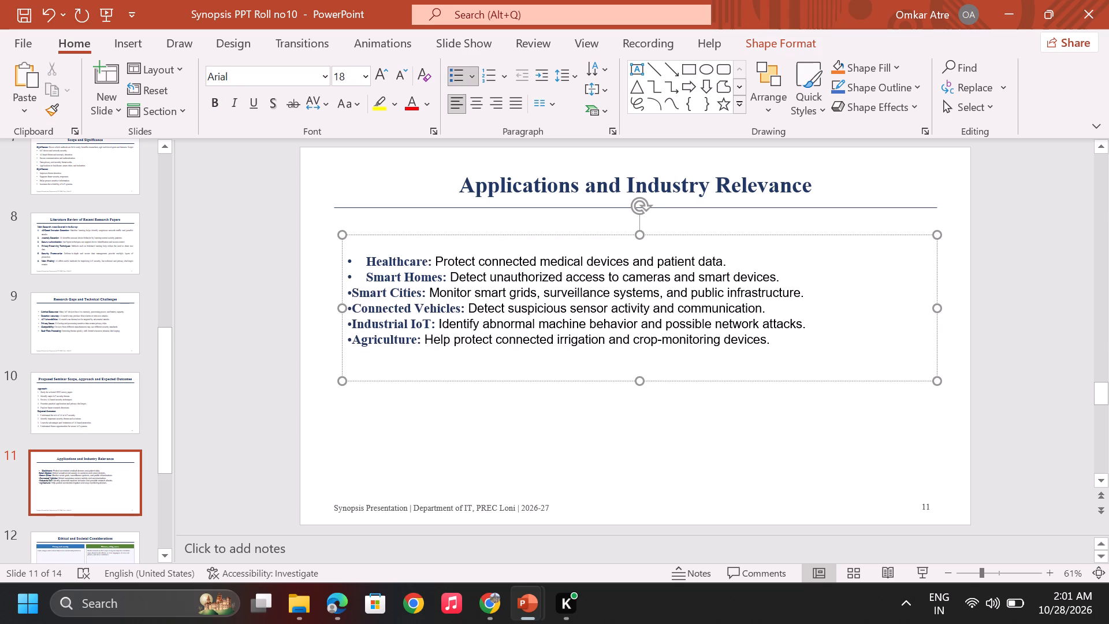
key(Down)
key(Left)
key(Left)
key(BackSpace)
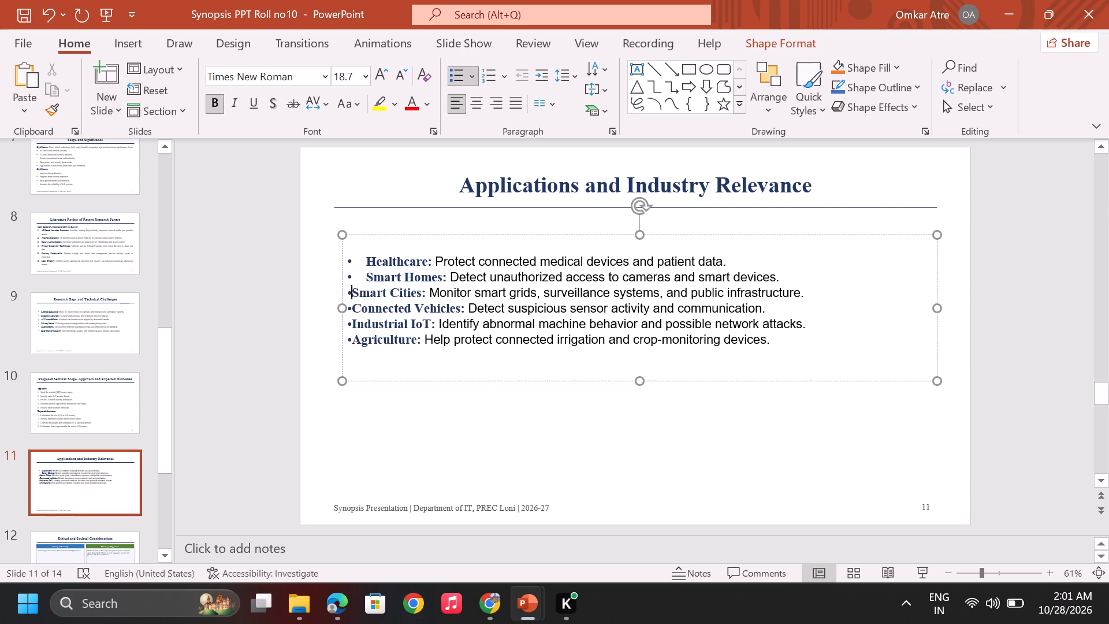
key(BackSpace)
key(Return)
Replace the pasted bullet characters before "Connected Vehicles:" and "Industrial IoT:" with properly spaced list bullets.
key(Down)
key(Left)
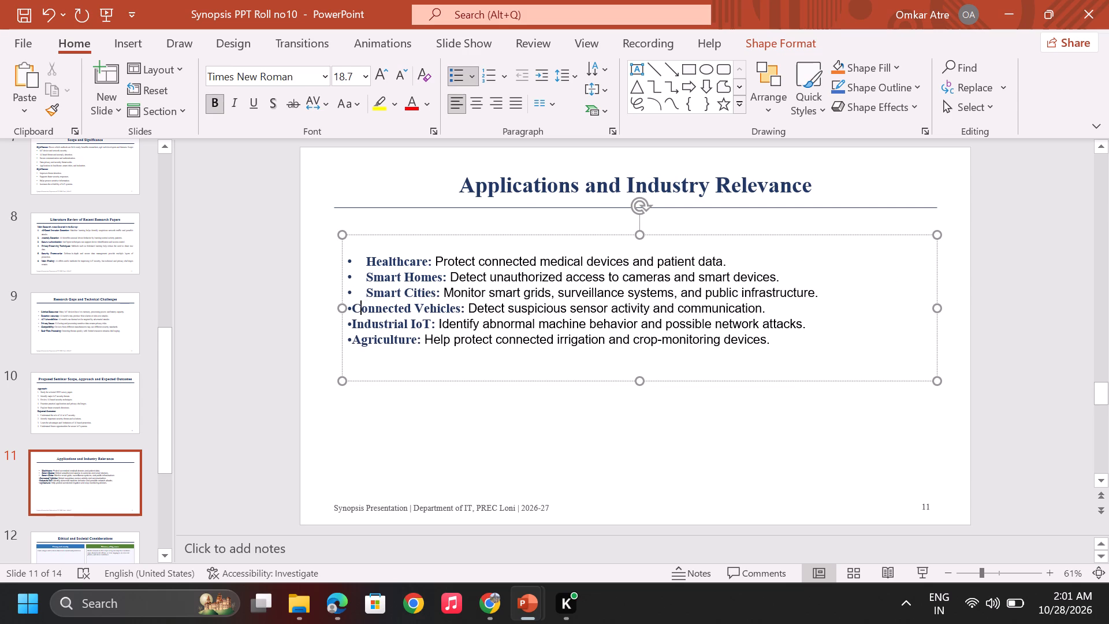
key(Left)
key(BackSpace)
key(BackSpace)
key(Return)
key(Down)
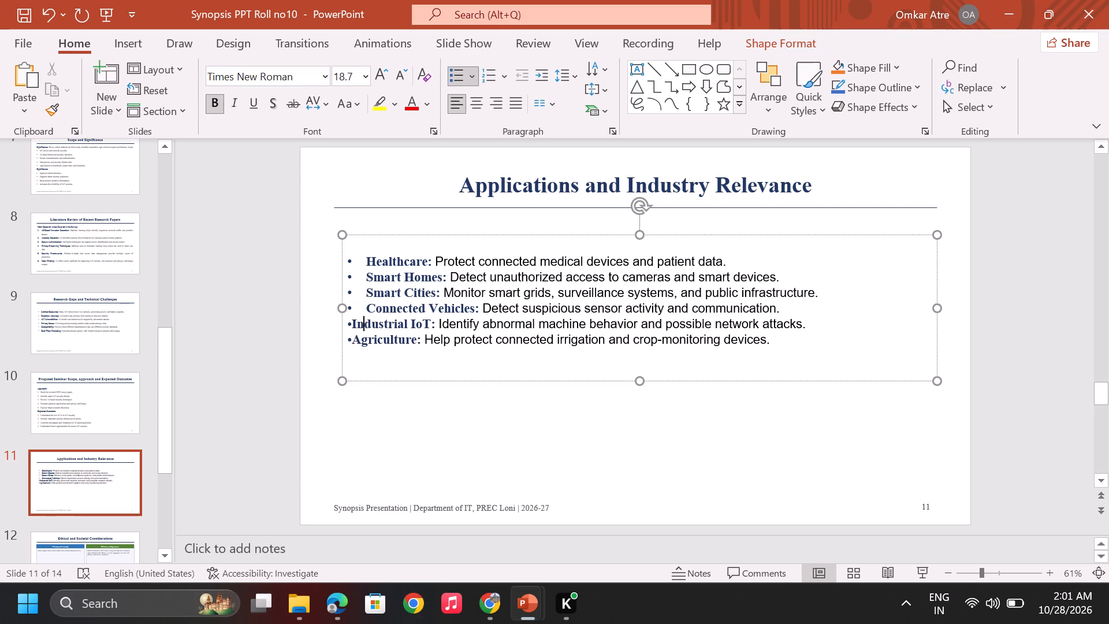
key(Left)
key(Left)
key(BackSpace)
key(BackSpace)
key(Return)
Replace the pasted bullet character before "Agriculture:" with a properly spaced list bullet.
key(Down)
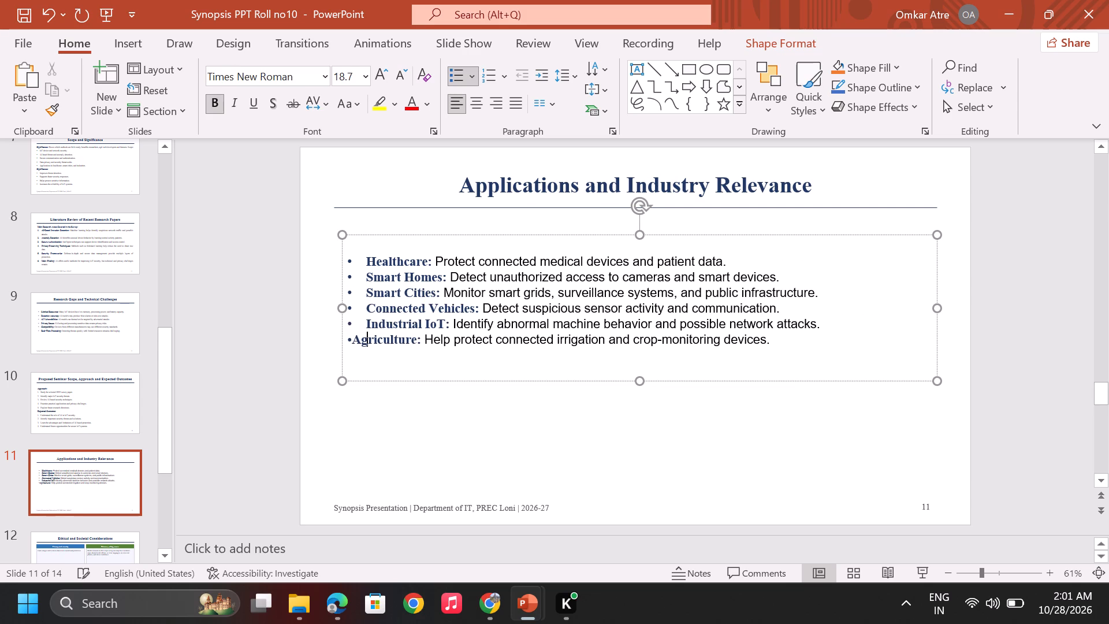
key(Left)
key(Left)
key(BackSpace)
key(BackSpace)
key(Return)
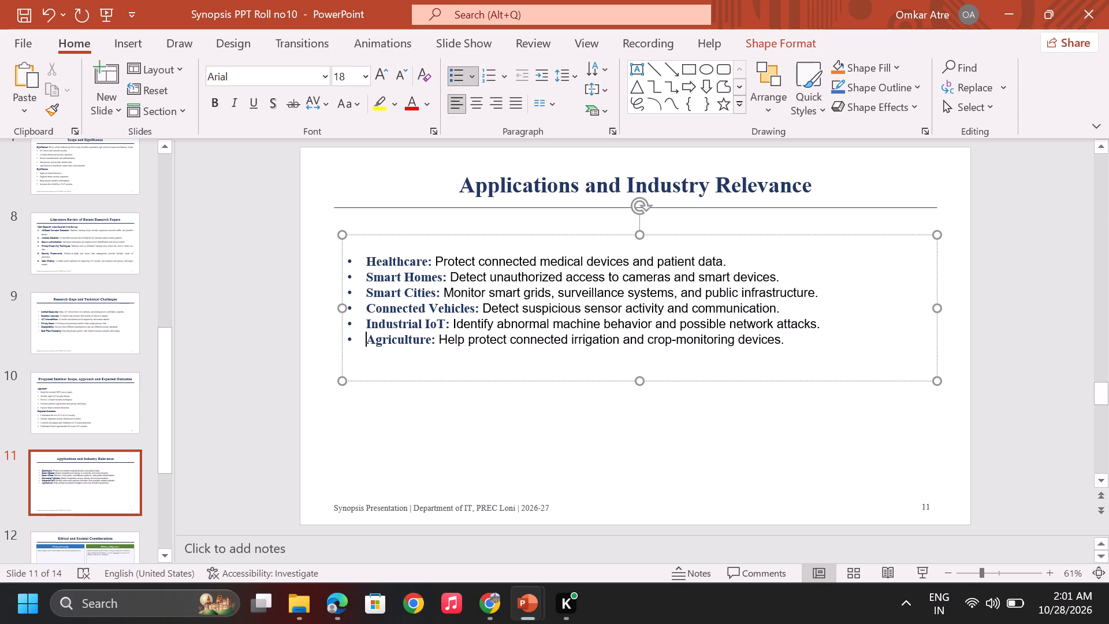
Copy the Times New Roman body formatting of slide 10's numbered list onto the Healthcare description on slide 11.
click(84, 415)
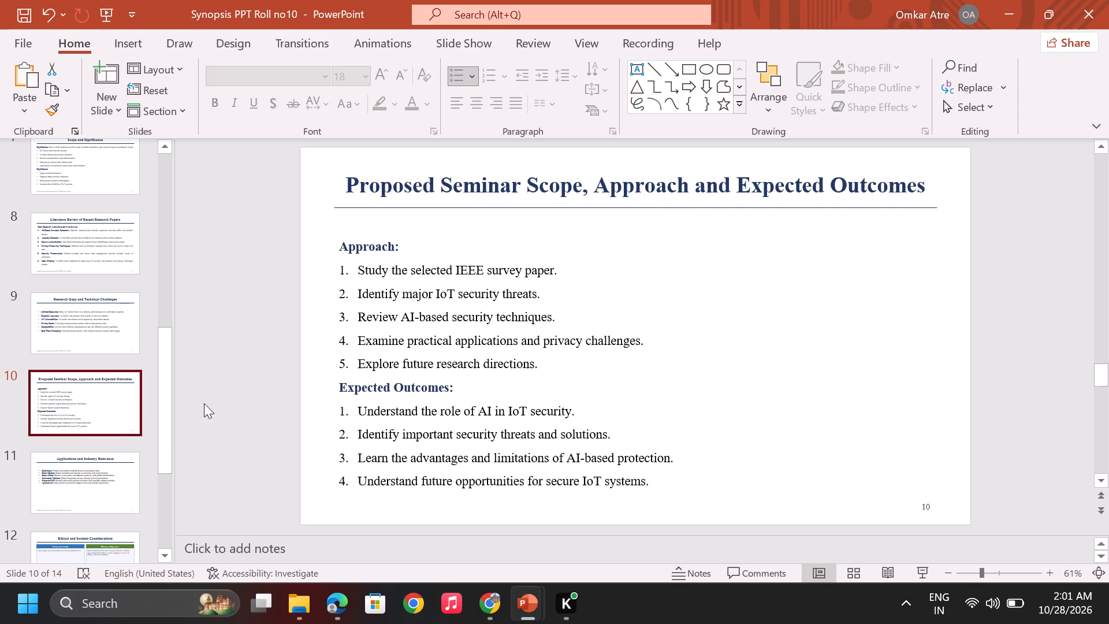
click(486, 298)
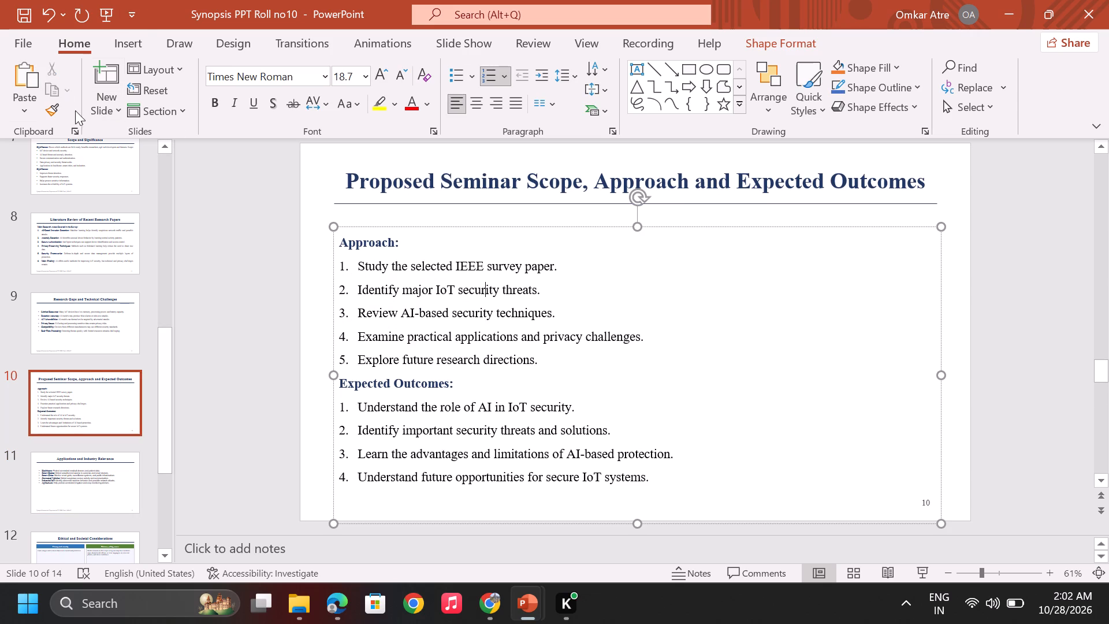
click(50, 105)
click(101, 465)
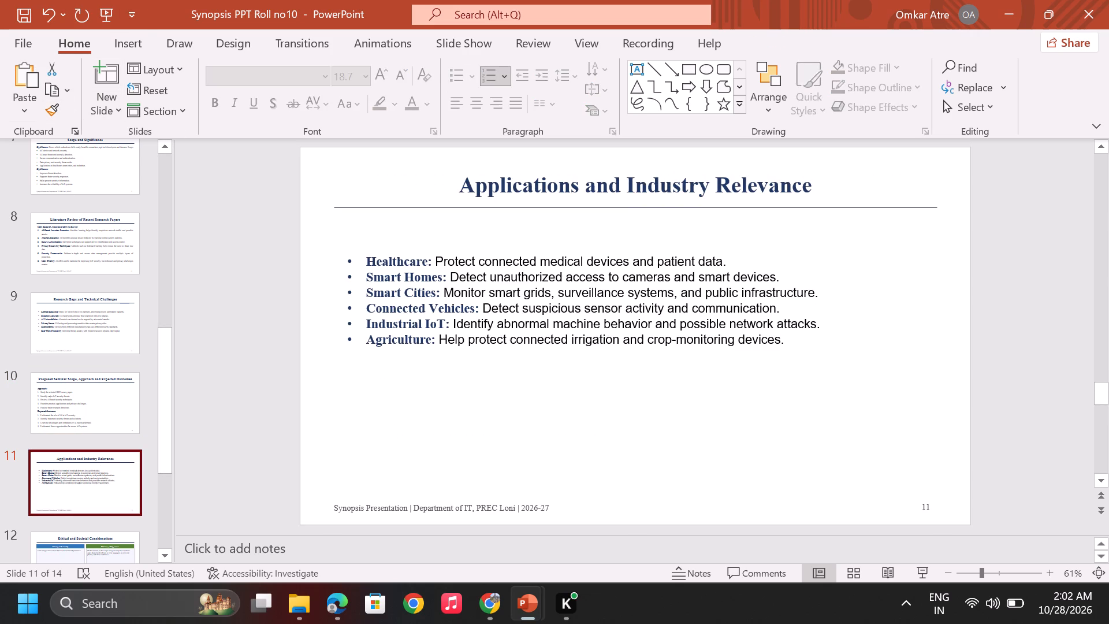
drag(438, 263, 737, 267)
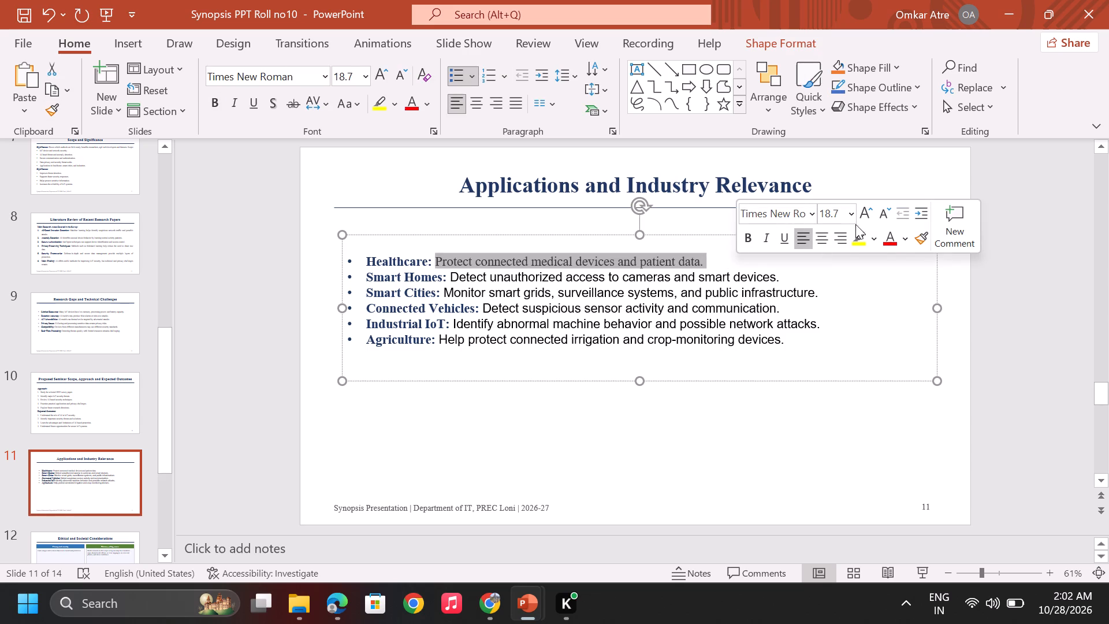
Carry the Healthcare description's formatting on to the Smart Homes, Smart Cities, Connected Vehicles, Industrial IoT and Agriculture descriptions.
click(920, 238)
drag(451, 280, 798, 280)
click(980, 249)
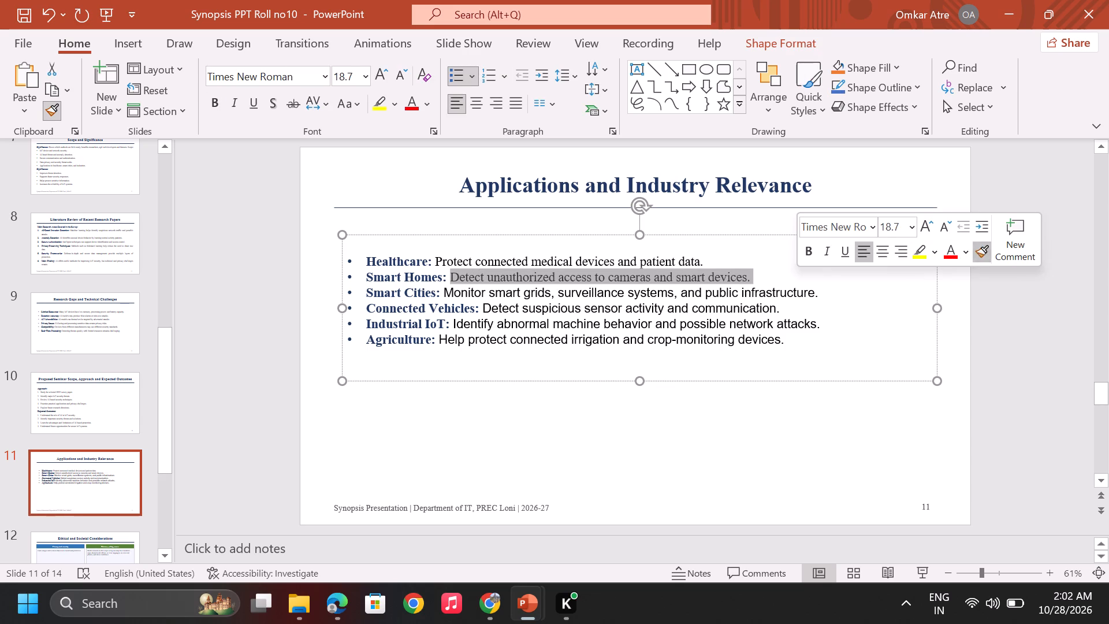
drag(446, 293, 850, 296)
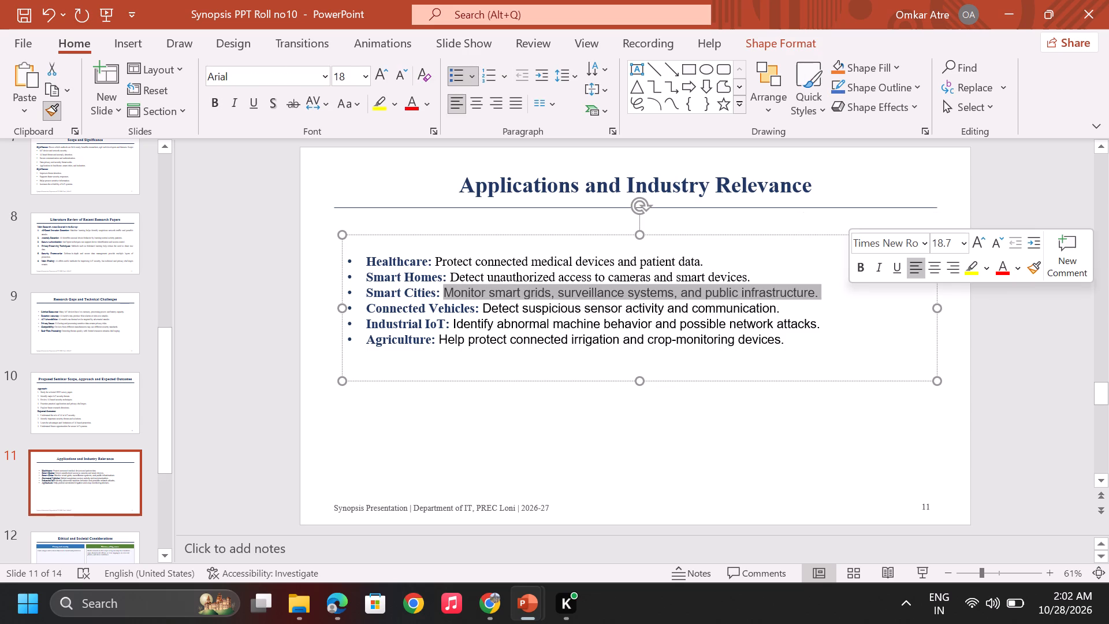
click(1032, 265)
drag(481, 311, 482, 311)
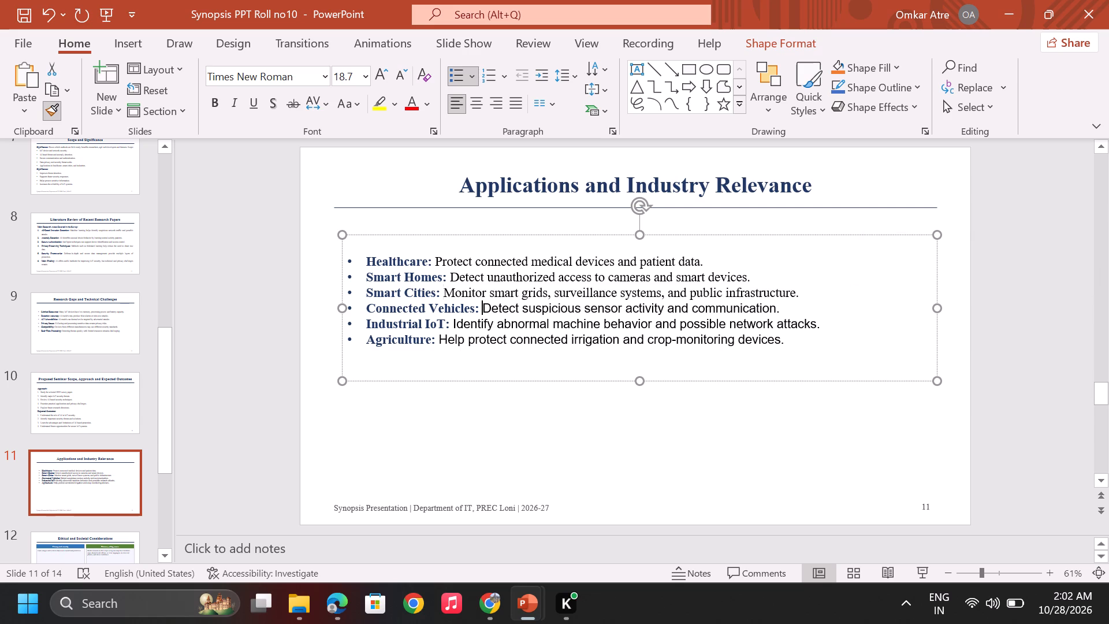
drag(482, 311, 802, 312)
click(985, 288)
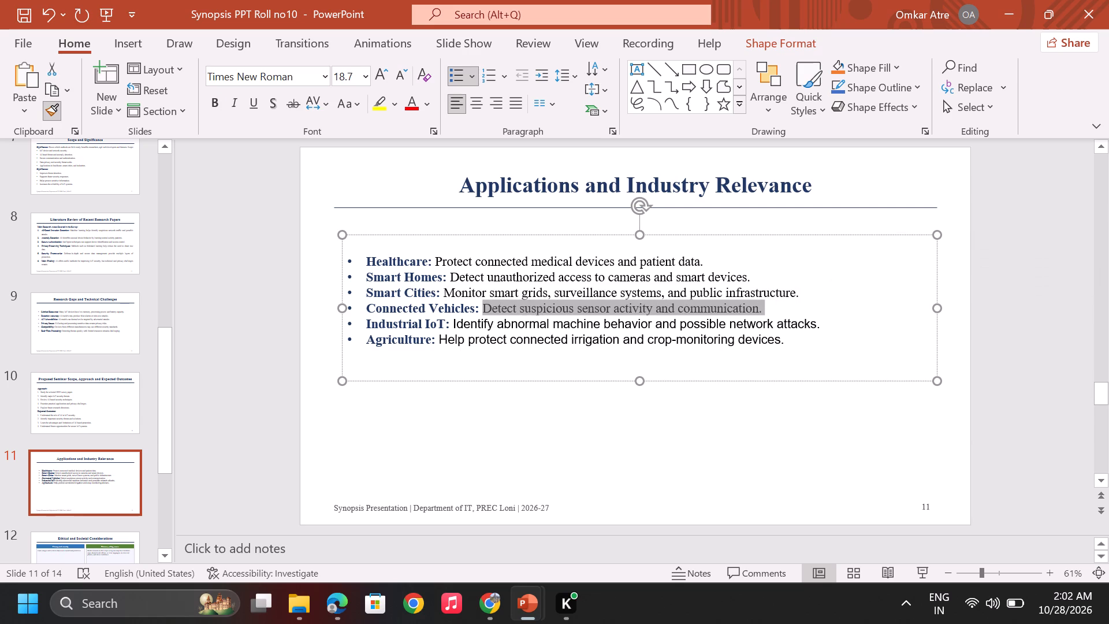
drag(452, 328, 864, 326)
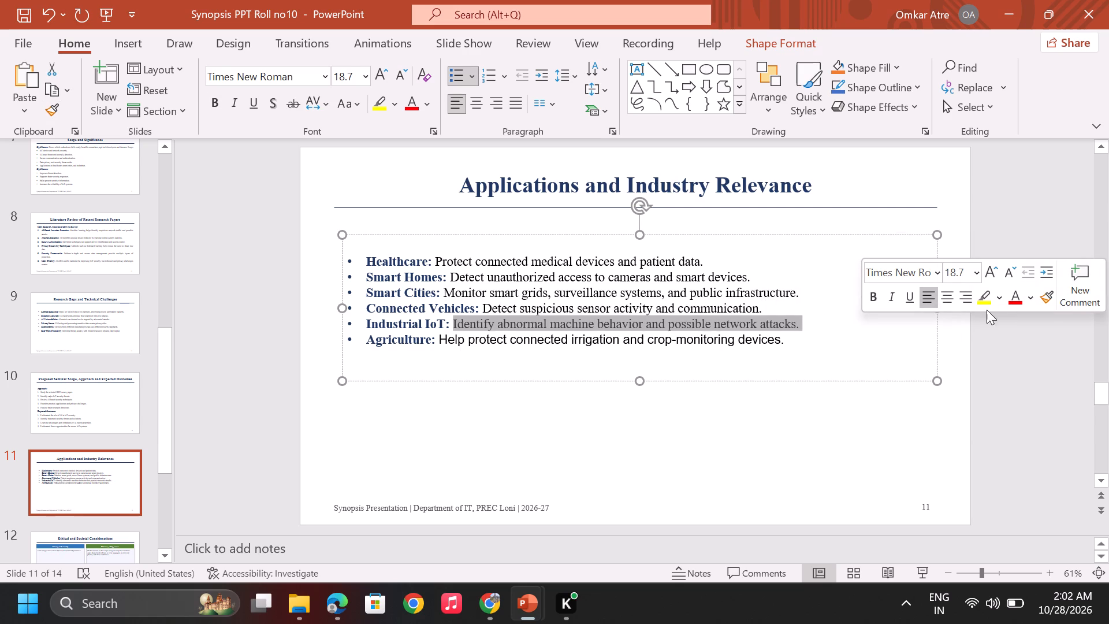
click(1051, 298)
drag(440, 345, 508, 342)
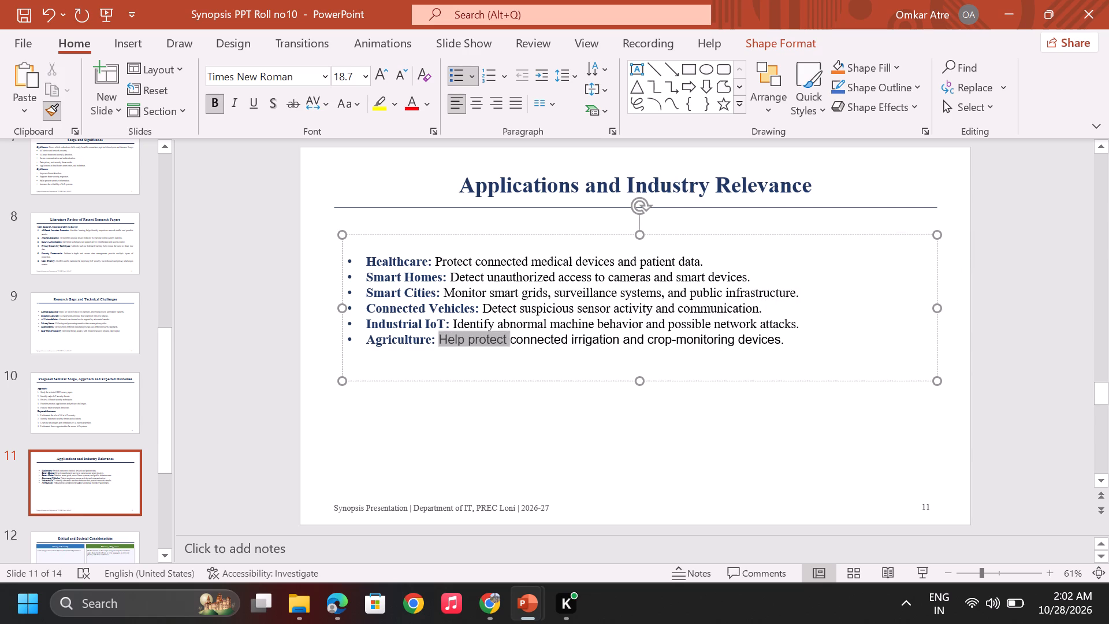
drag(508, 342, 822, 342)
click(753, 463)
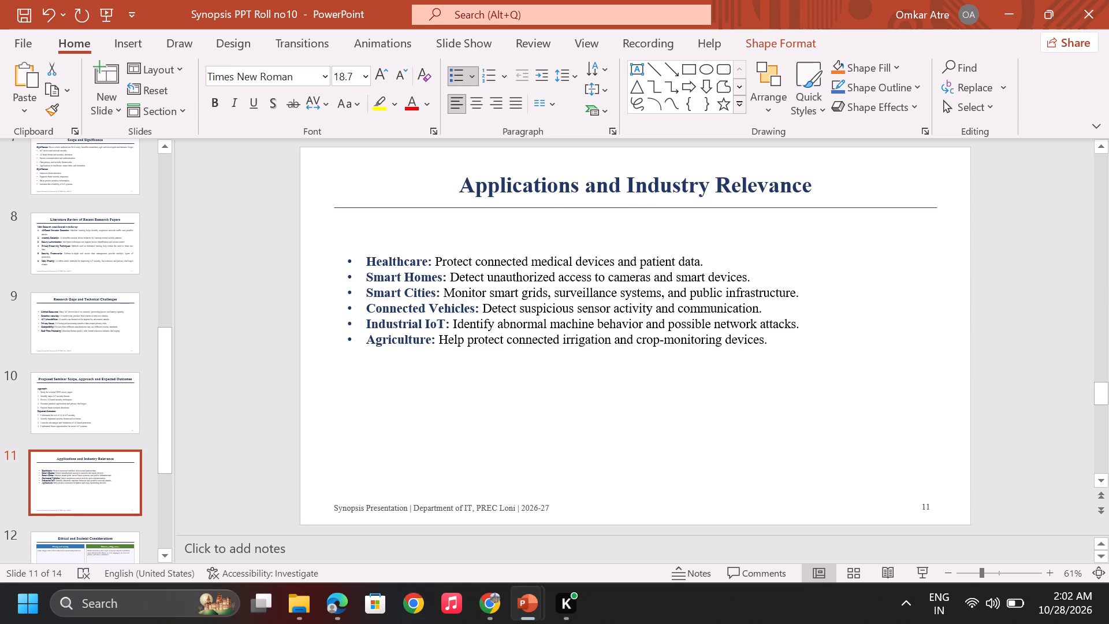
Set the line spacing of slide 11's applications list to 1.5 and compare the slide with slide 10.
drag(777, 345, 399, 240)
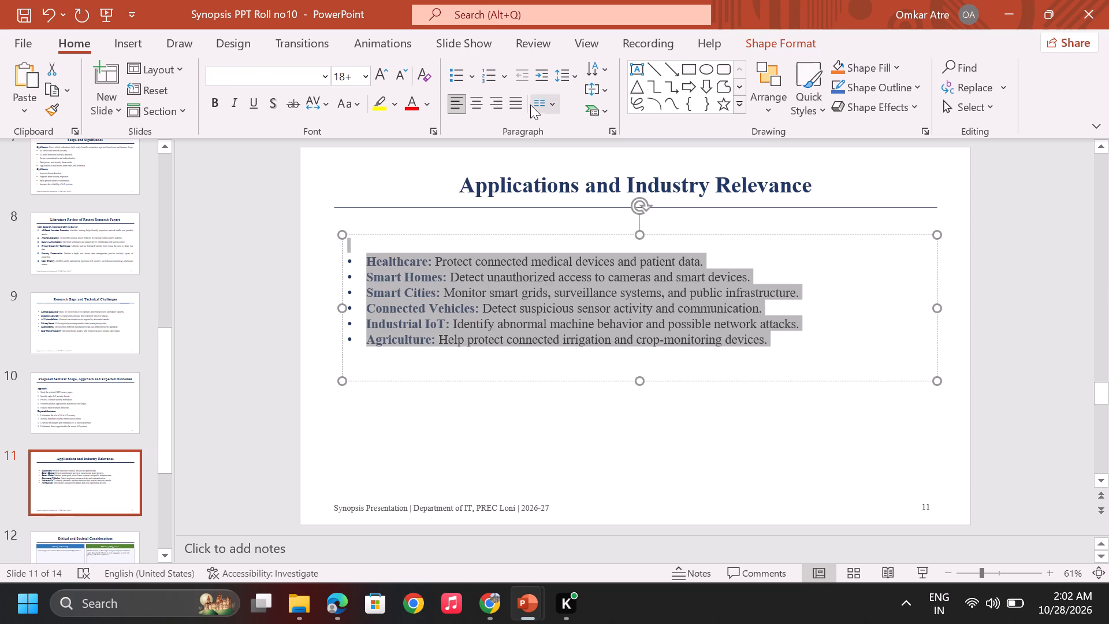
click(570, 74)
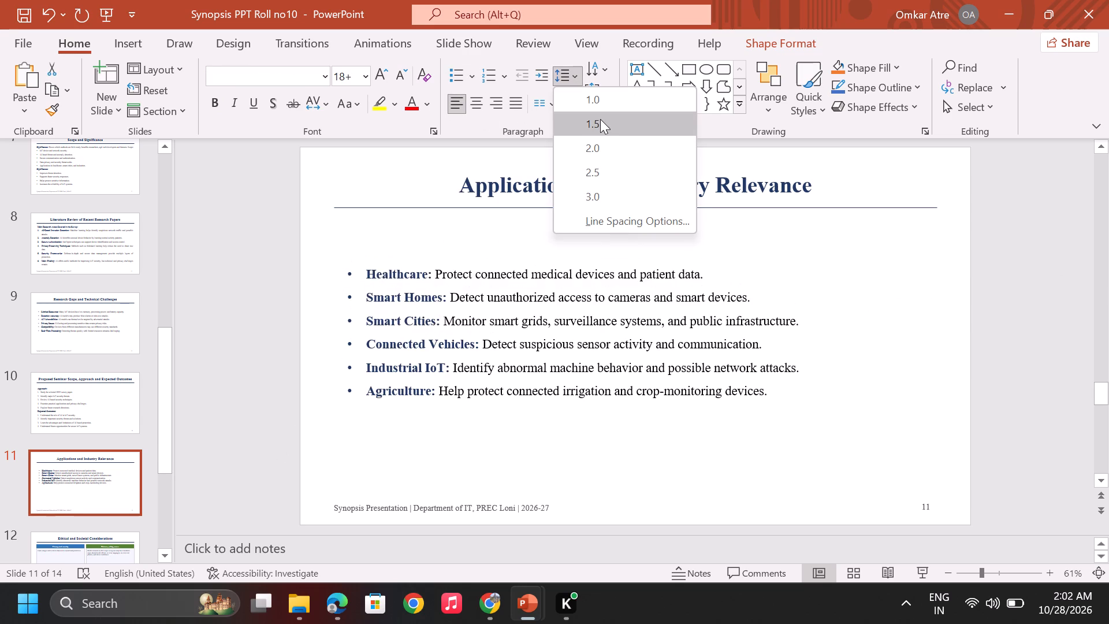
click(600, 119)
click(1010, 295)
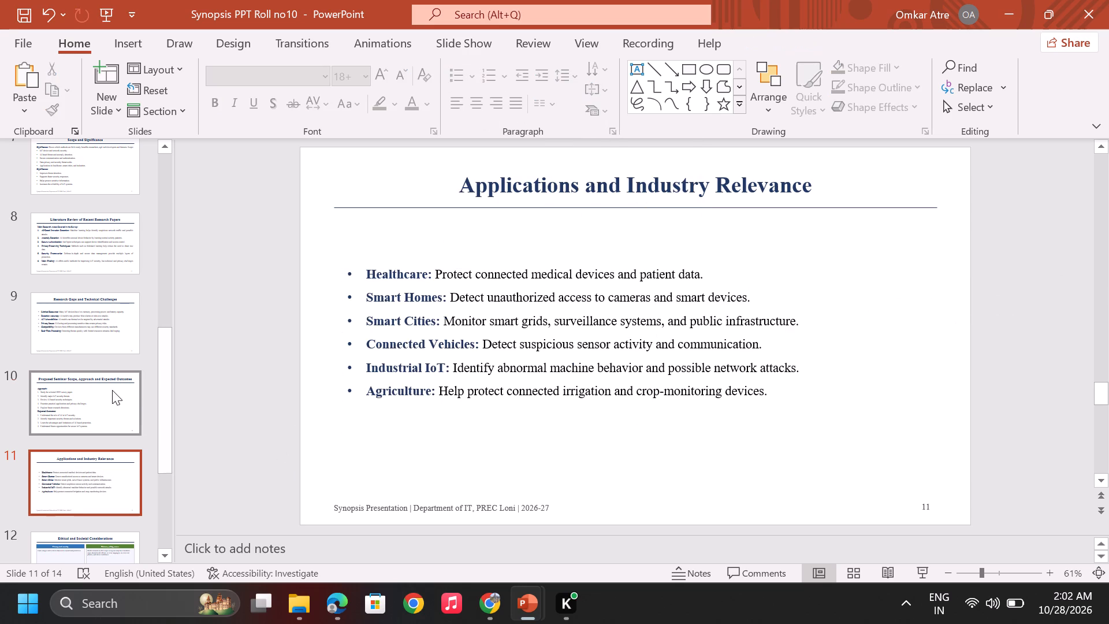
click(112, 390)
click(105, 482)
scroll(110, 470, down, 2)
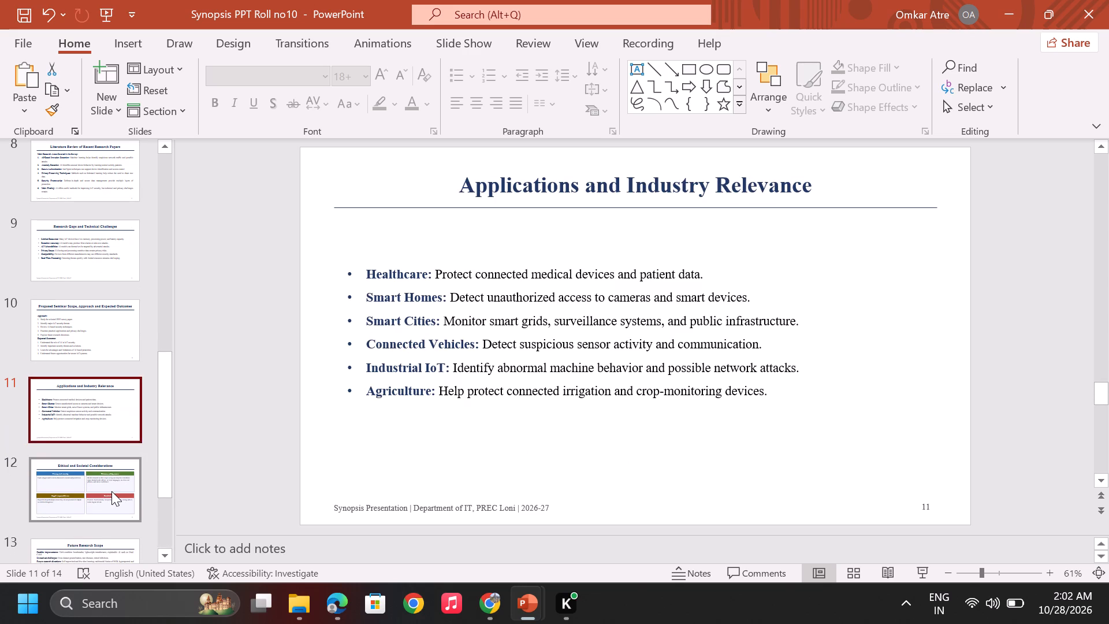
click(104, 486)
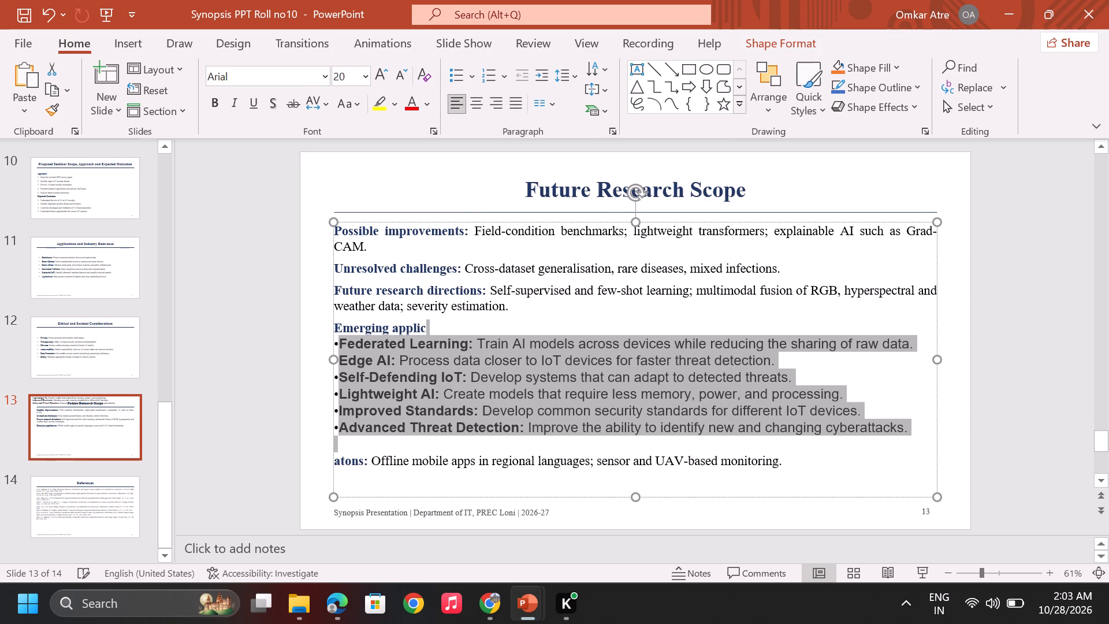
Delete the old body text above and below the new list on slide 13, from "Possible improvements" to the leftover monitoring line.
click(427, 329)
drag(429, 328, 359, 263)
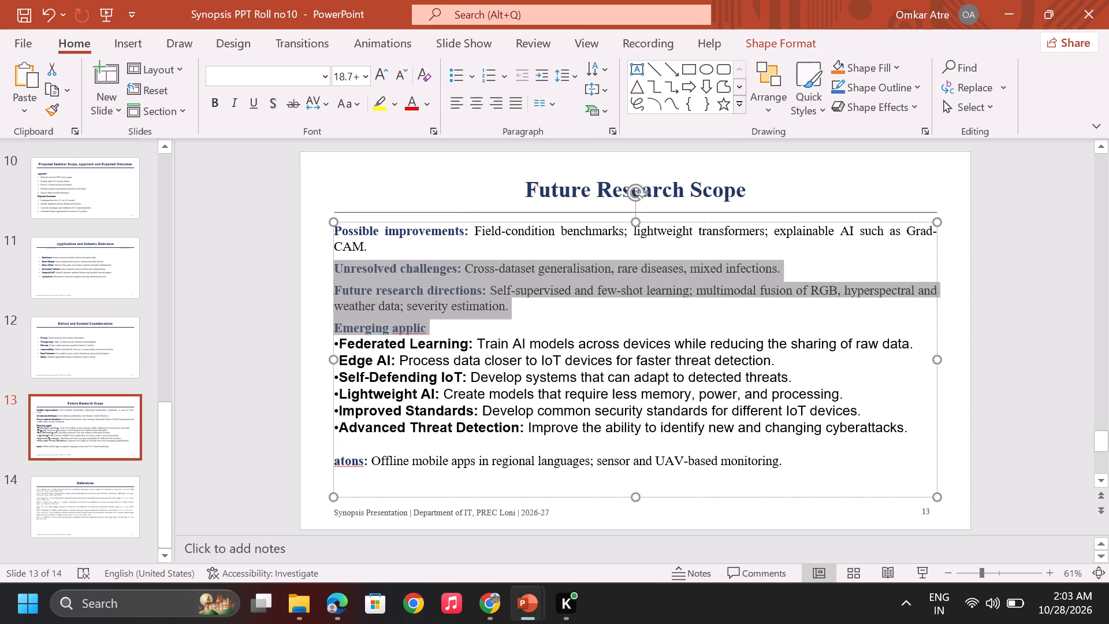
drag(359, 263, 337, 237)
key(BackSpace)
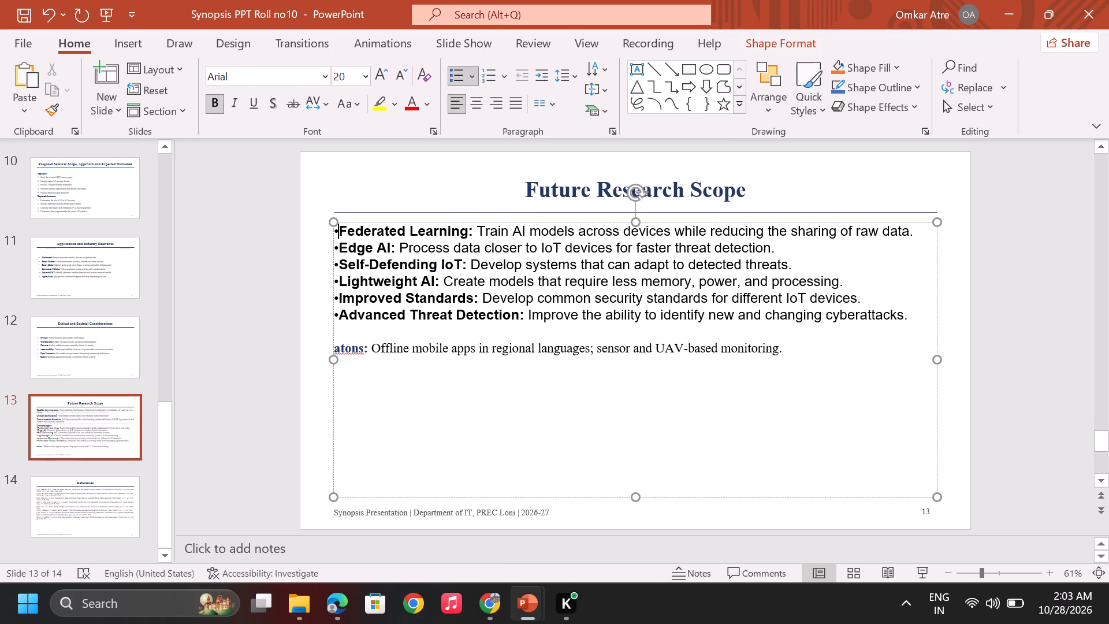
click(778, 348)
drag(786, 346, 454, 351)
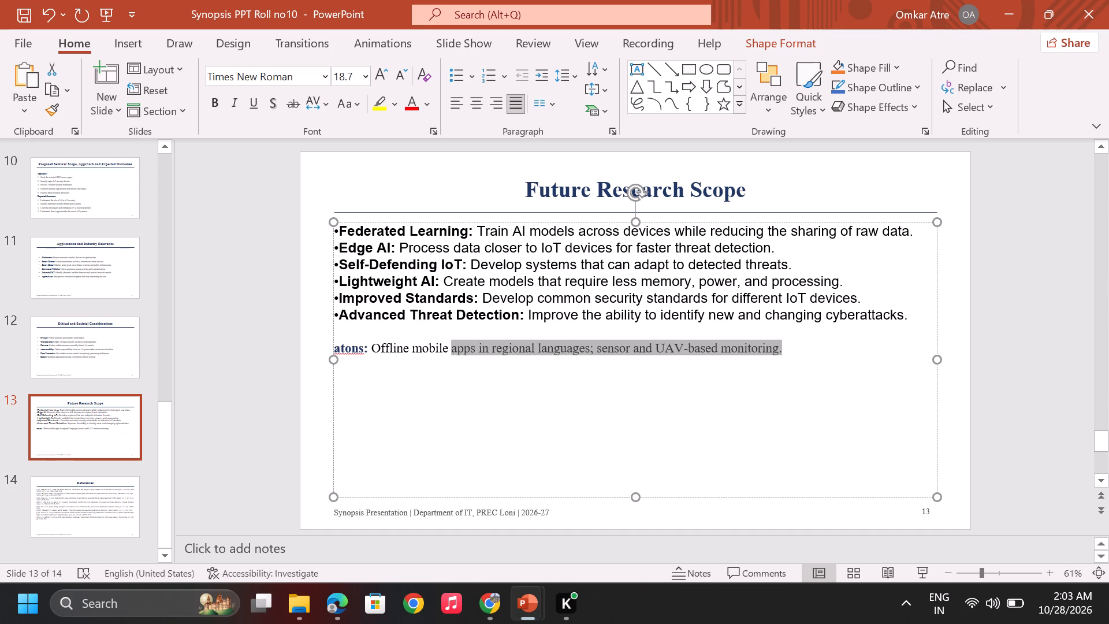
drag(454, 351, 333, 350)
key(BackSpace)
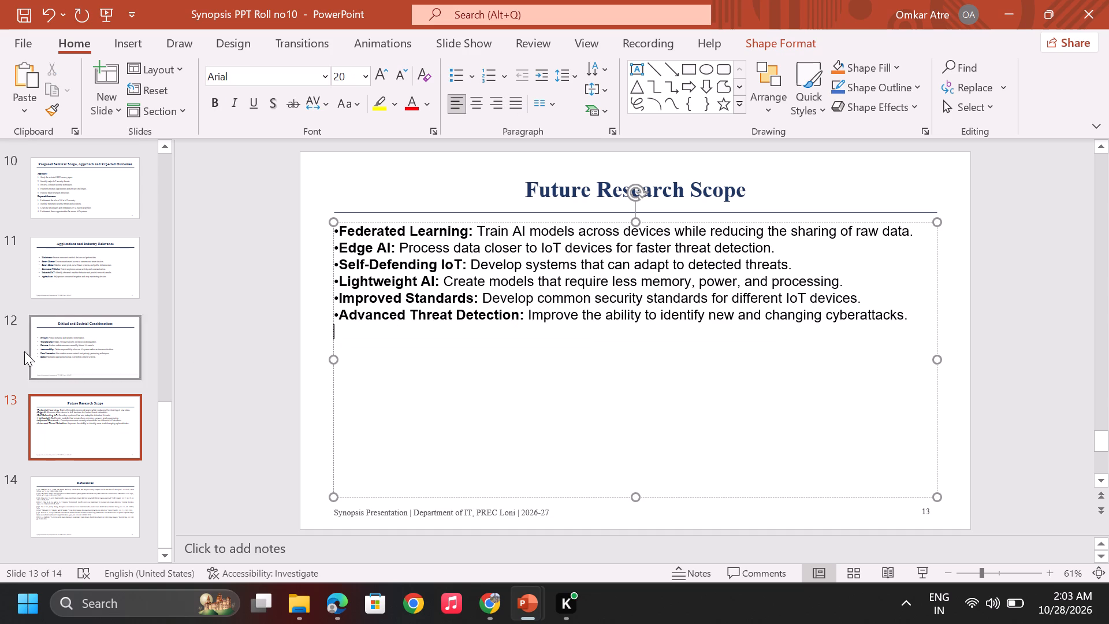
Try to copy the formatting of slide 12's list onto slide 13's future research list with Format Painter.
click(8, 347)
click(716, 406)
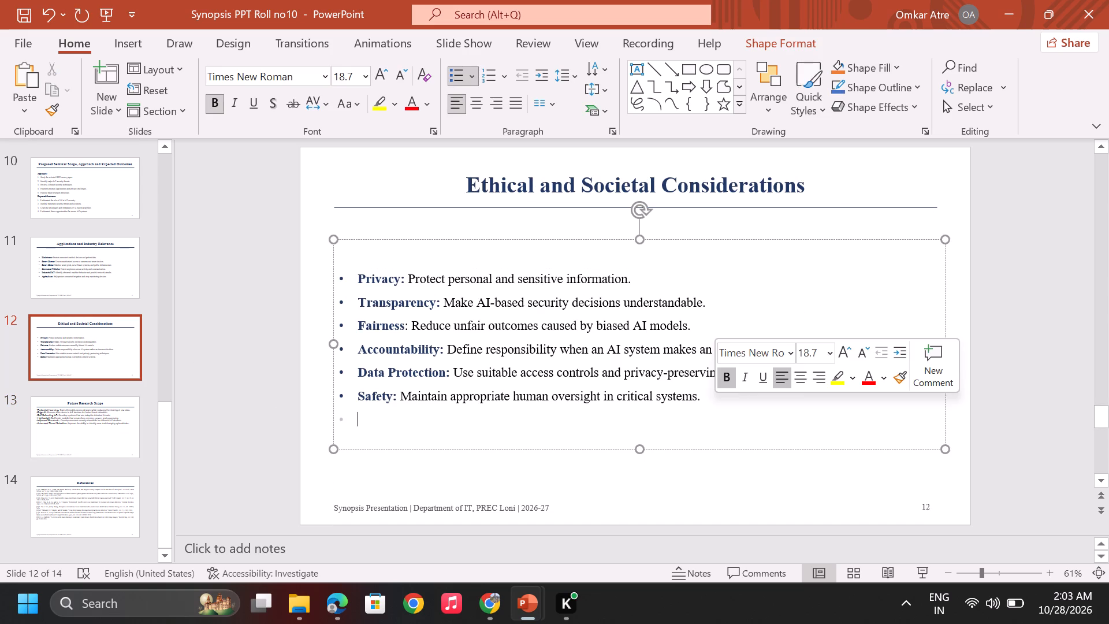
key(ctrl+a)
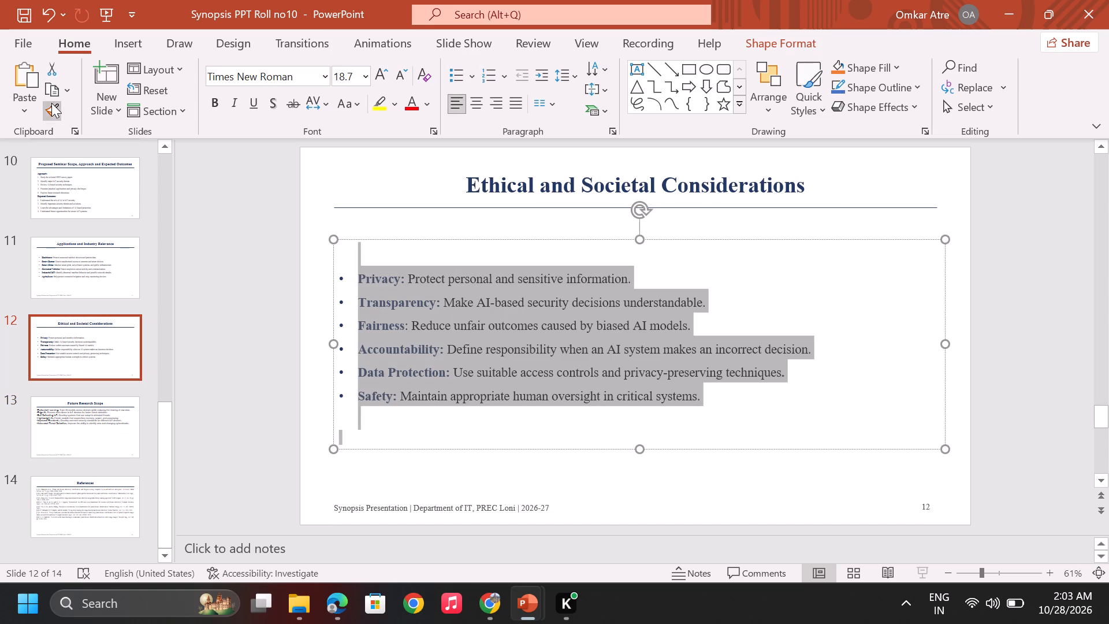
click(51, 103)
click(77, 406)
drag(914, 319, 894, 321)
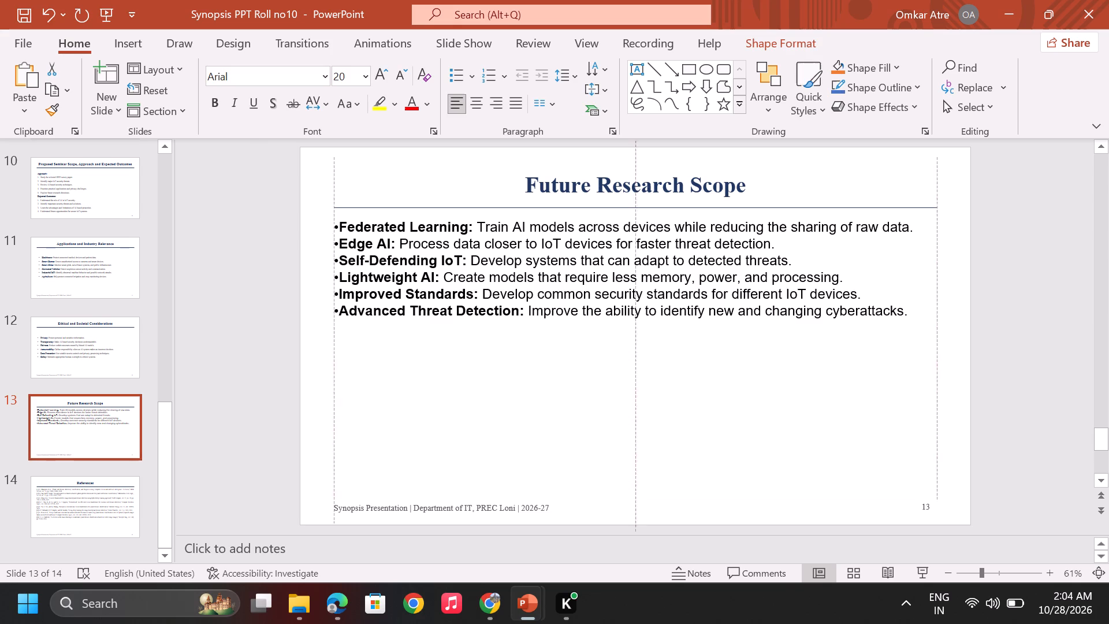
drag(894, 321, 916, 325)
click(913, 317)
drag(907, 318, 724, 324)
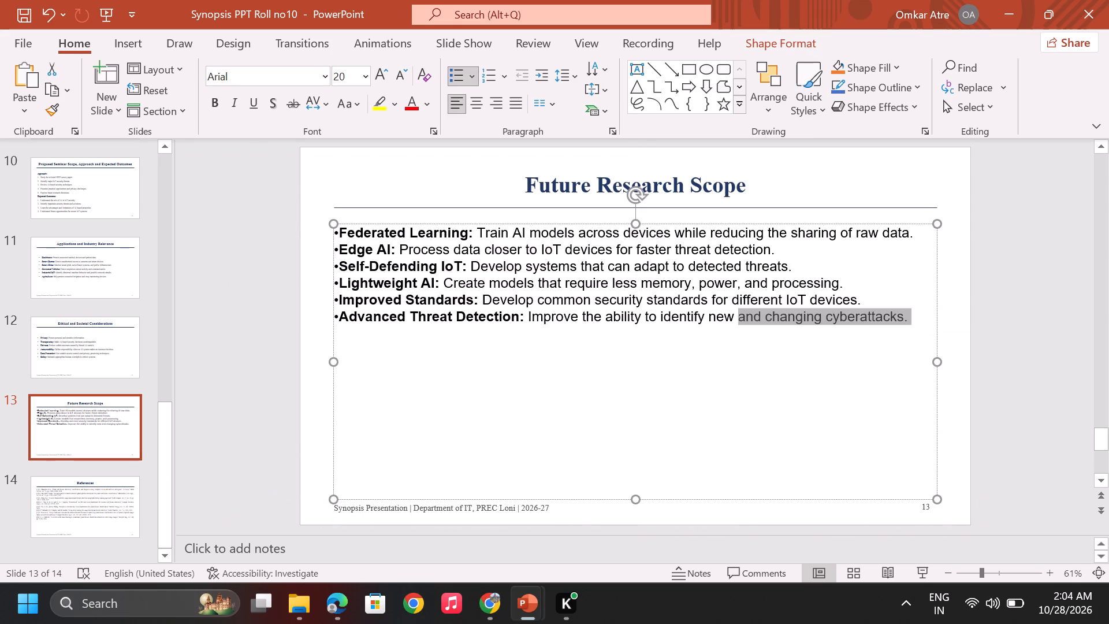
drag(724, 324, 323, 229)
Copy the formatting of slide 12's whole list onto all six lines of slide 13's future research list with Format Painter.
click(50, 339)
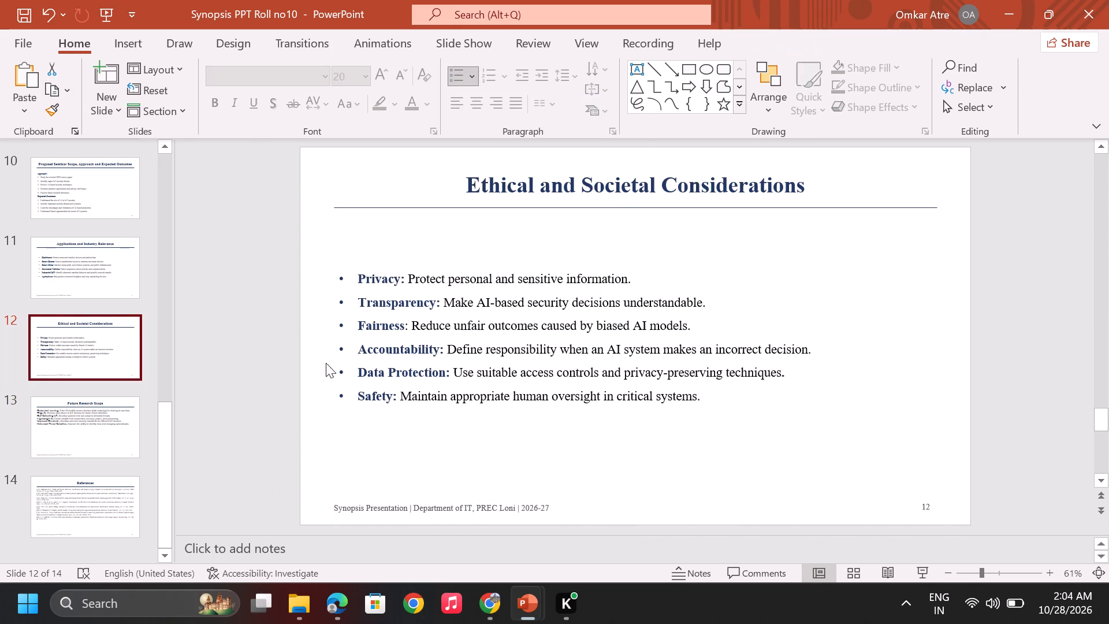
click(692, 392)
click(706, 395)
key(ctrl+a)
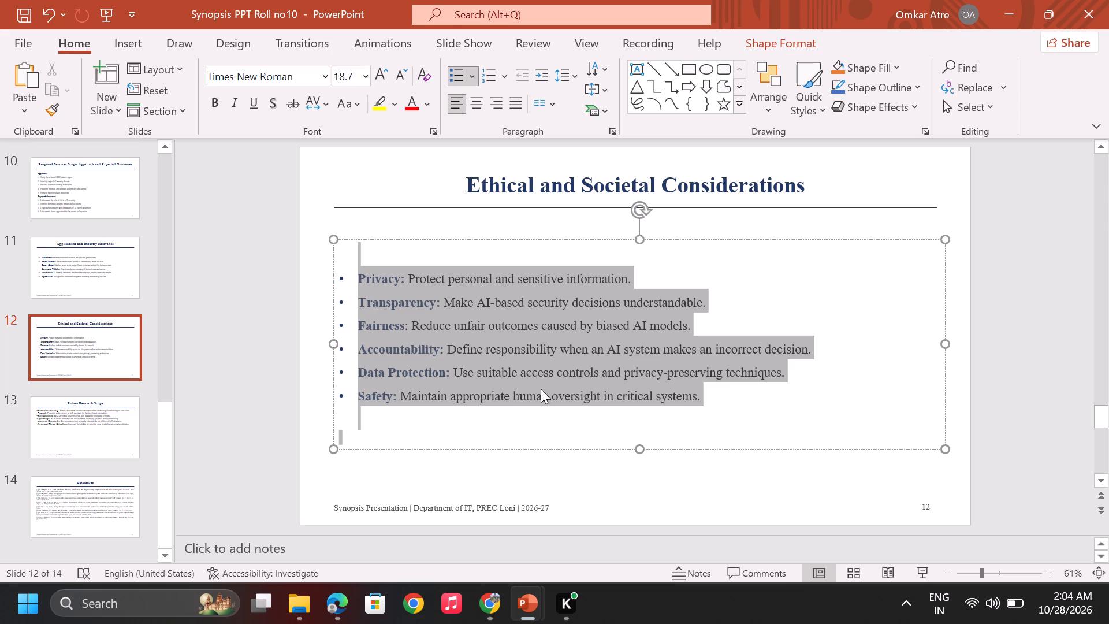
click(59, 108)
click(123, 439)
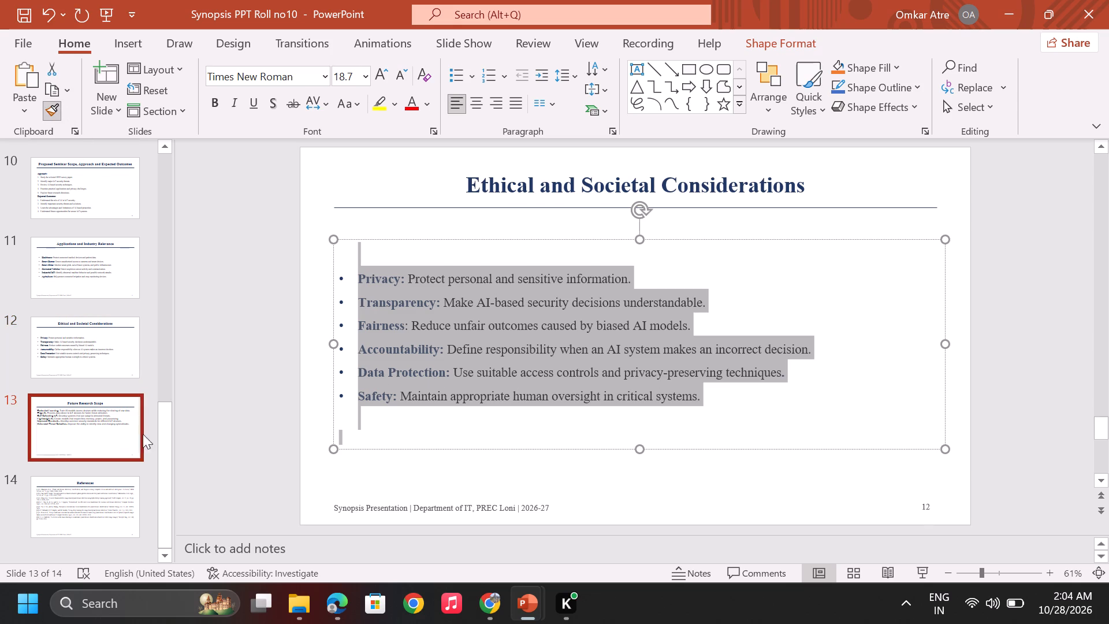
drag(908, 321, 579, 288)
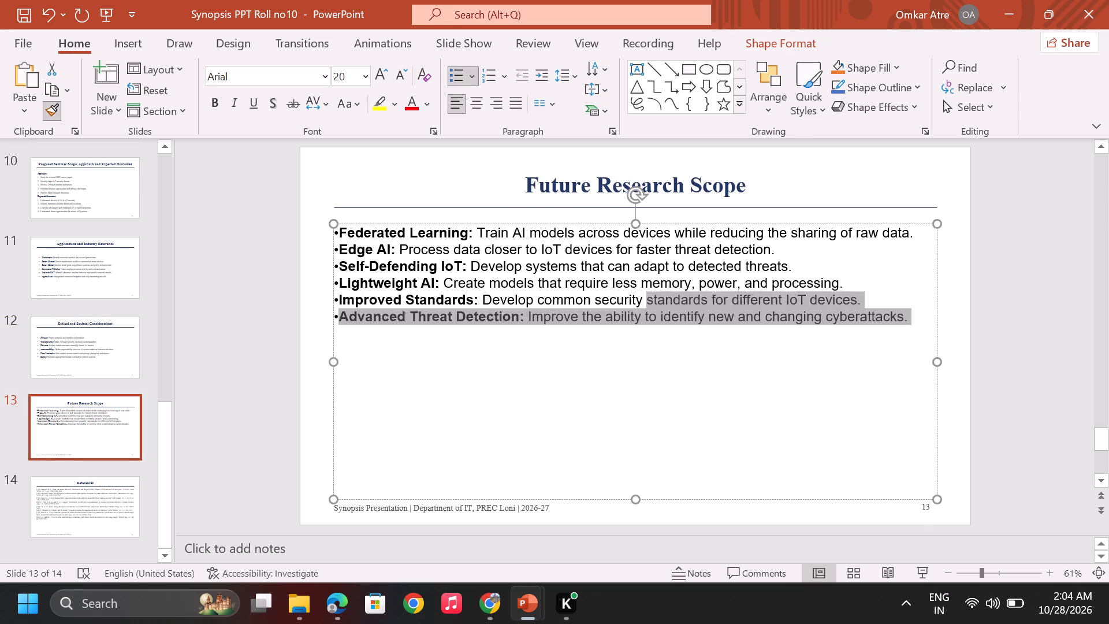
drag(579, 288, 360, 210)
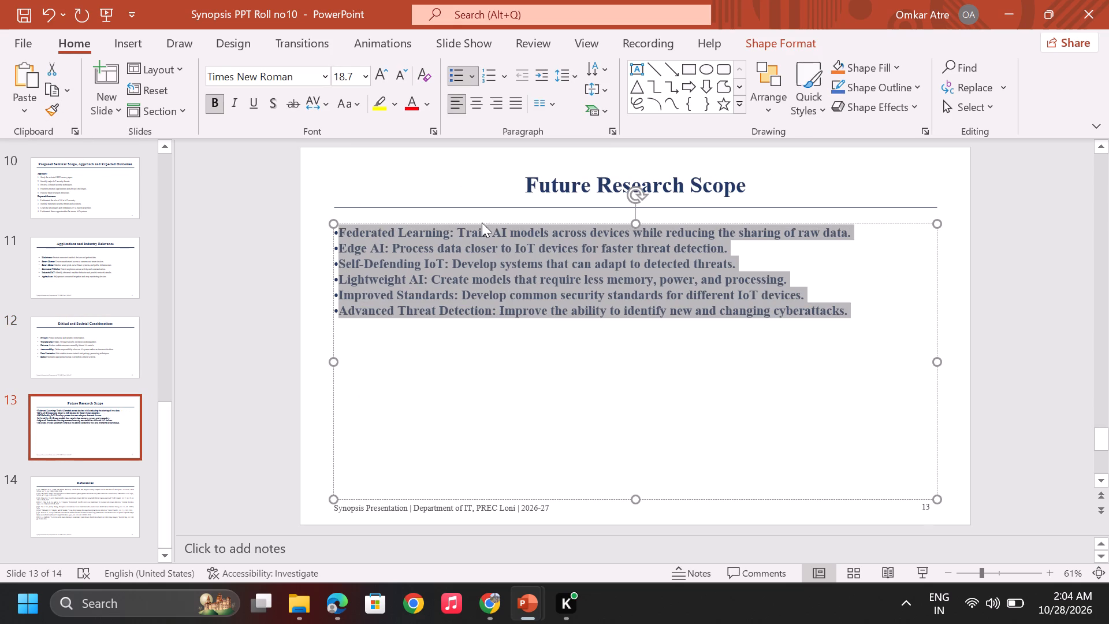
Increase the line spacing of slide 13's future research list to match slide 12's list.
click(572, 75)
click(616, 123)
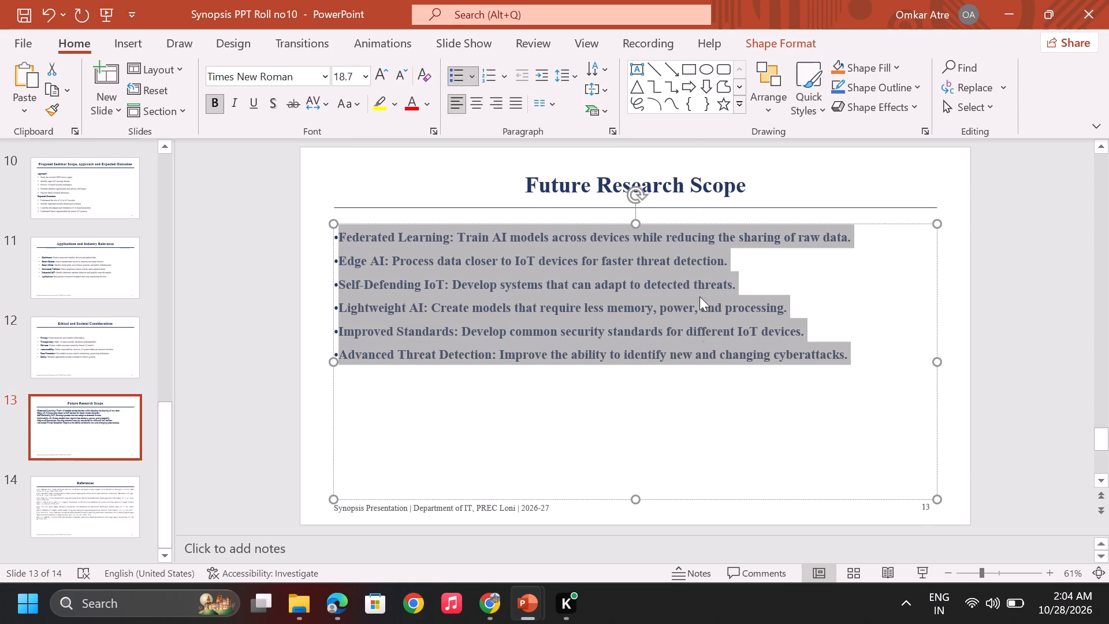
click(996, 322)
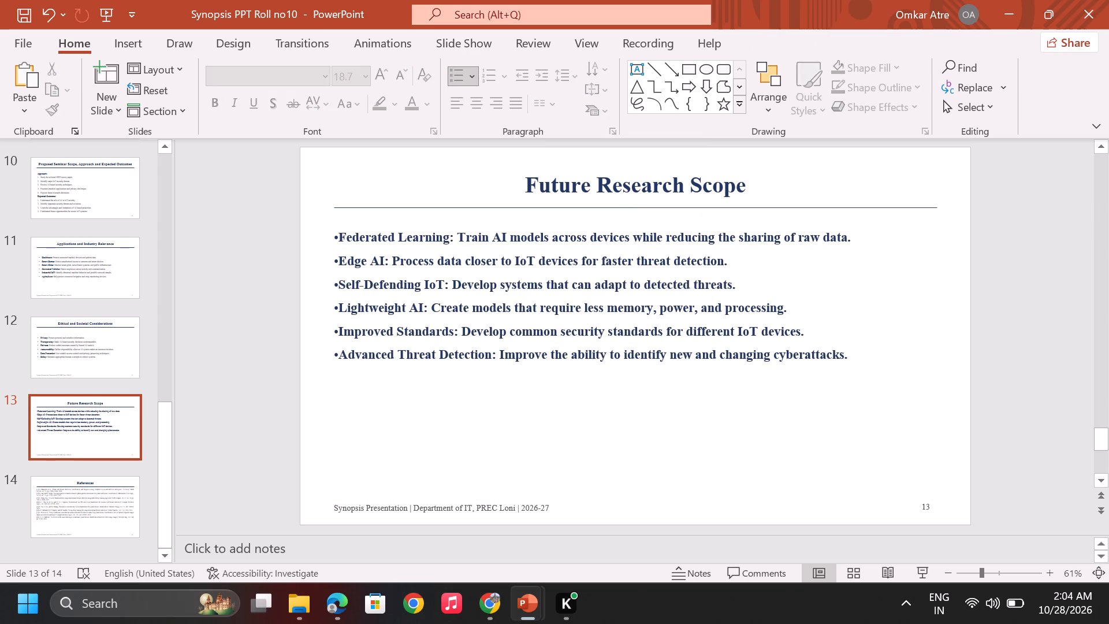
Copy the plain black formatting of slide 12's Privacy description onto the Federated Learning description on slide 13 with Format Painter.
click(49, 373)
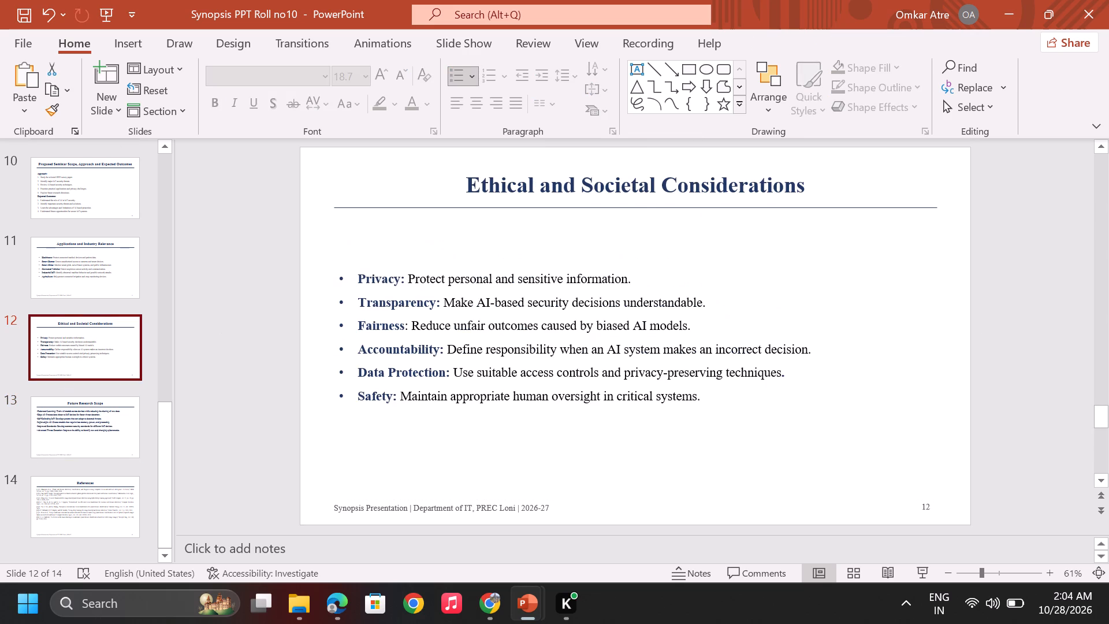
click(435, 277)
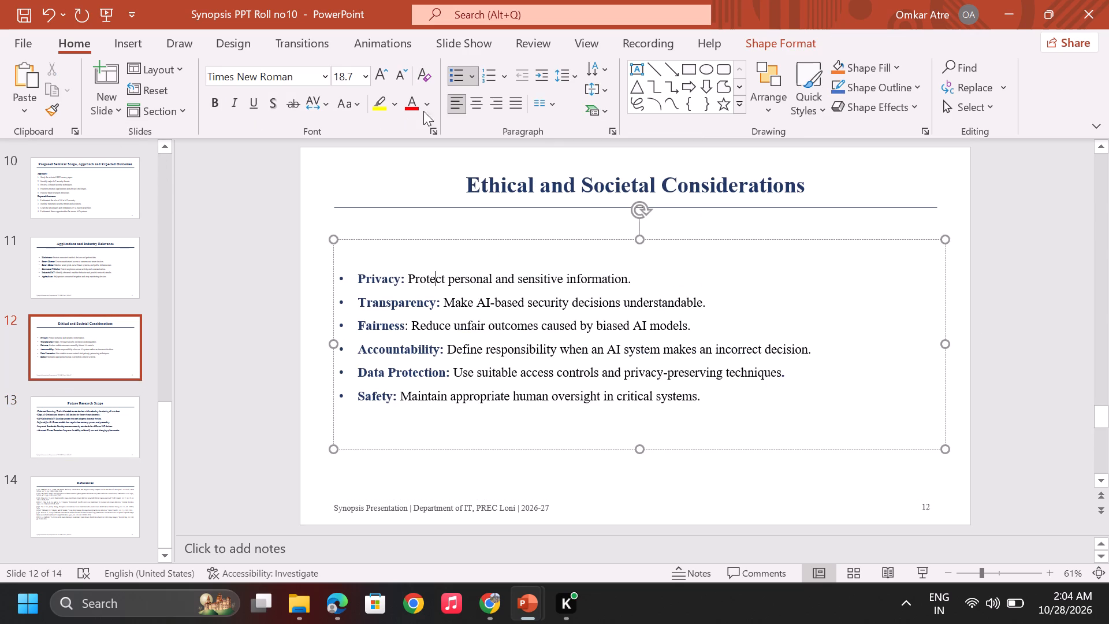
click(59, 107)
click(114, 435)
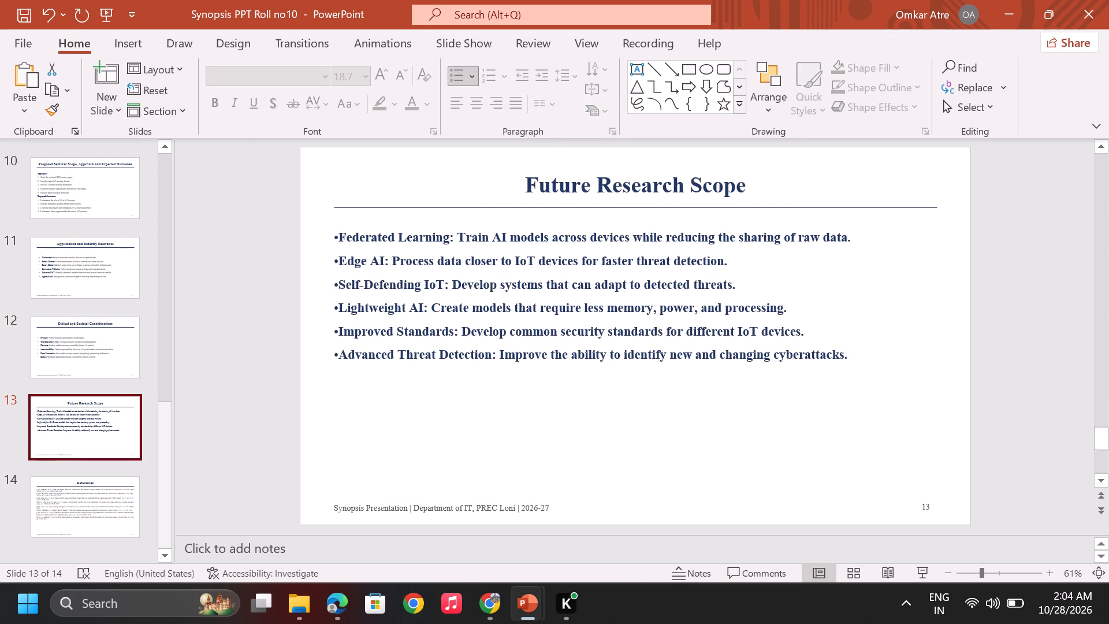
drag(457, 240, 931, 236)
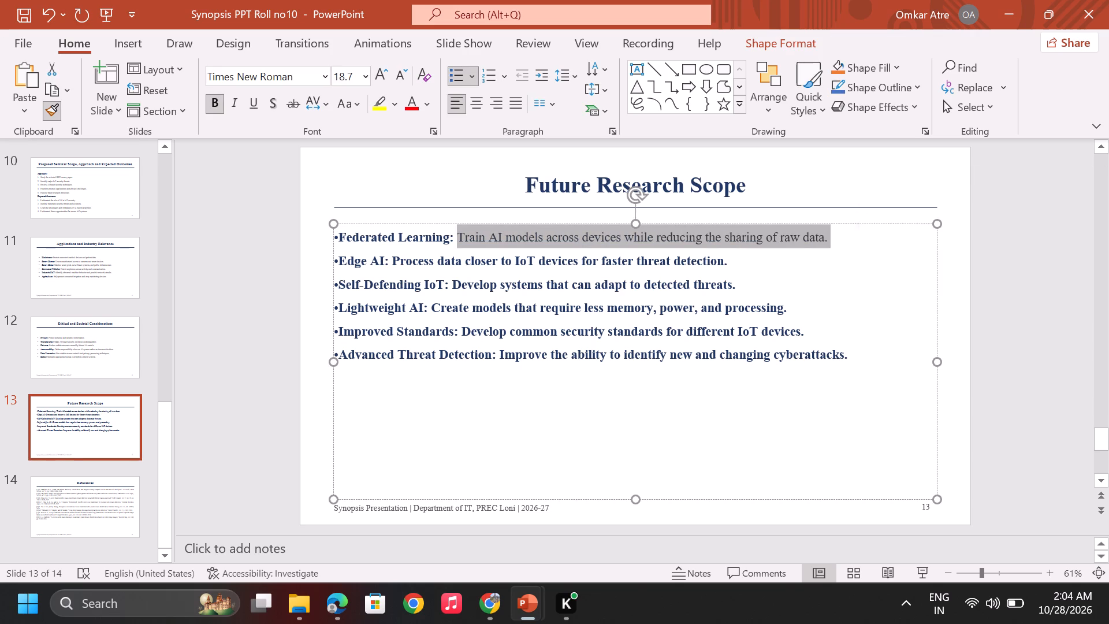
Apply the Federated Learning description's formatting to the other five descriptions on slide 13, from Edge AI to Advanced Threat Detection.
click(50, 114)
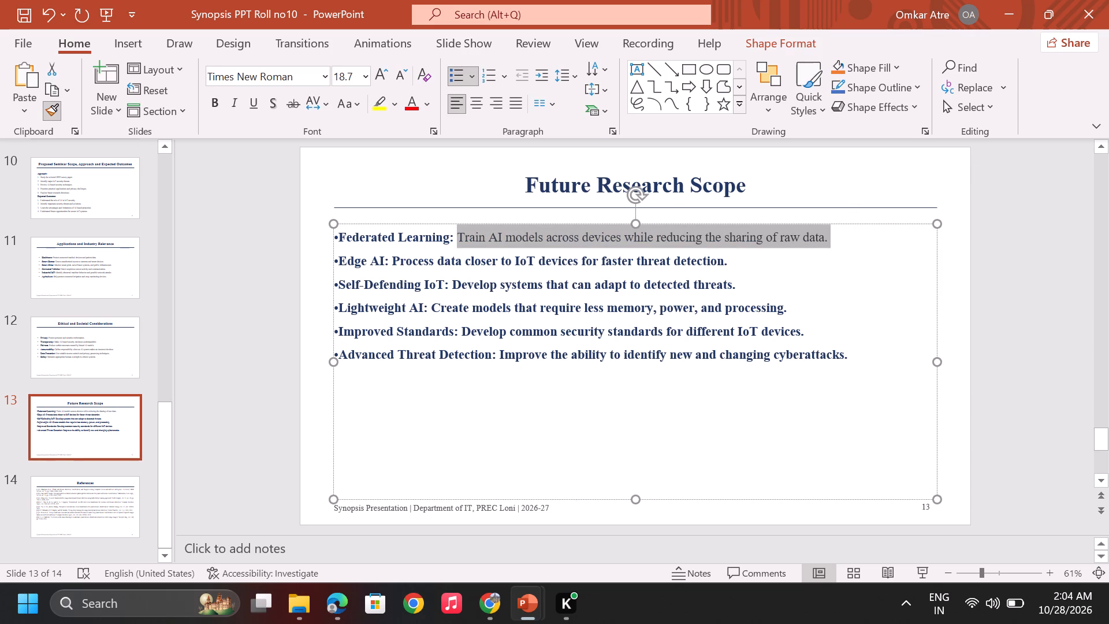
drag(395, 264, 751, 264)
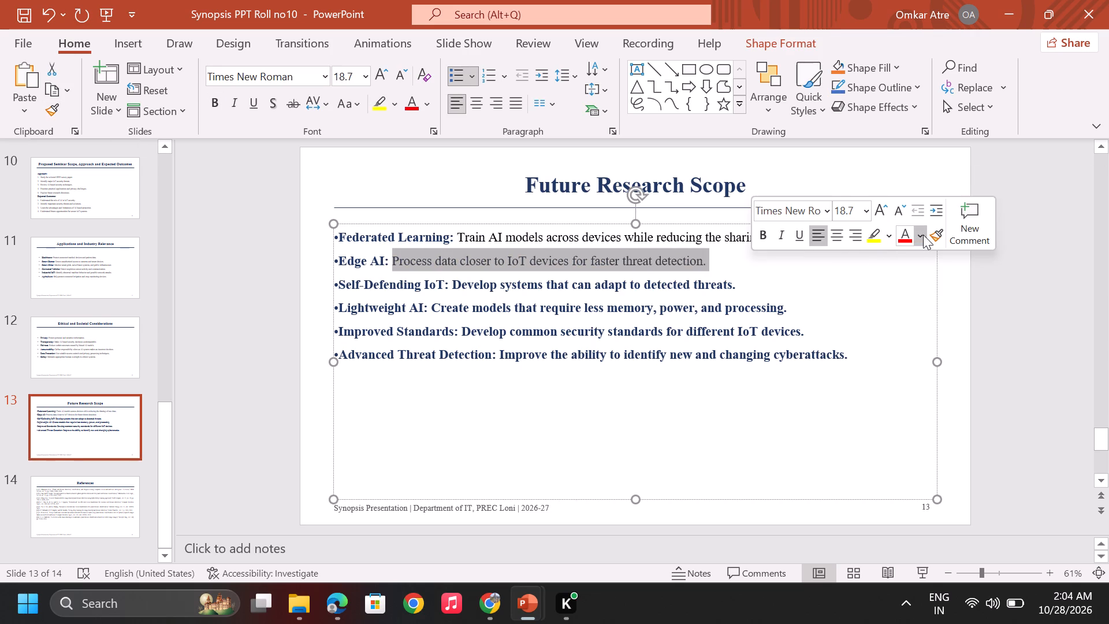
click(932, 235)
drag(451, 287, 785, 287)
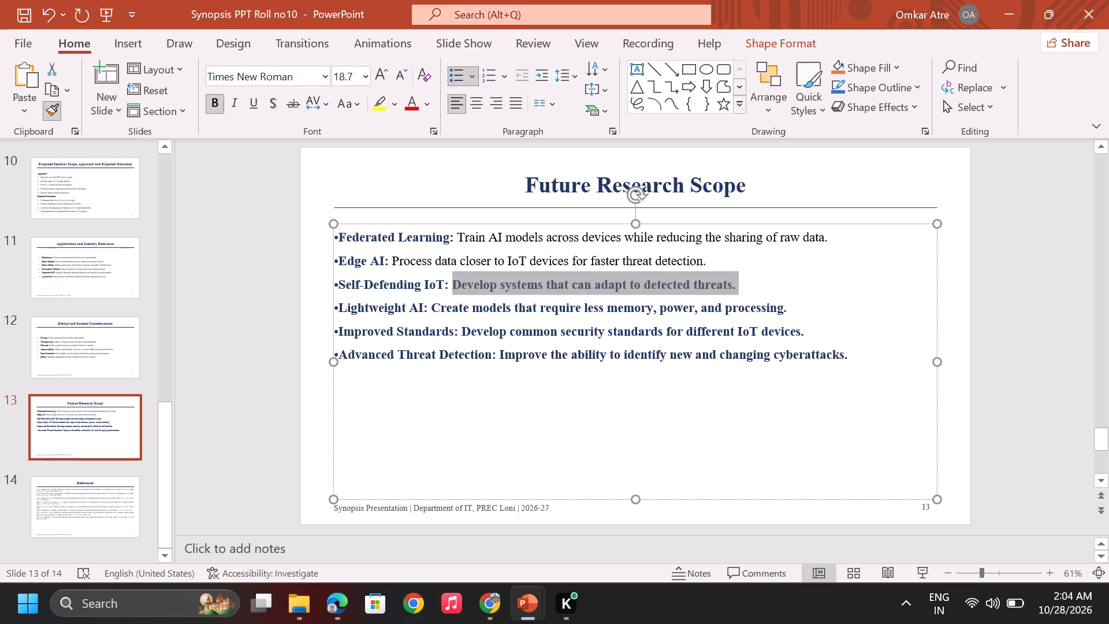
click(977, 261)
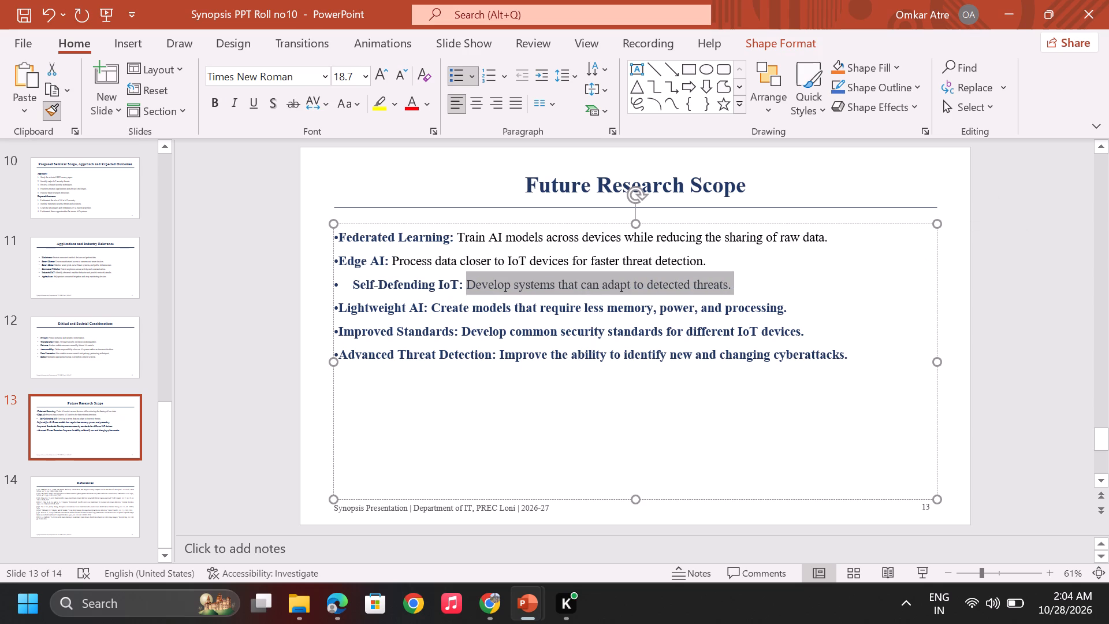
drag(434, 309, 814, 307)
click(996, 277)
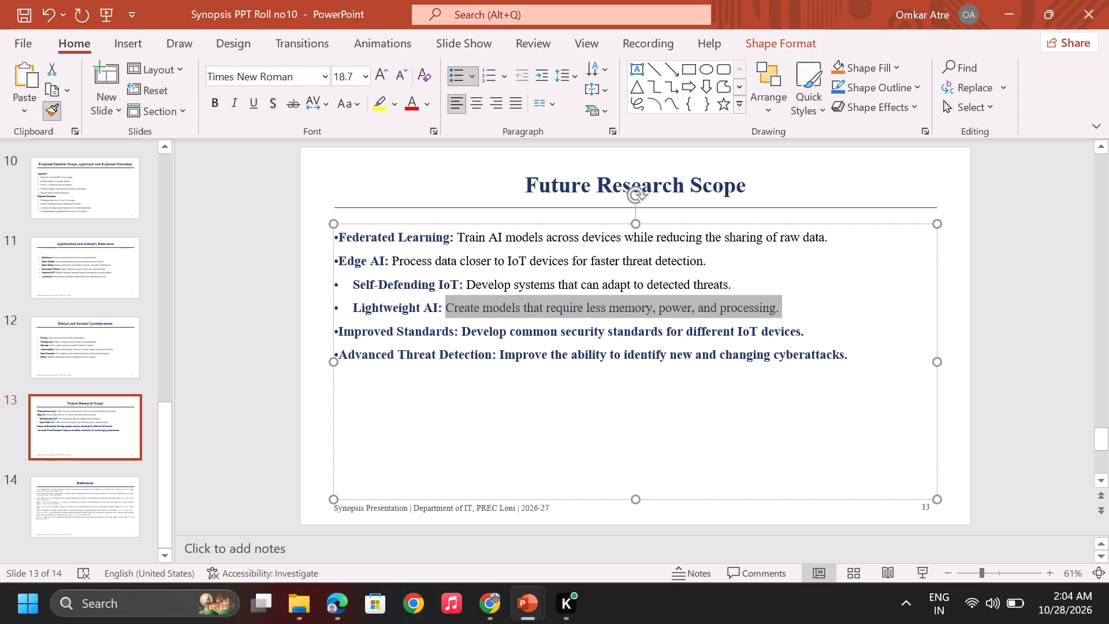
drag(464, 333, 848, 333)
click(1030, 302)
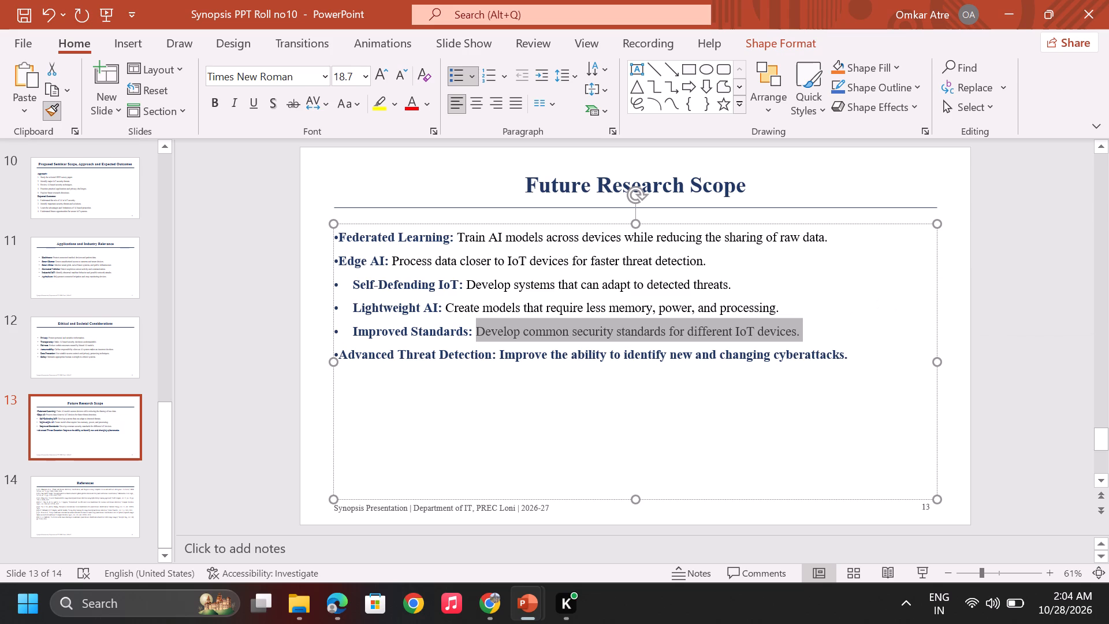
drag(498, 358, 909, 358)
click(750, 444)
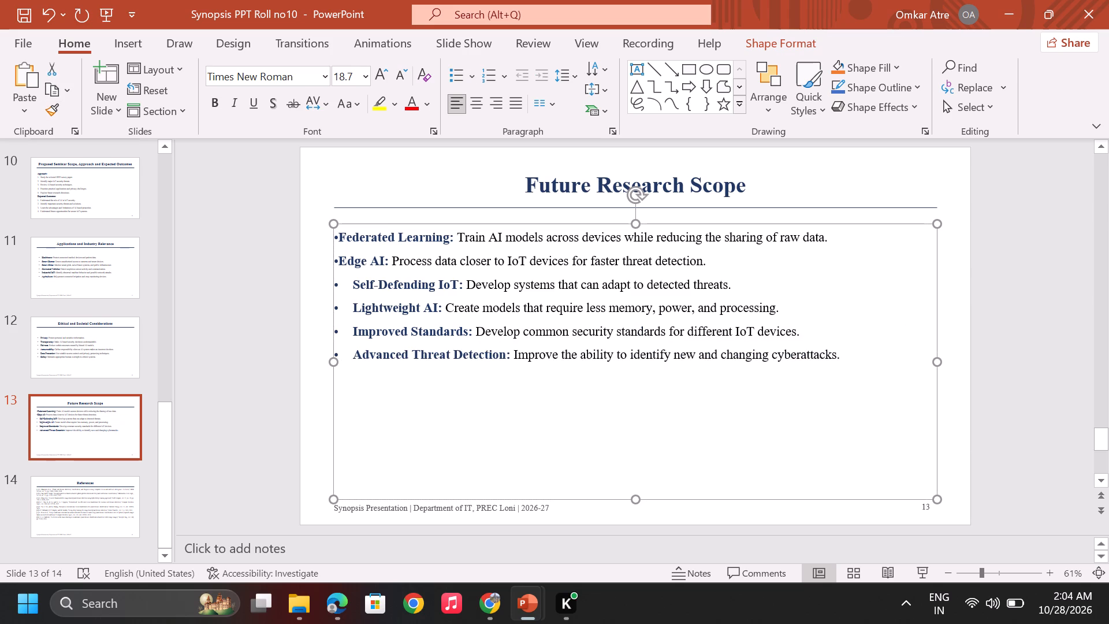
Replace the unindented bullets on slide 13's Edge AI and Federated Learning lines with indented bullets like the other lines.
click(339, 262)
key(BackSpace)
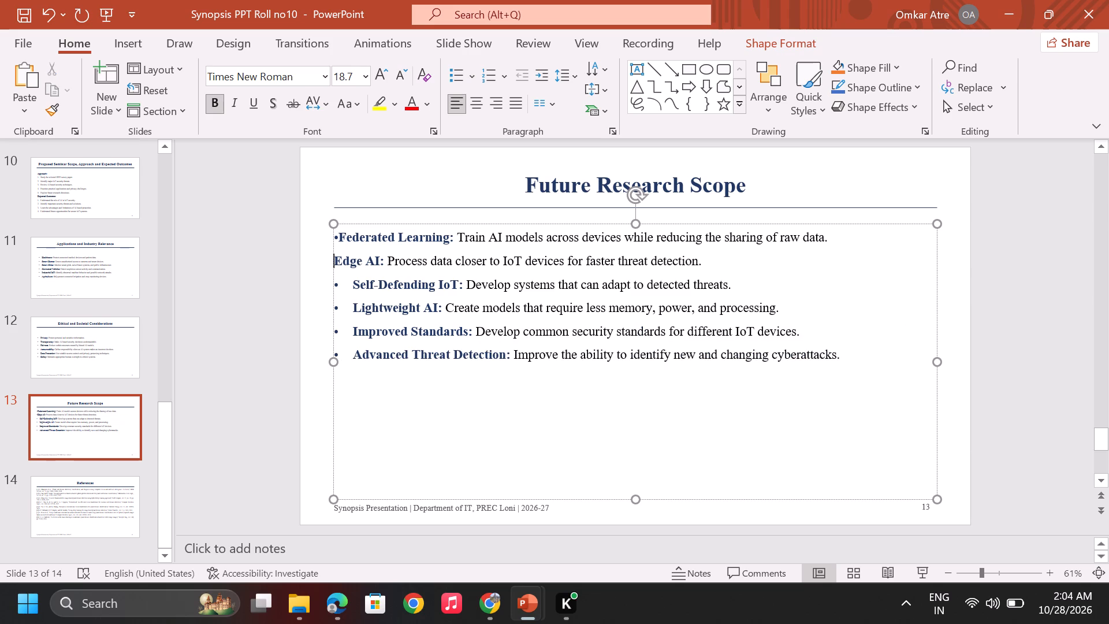
key(BackSpace)
key(Return)
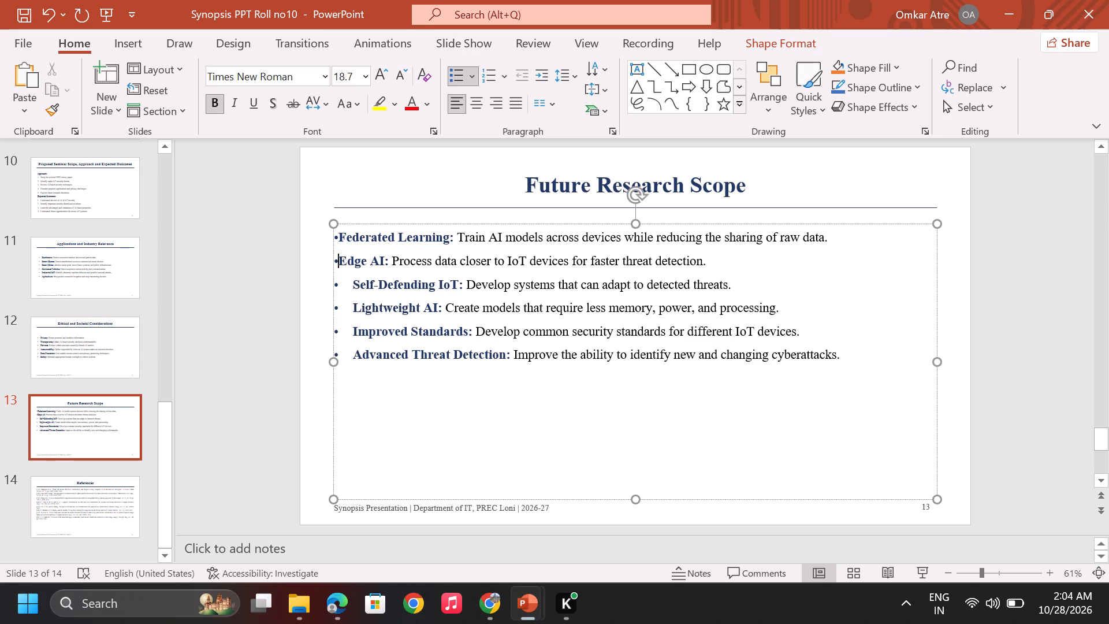
key(BackSpace)
key(BackSpace)
click(458, 78)
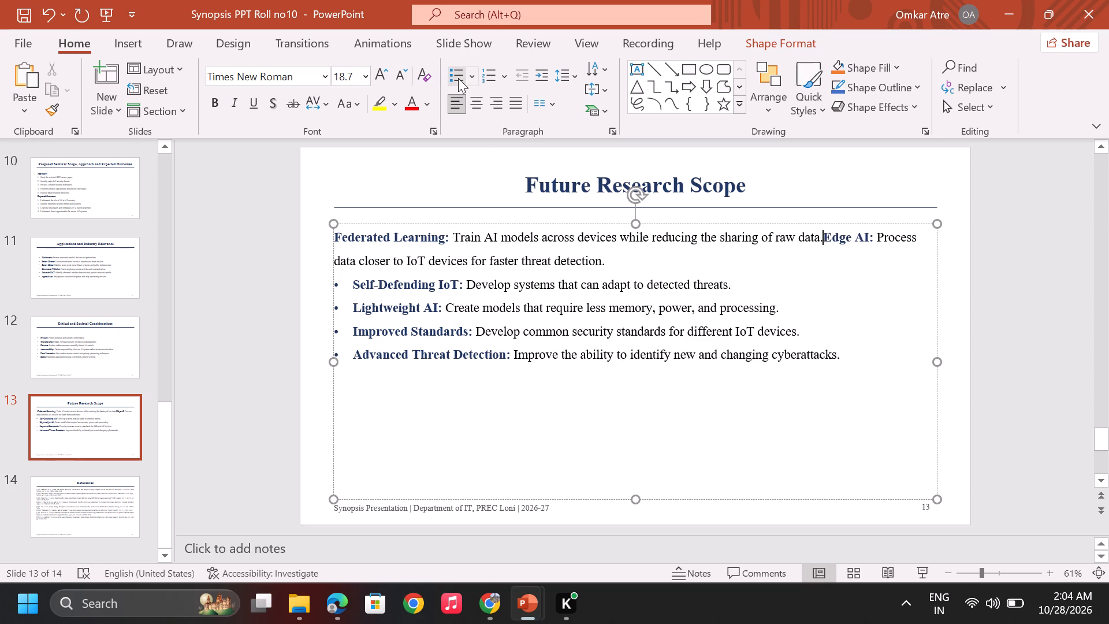
key(Return)
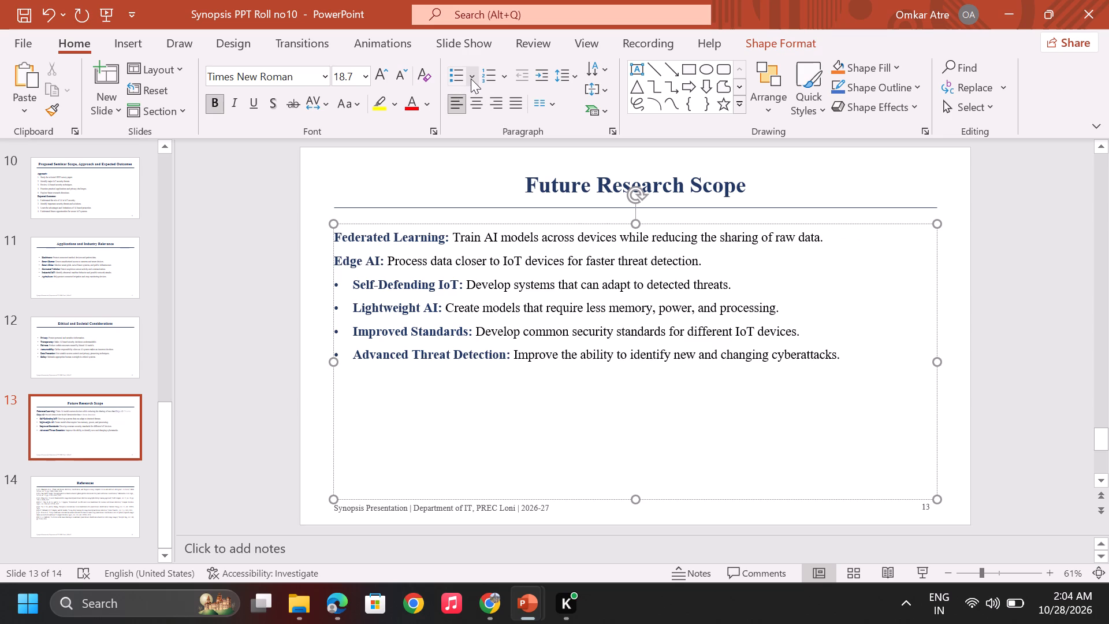
click(459, 79)
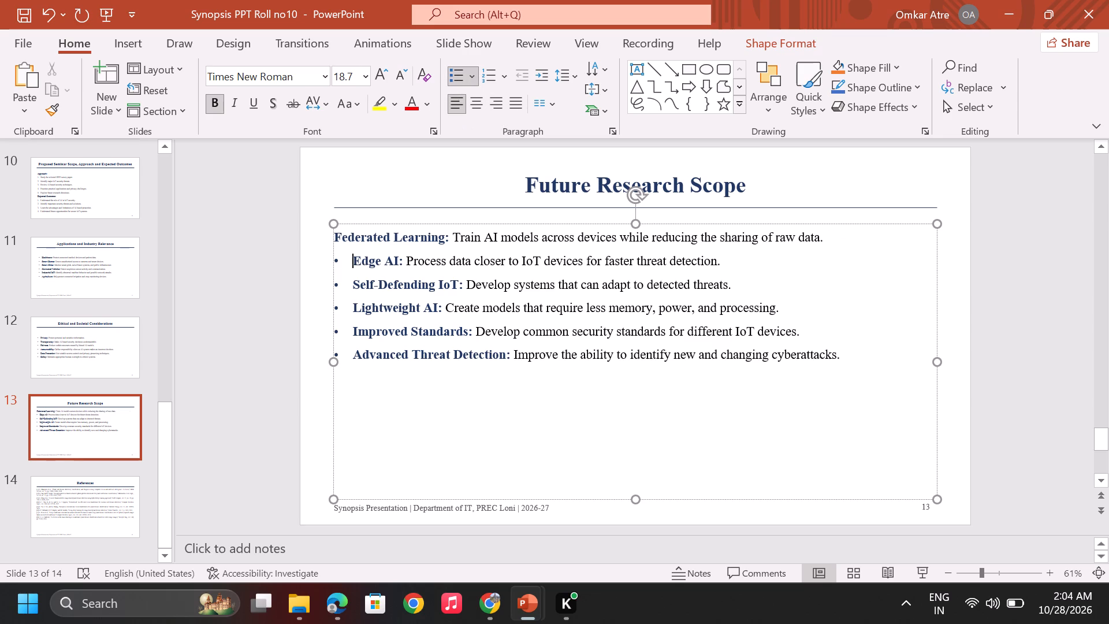
click(334, 235)
click(336, 239)
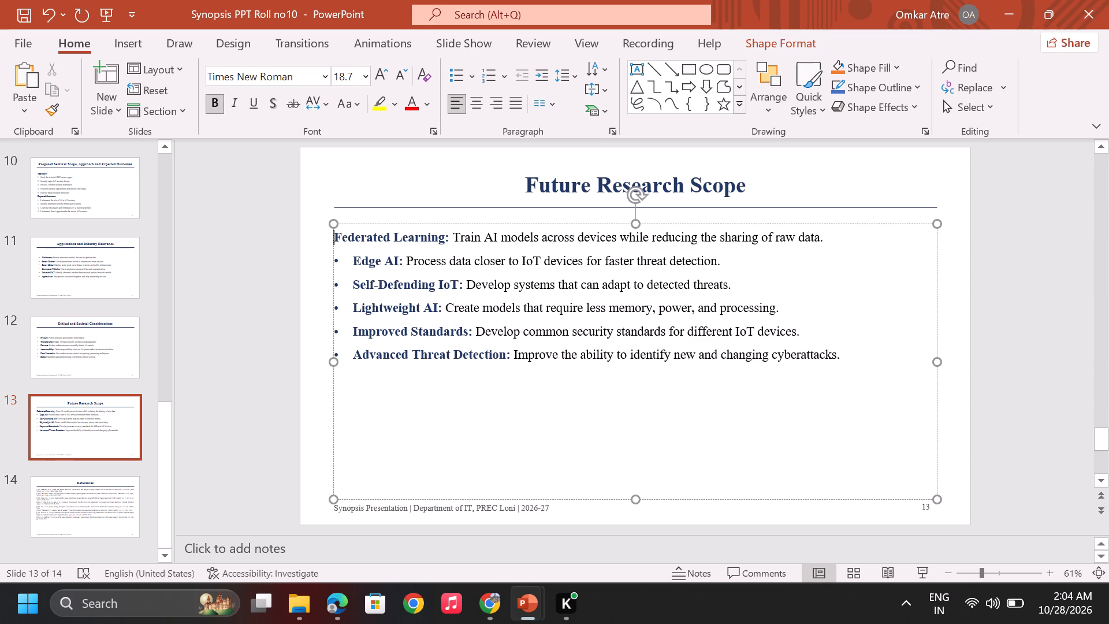
click(457, 77)
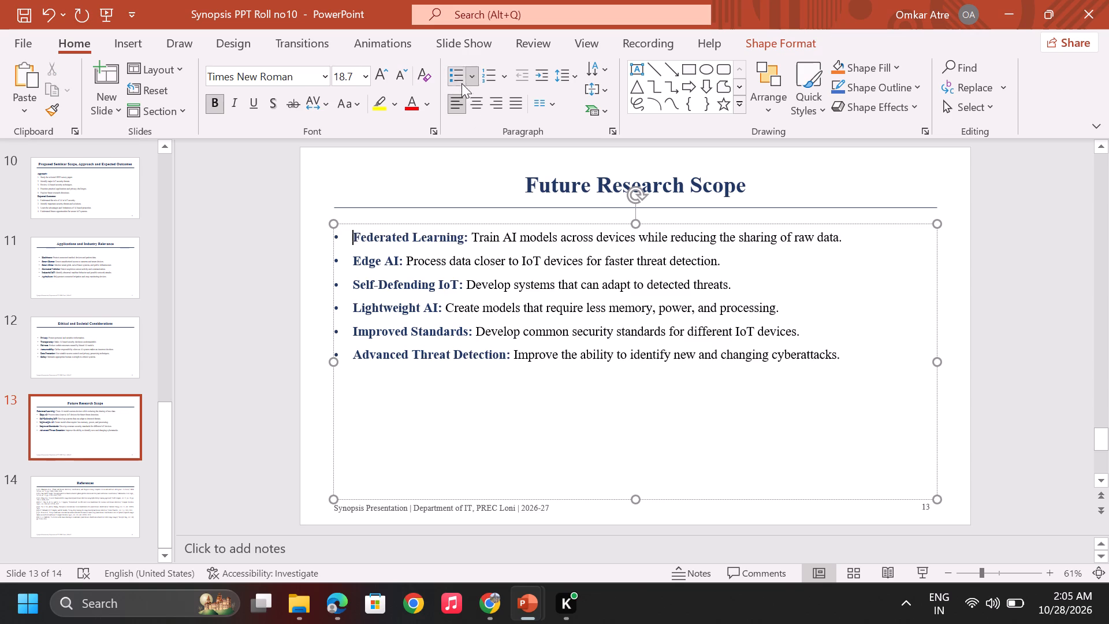
click(1032, 269)
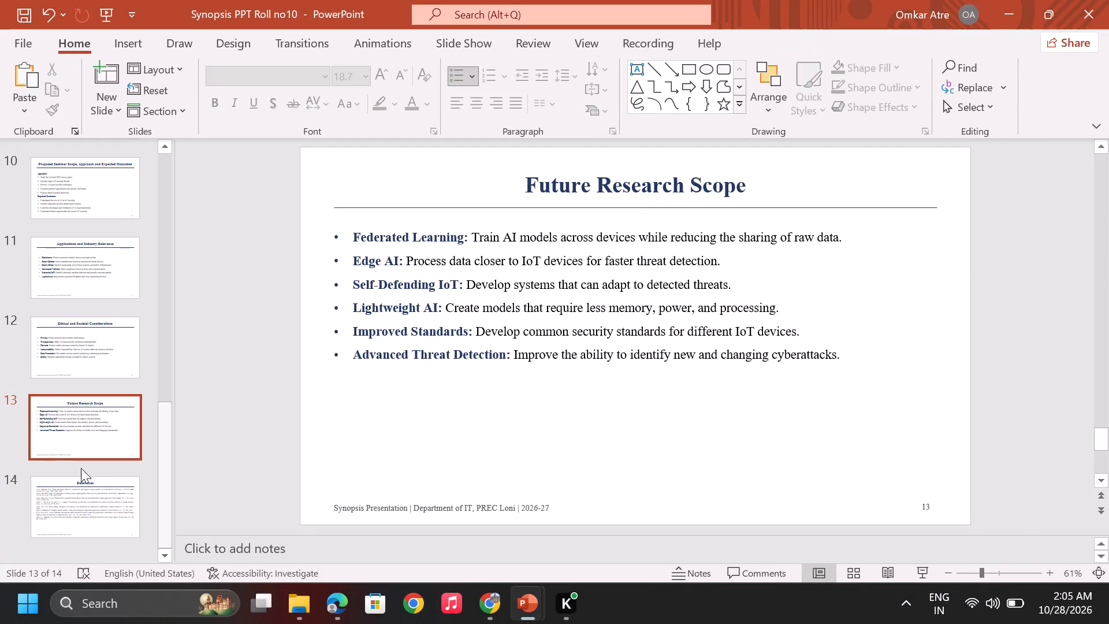
Move slide 12's list text box up to just below the title line, matching the list position on slide 13.
click(74, 337)
click(97, 431)
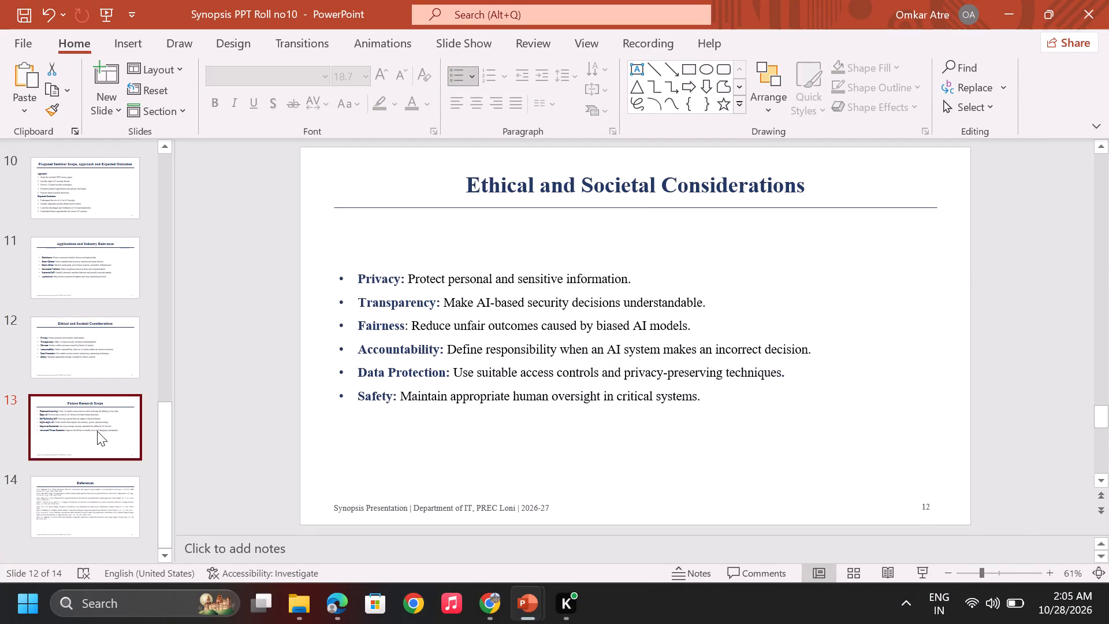
click(110, 344)
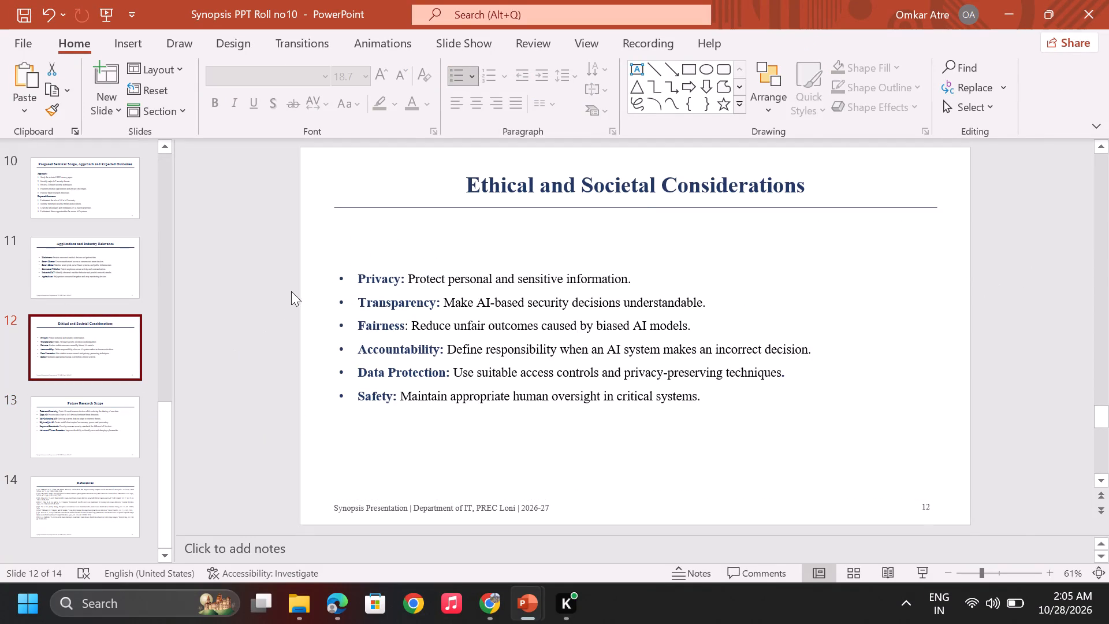
click(334, 261)
drag(349, 240, 349, 221)
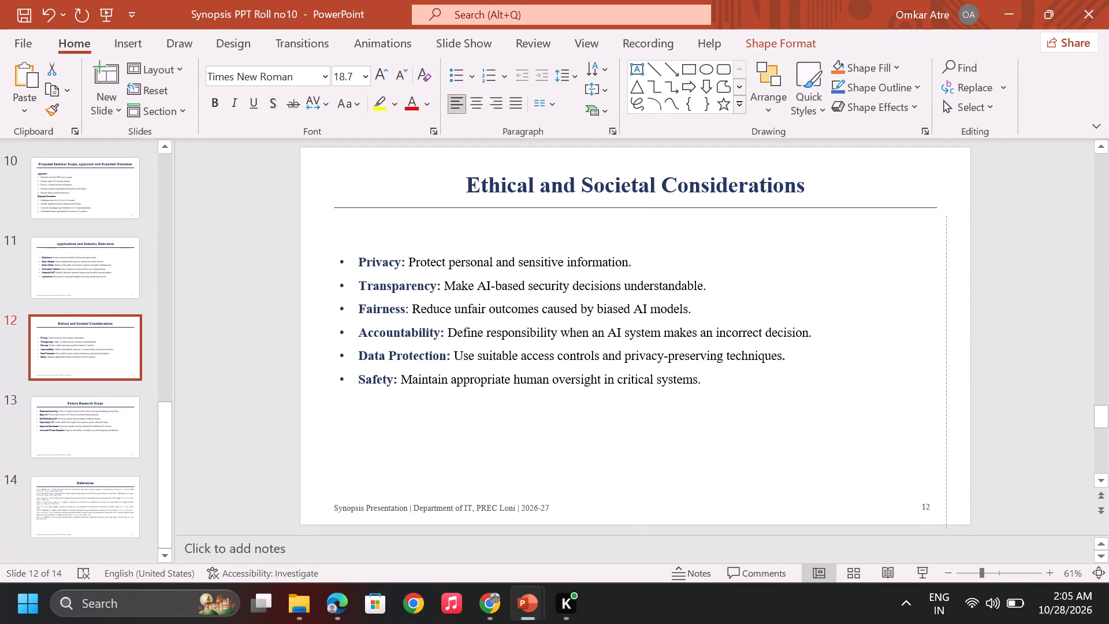
drag(349, 221, 344, 201)
Move slide 11's applications list up to just below the title line, in line with slide 12's list.
click(101, 286)
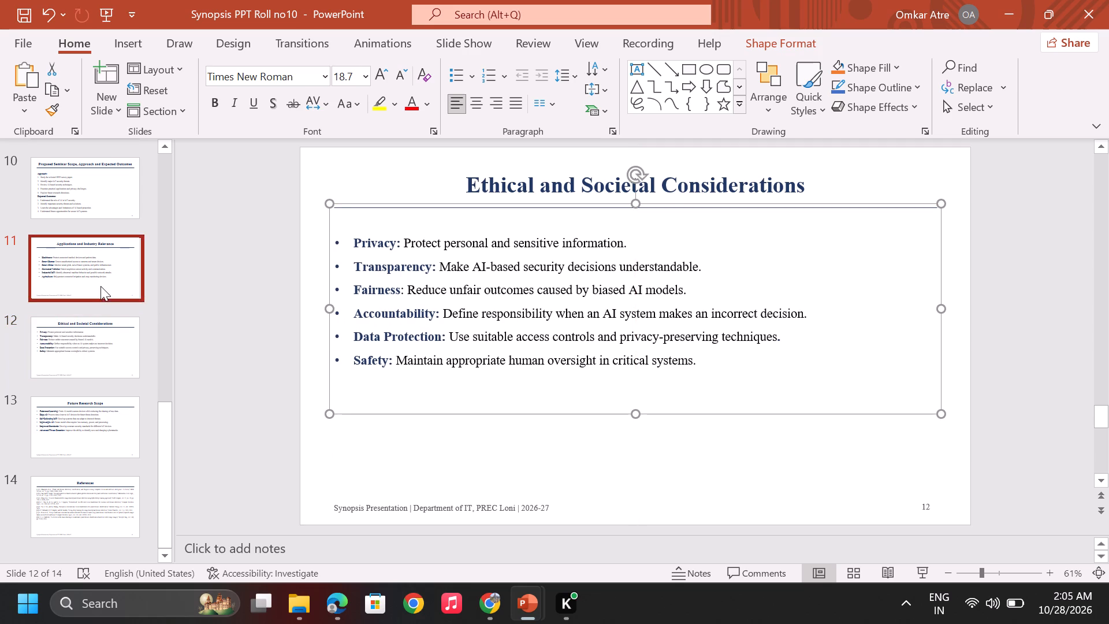
click(105, 346)
click(108, 262)
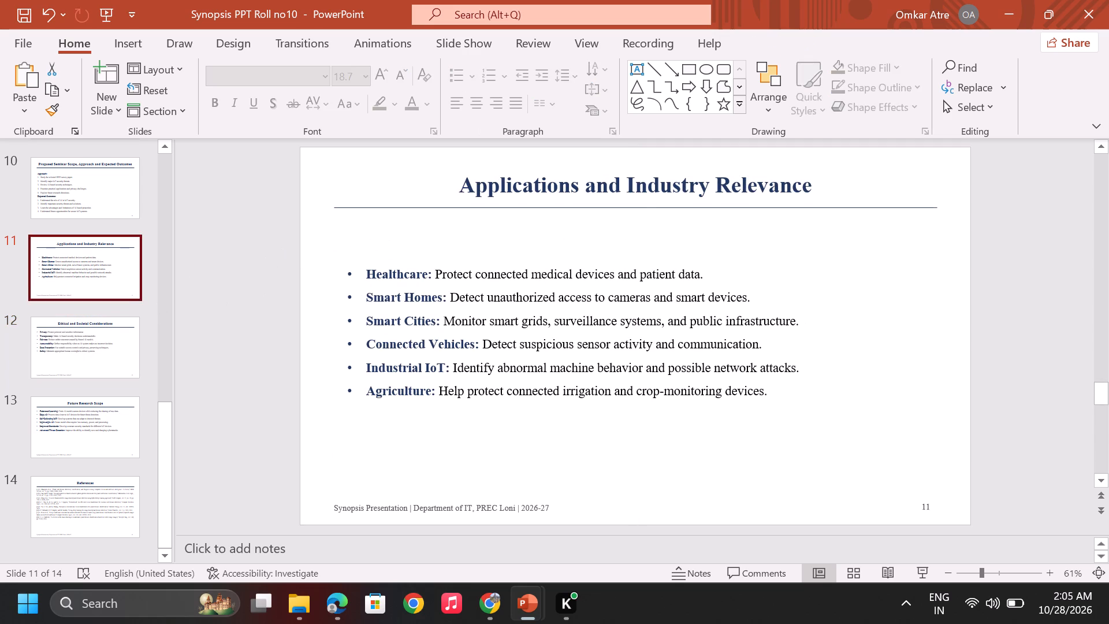
click(418, 282)
drag(403, 235, 398, 204)
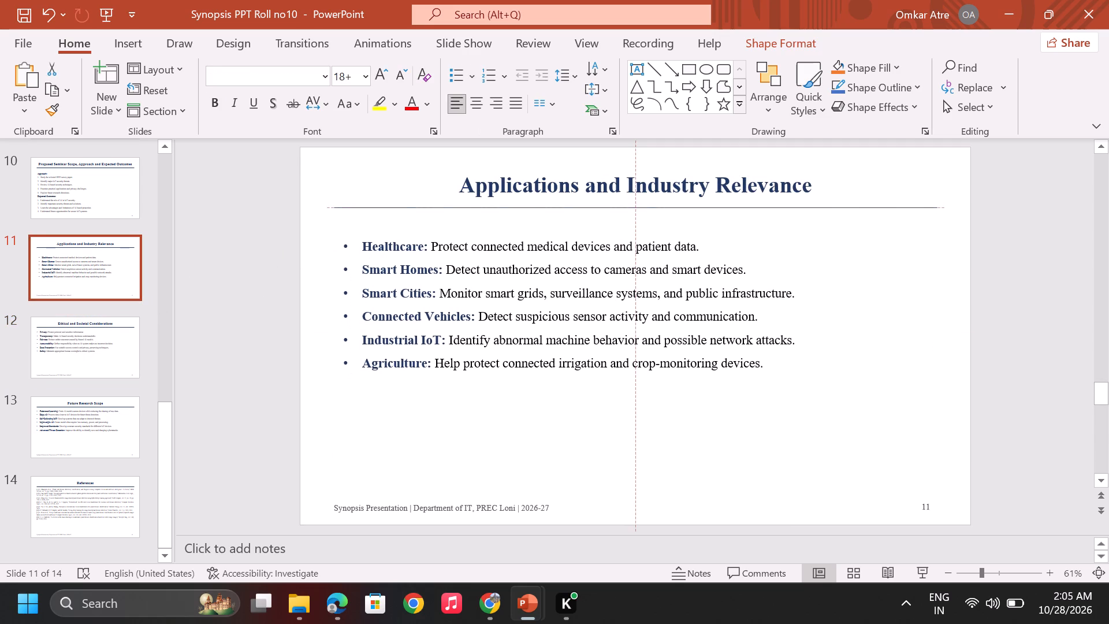
drag(398, 204, 398, 200)
Compare the list positions and formatting across slides 10 to 13.
click(92, 339)
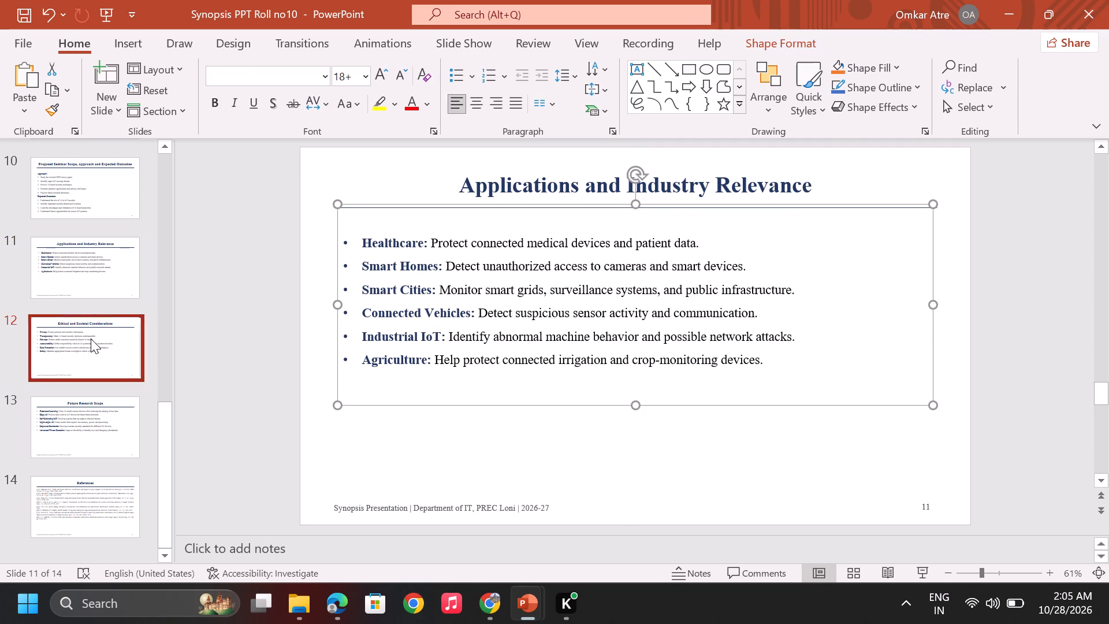
click(98, 280)
click(83, 184)
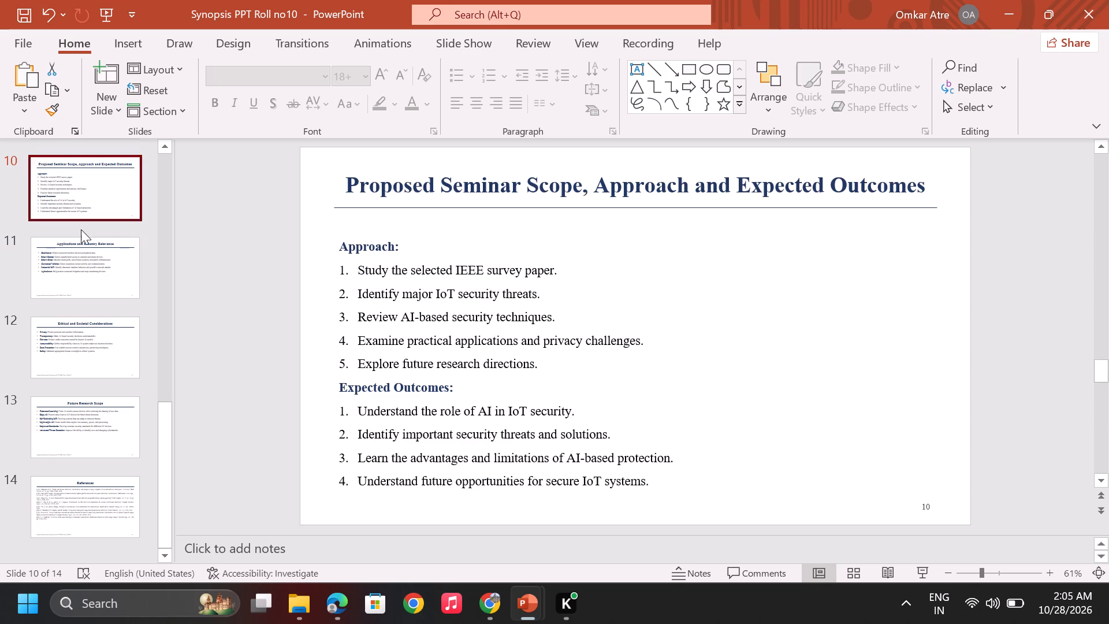
click(80, 259)
click(78, 356)
click(102, 451)
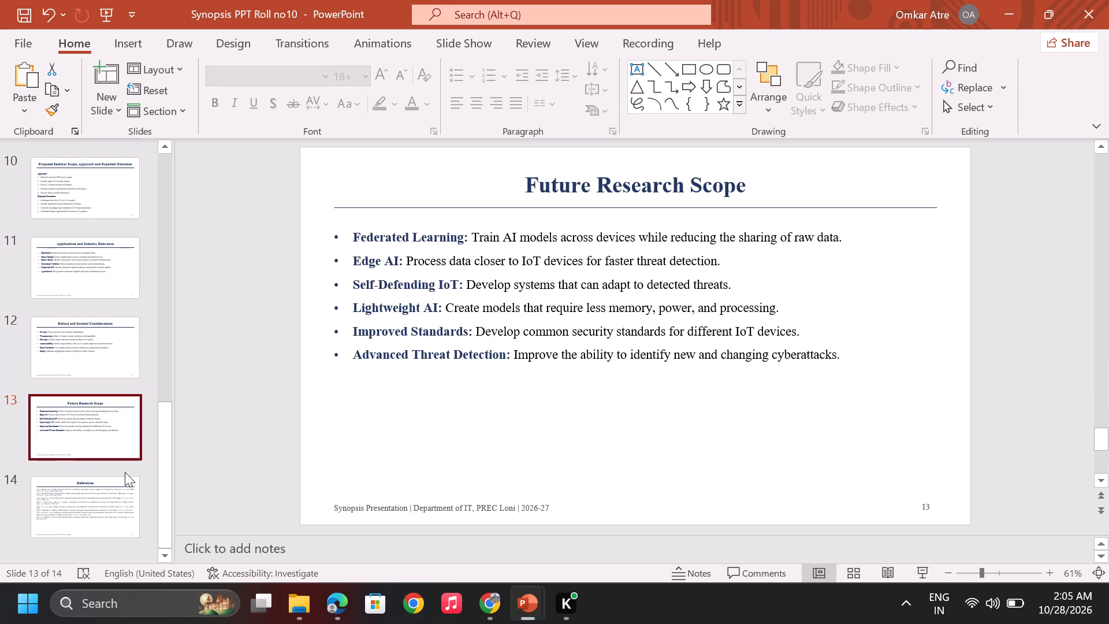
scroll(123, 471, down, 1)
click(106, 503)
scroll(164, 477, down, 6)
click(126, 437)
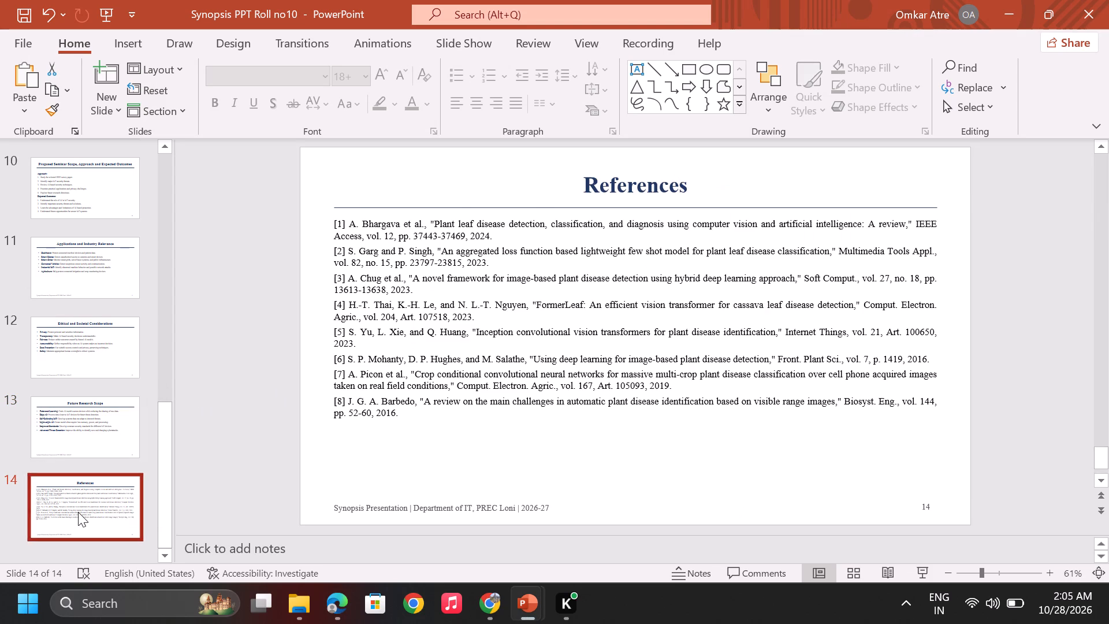
key(alt+Tab)
scroll(610, 417, down, 4)
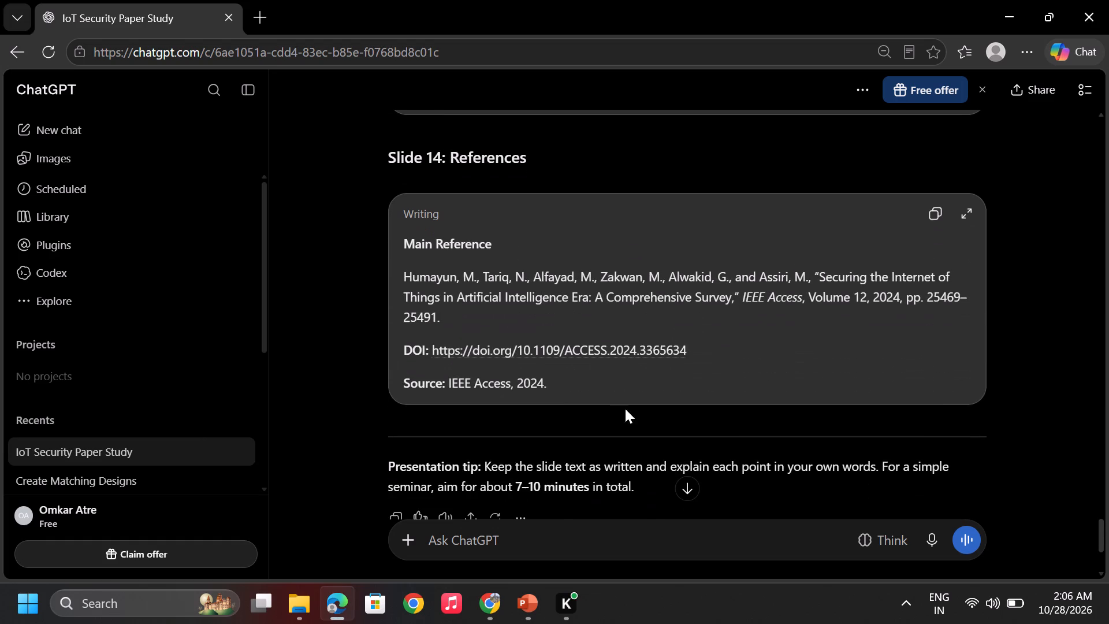
click(937, 203)
key(alt+Tab)
click(389, 370)
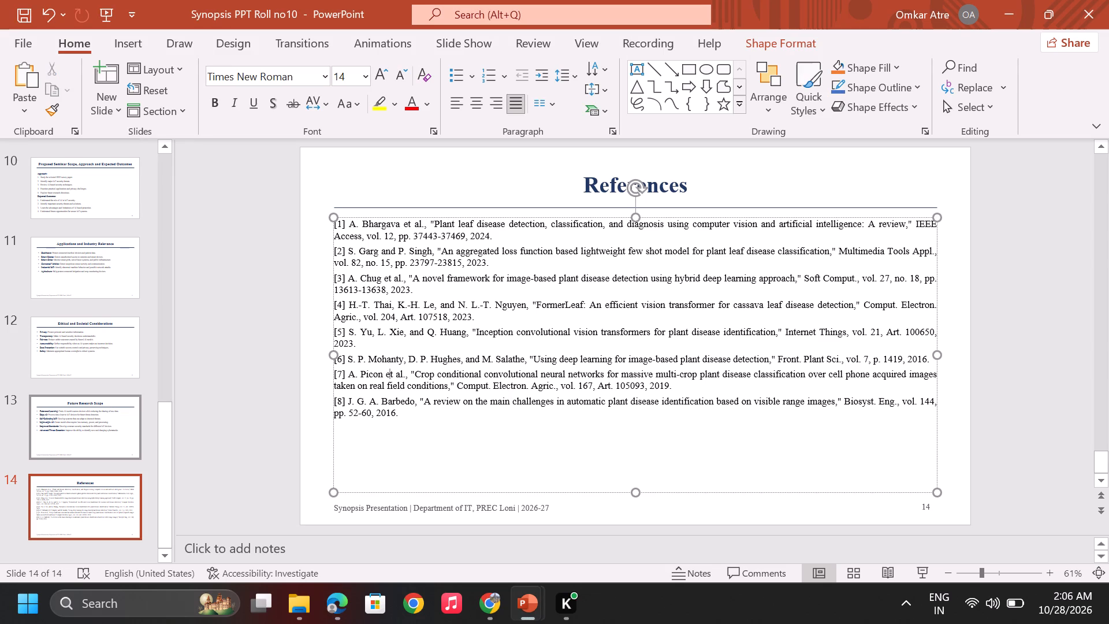
right_click(430, 220)
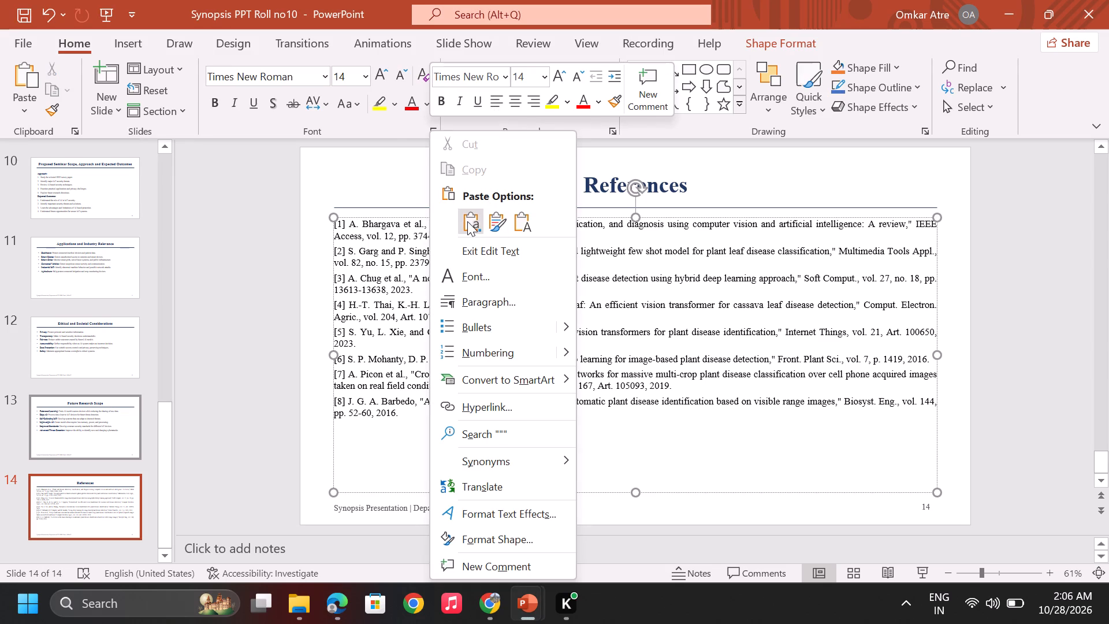
click(473, 215)
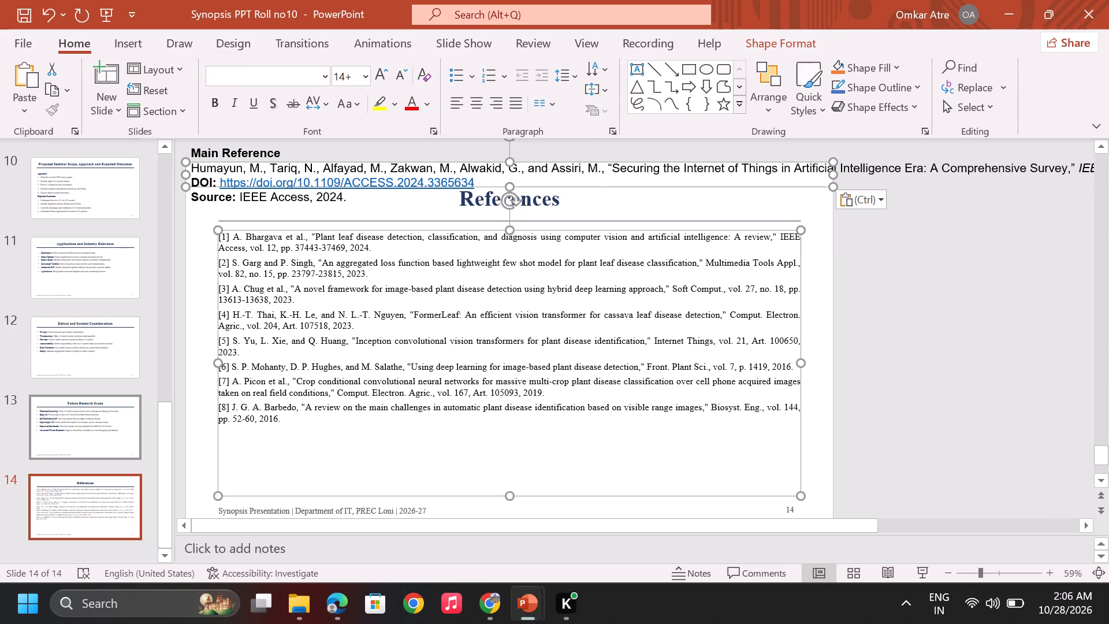
Delete the old plant disease references [1] to [8] on slide 14, keeping only the pasted Main Reference, DOI and Source text.
click(385, 173)
key(ctrl+a)
drag(383, 169, 328, 296)
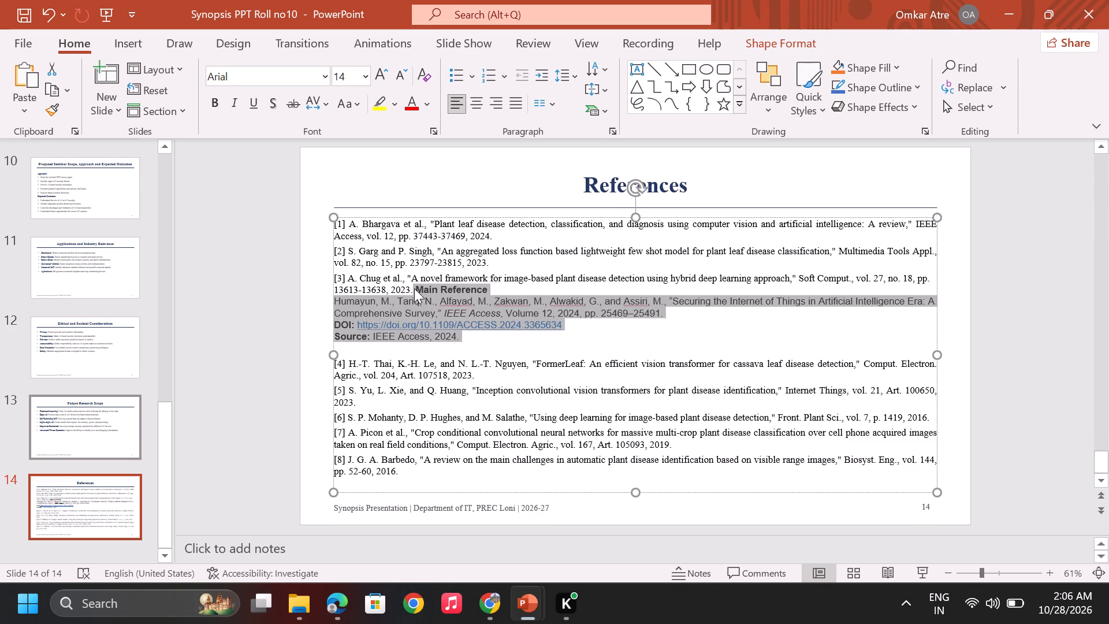
click(414, 288)
drag(414, 288, 344, 227)
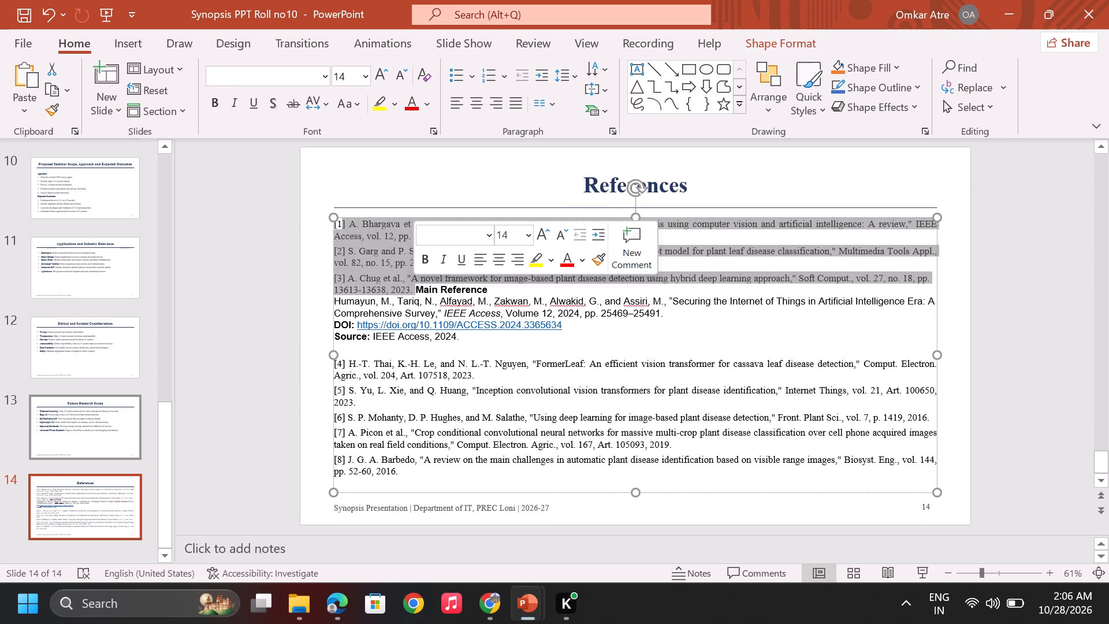
drag(344, 227, 336, 225)
key(BackSpace)
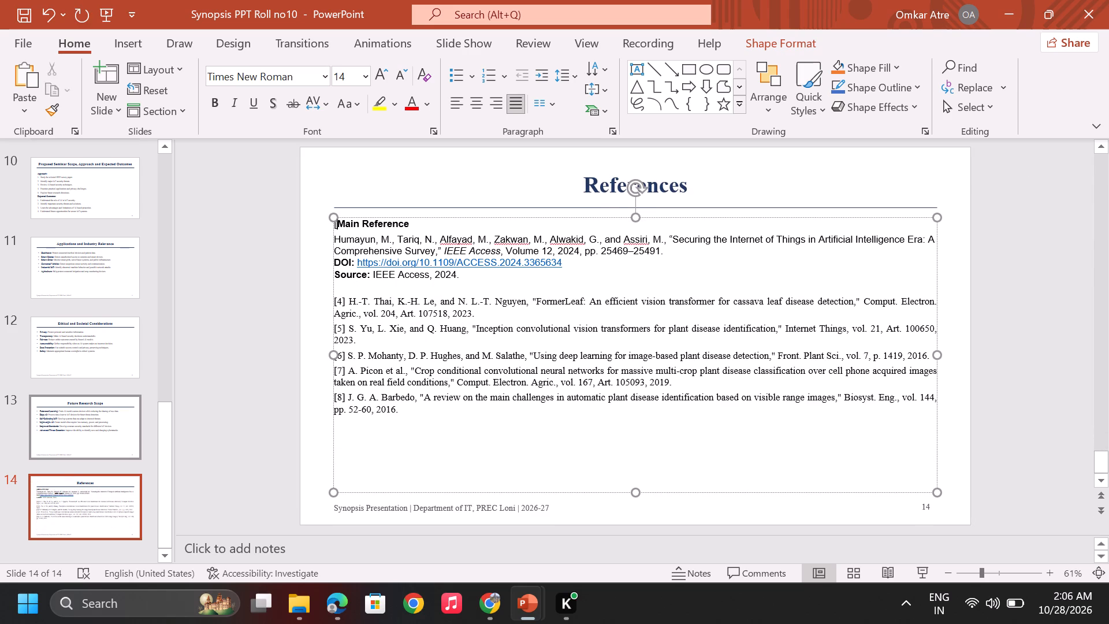
drag(400, 414, 333, 283)
key(BackSpace)
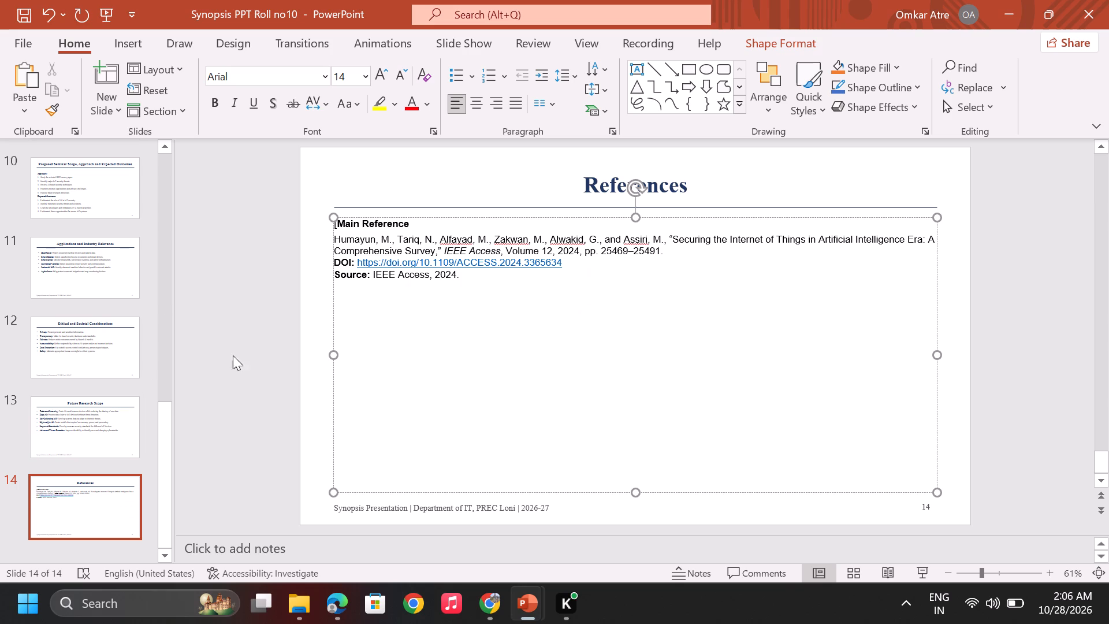
click(337, 224)
key(BackSpace)
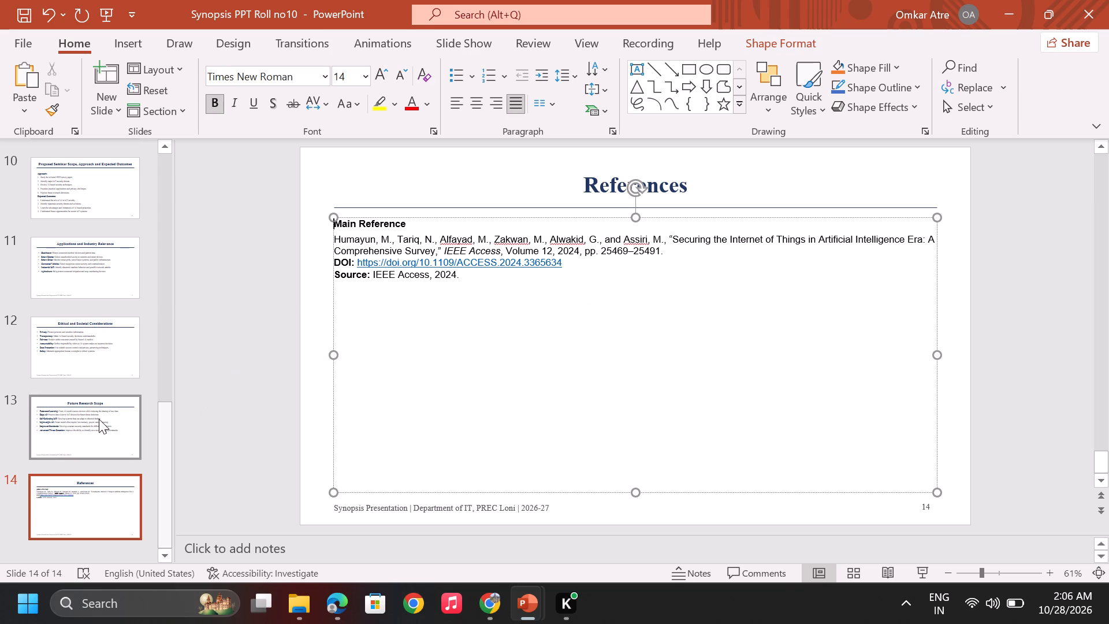
Move slide 13's Future Research Scope list text box up slightly, closer to the title line.
click(96, 419)
drag(844, 362, 572, 313)
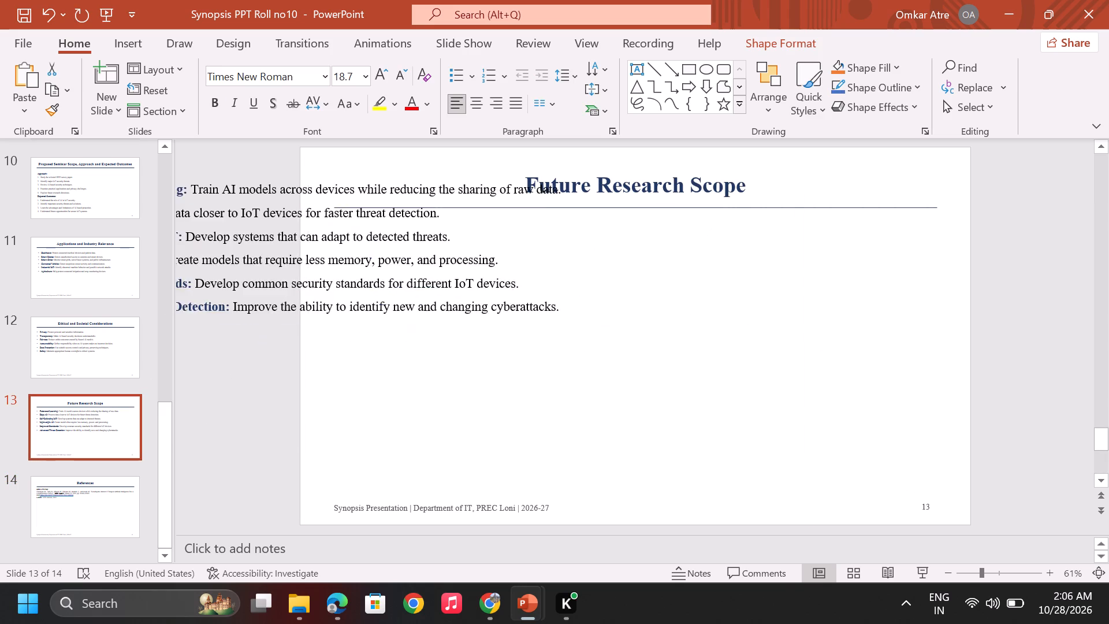
drag(572, 313, 839, 351)
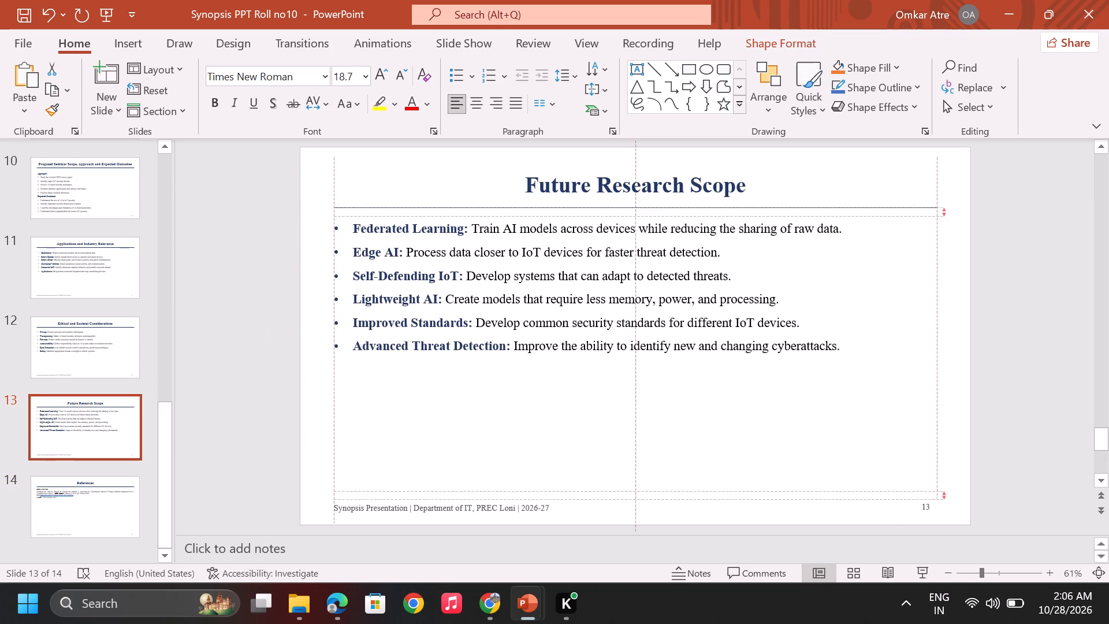
drag(839, 351, 847, 350)
click(1013, 366)
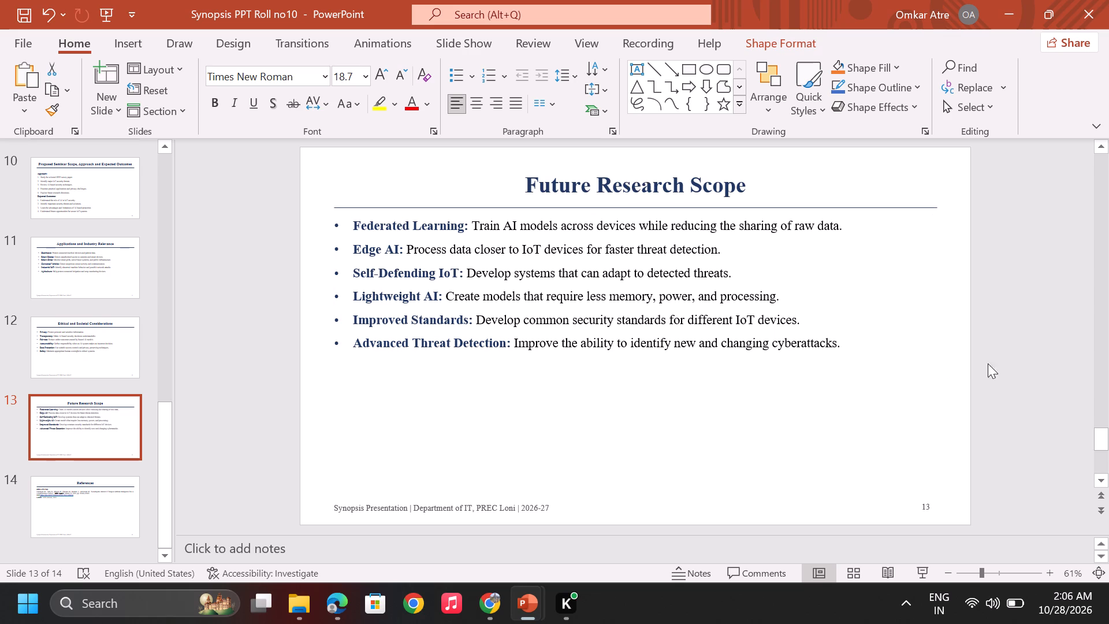
Copy the bulleted list formatting from slide 13's text onto all the reference text on slide 14 with Format Painter.
click(839, 352)
click(846, 350)
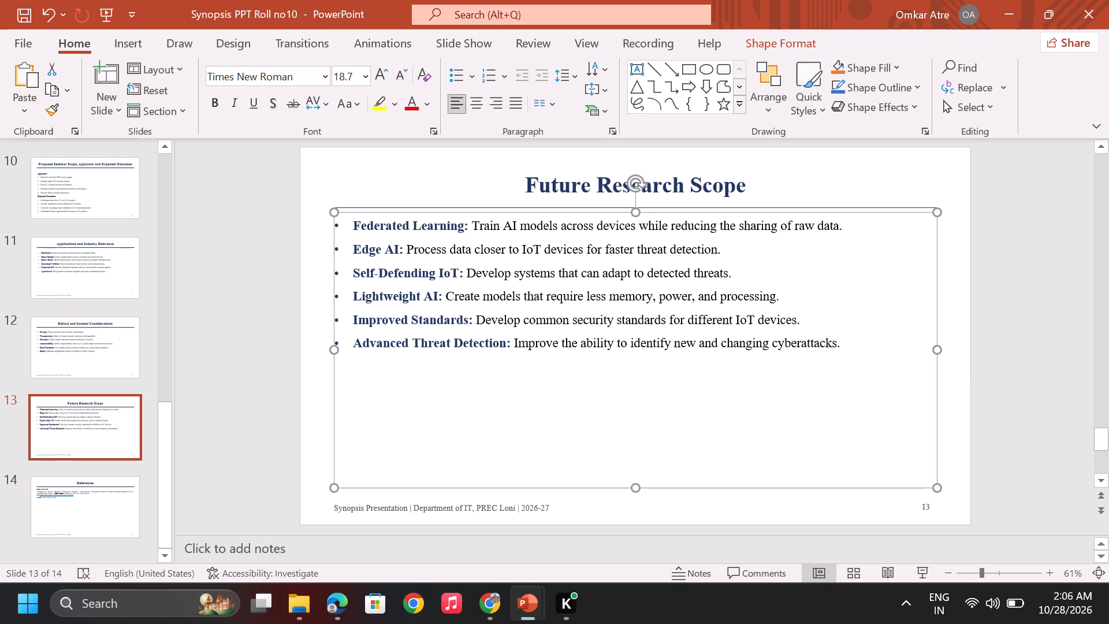
click(843, 344)
drag(838, 344, 328, 226)
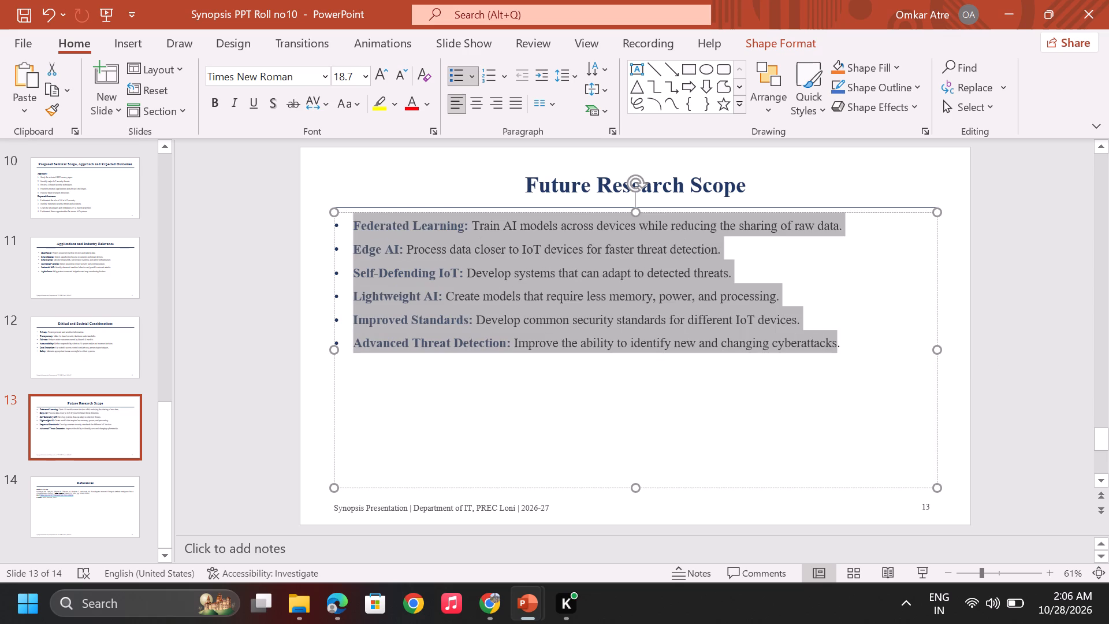
drag(328, 226, 323, 224)
click(45, 116)
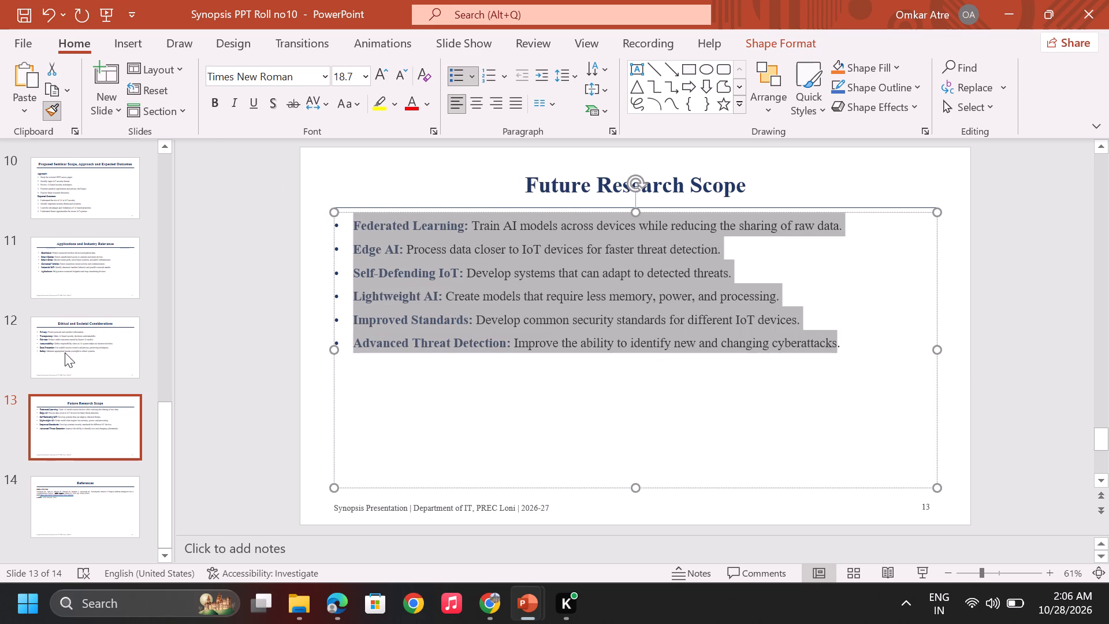
click(91, 482)
drag(473, 278, 393, 276)
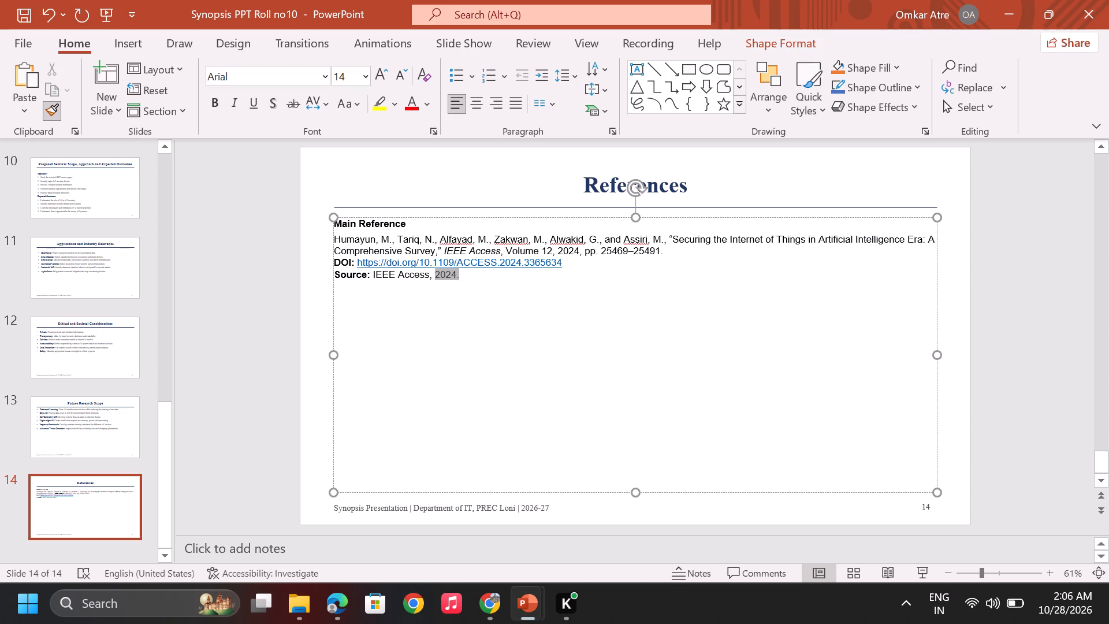
drag(393, 276, 330, 217)
click(1029, 337)
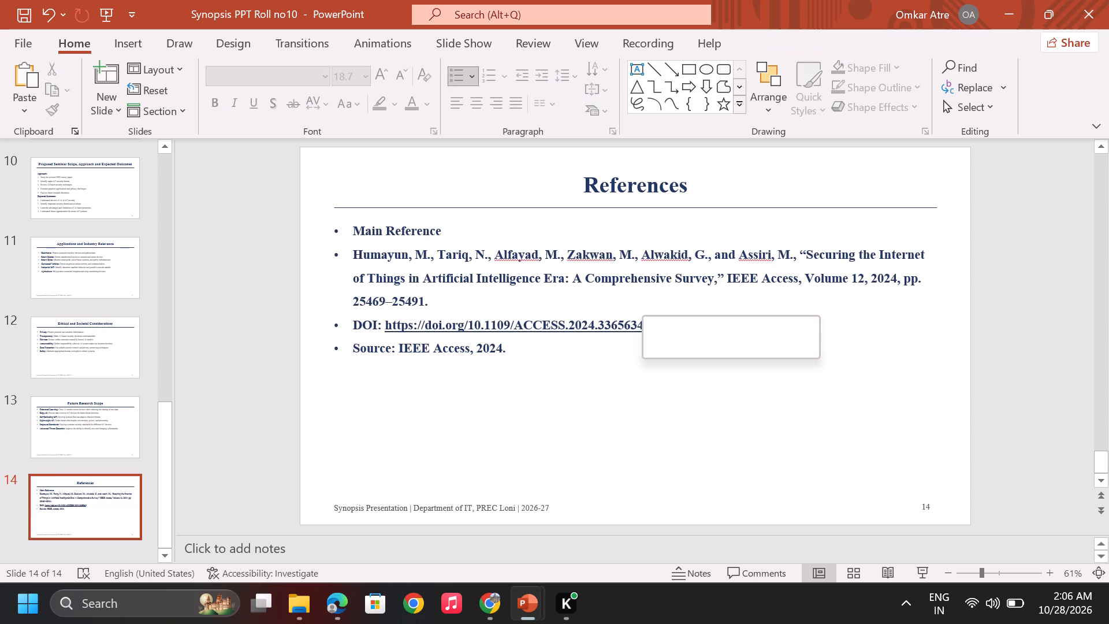
Remove the bullet from the citation paragraph under Main Reference on slide 14 and indent its first line by a tab.
click(355, 254)
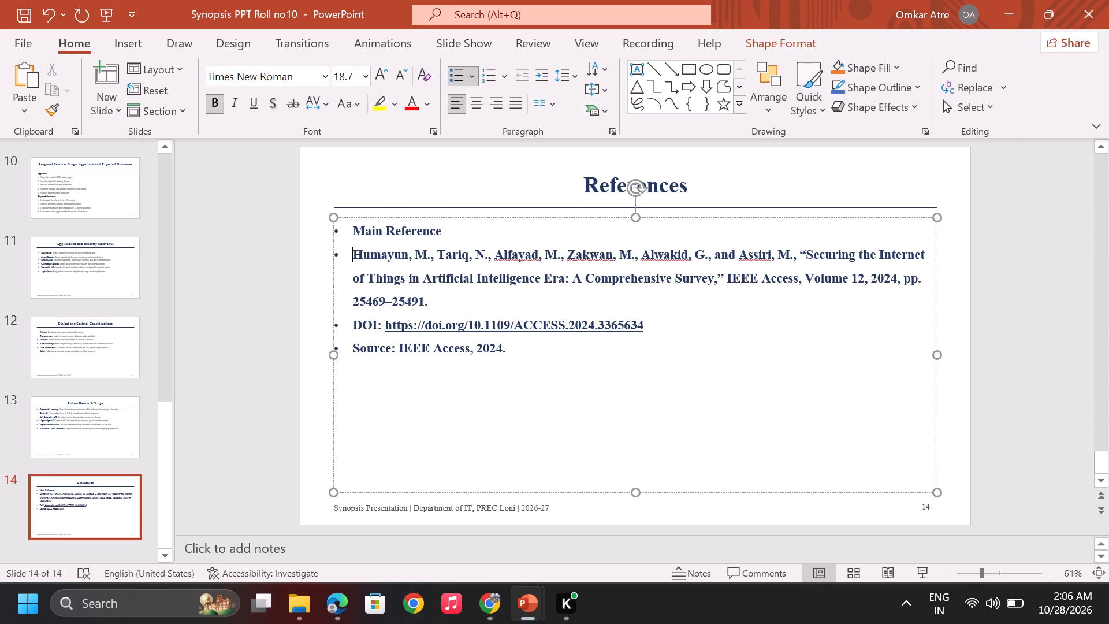
key(BackSpace)
key(BackSpace)
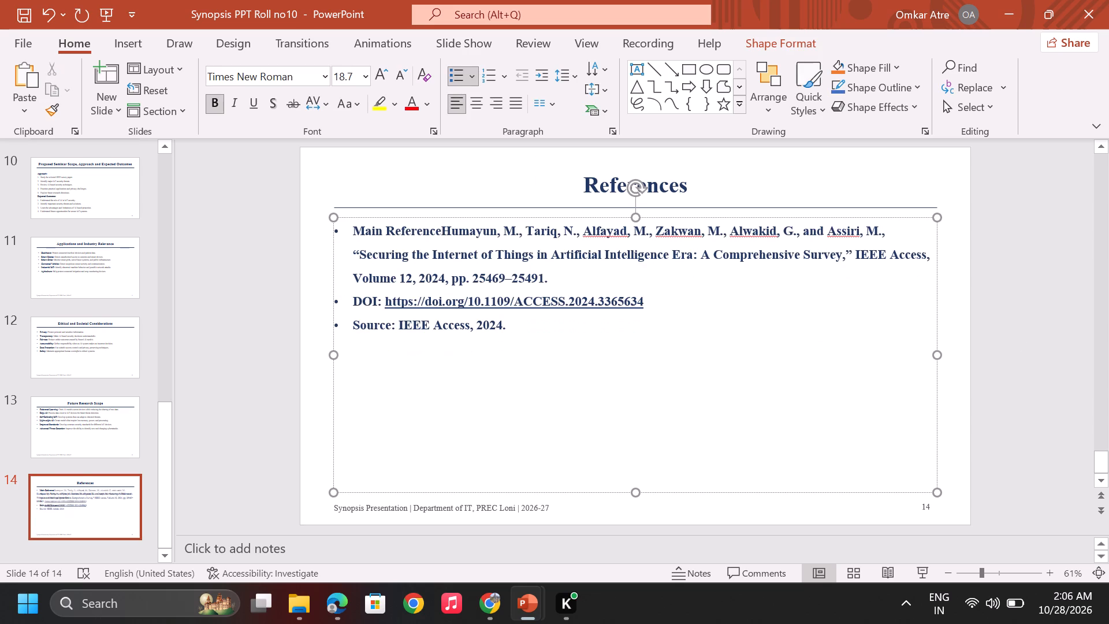
key(Return)
key(BackSpace)
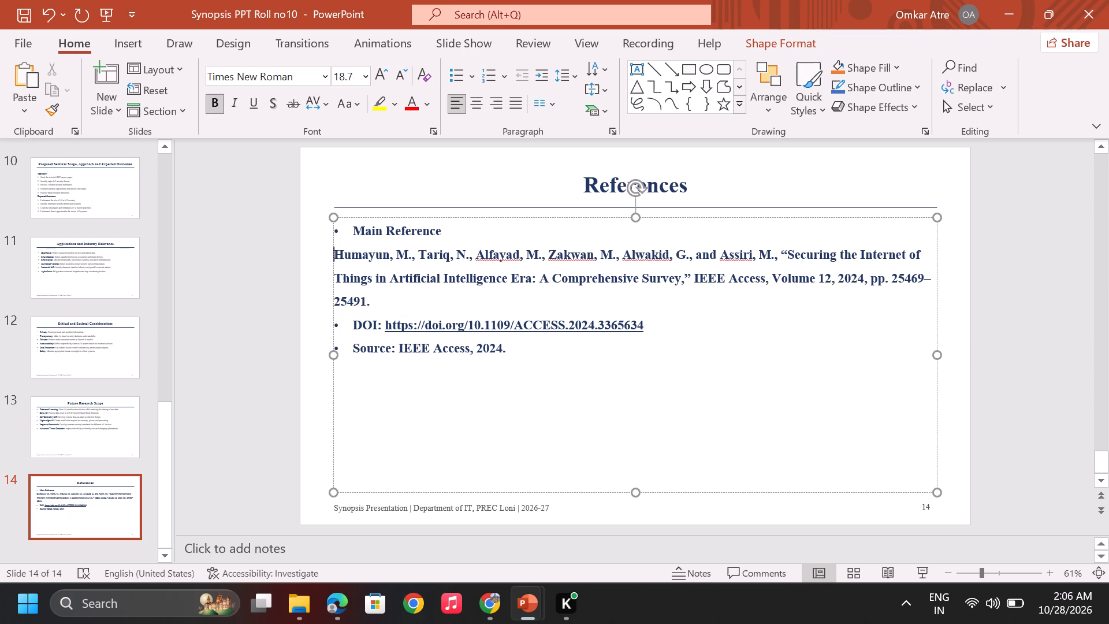
key(Tab)
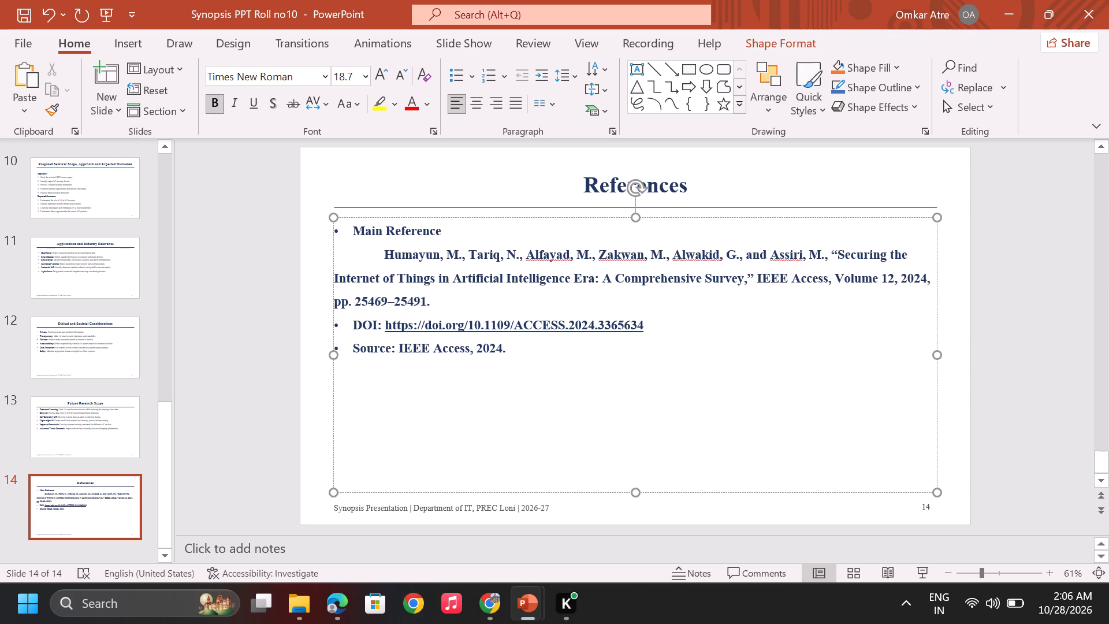
Copy the plain black description text formatting from slide 13's Lightweight AI line onto slide 14's citation paragraph with Format Painter.
click(45, 426)
click(516, 299)
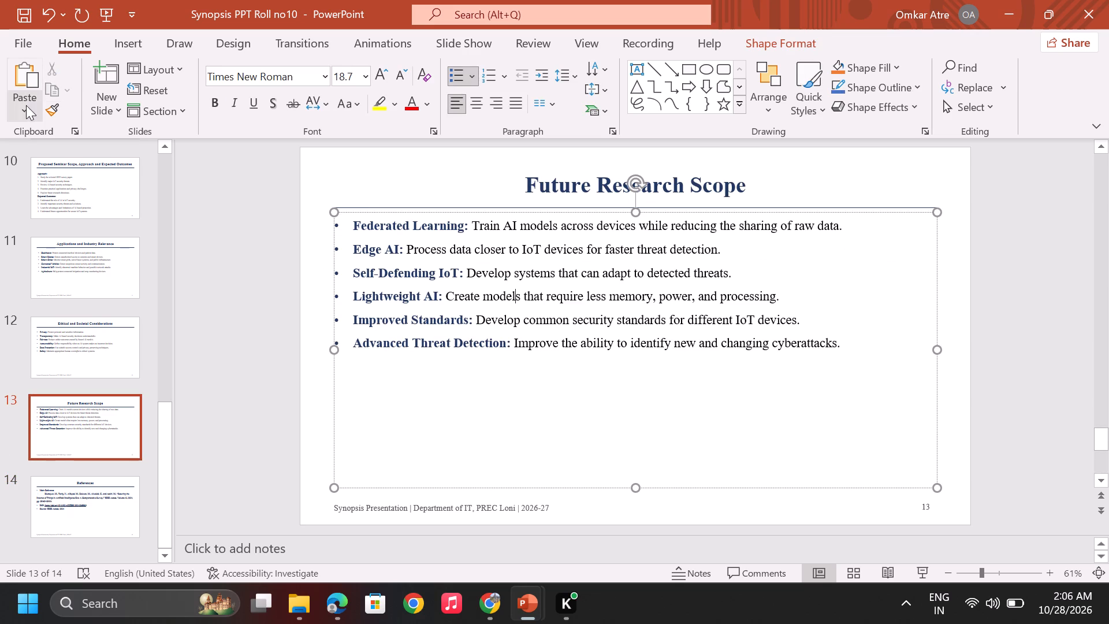
click(50, 113)
click(103, 478)
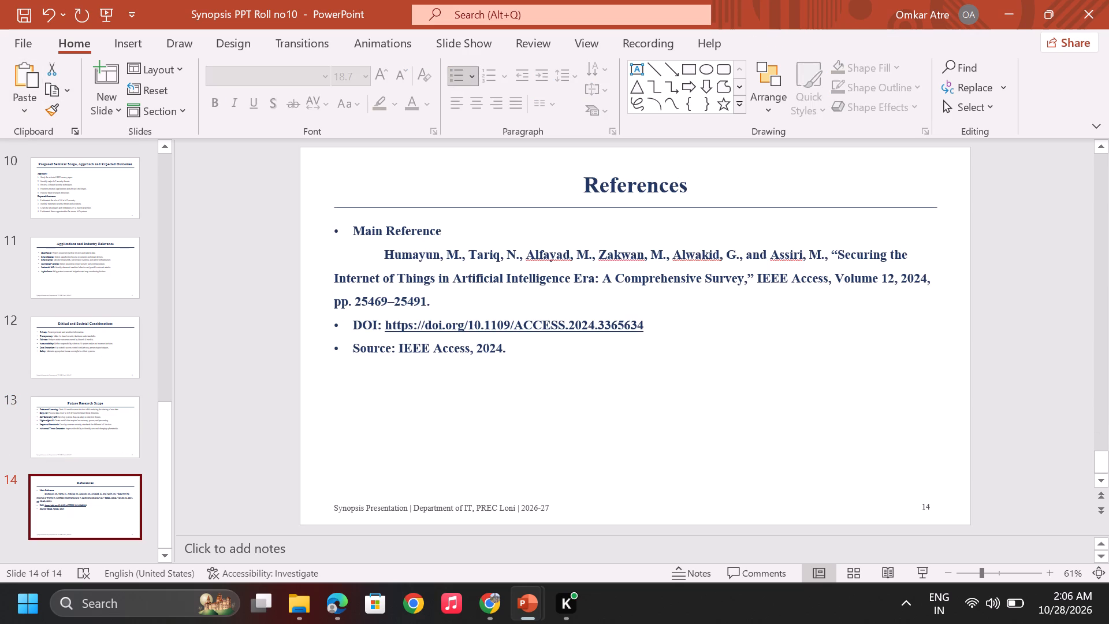
drag(385, 258, 449, 313)
click(528, 414)
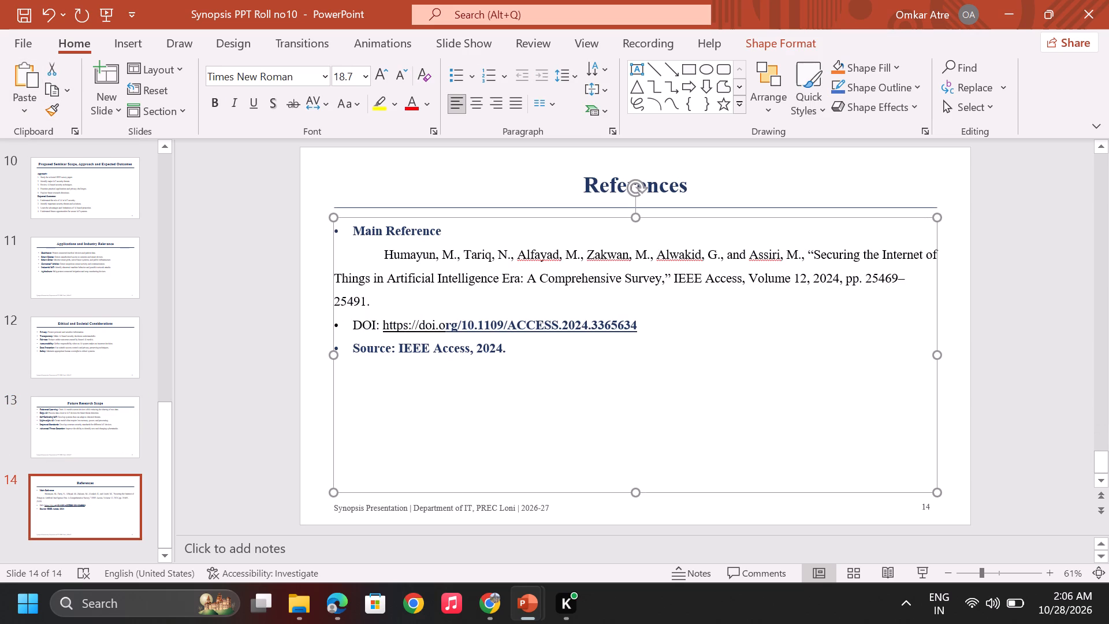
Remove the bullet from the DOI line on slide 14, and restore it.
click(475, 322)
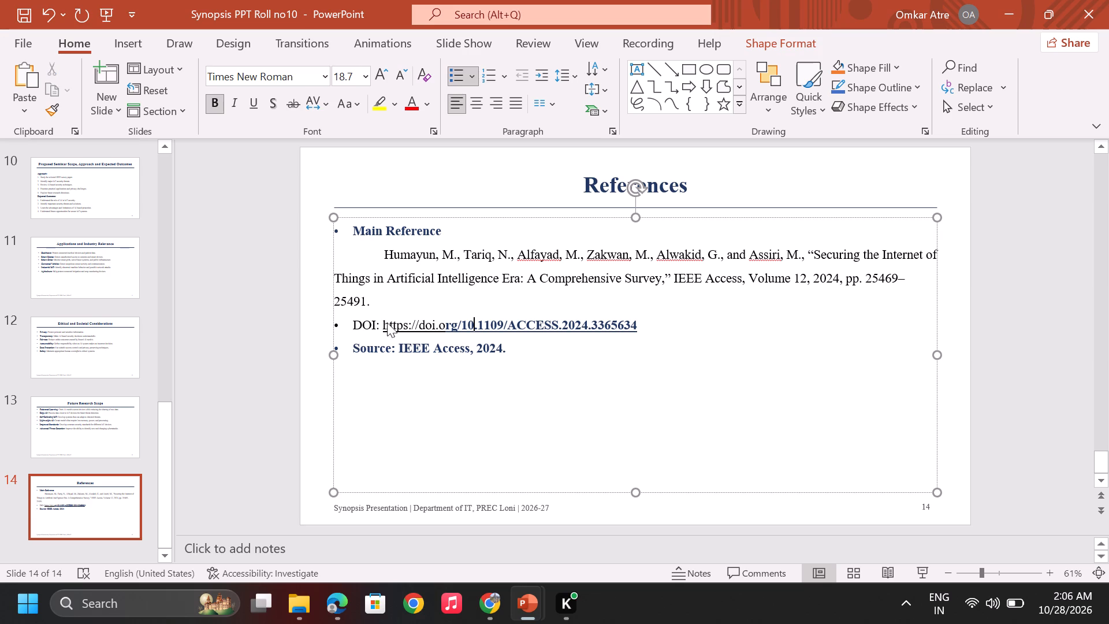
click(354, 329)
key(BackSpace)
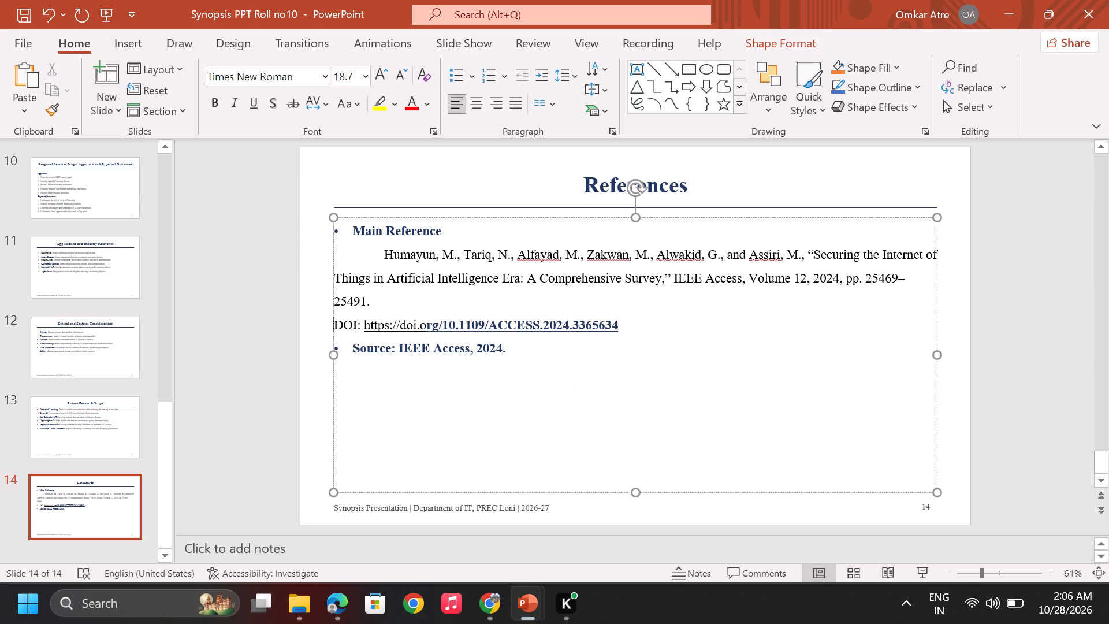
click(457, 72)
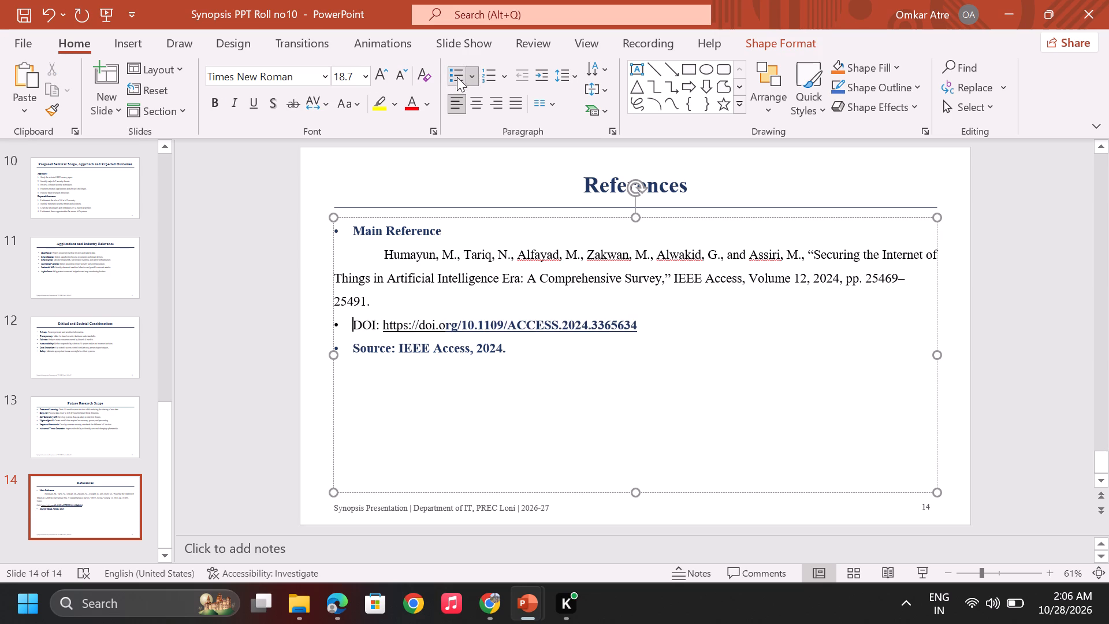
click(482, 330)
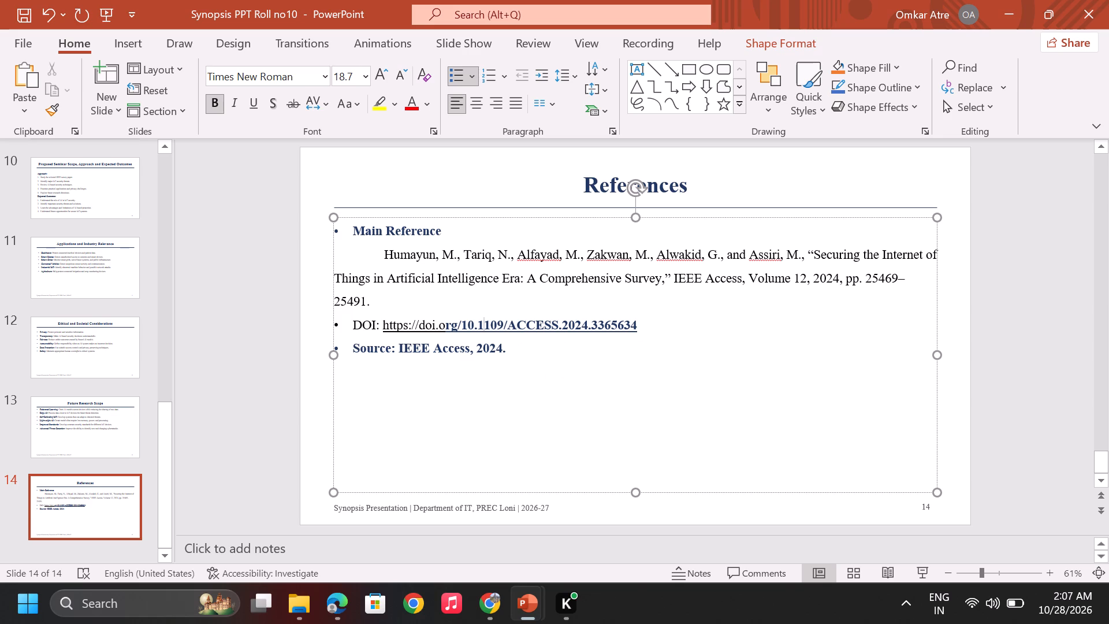
Copy the citation paragraph's plain black formatting onto the remaining bold part of the DOI link with Format Painter.
click(416, 281)
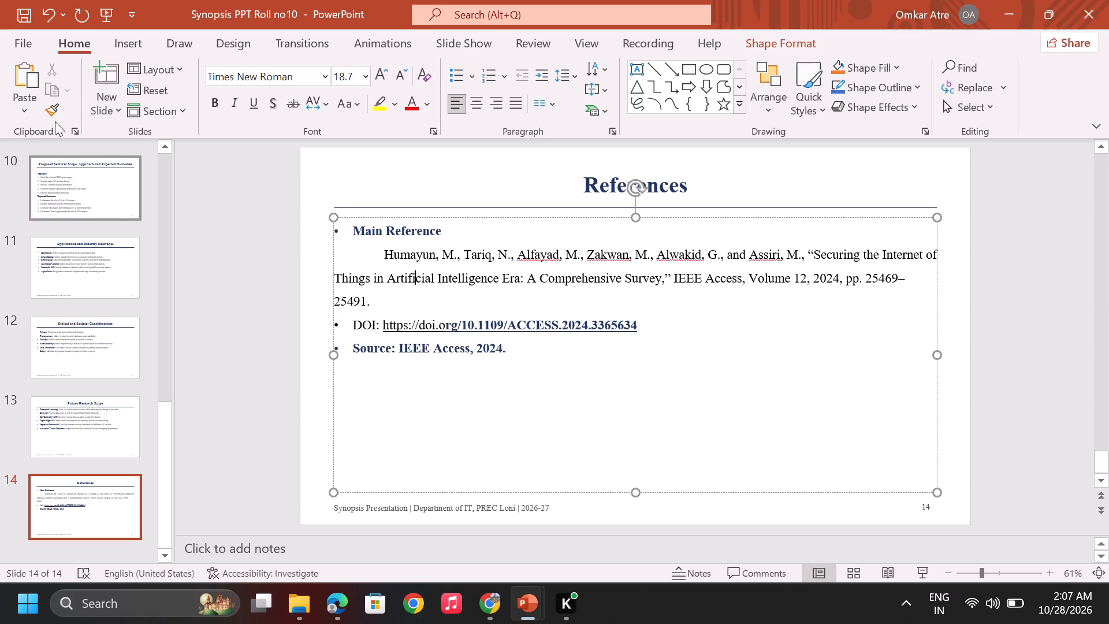
click(51, 113)
drag(440, 329, 646, 330)
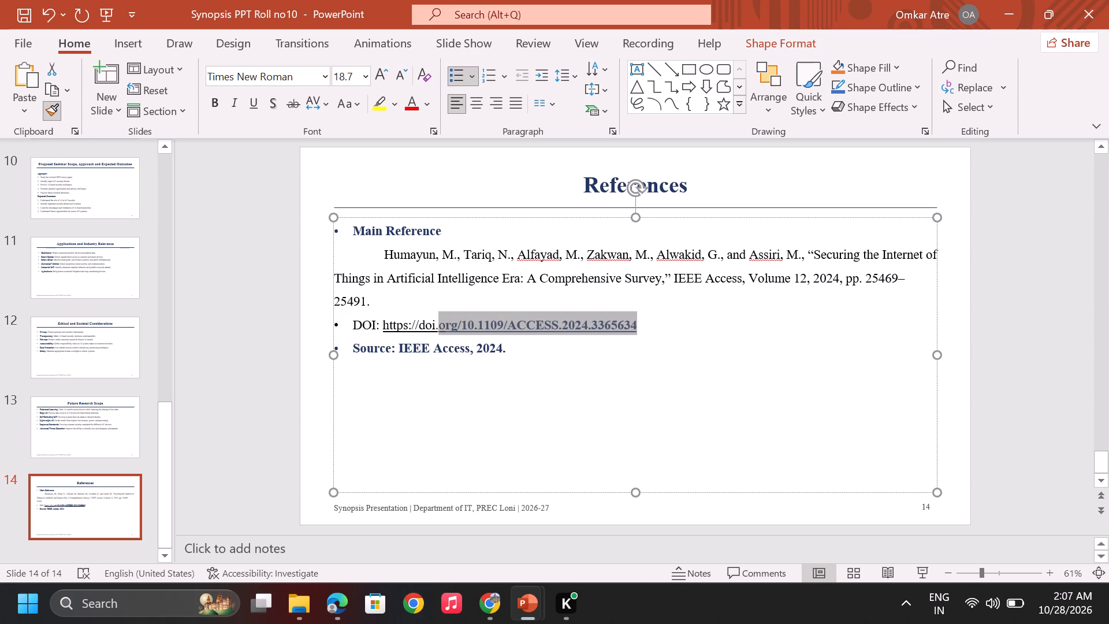
drag(646, 330, 668, 331)
click(490, 356)
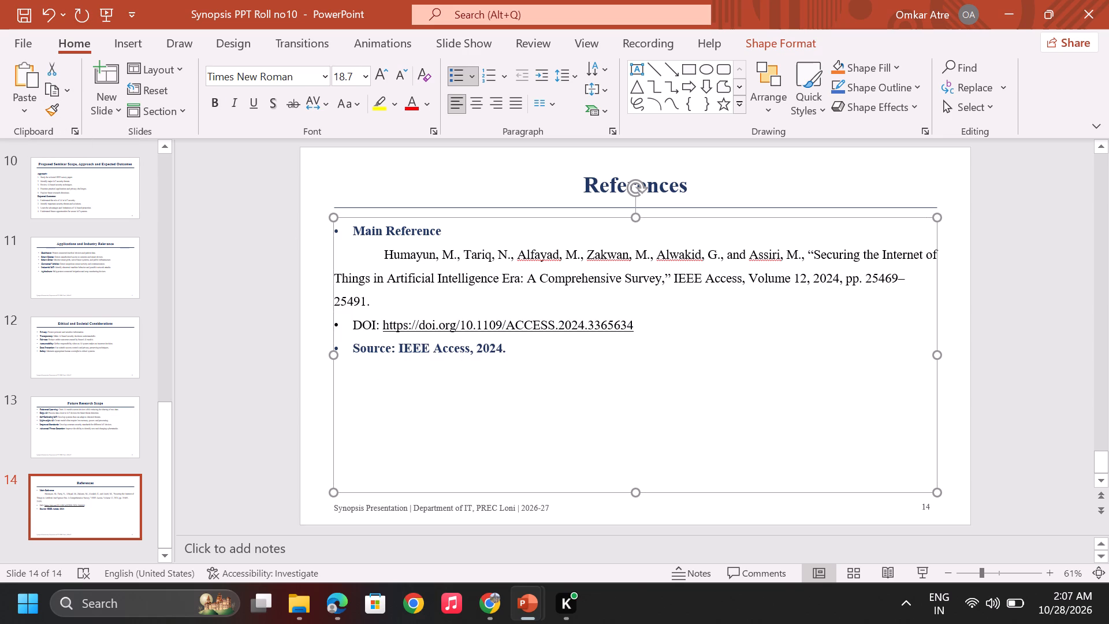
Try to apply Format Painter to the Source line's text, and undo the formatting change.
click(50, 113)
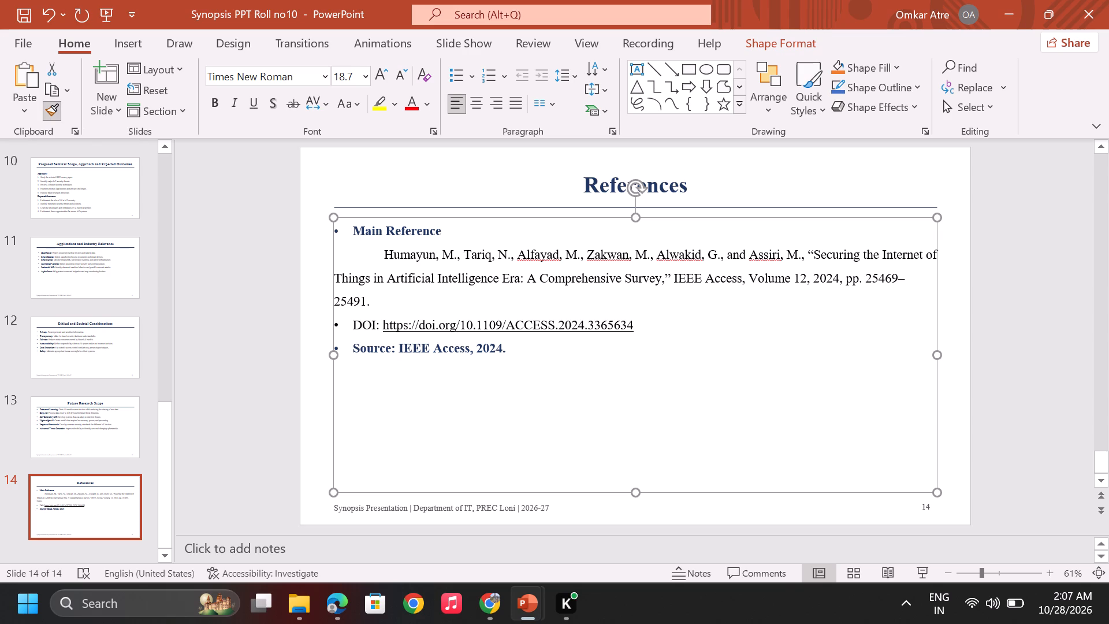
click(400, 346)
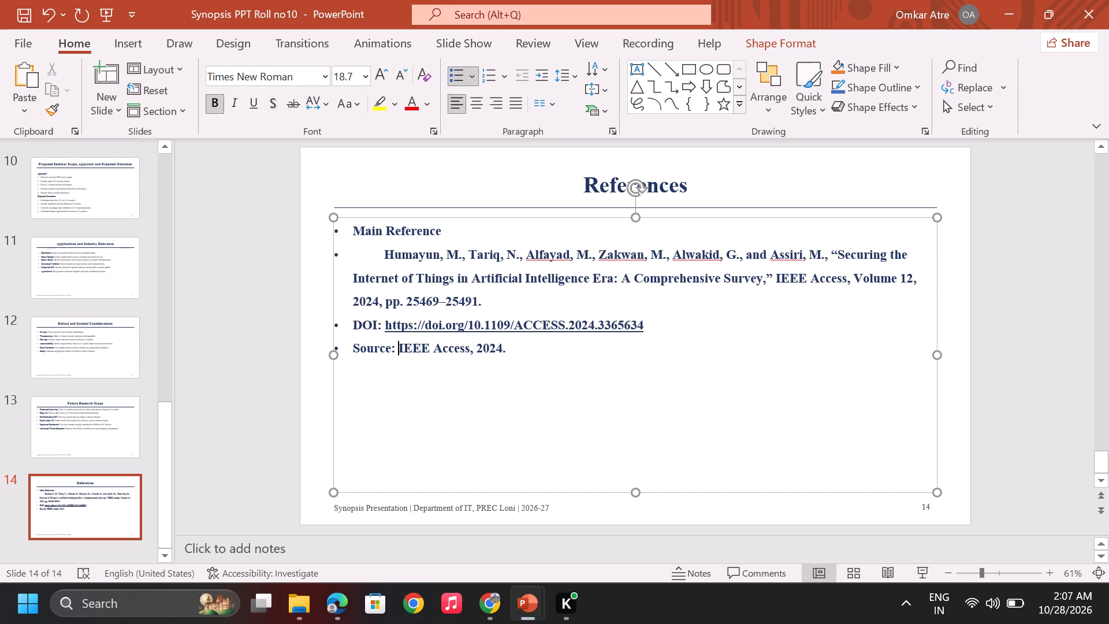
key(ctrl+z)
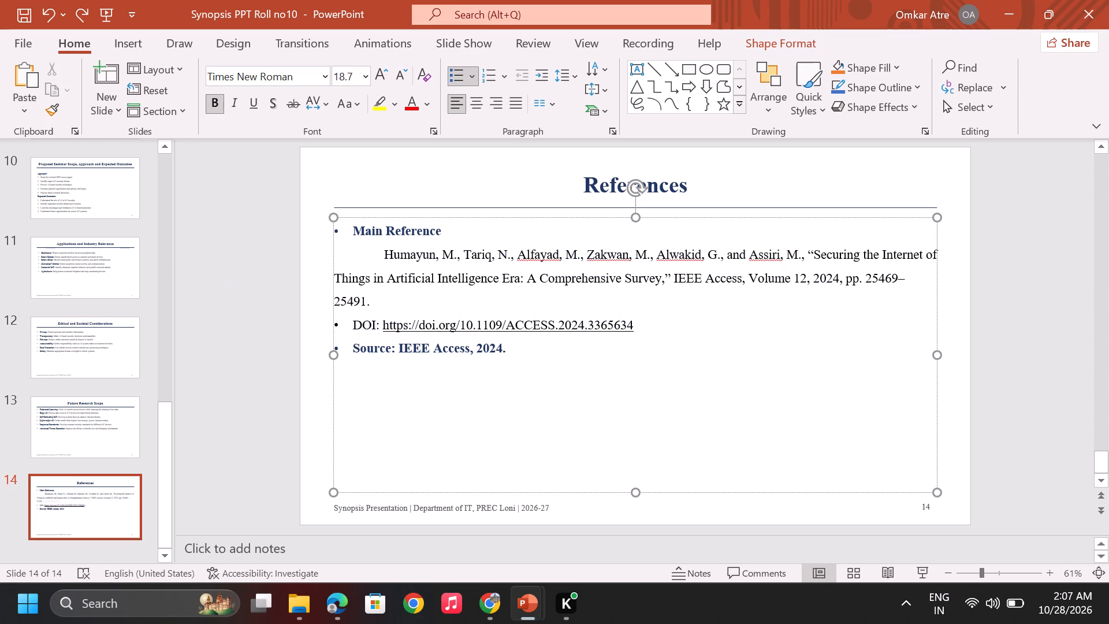
Copy the citation paragraph's plain black formatting onto "IEEE Access, 2024." in the Source line with Format Painter.
drag(433, 293, 438, 290)
click(447, 281)
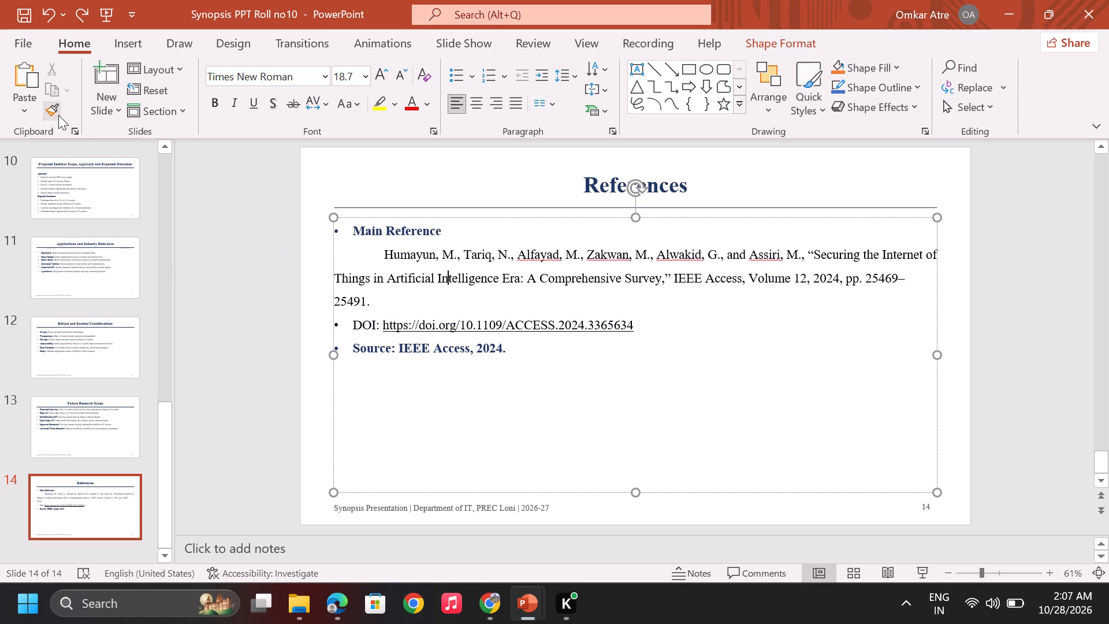
click(57, 115)
drag(400, 353, 511, 354)
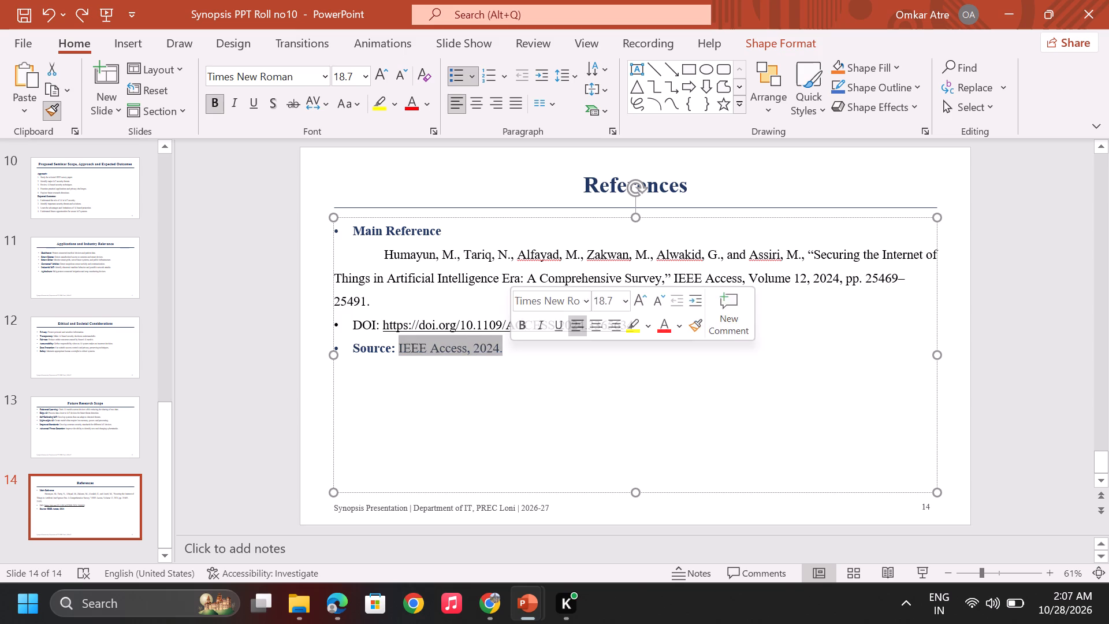
click(505, 410)
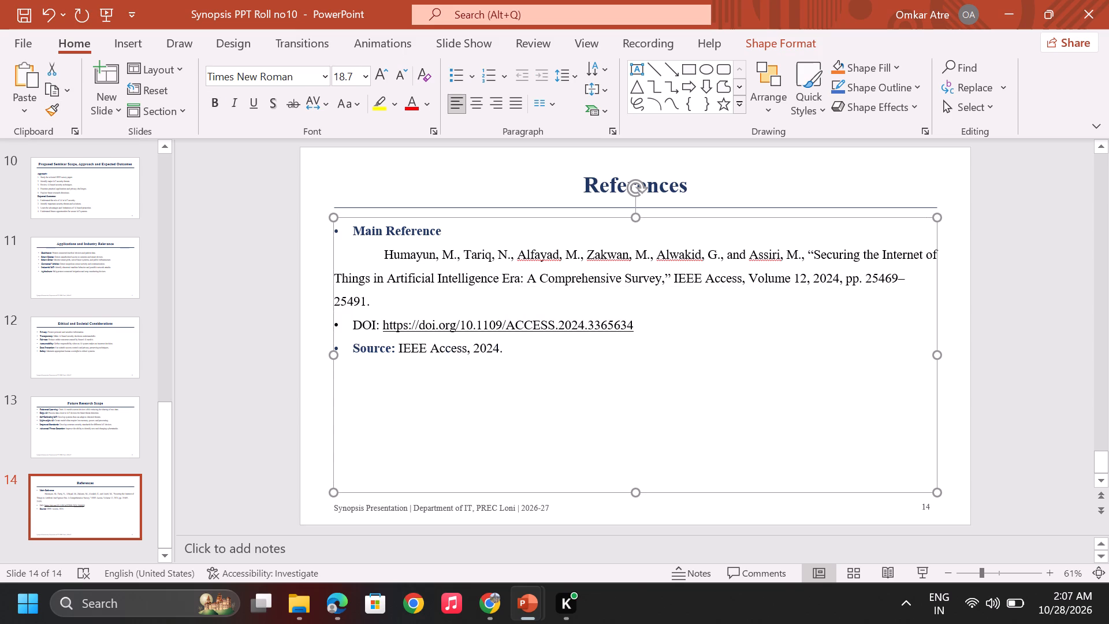
Copy the Main Reference heading's bold blue formatting onto the "DOI:" label with Format Painter.
click(411, 232)
click(47, 103)
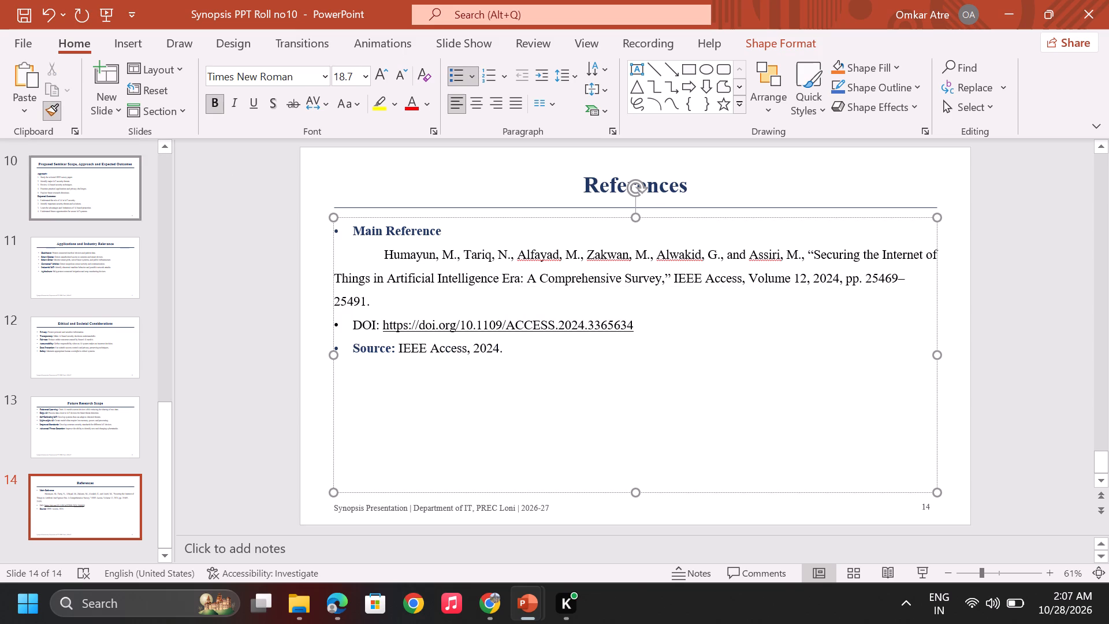
drag(379, 328, 358, 328)
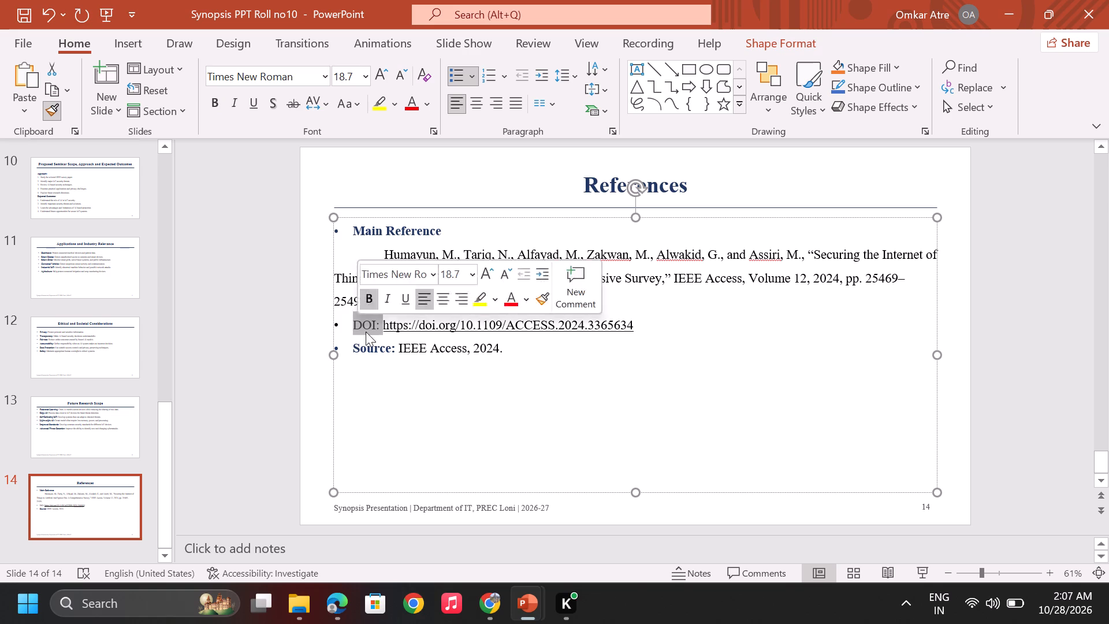
click(459, 407)
click(1047, 317)
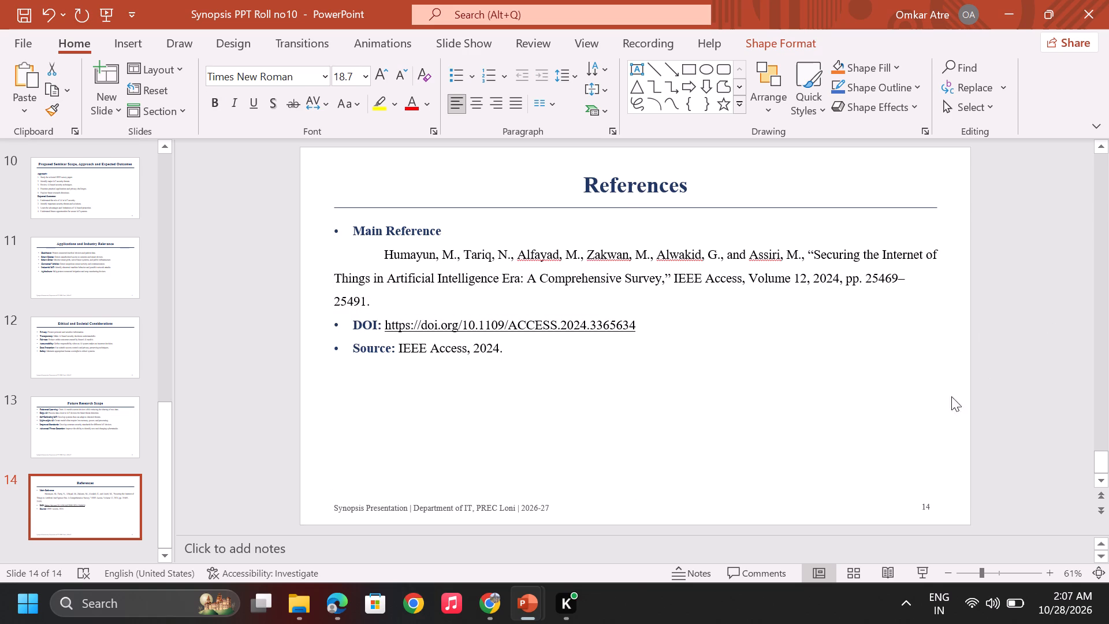
Review the slides backwards from slide 13 to the title slide, checking their content and formatting.
click(71, 436)
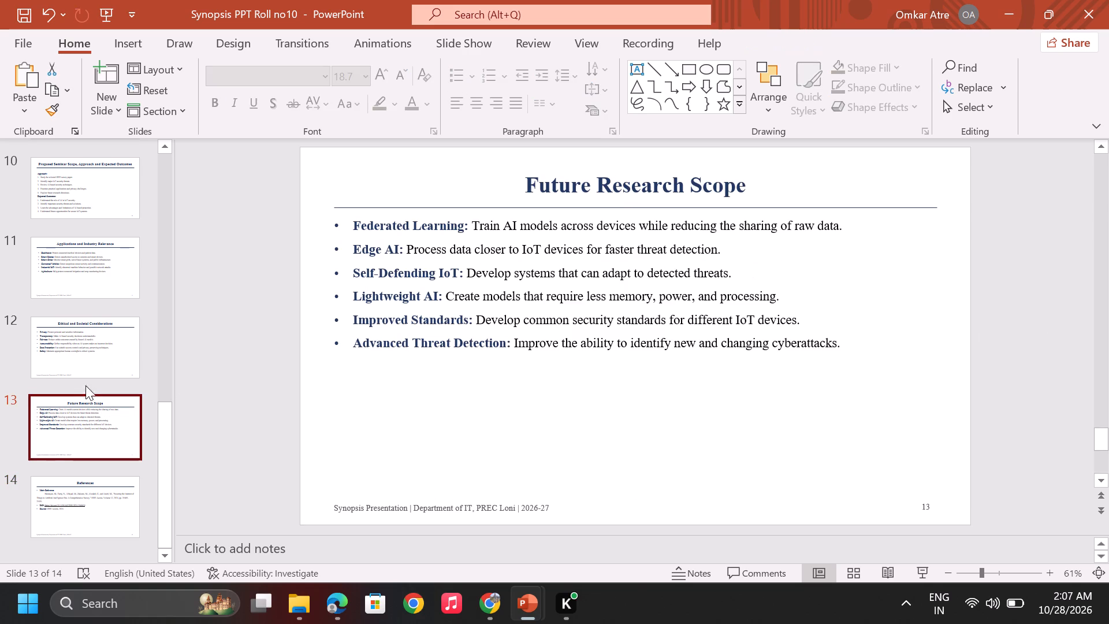
click(55, 351)
click(91, 287)
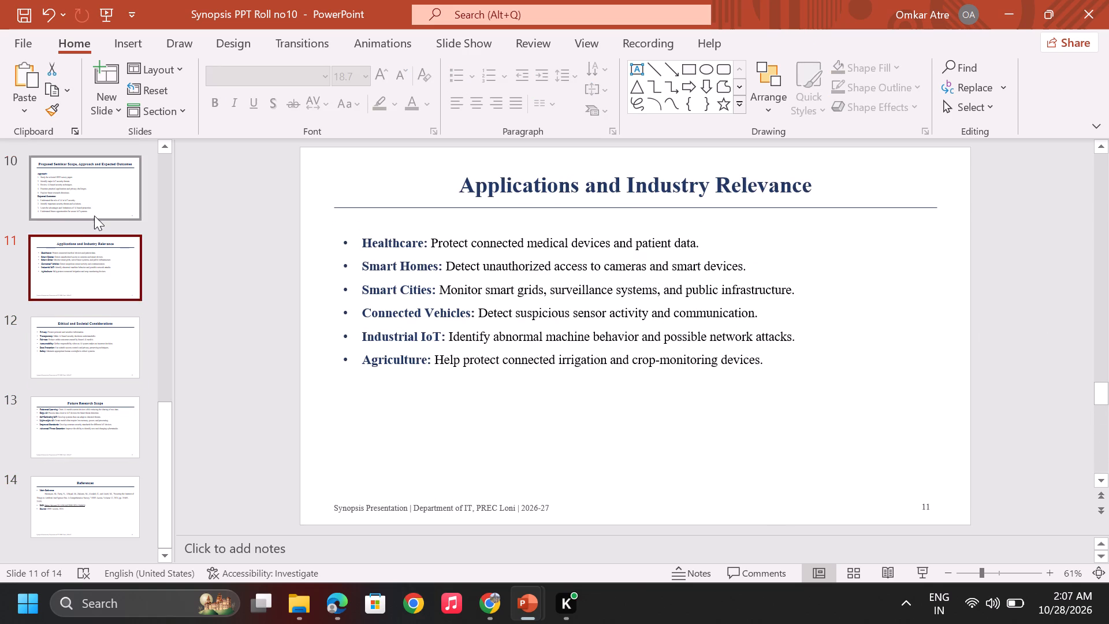
click(94, 216)
scroll(94, 216, up, 3)
click(95, 215)
scroll(95, 215, up, 2)
click(96, 214)
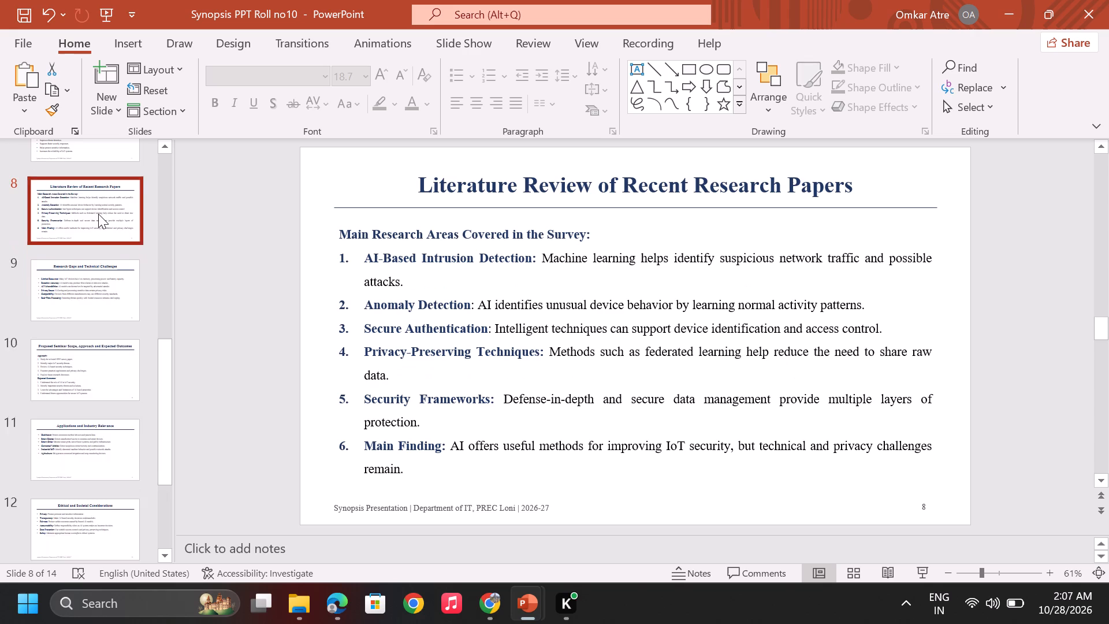
scroll(98, 214, up, 2)
click(98, 214)
scroll(99, 214, up, 3)
click(99, 214)
scroll(101, 215, up, 2)
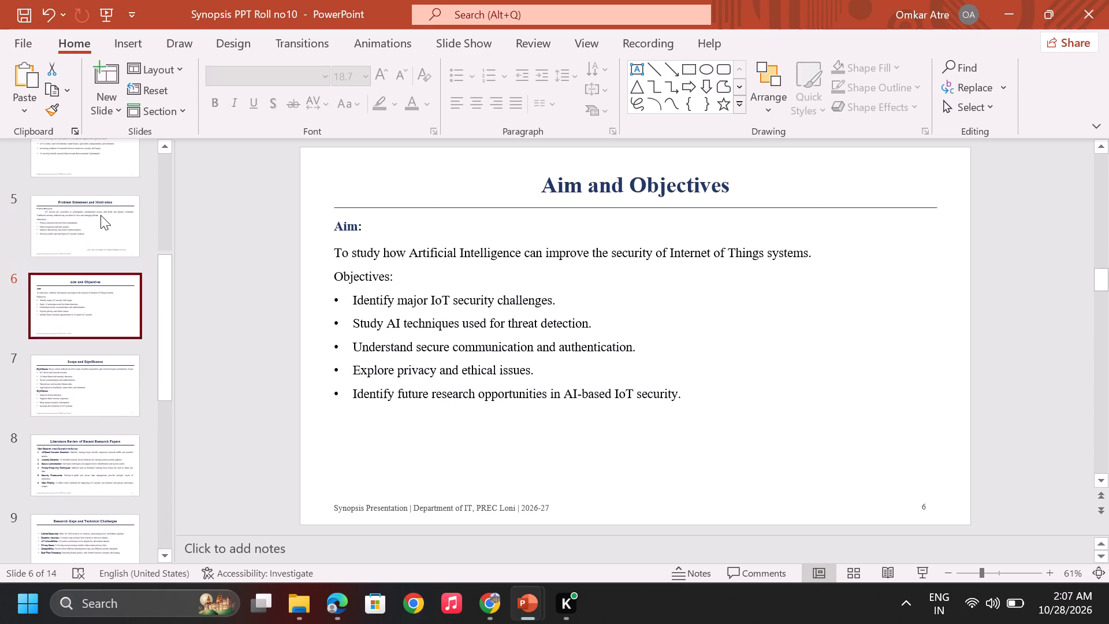
click(101, 215)
scroll(101, 215, up, 3)
click(101, 215)
click(113, 270)
scroll(113, 241, up, 1)
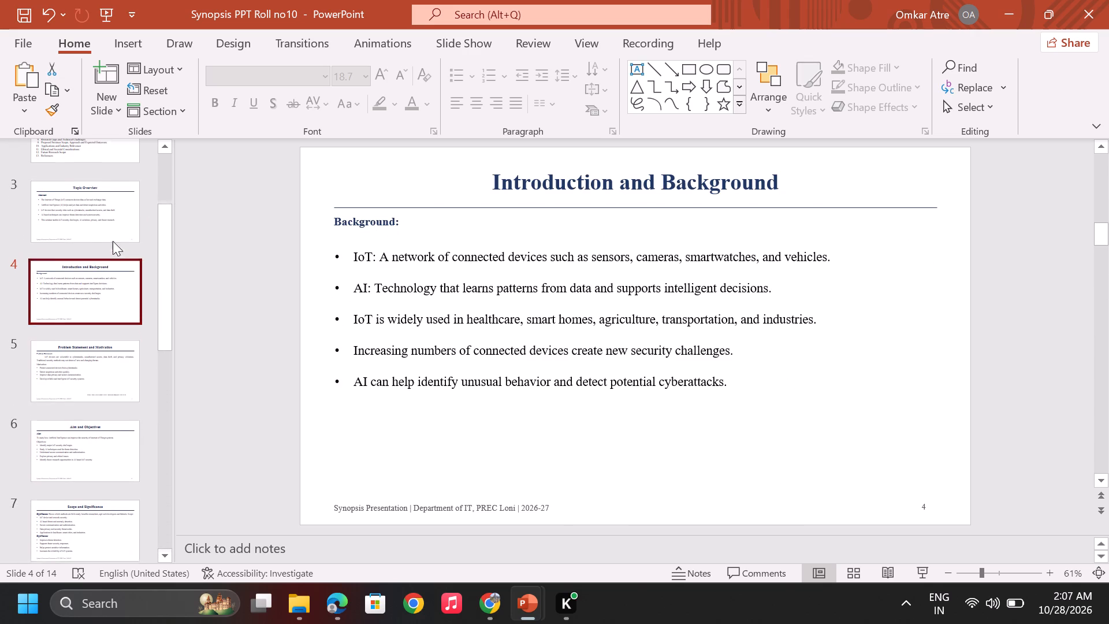
click(117, 236)
scroll(118, 236, up, 3)
click(117, 235)
scroll(117, 235, up, 3)
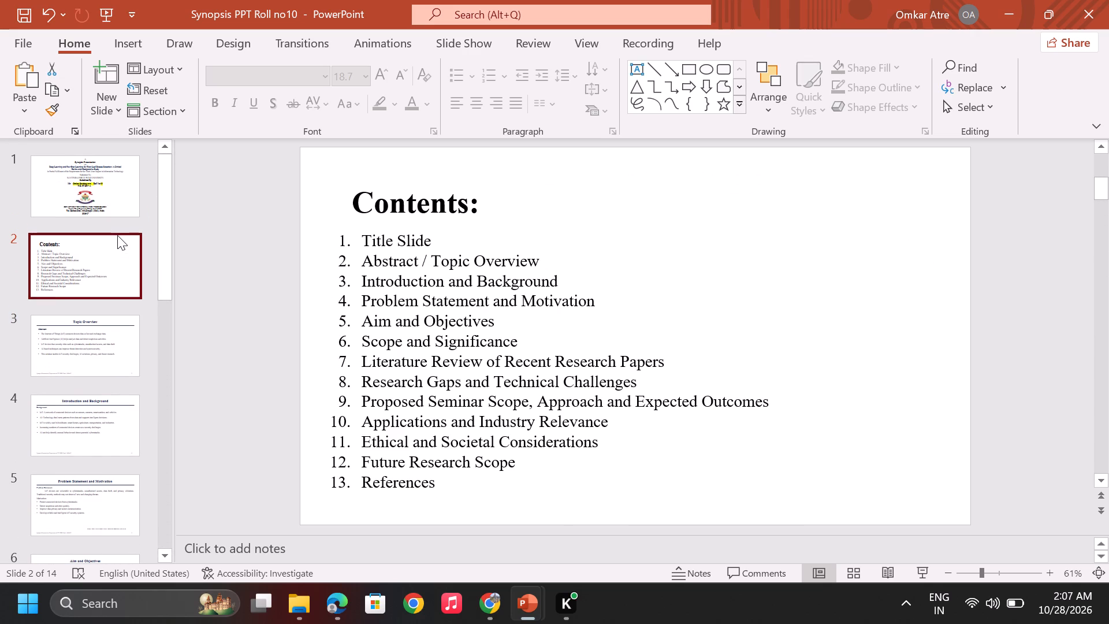
click(116, 203)
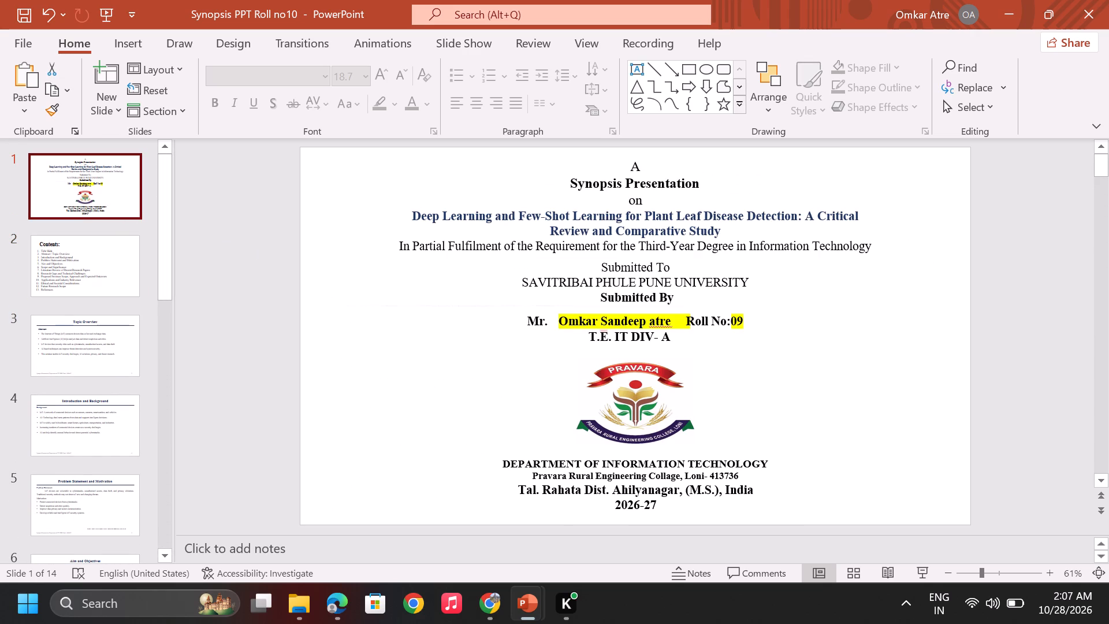
Save the presentation.
key(ctrl+s)
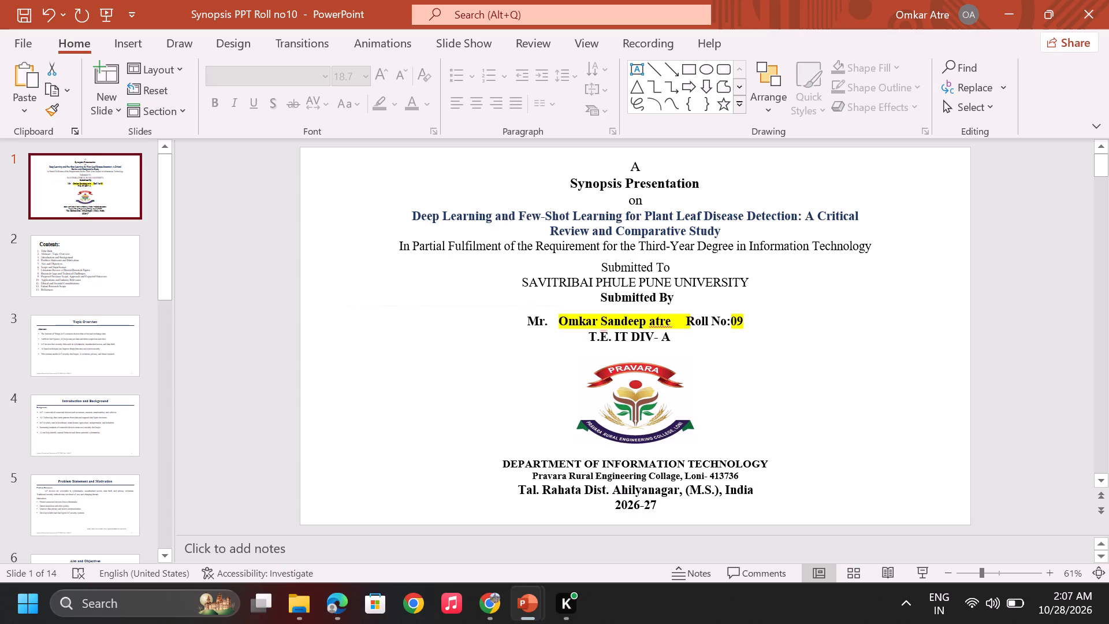
Save a copy of the presentation to the Desktop, named with the presenter's surname and first name followed by "Semninar ppt".
click(31, 39)
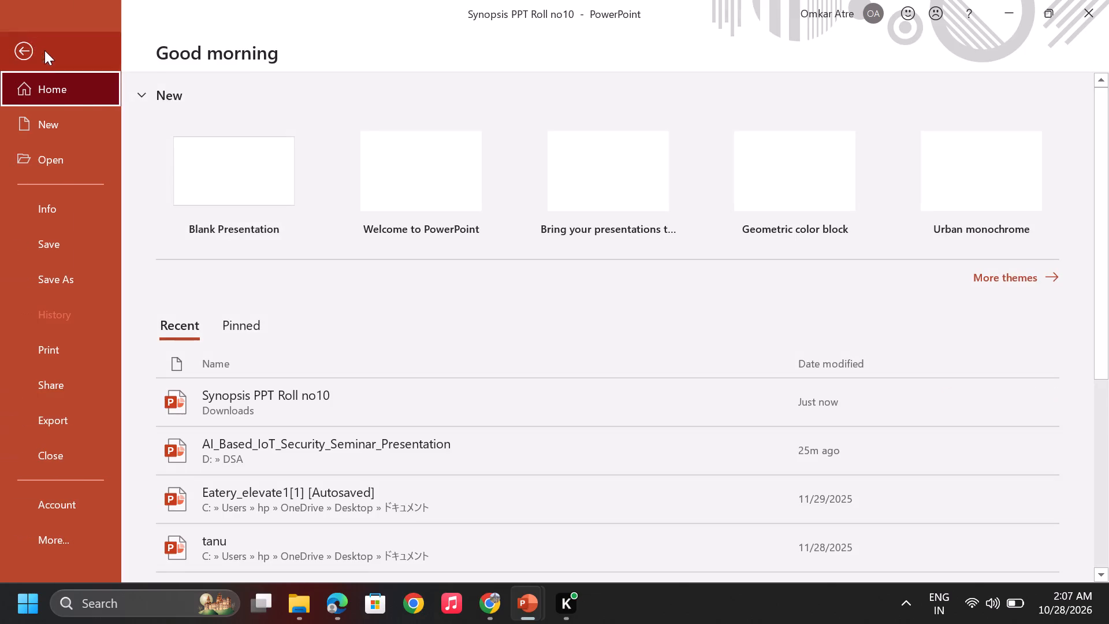
click(91, 275)
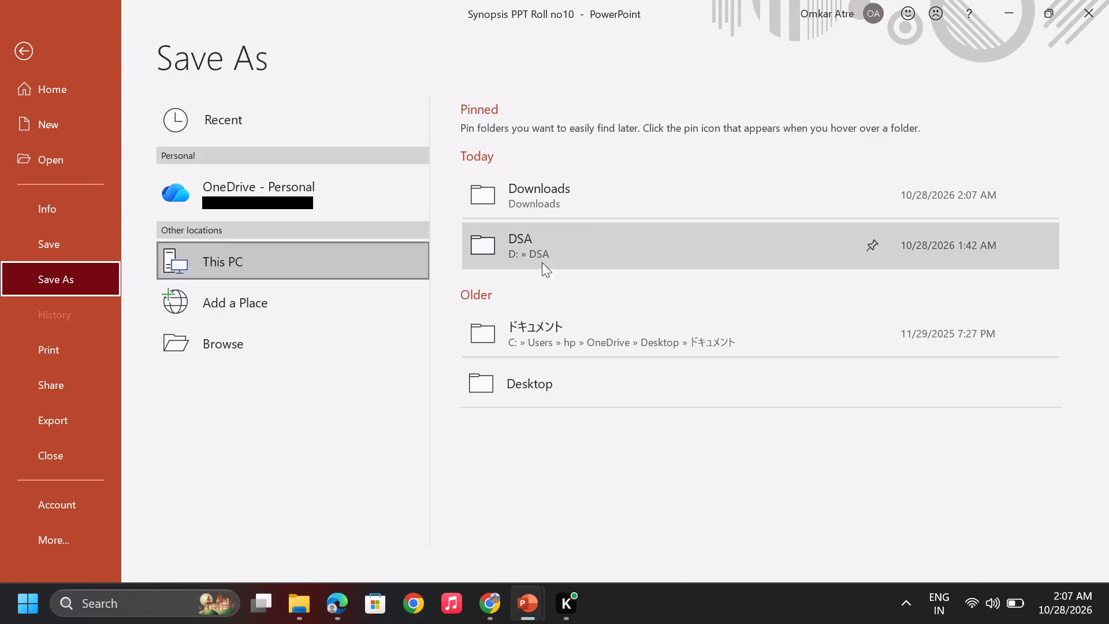
click(598, 204)
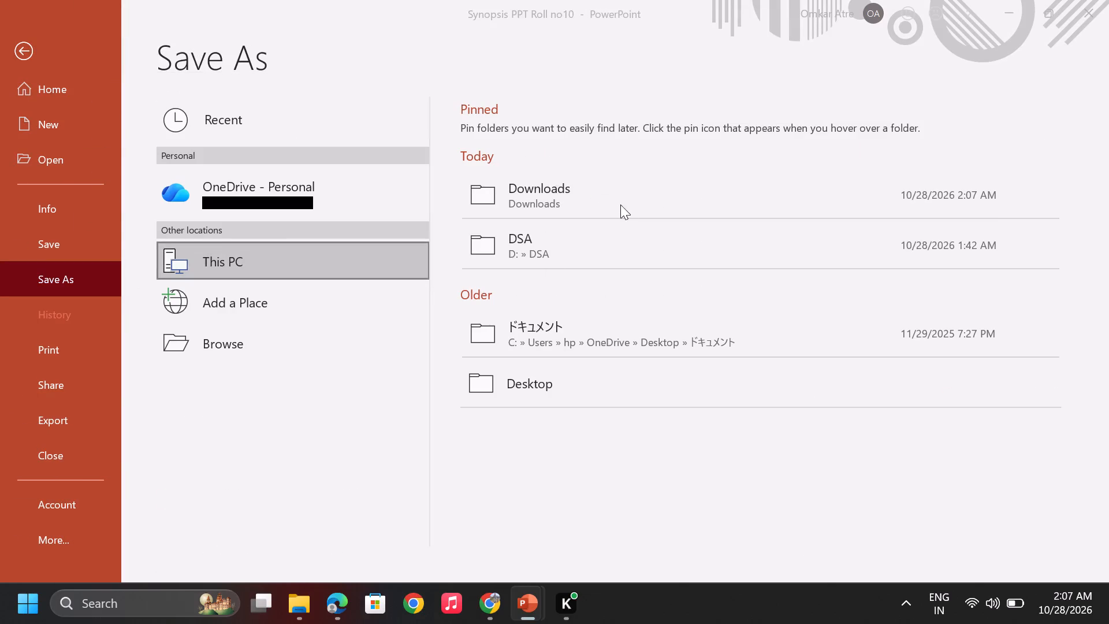
click(531, 20)
click(565, 379)
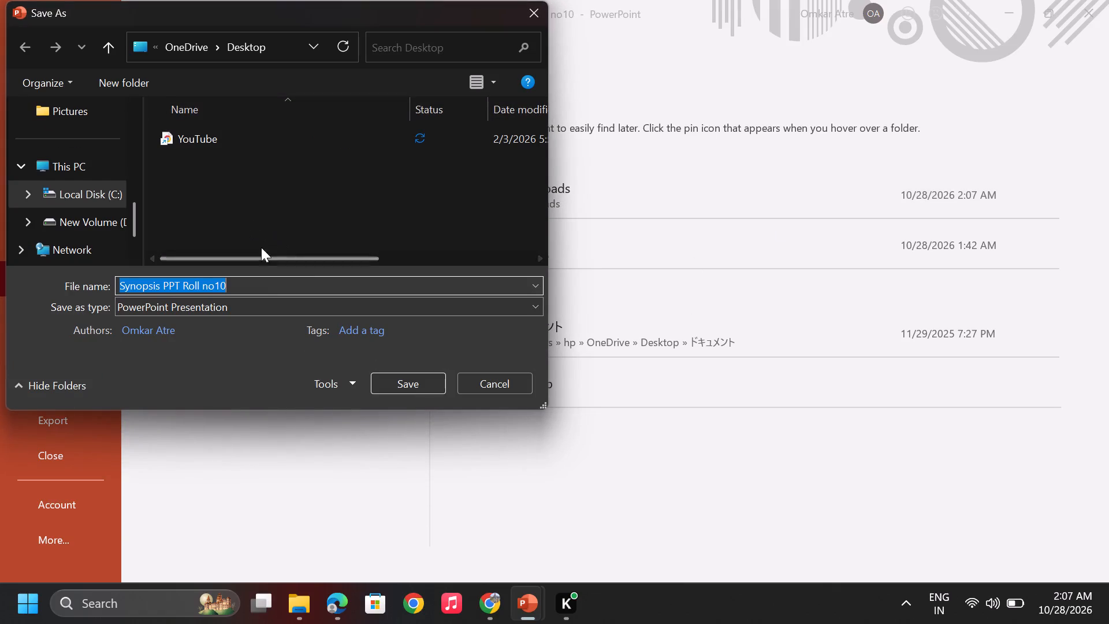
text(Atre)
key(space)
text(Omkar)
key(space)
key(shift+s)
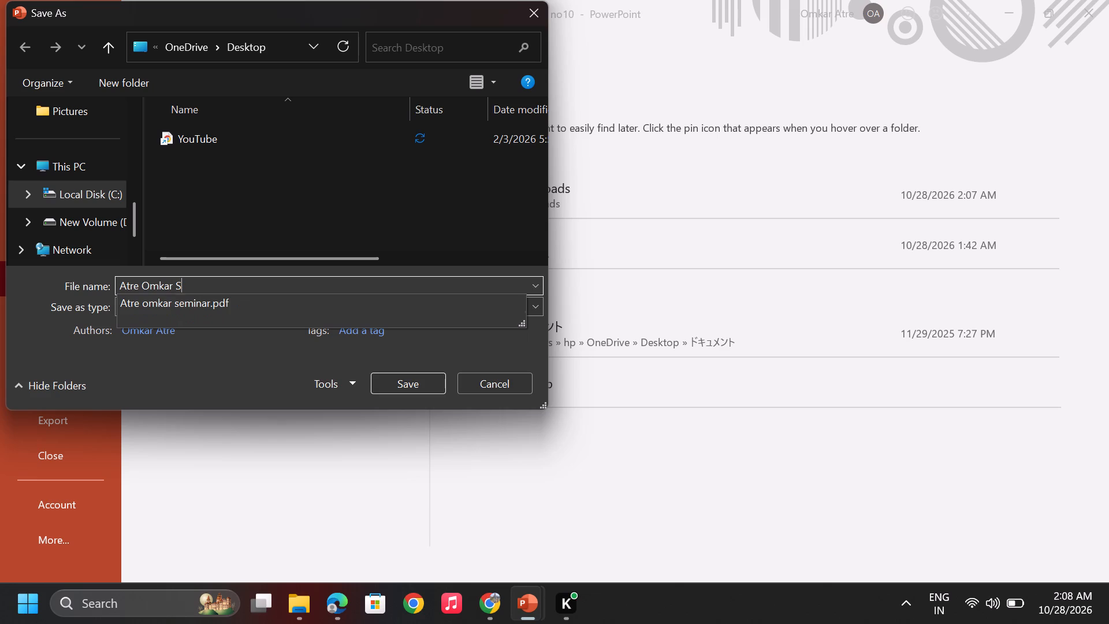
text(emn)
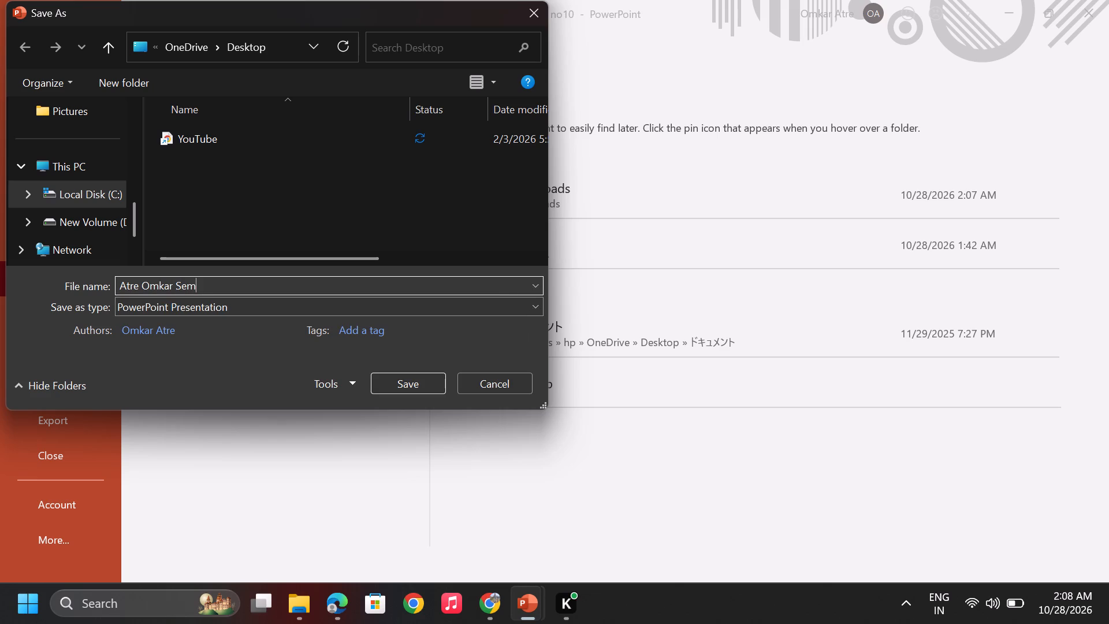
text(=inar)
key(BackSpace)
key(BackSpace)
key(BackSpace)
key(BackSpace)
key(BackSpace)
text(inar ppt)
click(399, 380)
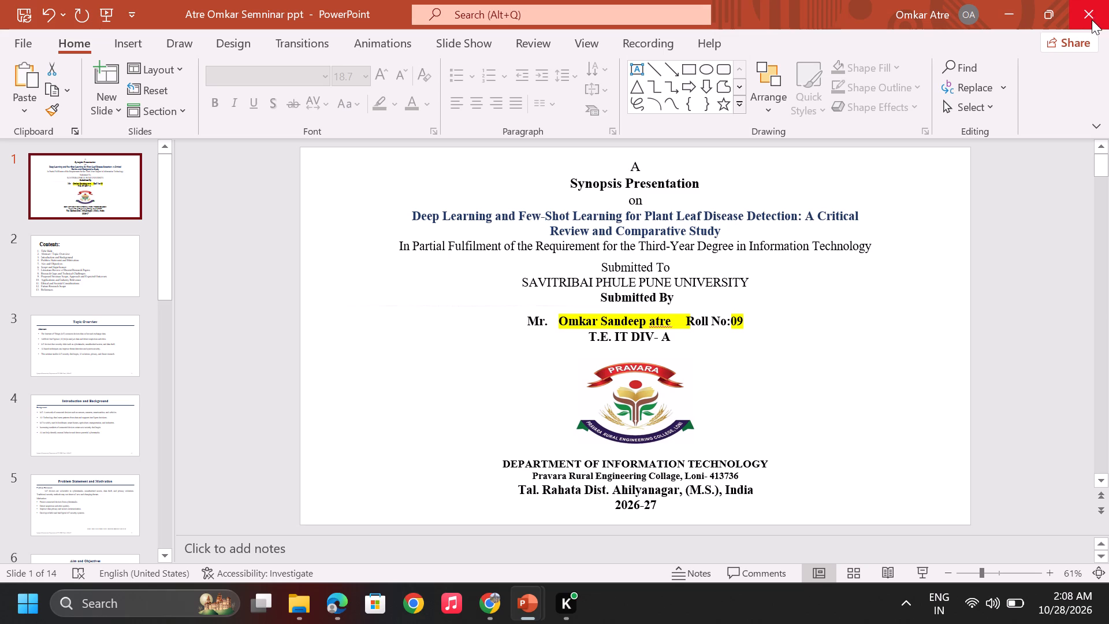
Close all open windows down to the desktop, including both presentations, the ChatGPT browser window and the DSA folder.
click(1092, 20)
click(1089, 0)
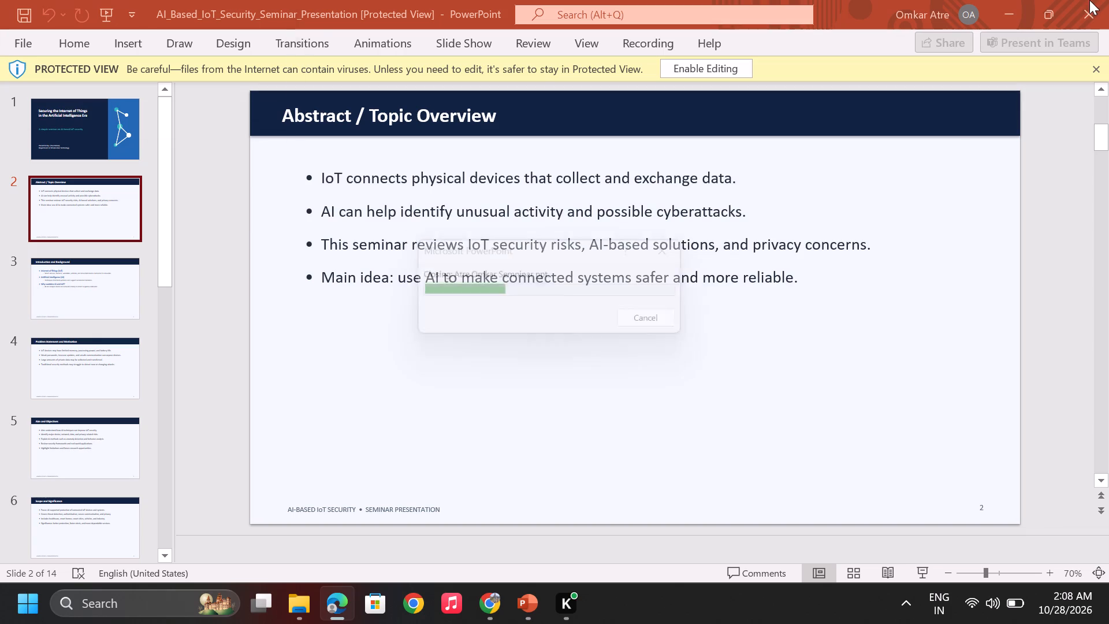
click(1108, 15)
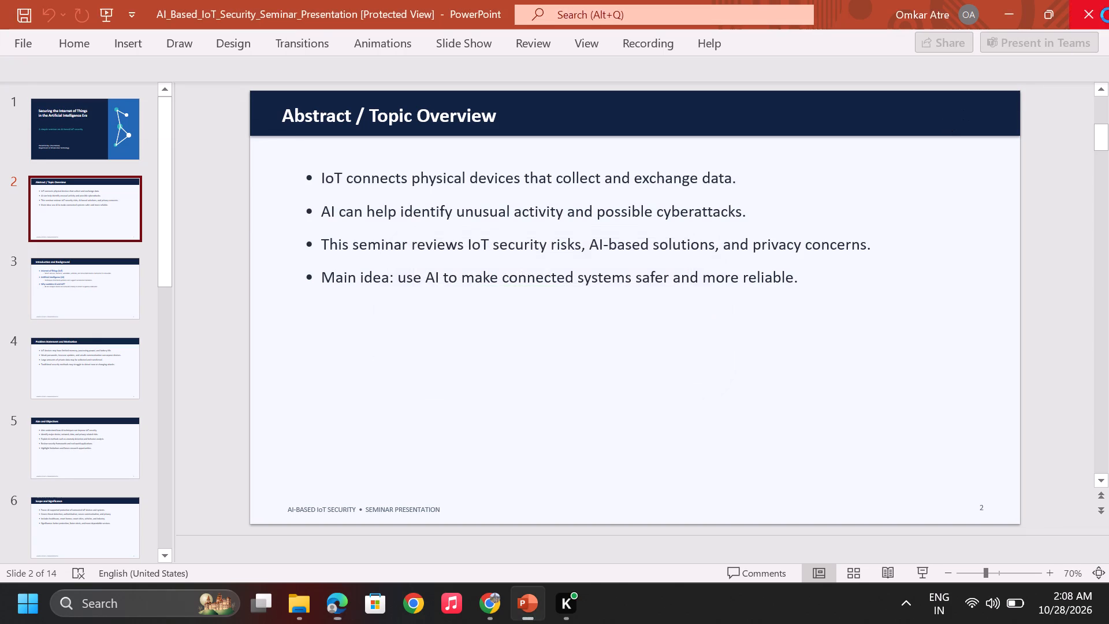
click(1107, 14)
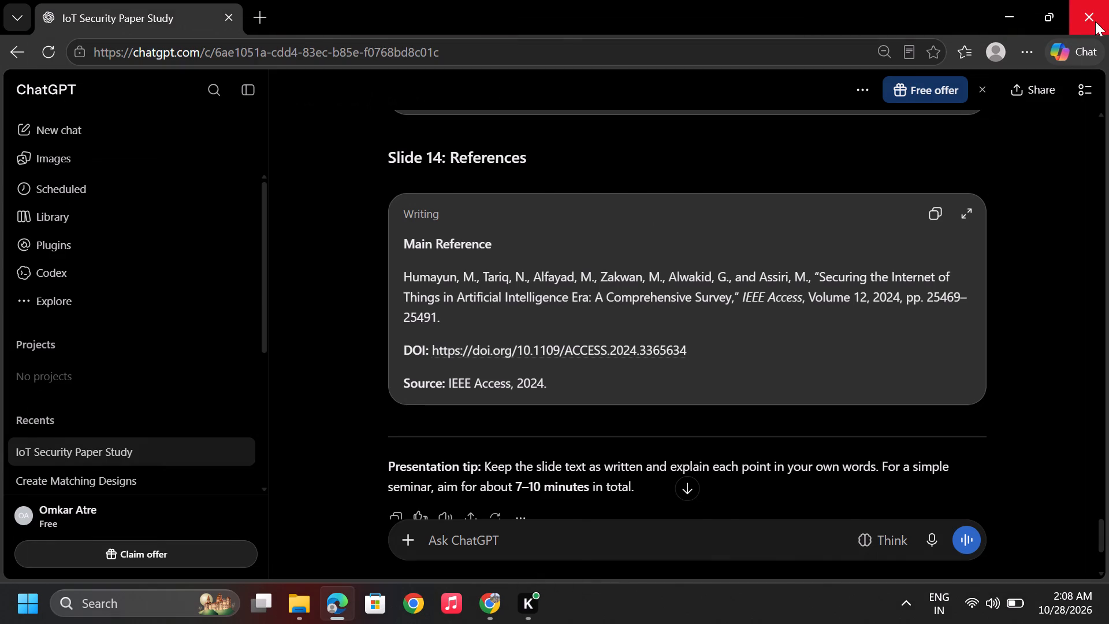
click(1108, 0)
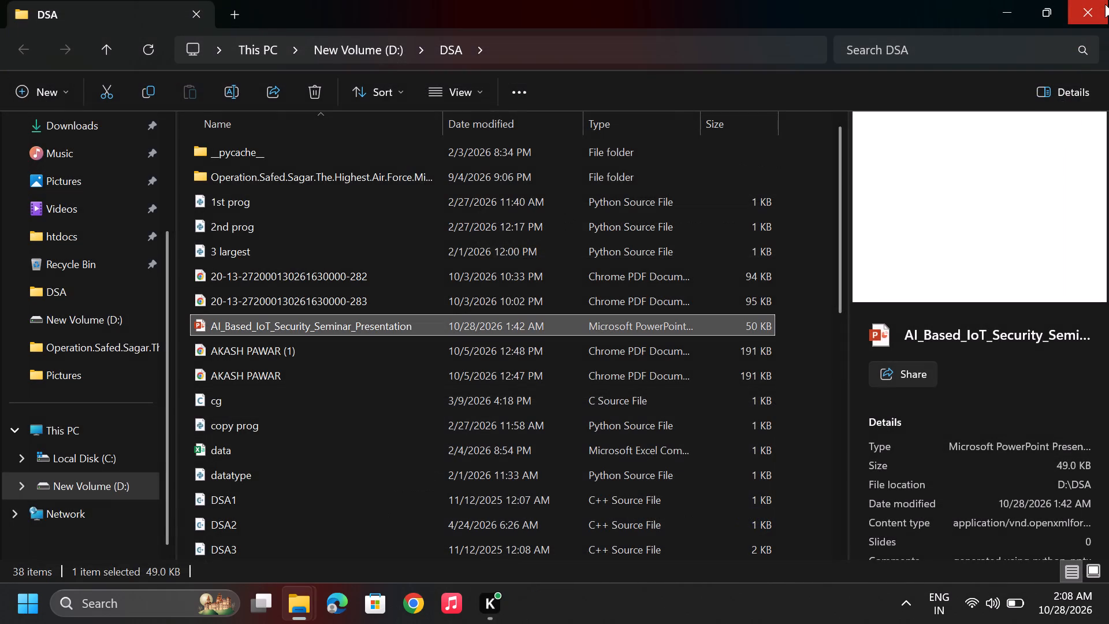
click(1105, 4)
click(1105, 4)
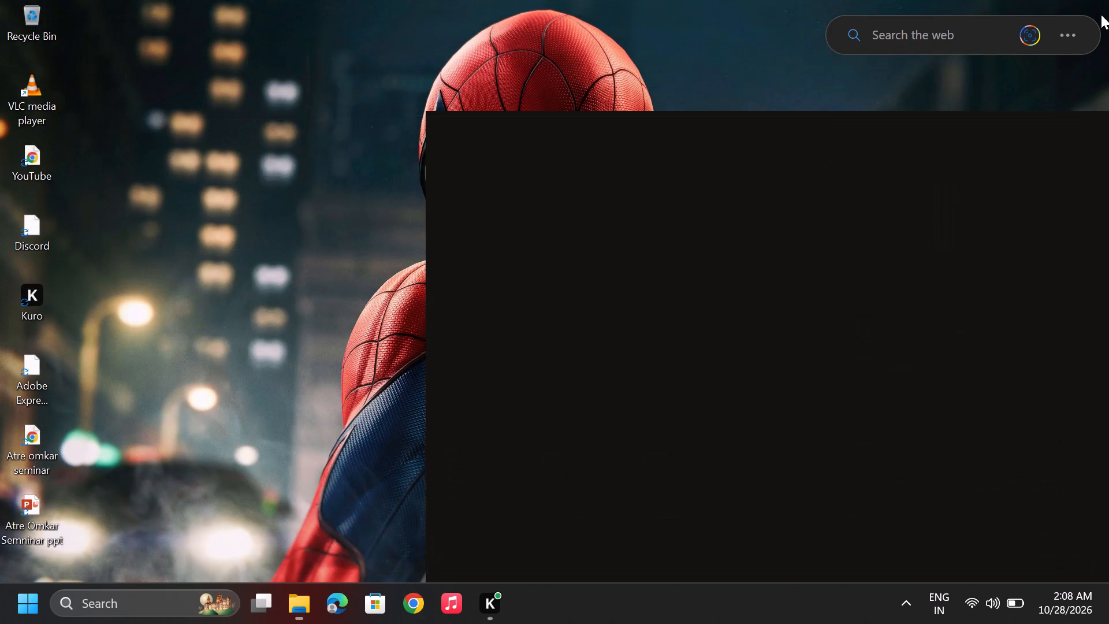